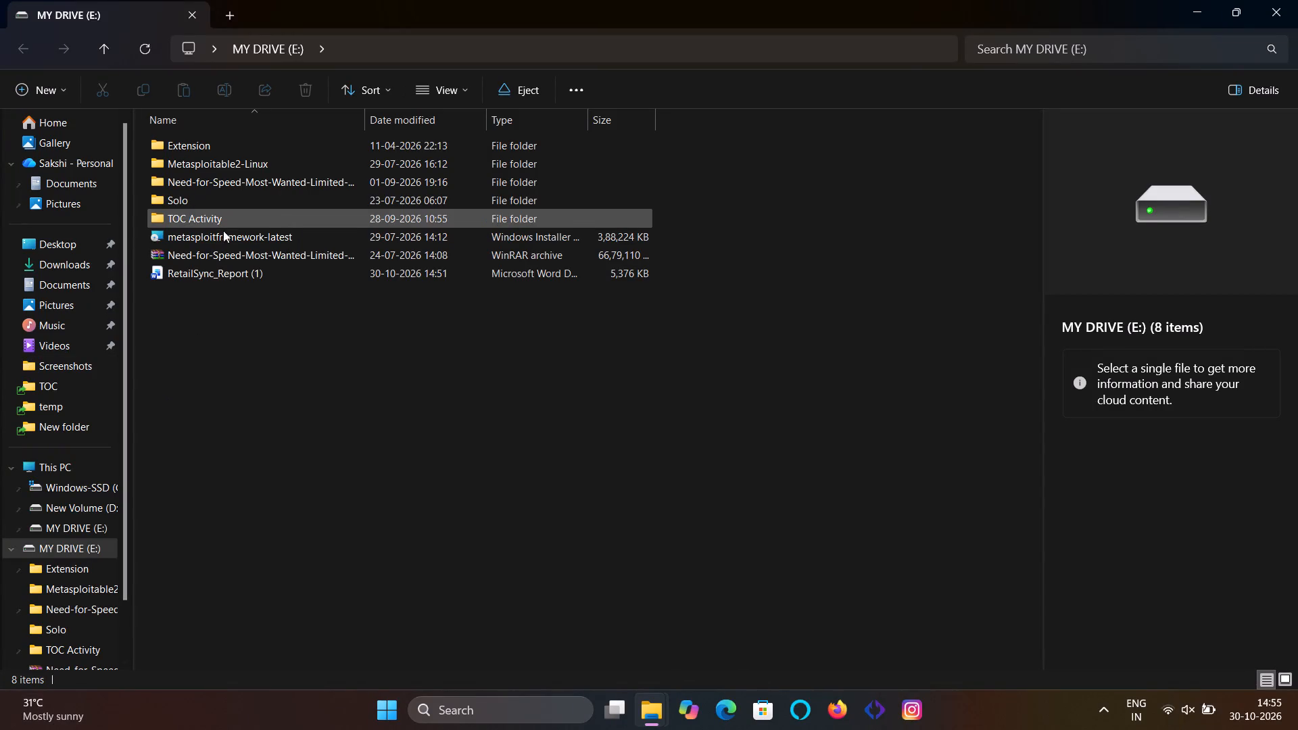
Open the RetailSync_Report (1) document in Word.
double_click(216, 273)
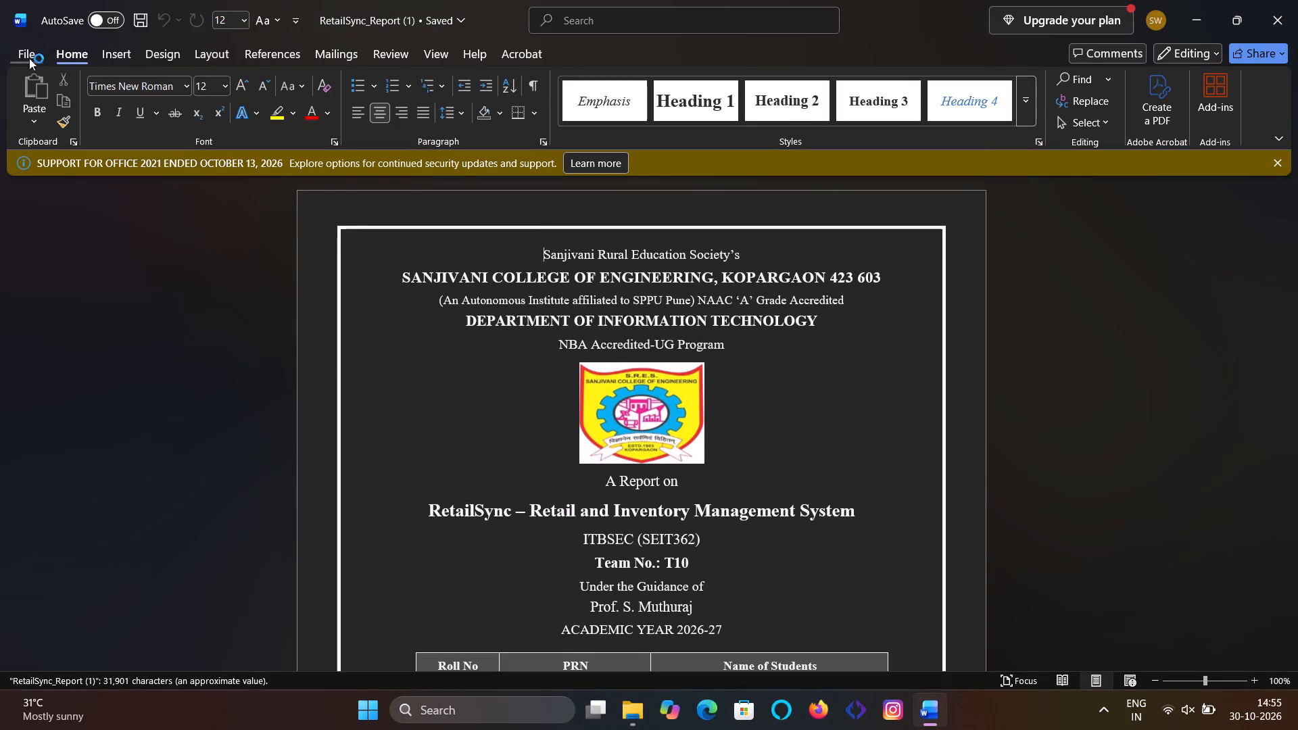
Change the Office theme to White and return to the document.
click(28, 57)
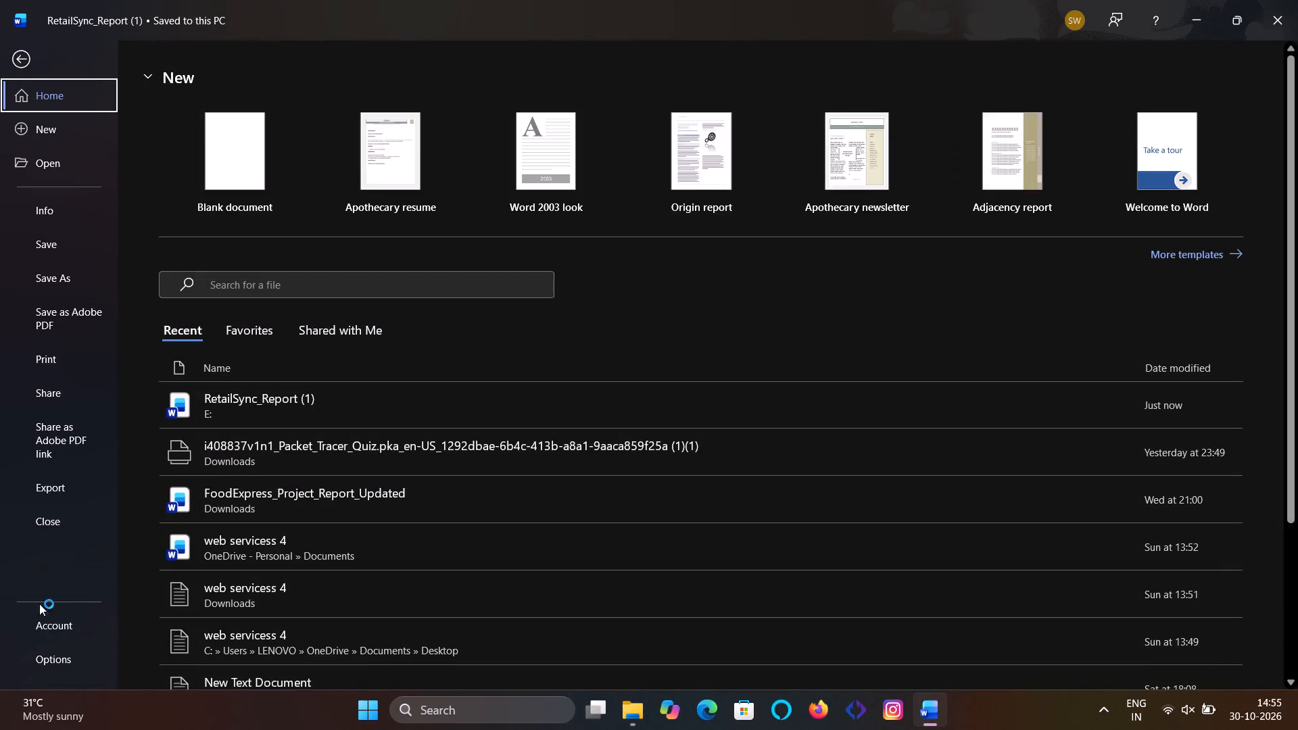
click(73, 618)
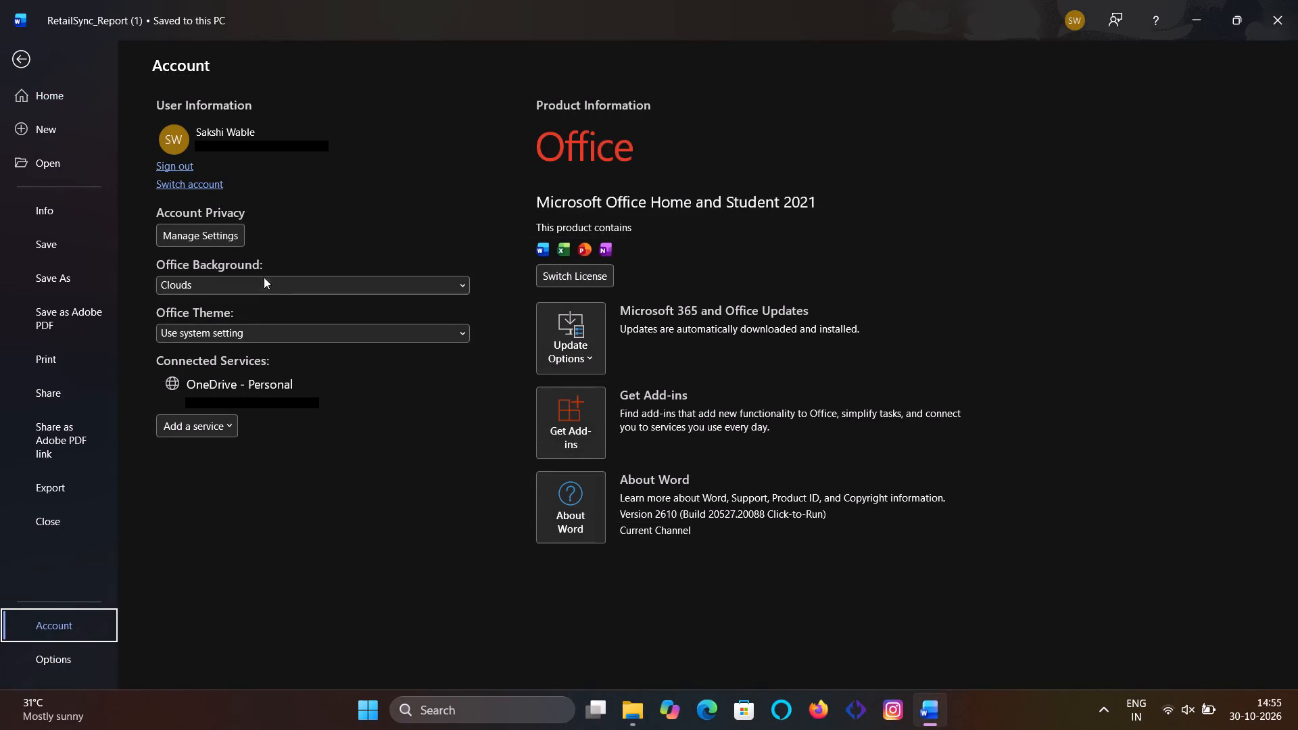
click(233, 331)
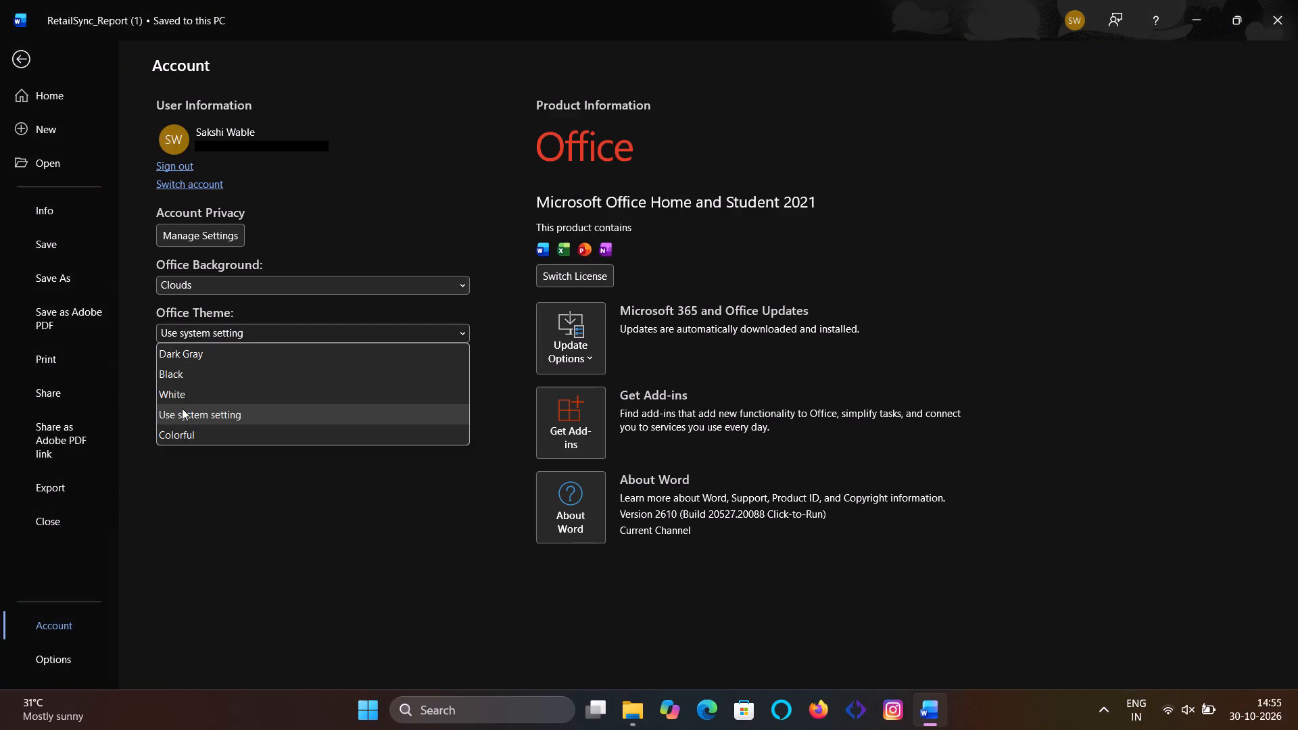
click(189, 396)
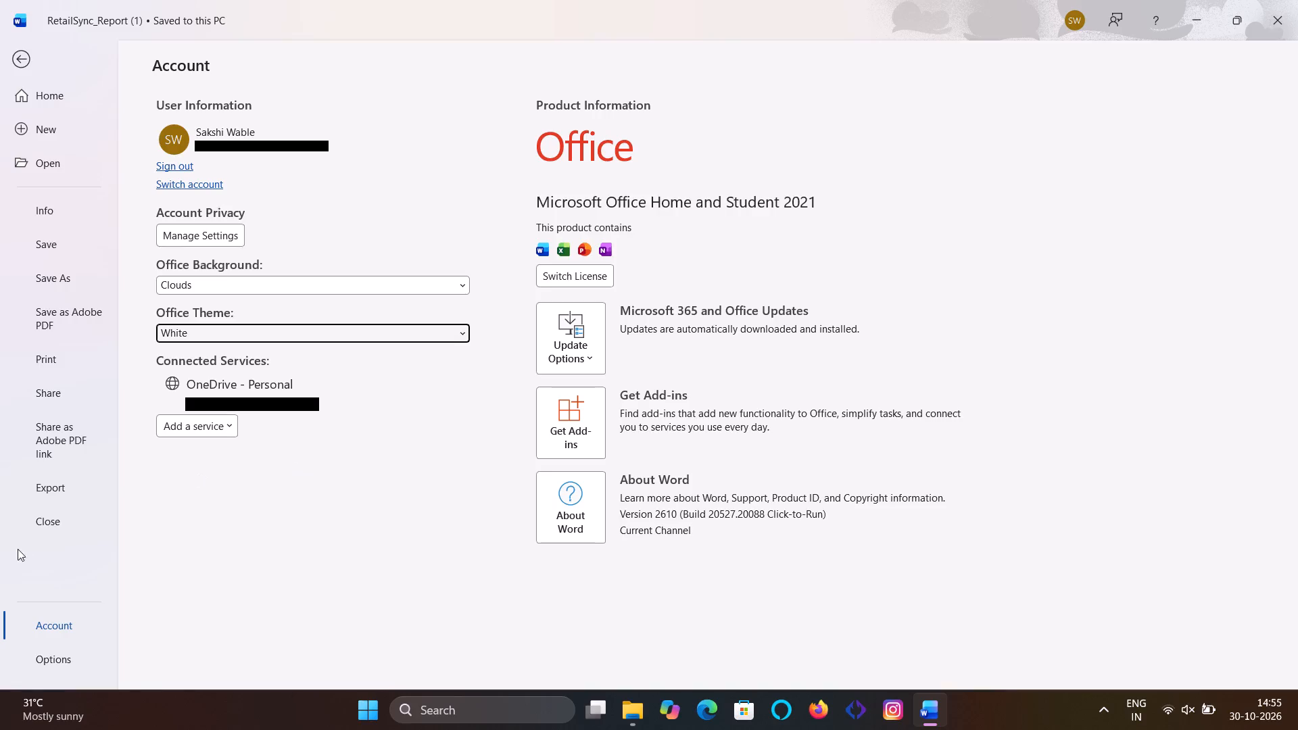
click(17, 66)
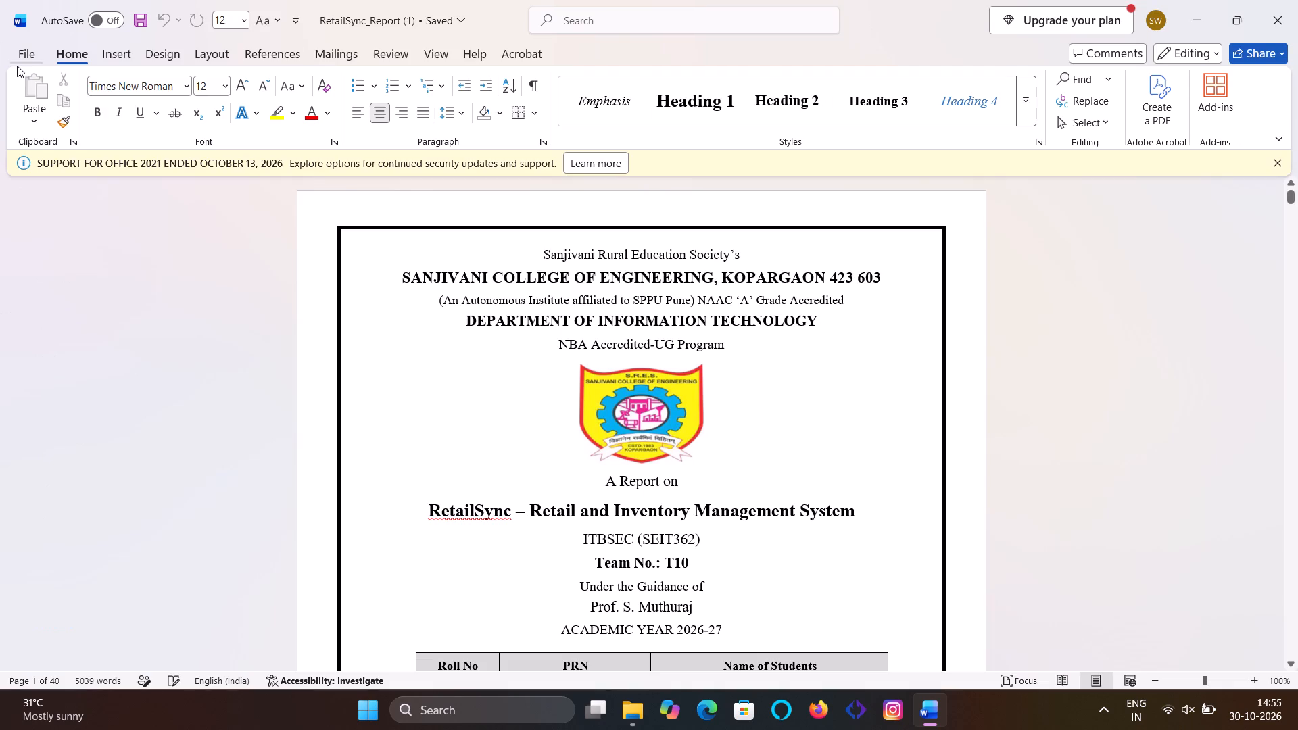
Move the student table on the Certificate page up to just beneath the project title, above the "Submitted by" line.
scroll(425, 469, up, 3)
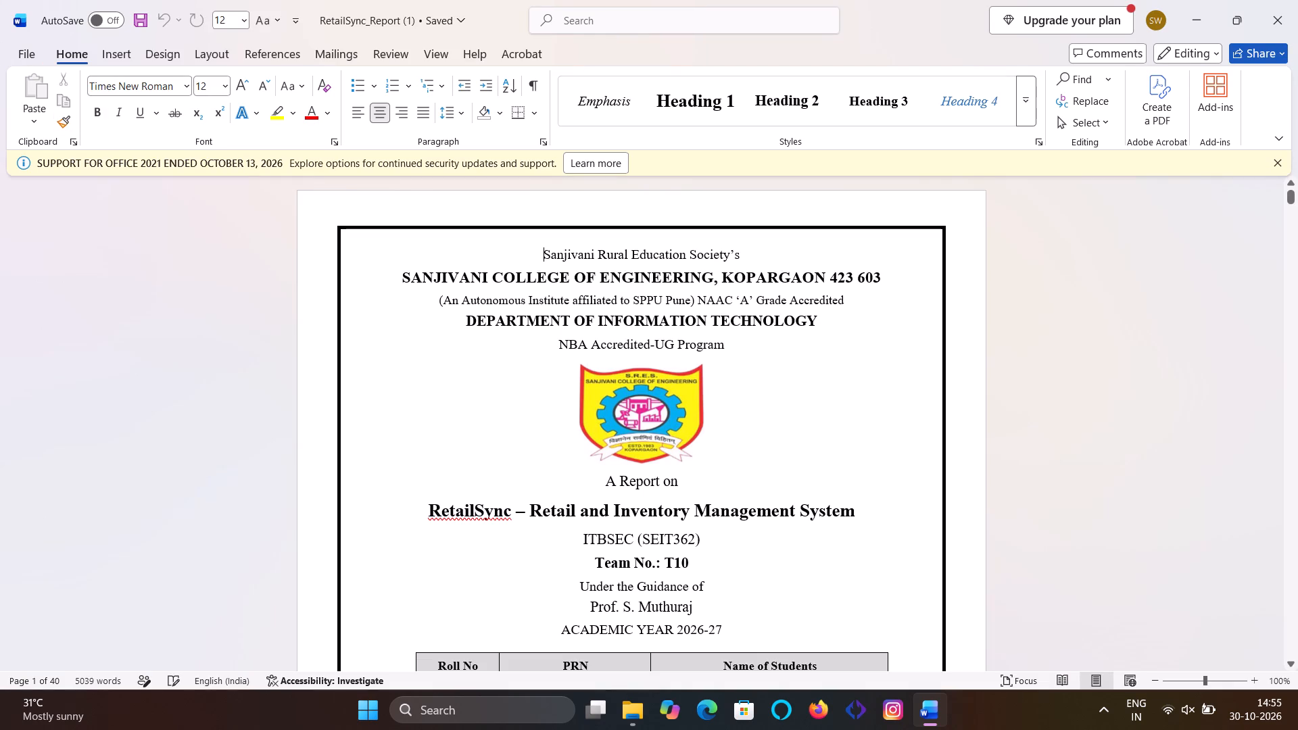
scroll(425, 469, down, 15)
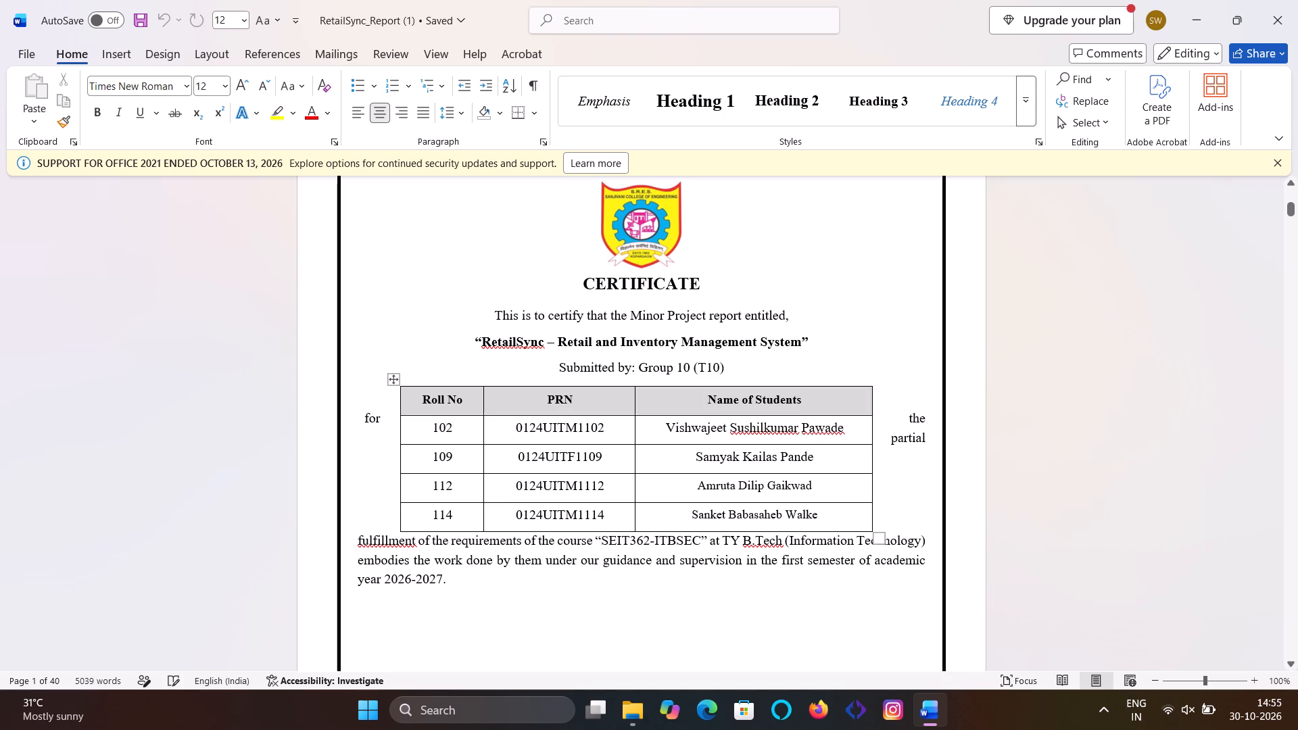
drag(395, 380, 379, 344)
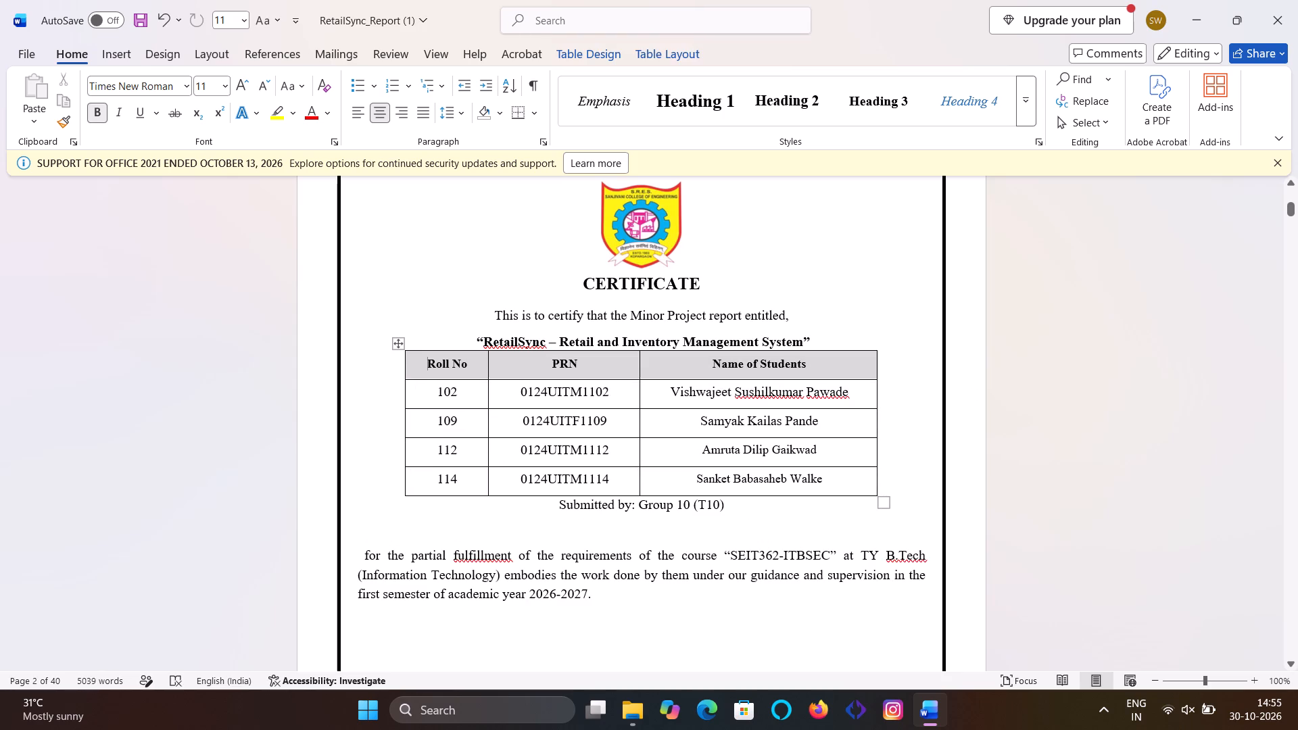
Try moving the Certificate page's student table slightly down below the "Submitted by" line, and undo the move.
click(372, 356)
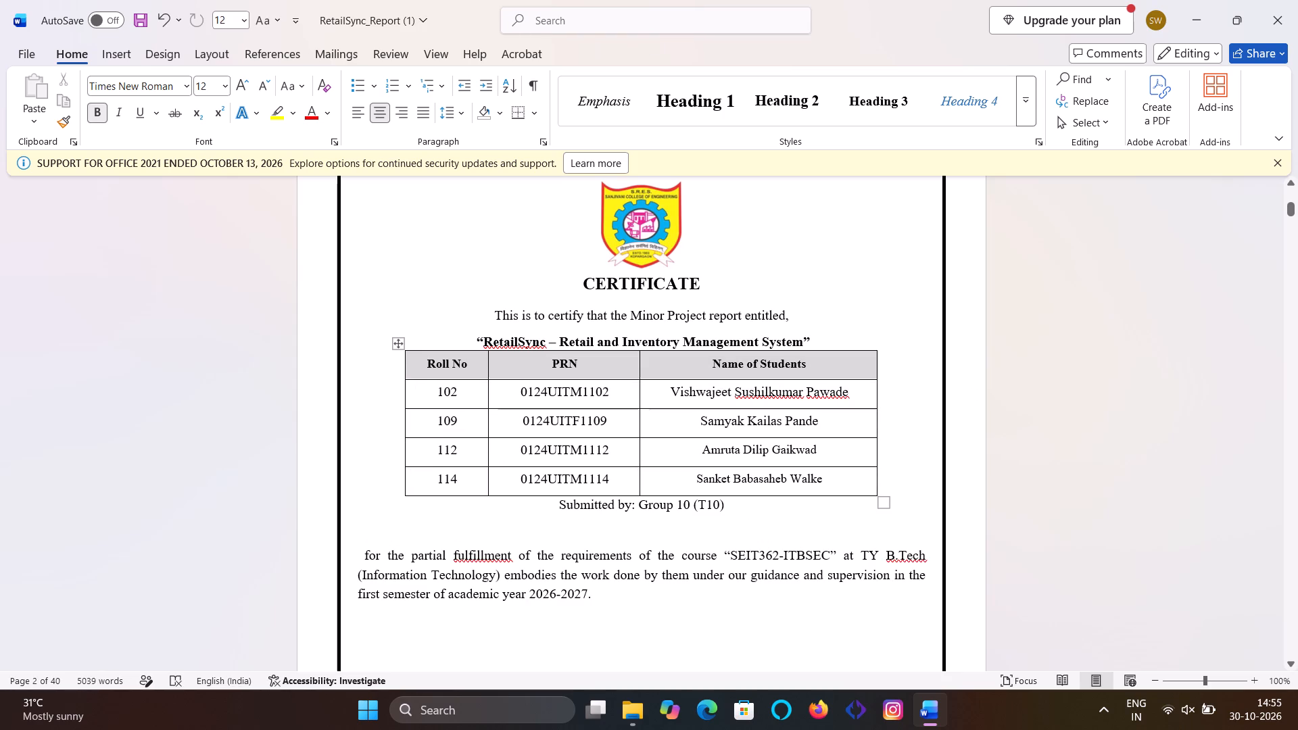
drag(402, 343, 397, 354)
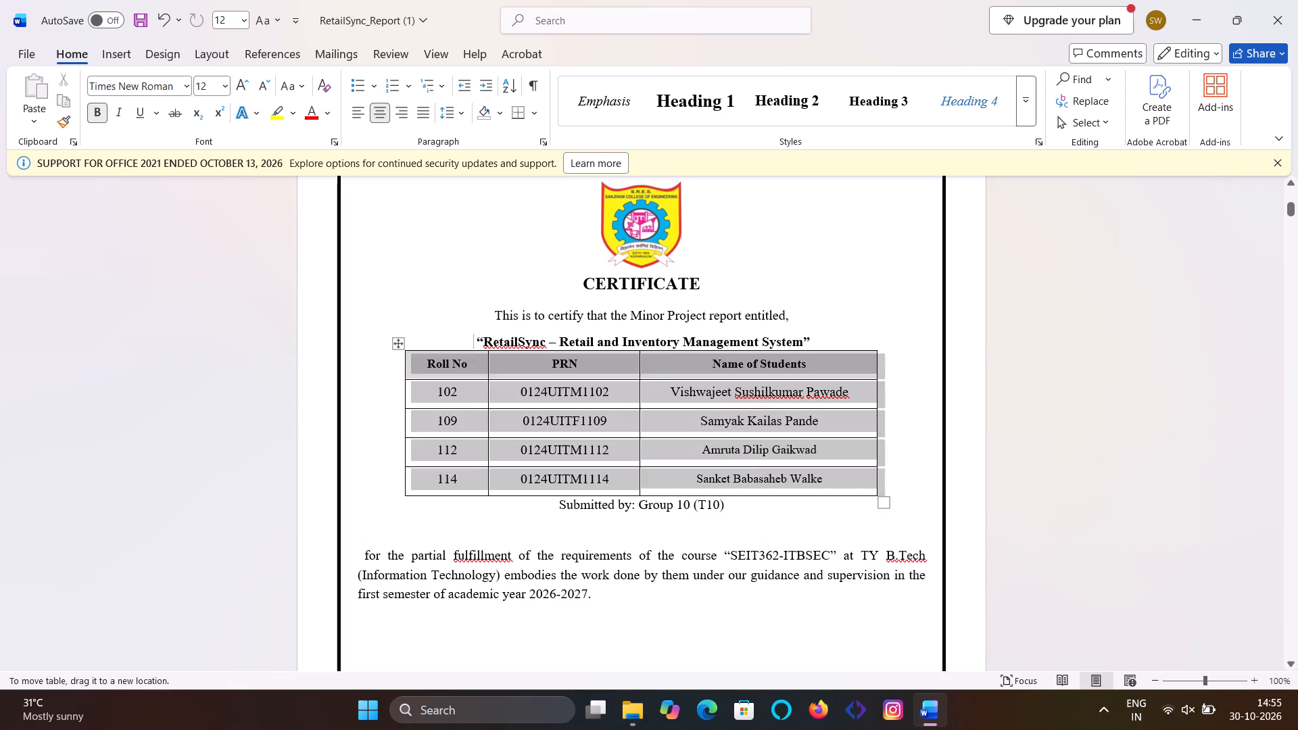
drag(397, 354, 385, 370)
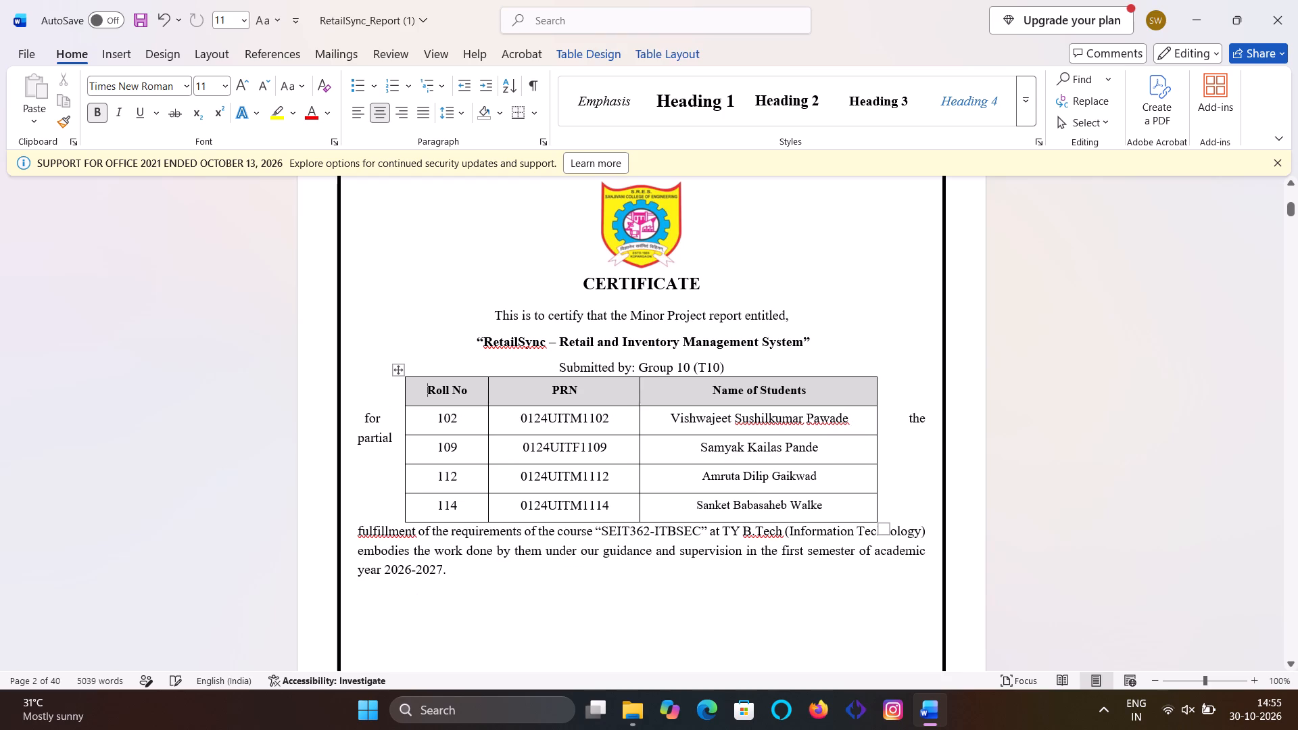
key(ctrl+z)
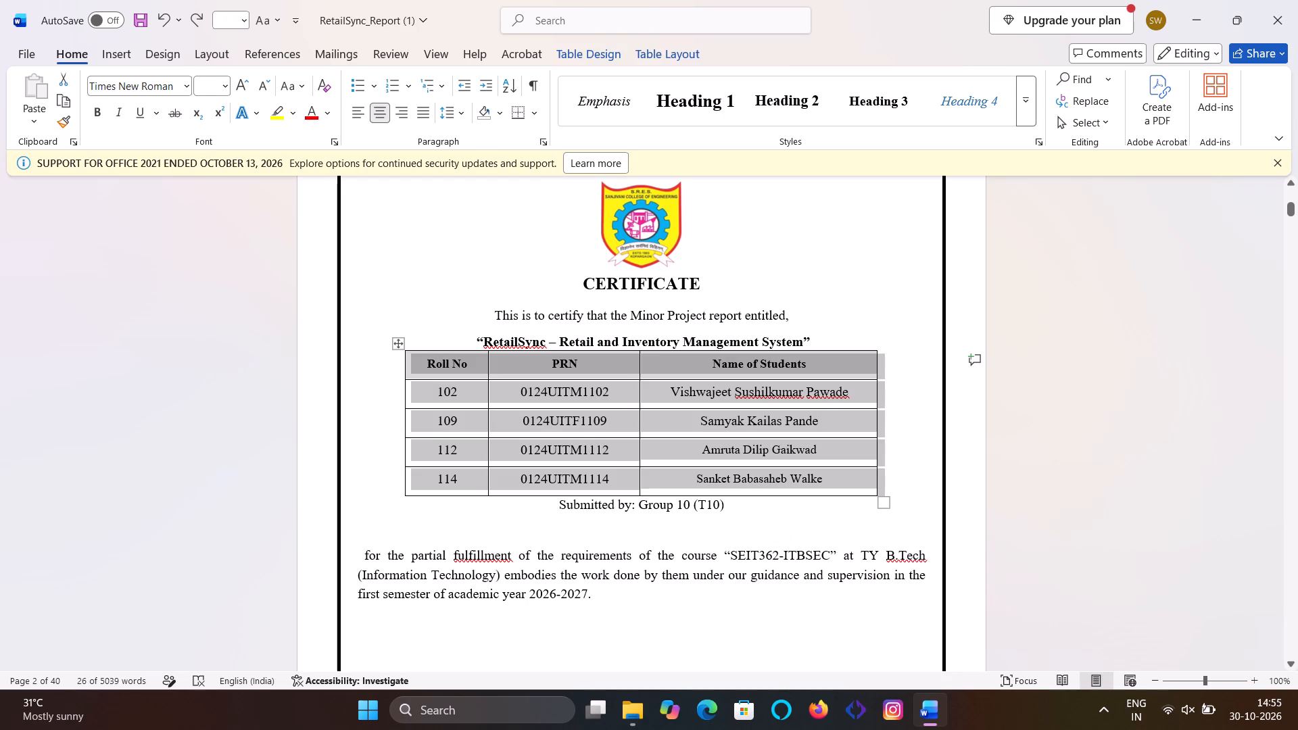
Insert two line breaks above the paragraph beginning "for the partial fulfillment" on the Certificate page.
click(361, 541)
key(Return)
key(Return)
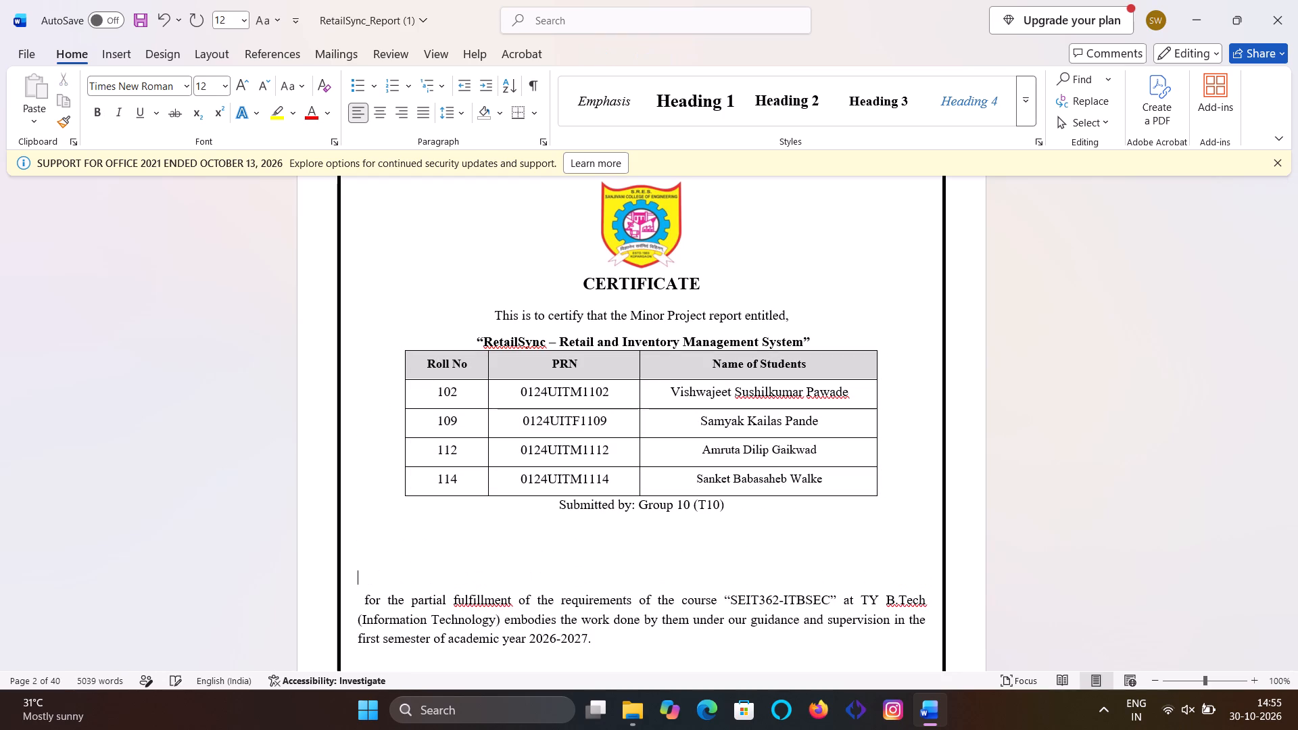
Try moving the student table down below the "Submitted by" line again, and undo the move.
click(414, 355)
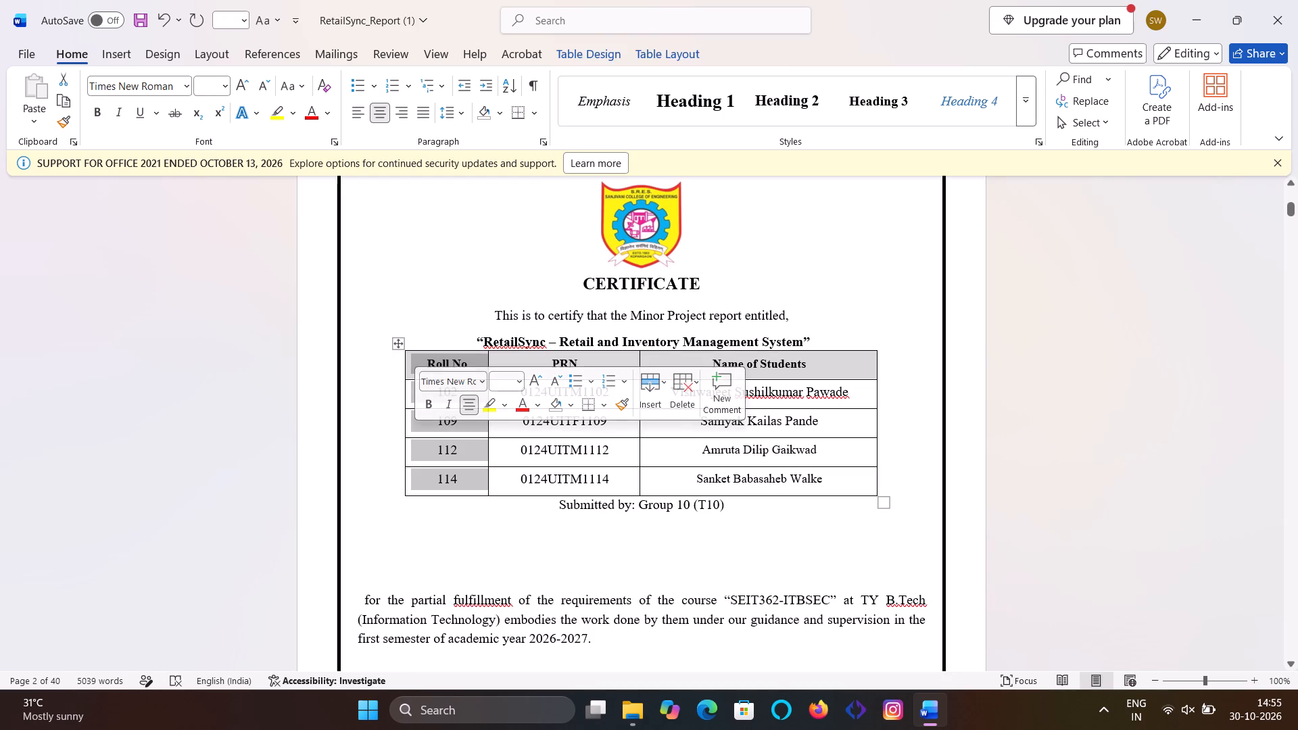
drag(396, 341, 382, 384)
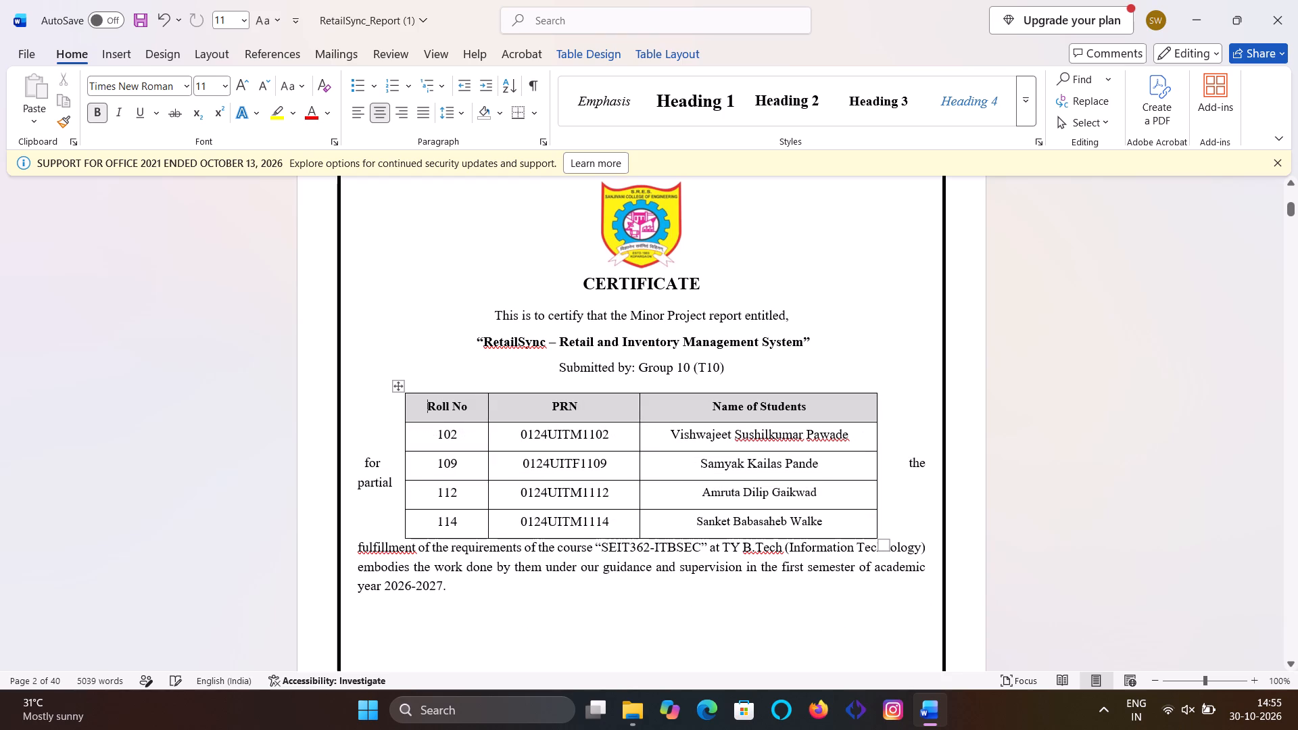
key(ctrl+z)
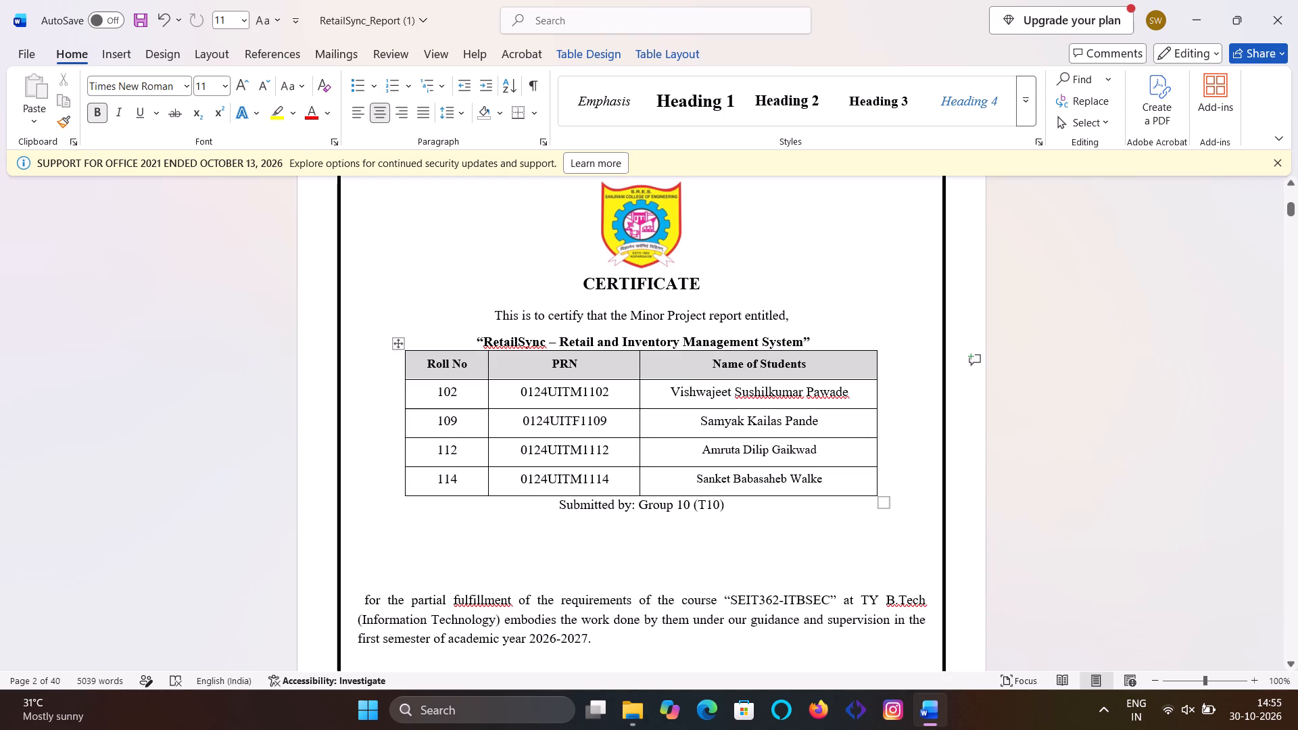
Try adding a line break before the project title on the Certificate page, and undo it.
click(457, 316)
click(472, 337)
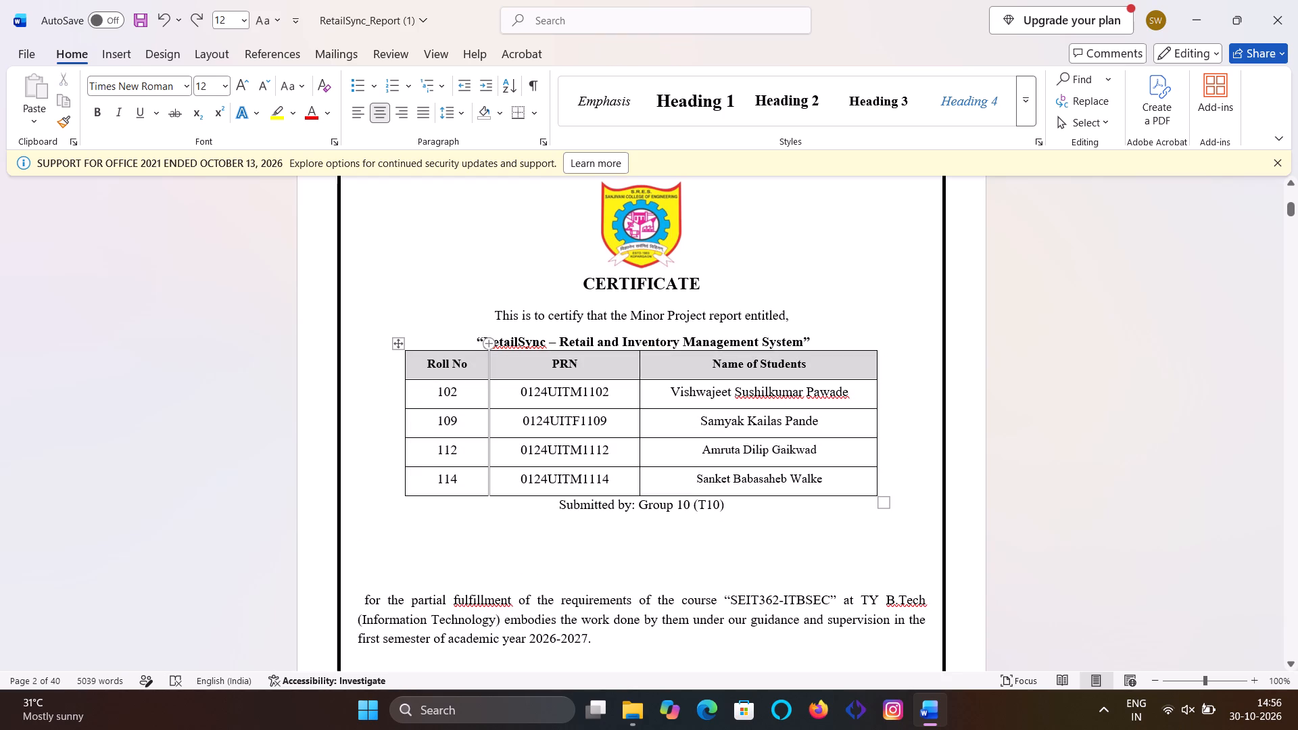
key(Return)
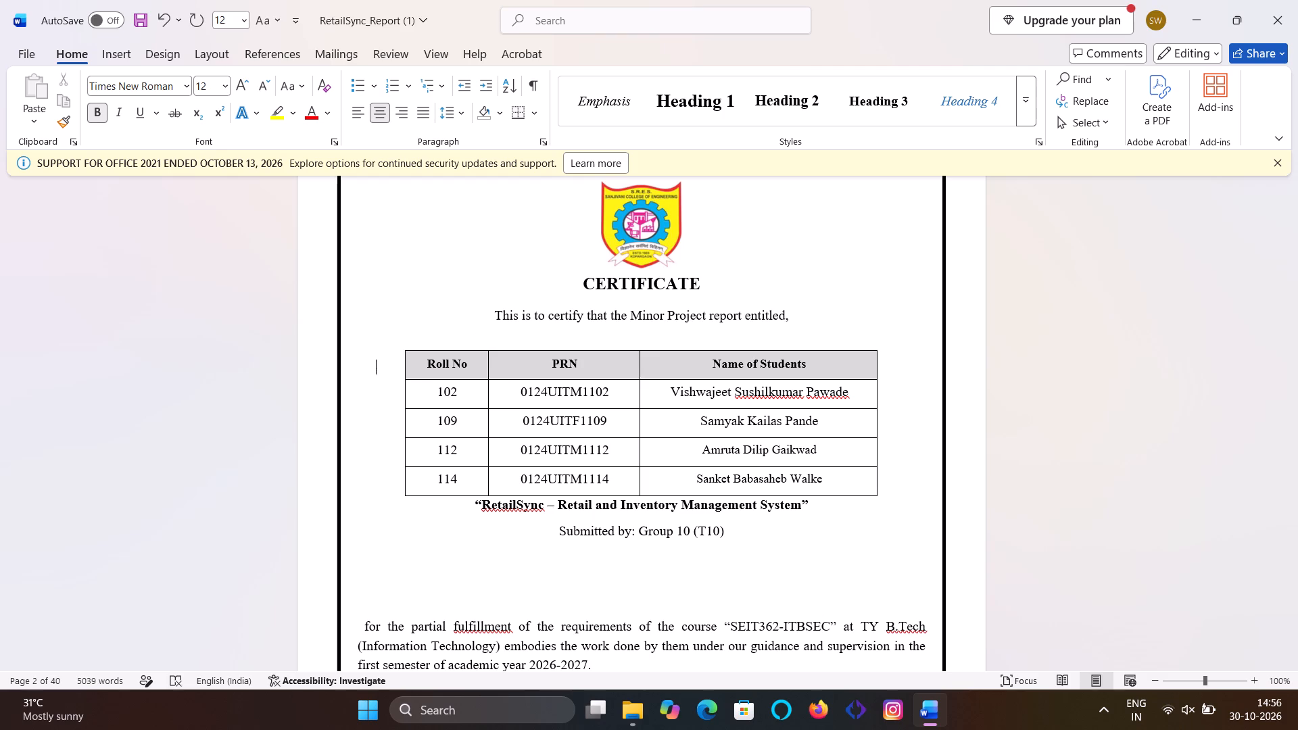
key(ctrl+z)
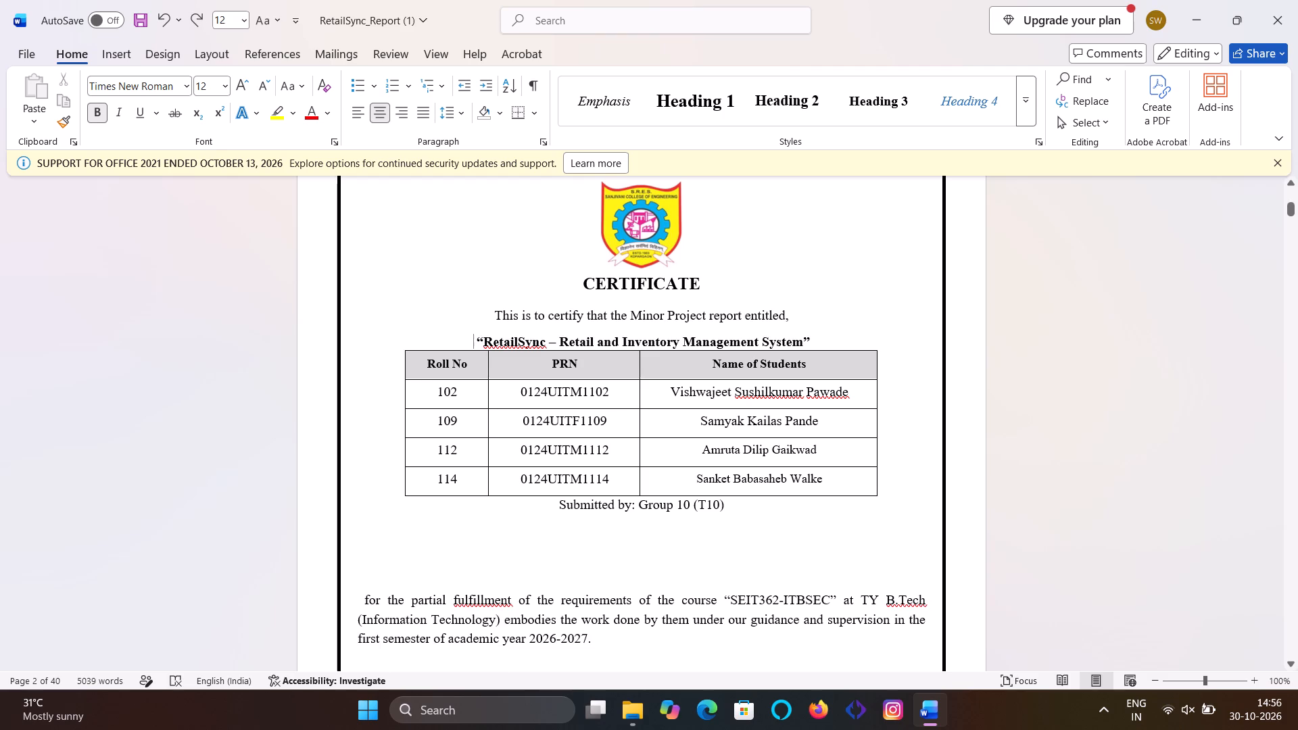
Insert eight line breaks before the "Submitted by: Group 10 (T10)" line on the Certificate page.
click(554, 503)
key(Return)
key(Return)
key(Return)
key(Return)
key(Return)
key(Return)
key(Return)
key(Return)
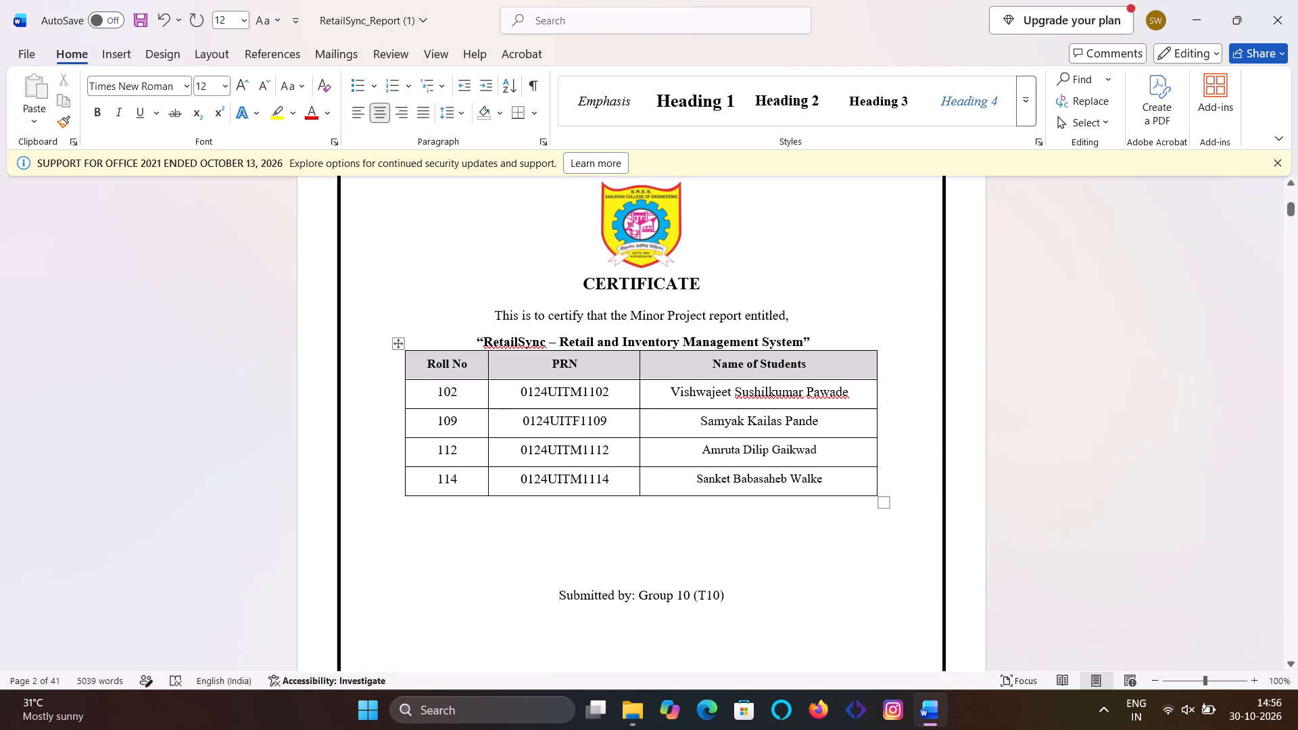
Move the student table down so that a clear gap separates it from the project title above.
drag(397, 340, 397, 395)
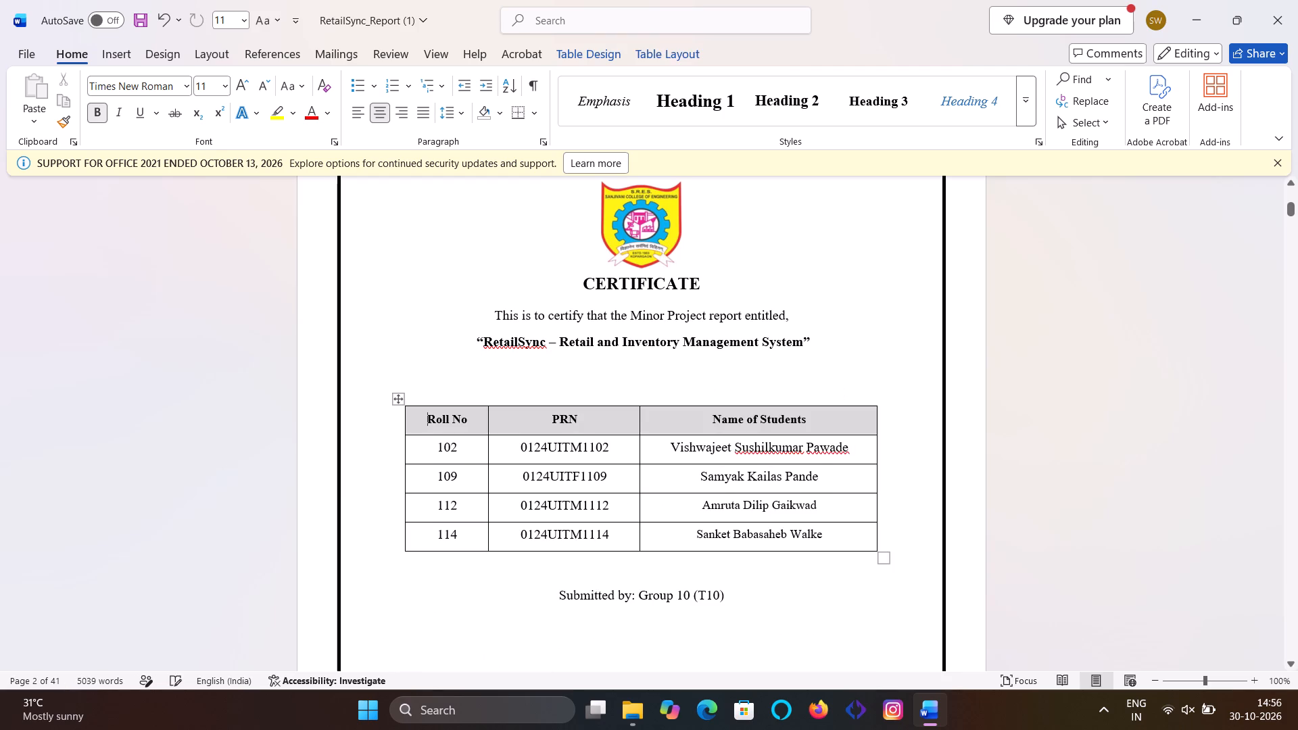
Remove the extra blank space above the paragraph beginning "for the partial fulfillment".
scroll(529, 549, down, 1)
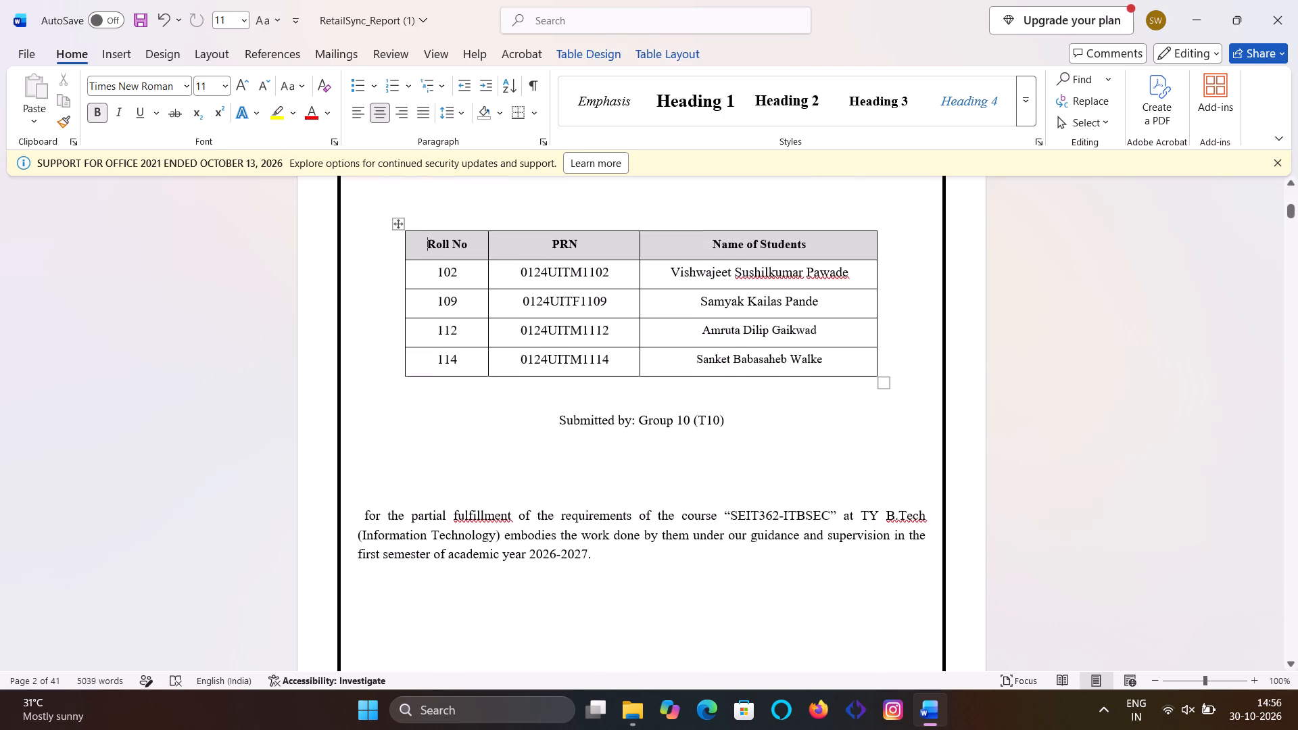
click(363, 506)
key(BackSpace)
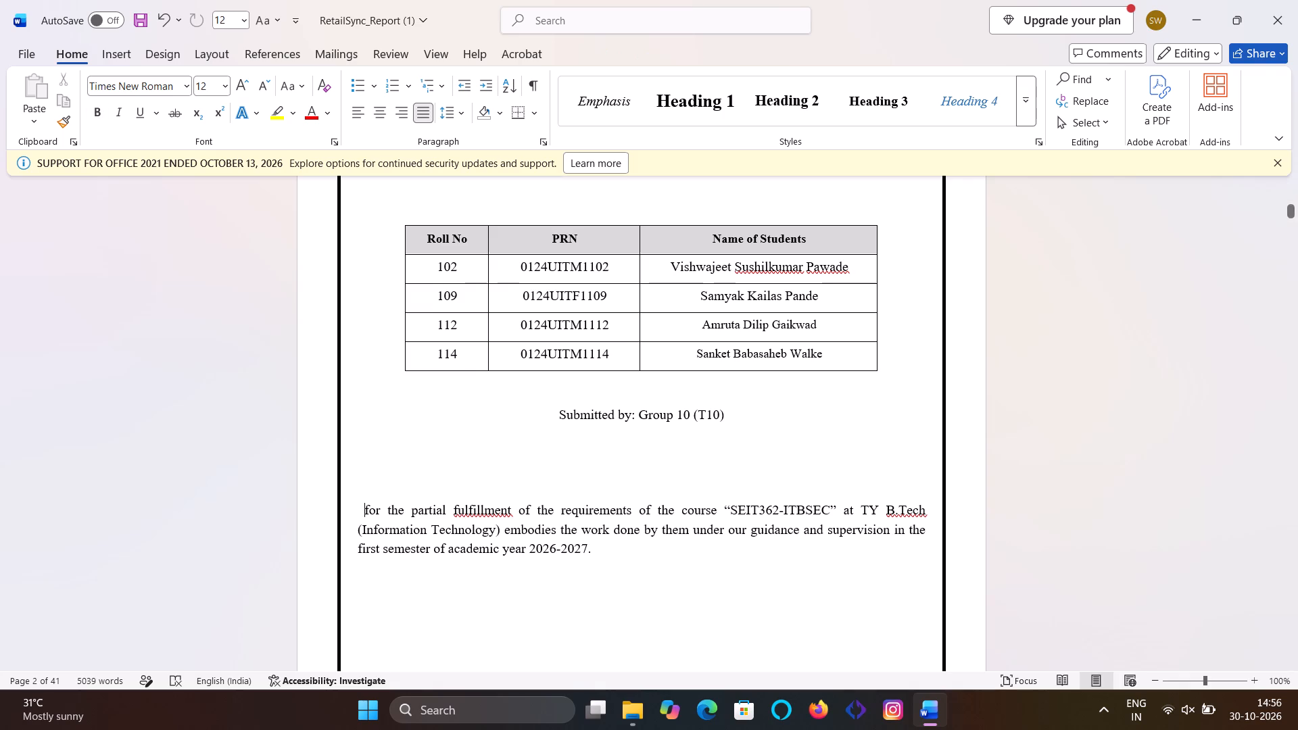
key(BackSpace)
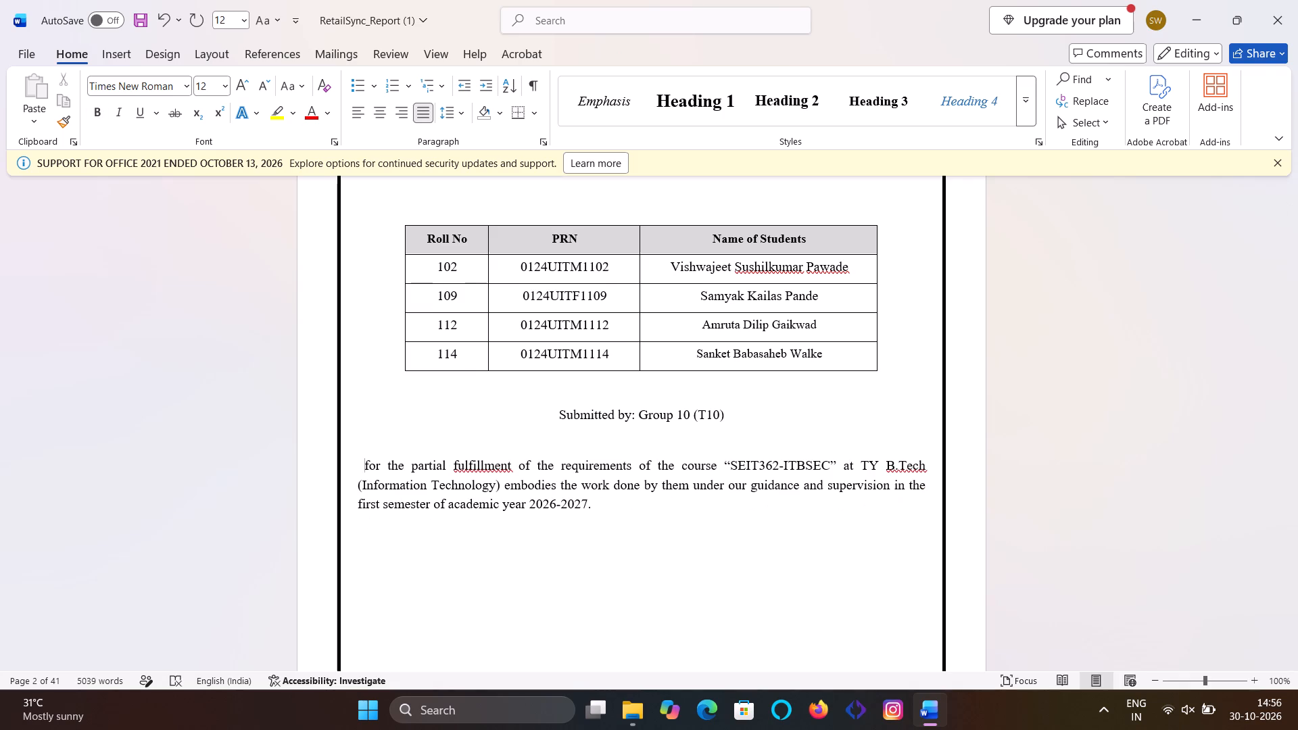
Set the line spacing of the "for the partial fulfillment" paragraph on the Certificate page to 1.15.
scroll(363, 506, down, 2)
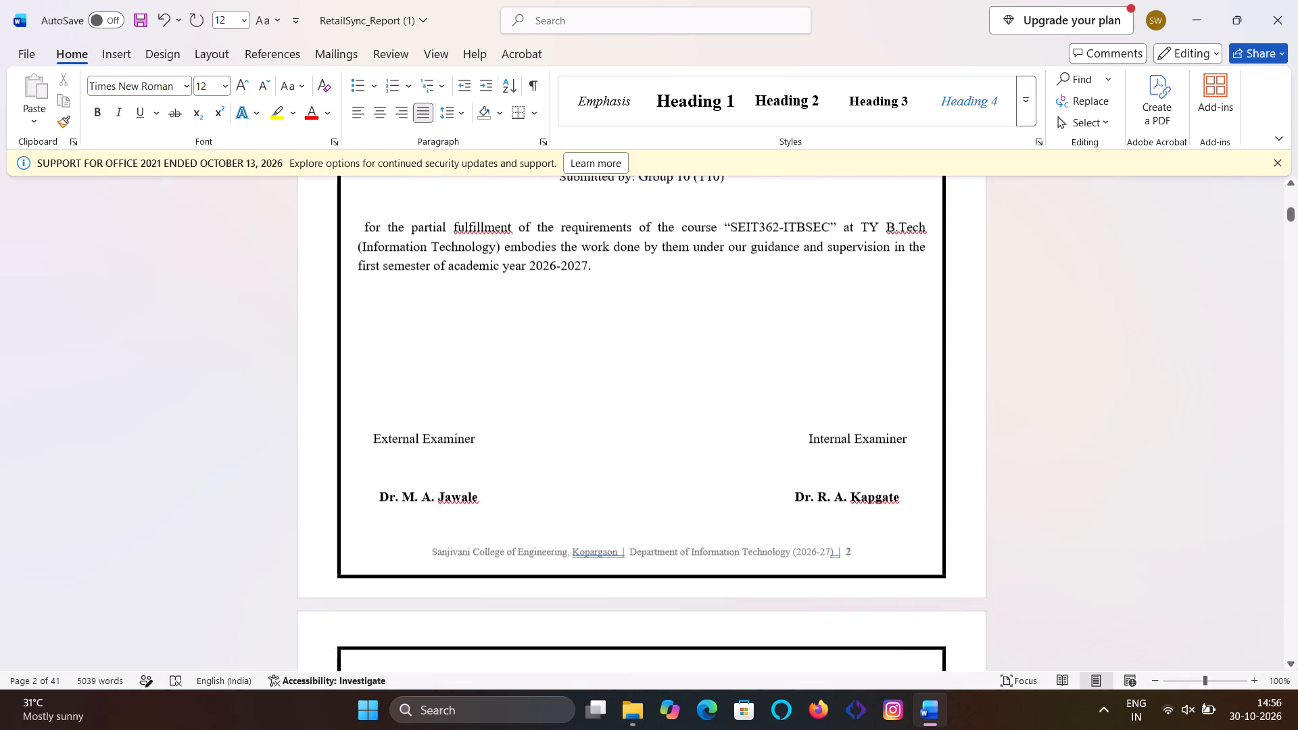
scroll(363, 506, down, 2)
scroll(363, 506, up, 3)
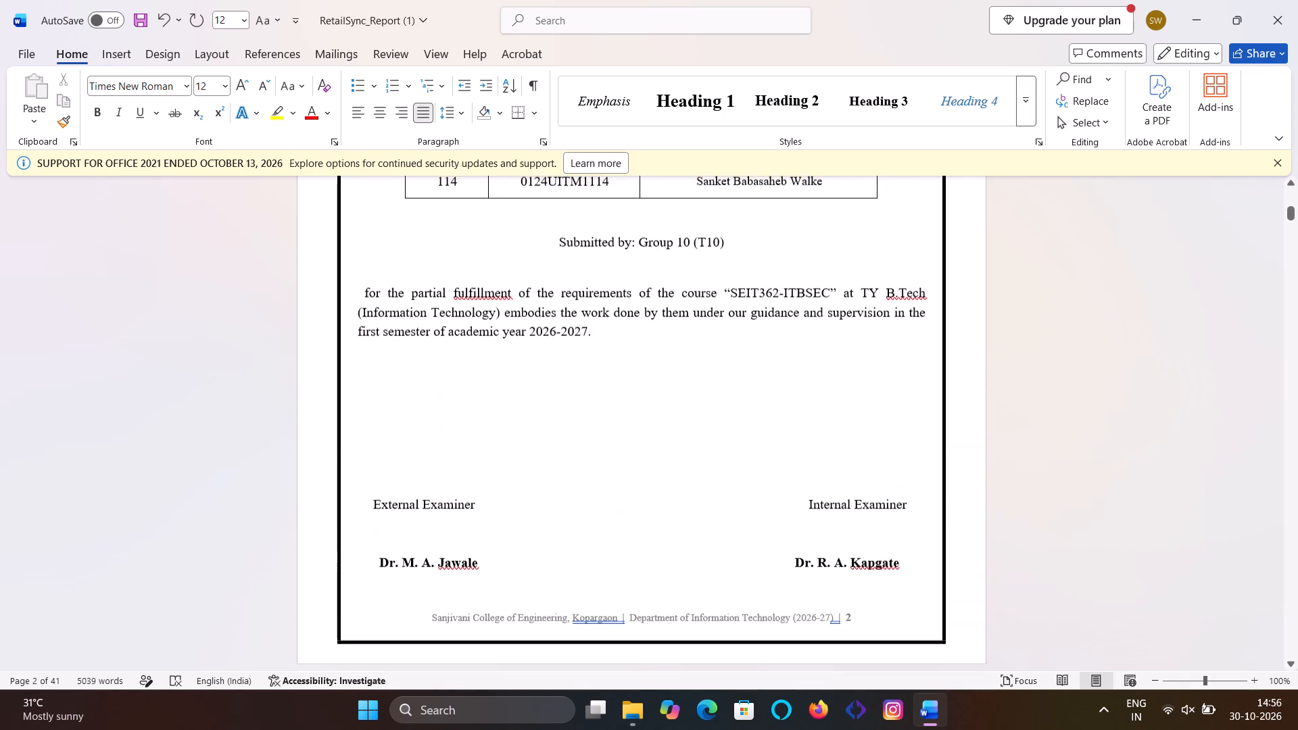
scroll(363, 506, up, 1)
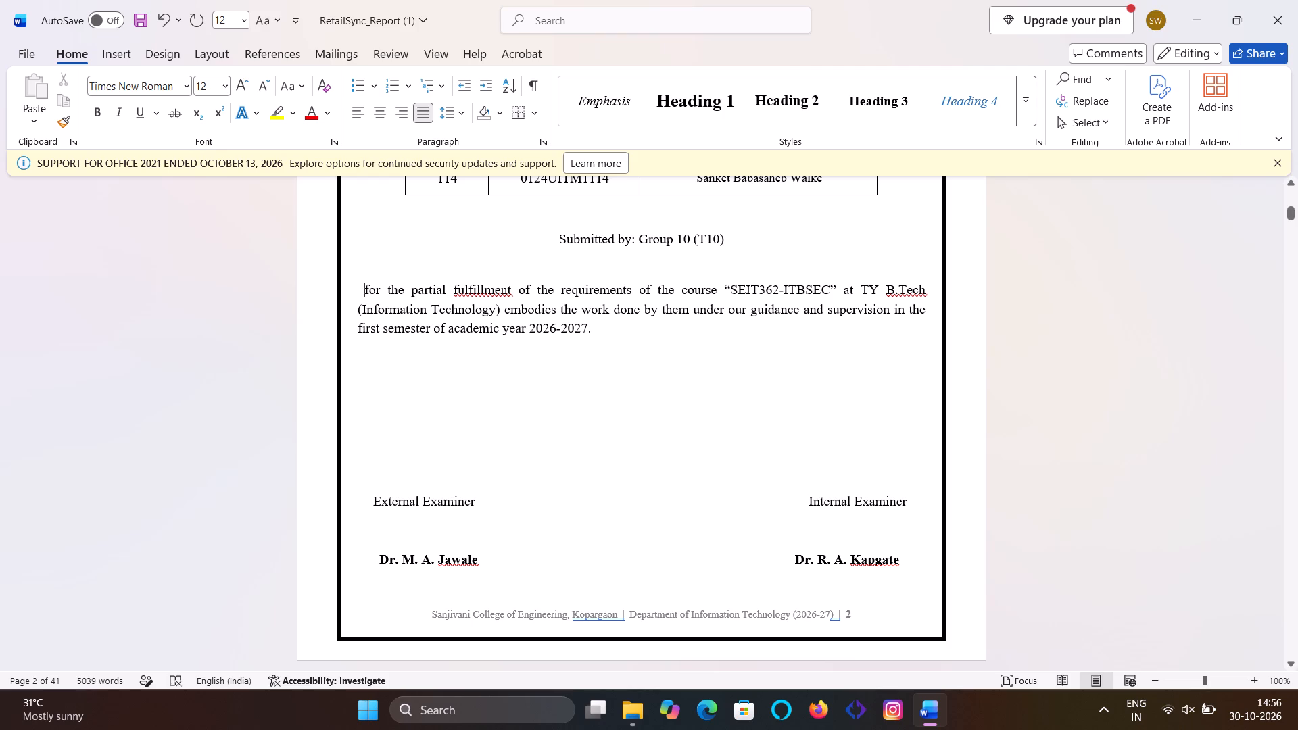
drag(604, 338, 393, 310)
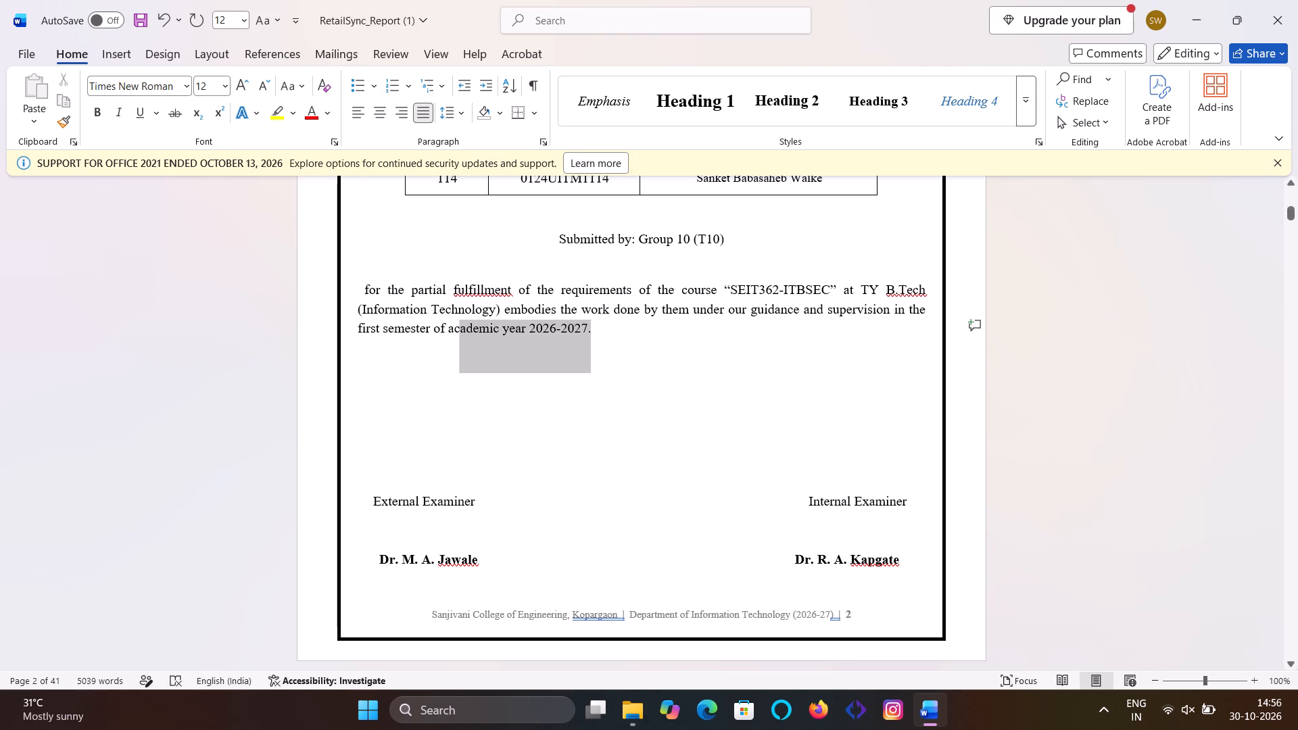
drag(393, 310, 340, 283)
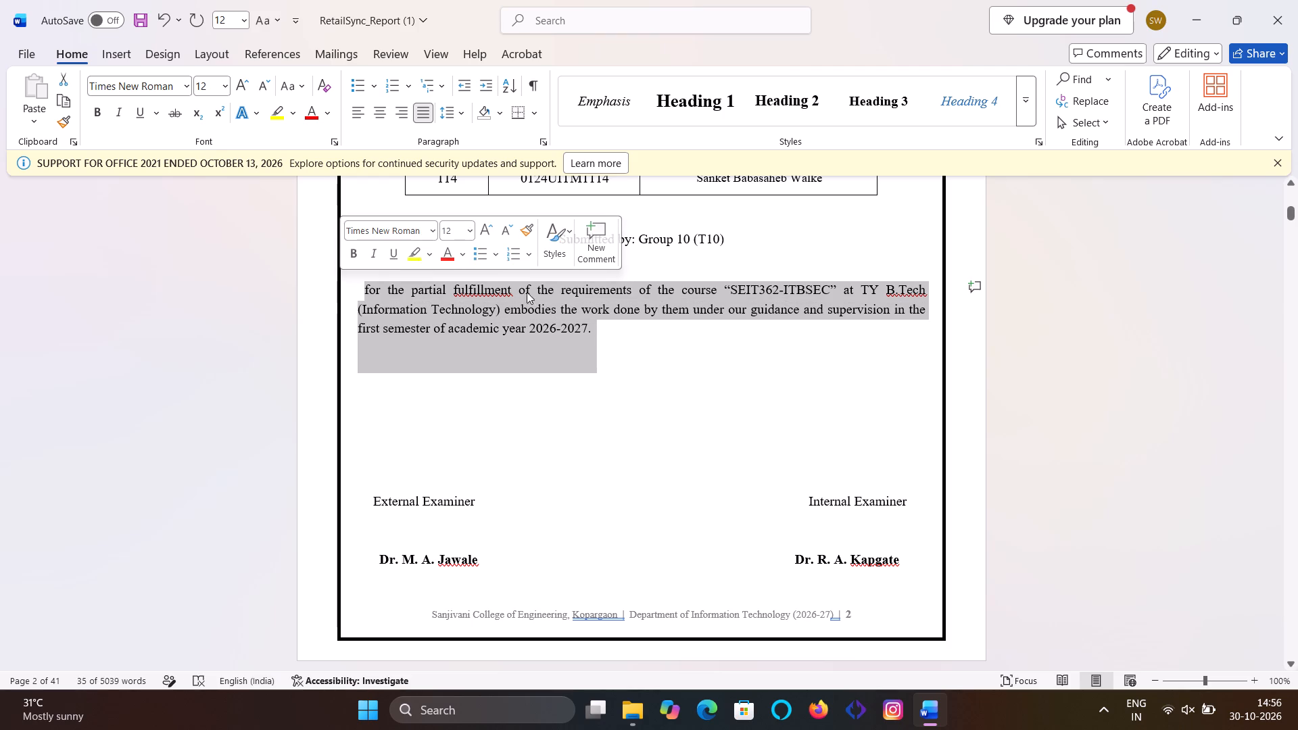
click(452, 109)
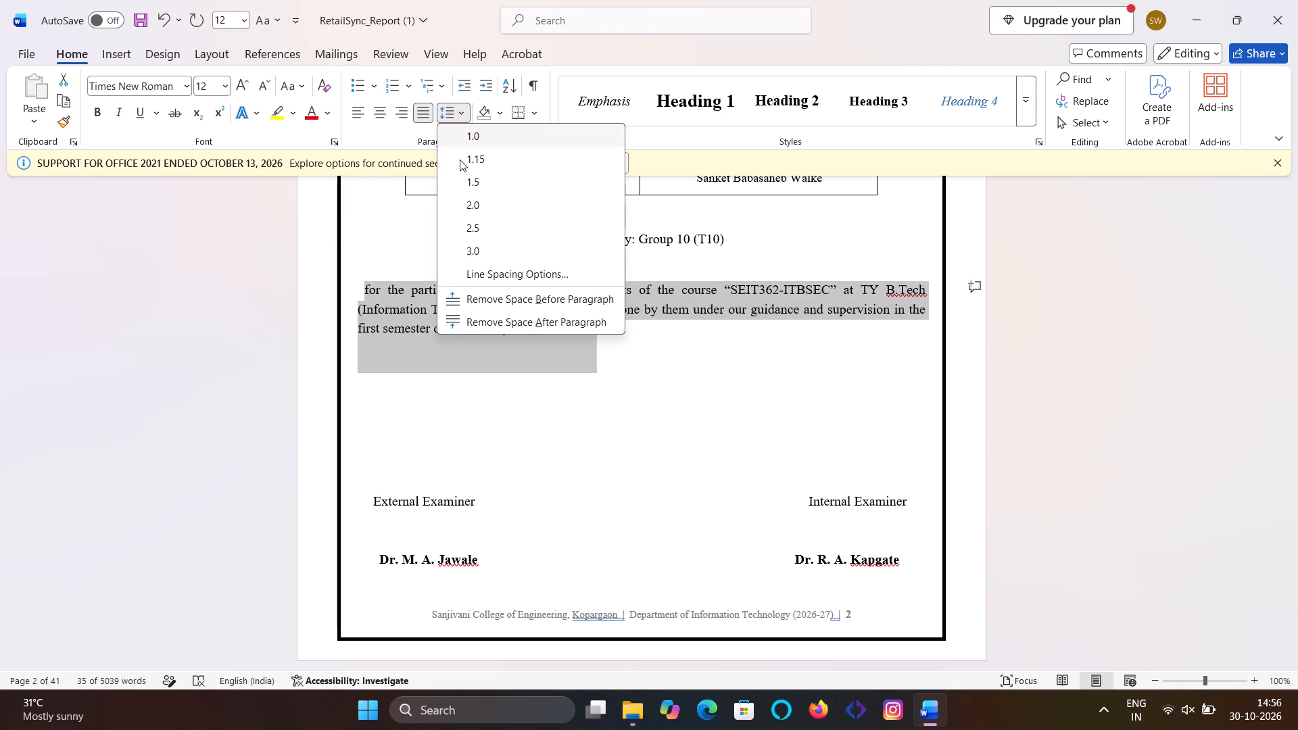
click(504, 164)
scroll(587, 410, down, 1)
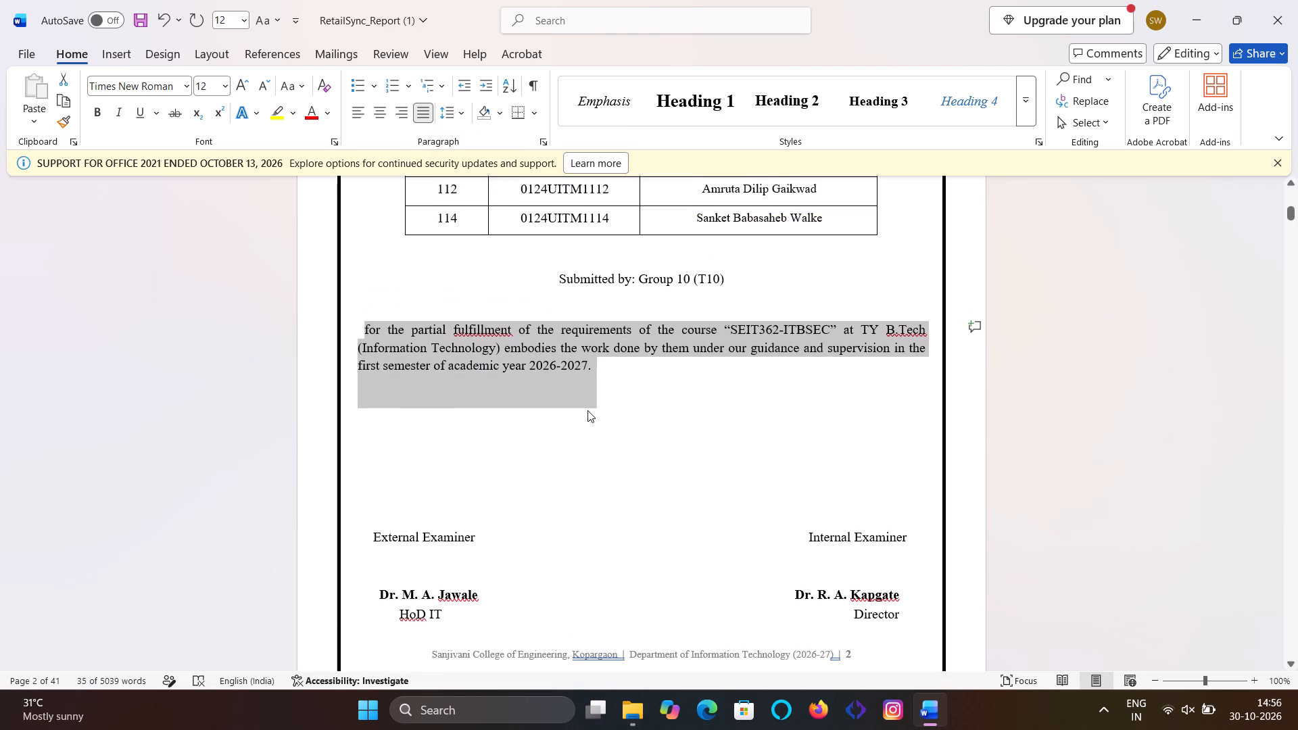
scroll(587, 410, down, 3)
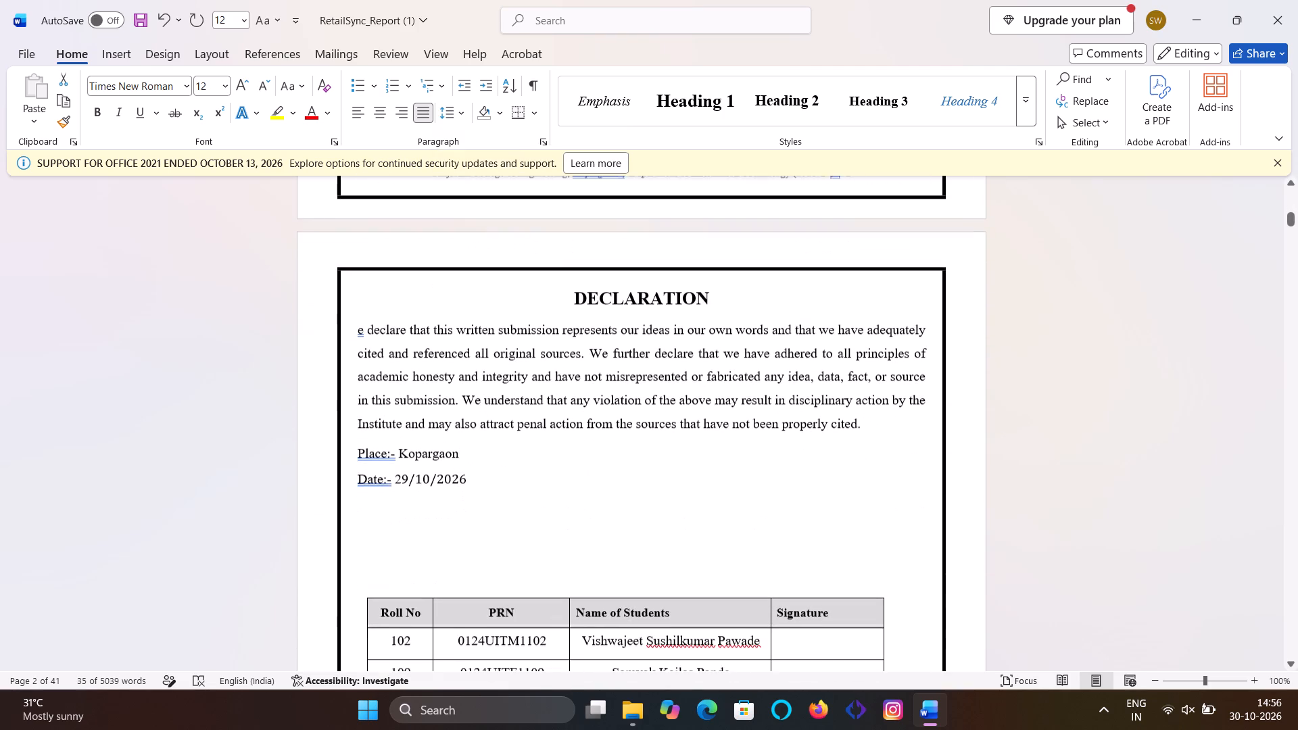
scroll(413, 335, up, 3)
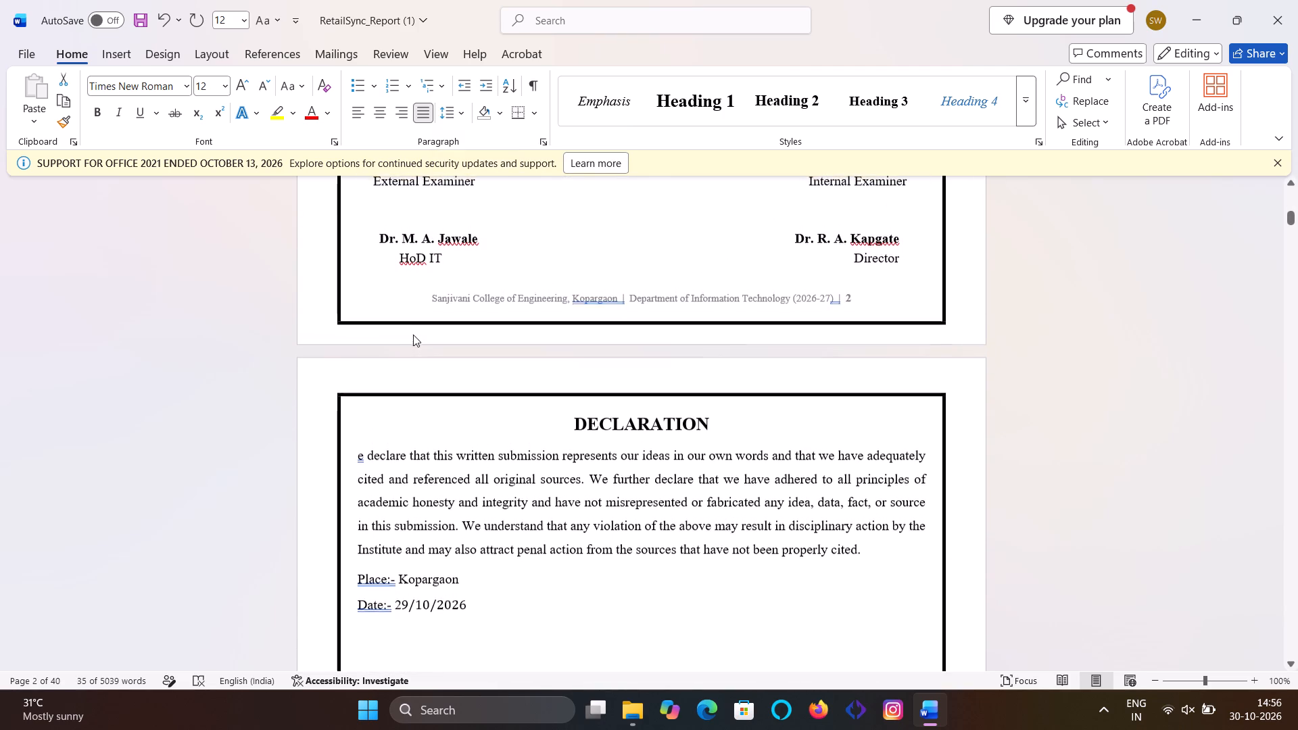
Delete the stray opening words "e declare that" from the Declaration paragraph and start it with a capitalised "This".
scroll(413, 335, up, 1)
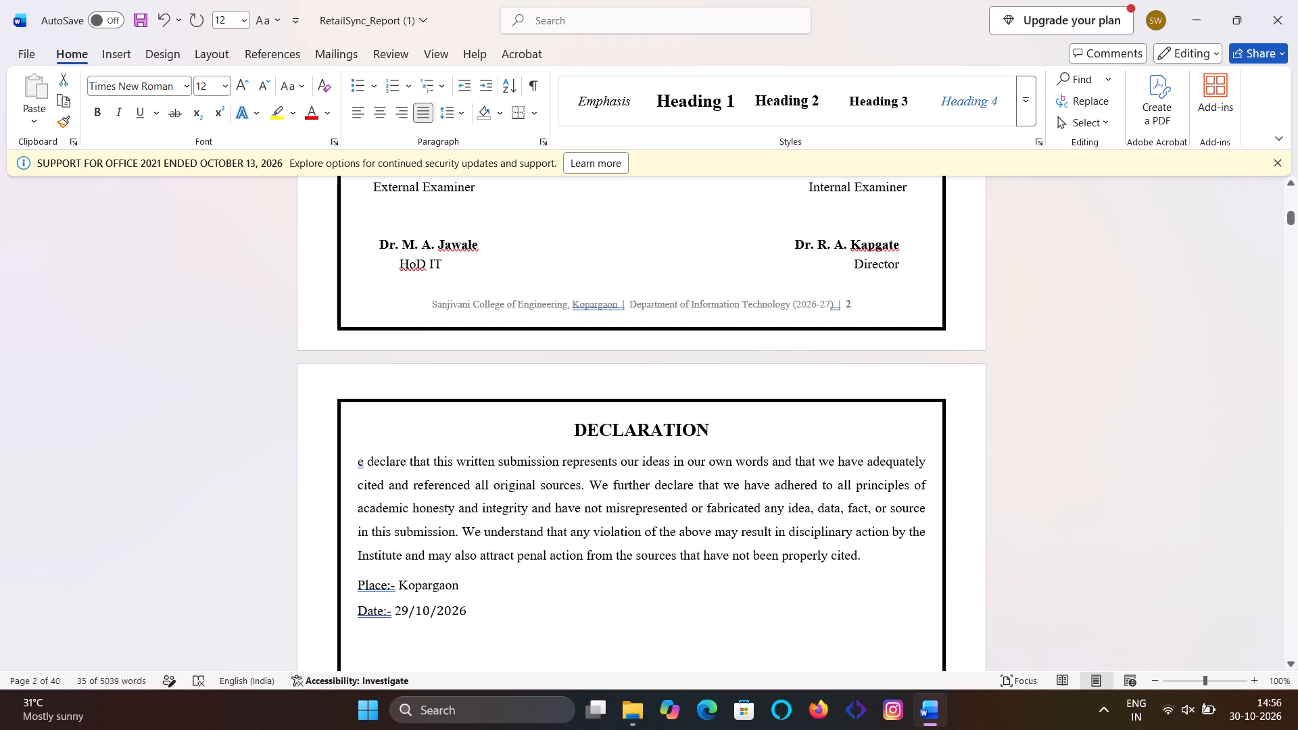
scroll(384, 455, up, 2)
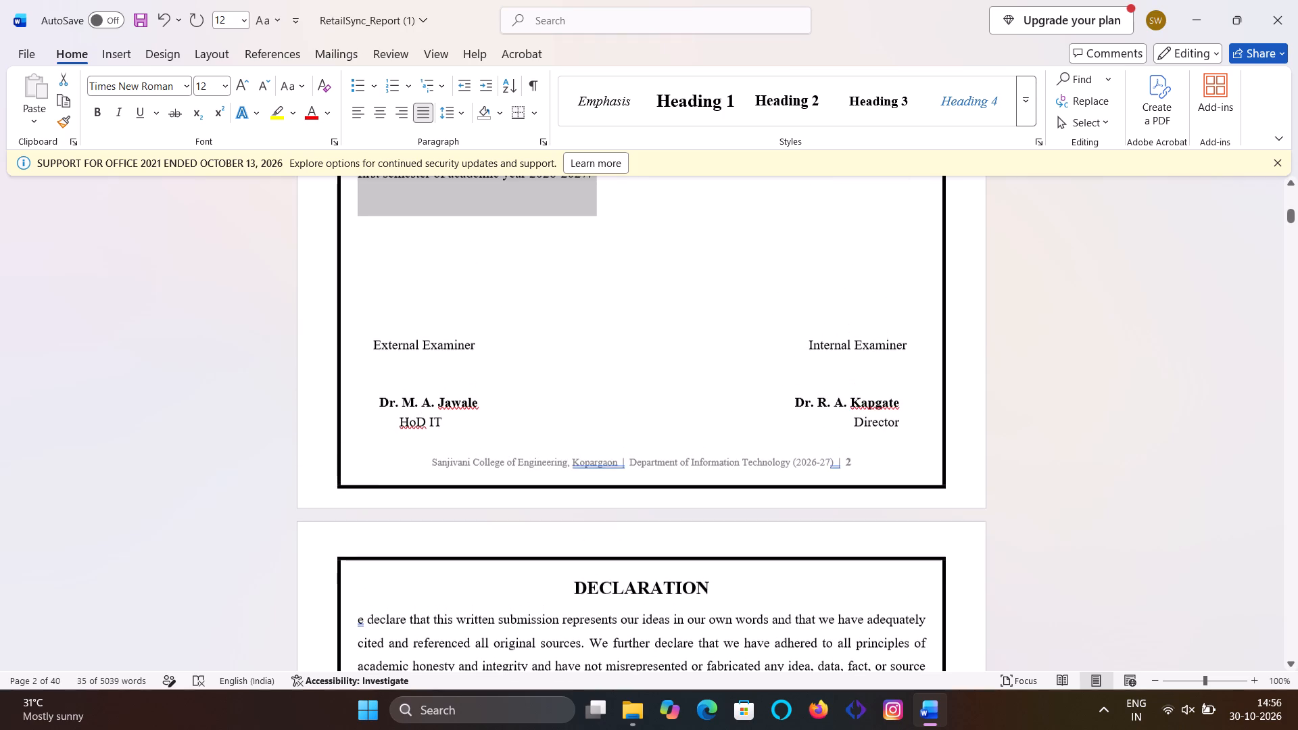
scroll(384, 455, up, 3)
click(500, 468)
scroll(500, 468, down, 1)
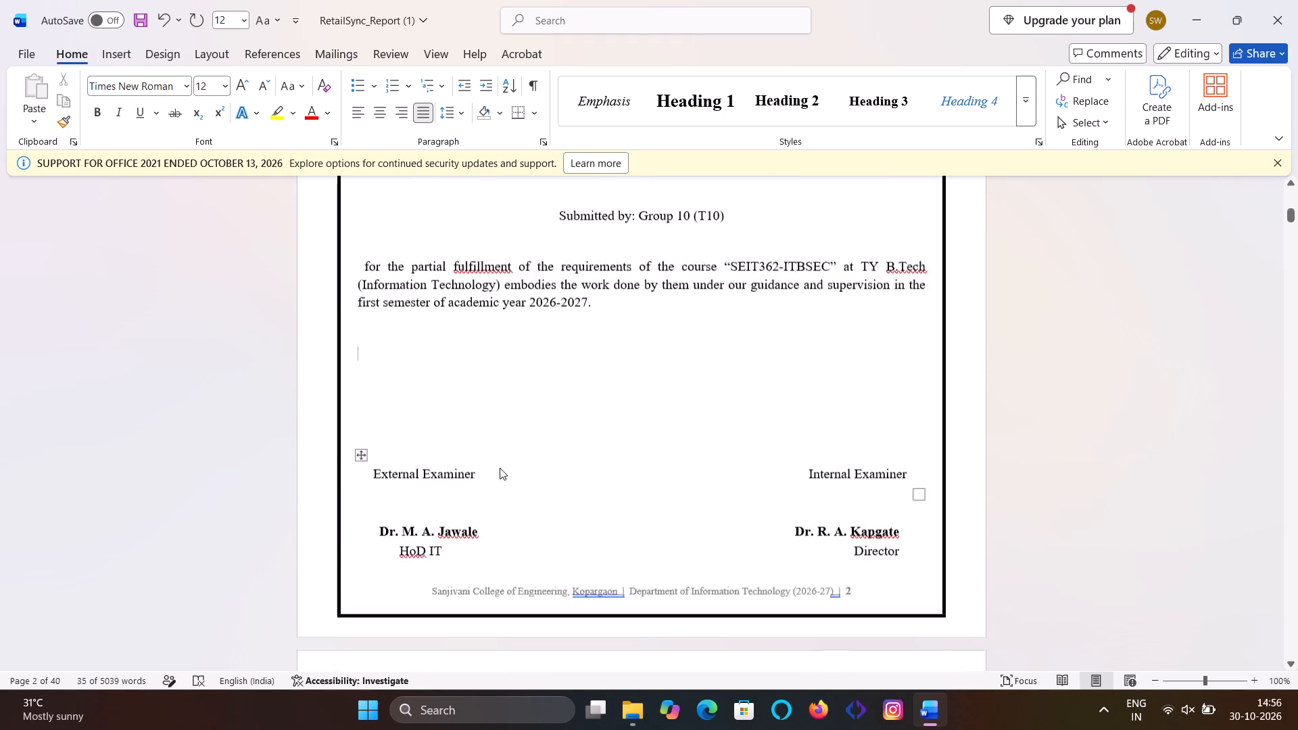
scroll(500, 468, down, 3)
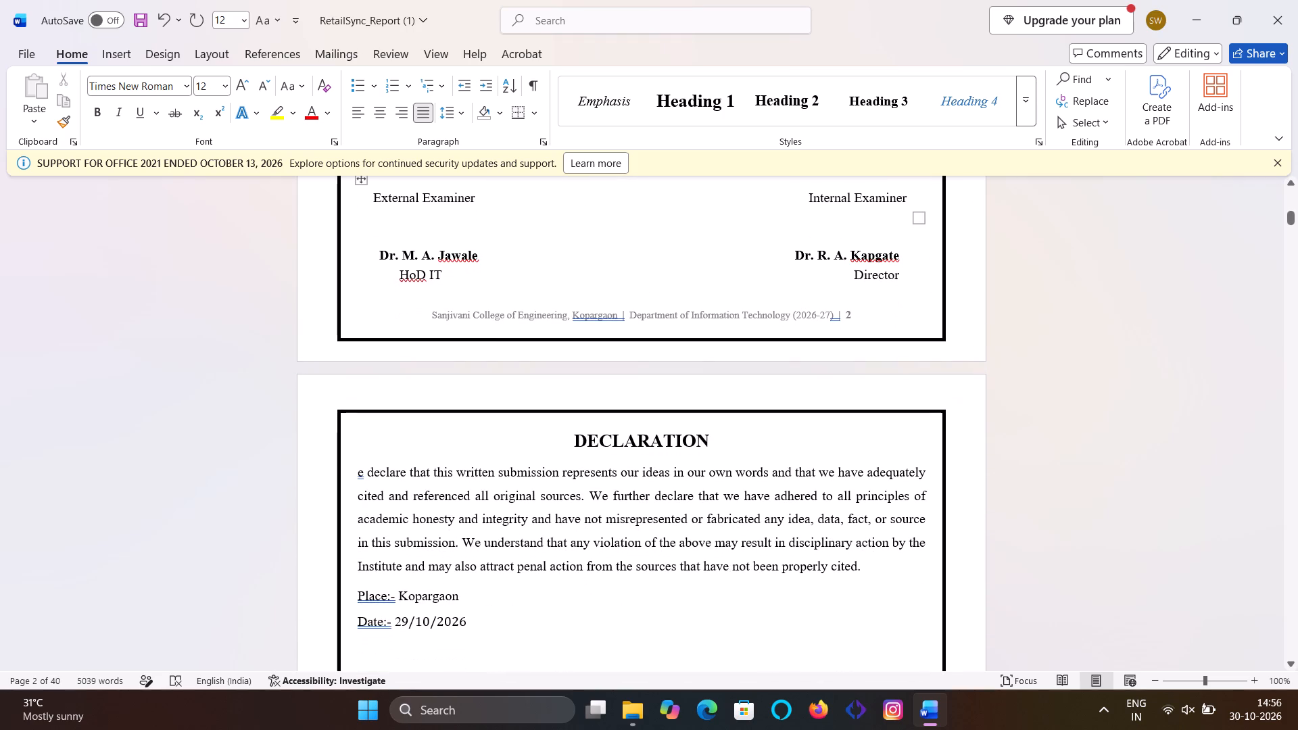
click(433, 468)
key(BackSpace)
key(BackSpace)
key(BackSpace)
key(BackSpace)
key(BackSpace)
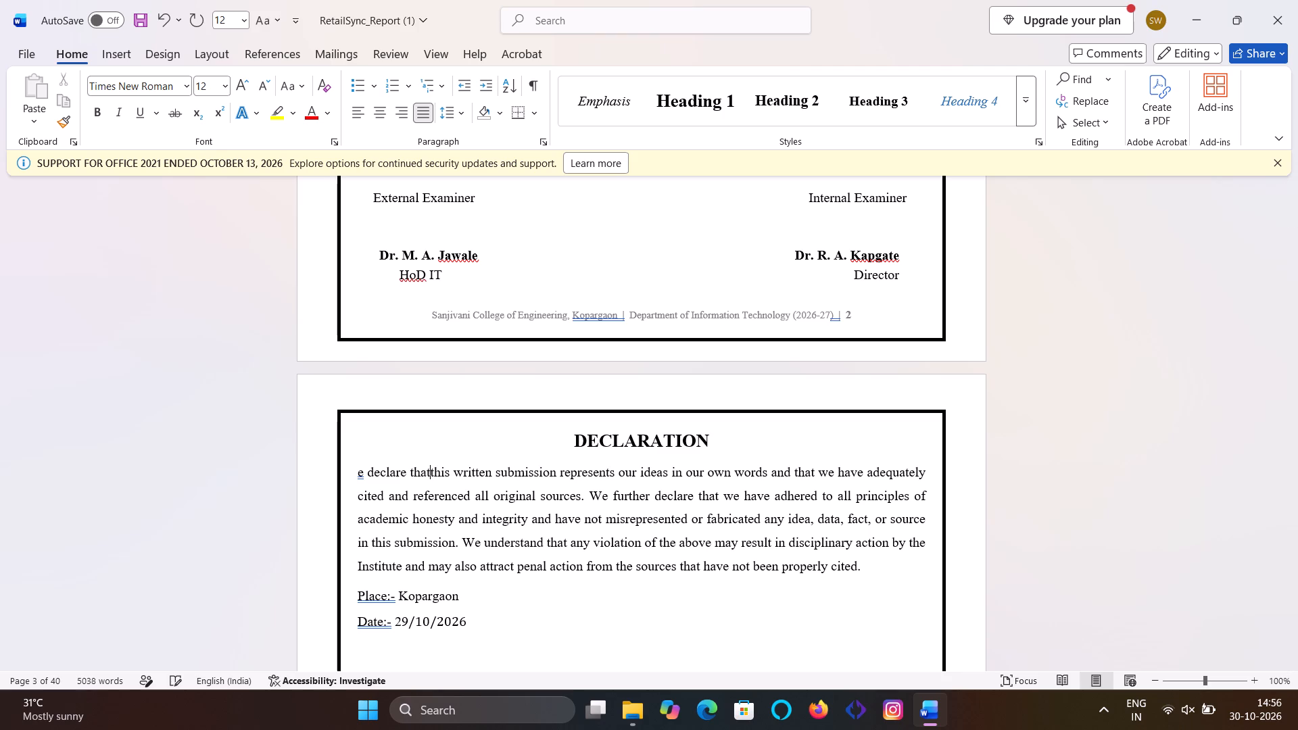
key(BackSpace)
key(BackSpace)
key(BackSpace)
key(BackSpace)
key(BackSpace)
key(BackSpace)
key(BackSpace)
key(BackSpace)
key(BackSpace)
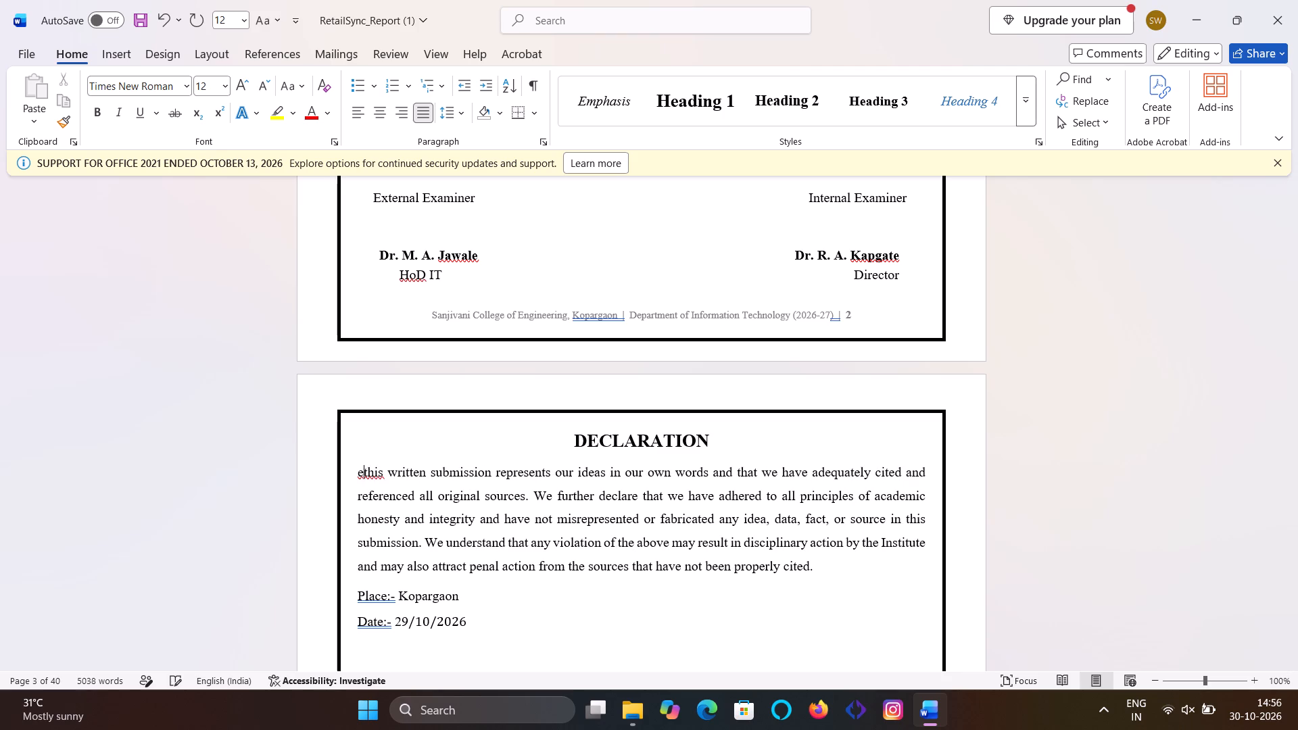
key(BackSpace)
key(Right)
key(BackSpace)
key(t)
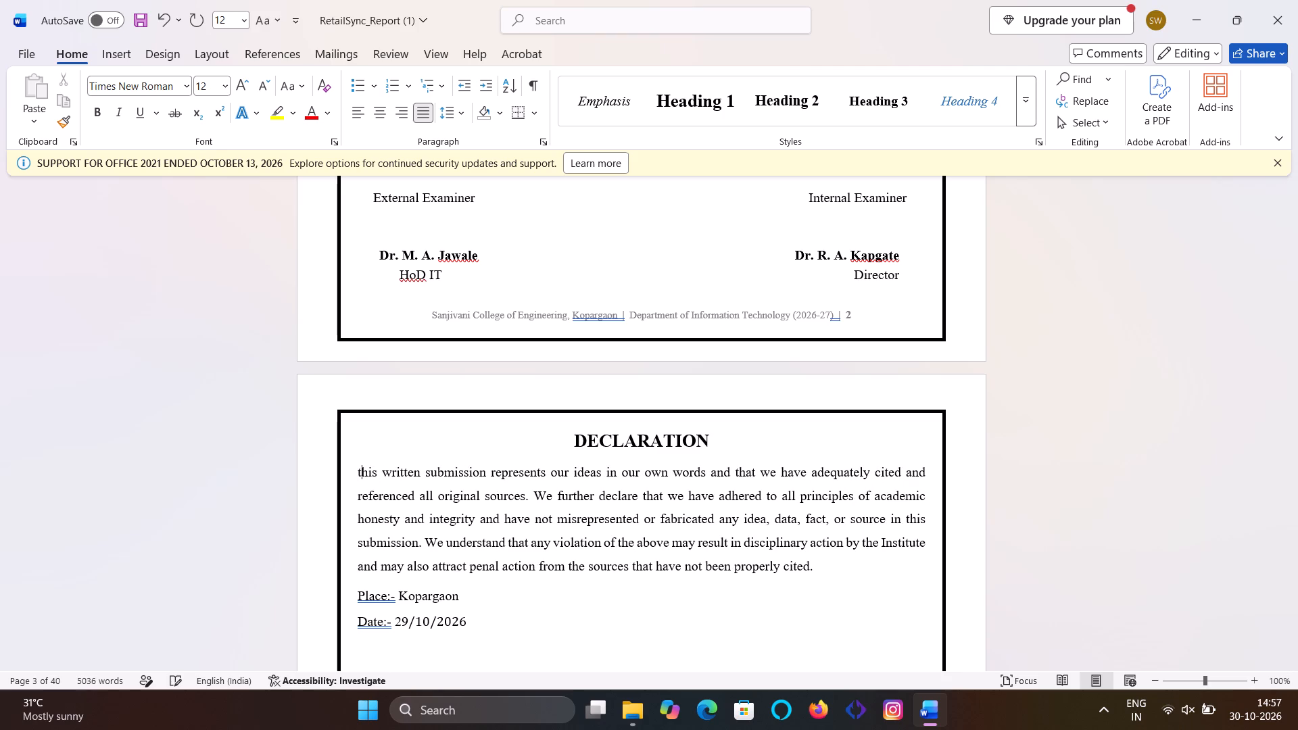
key(t)
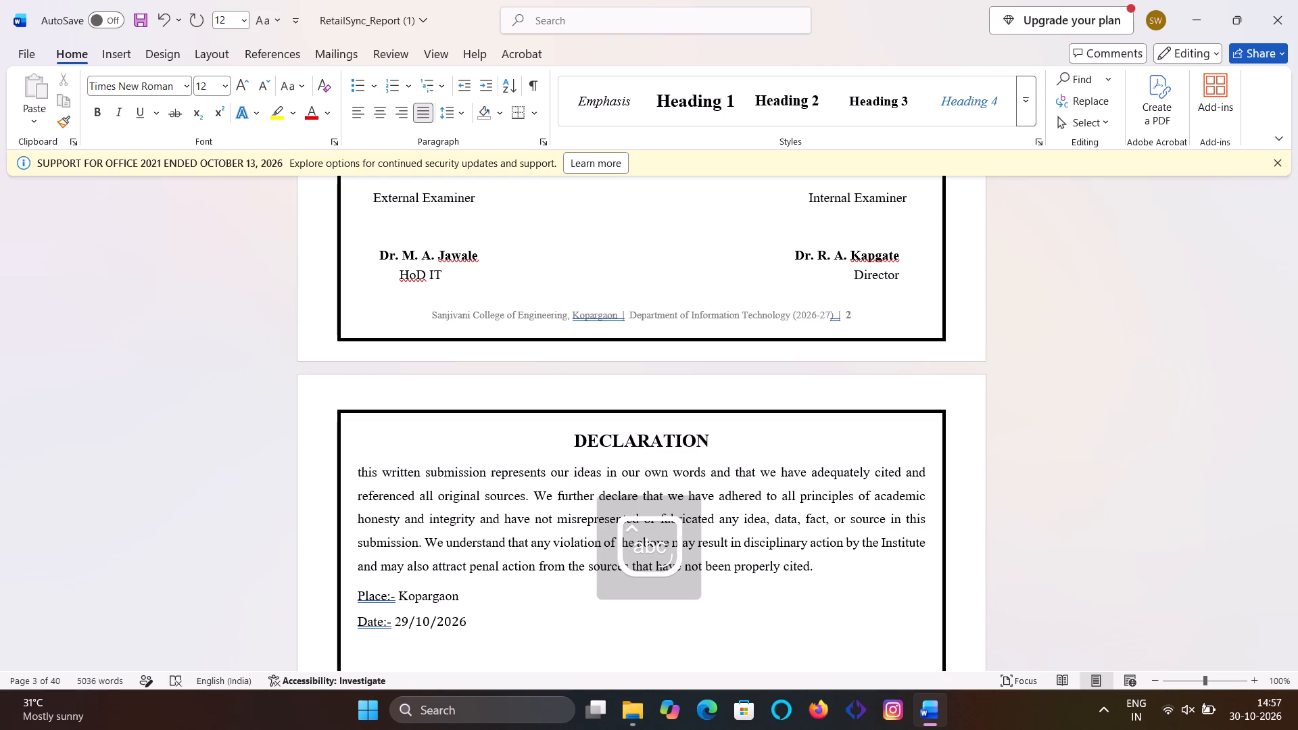
key(BackSpace)
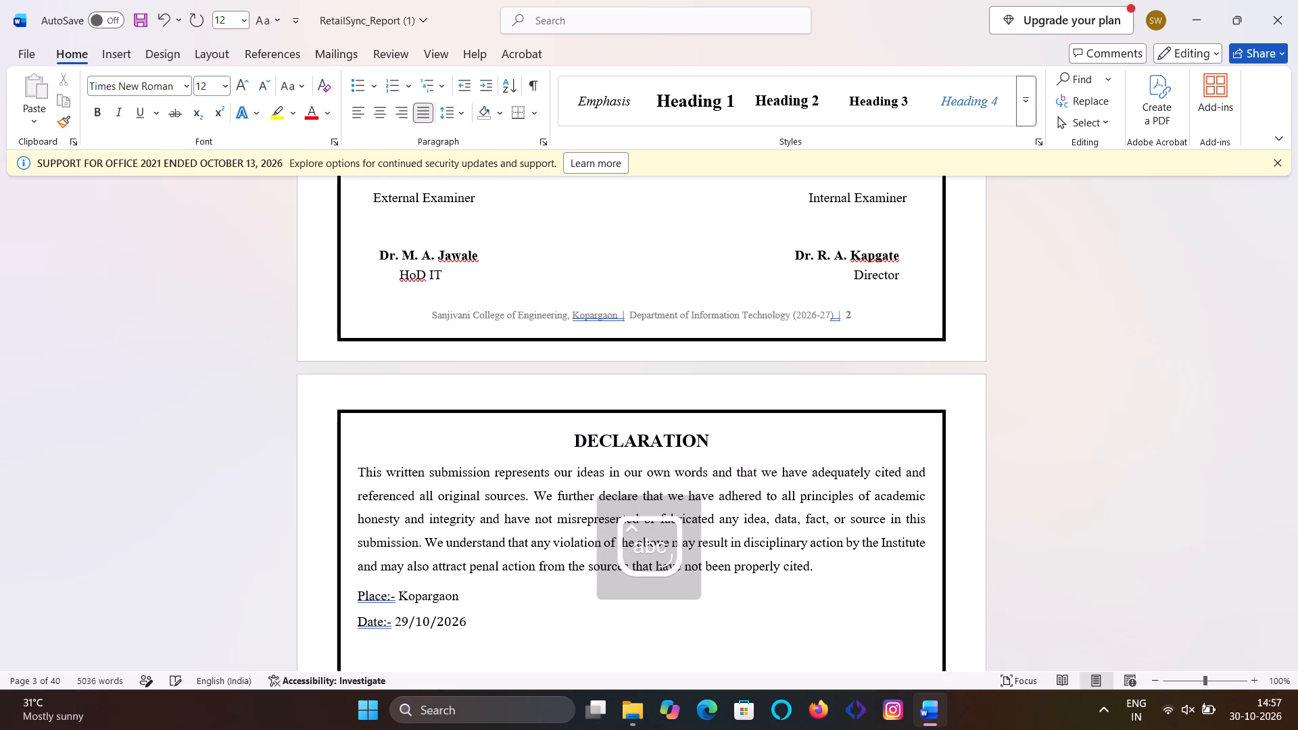
Set the line spacing of the Declaration body paragraph to 1.15.
drag(819, 564, 689, 540)
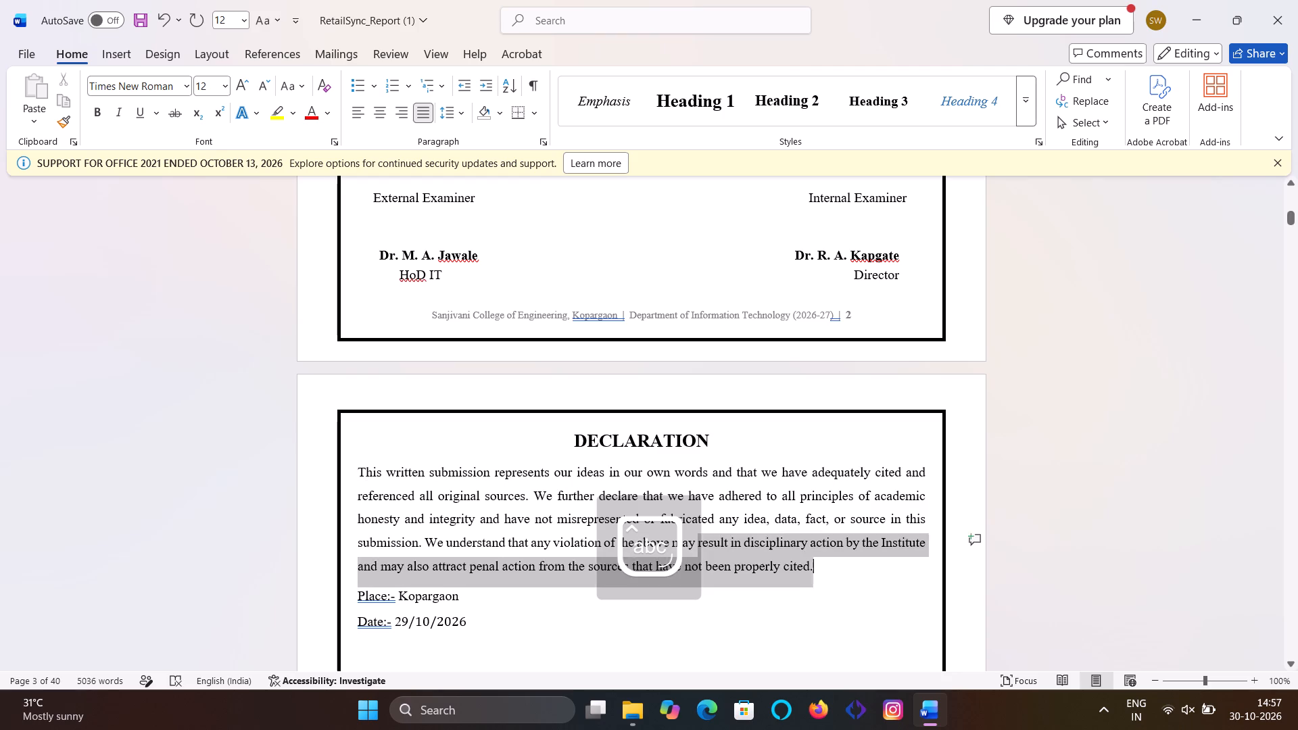
drag(689, 540, 353, 465)
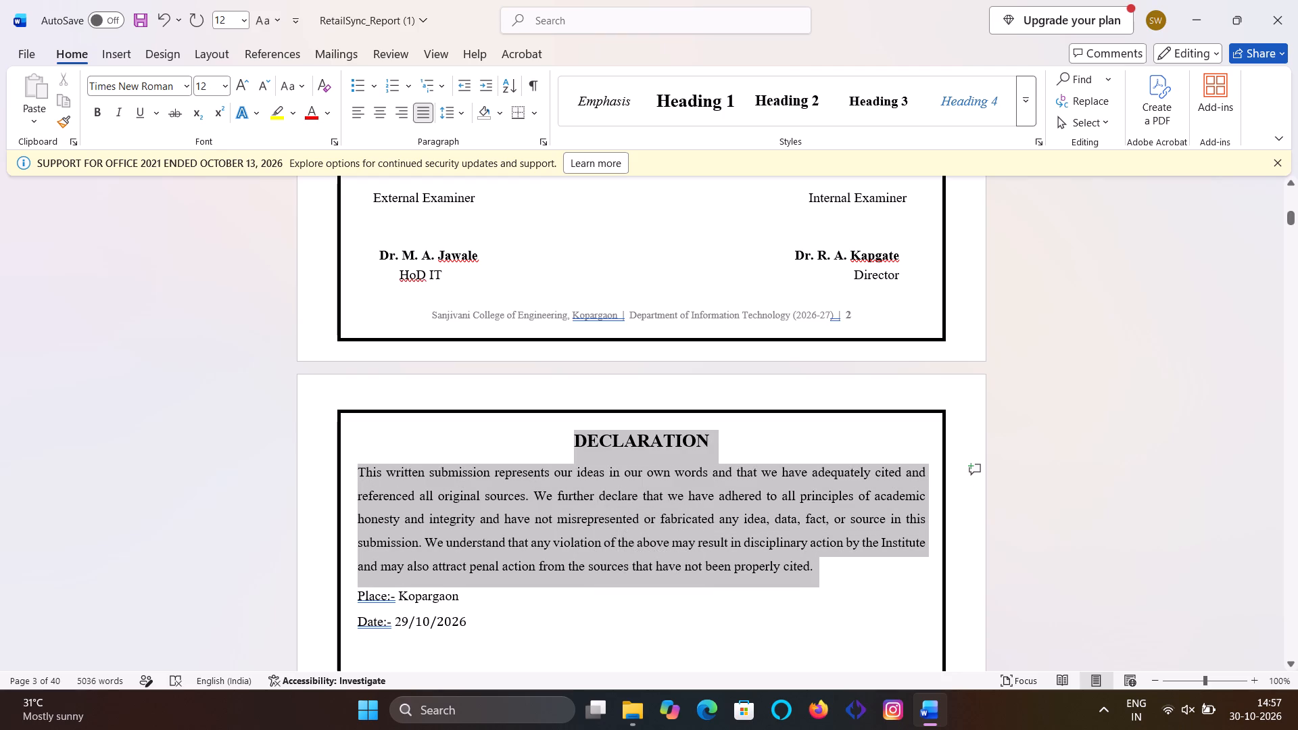
drag(353, 465, 343, 472)
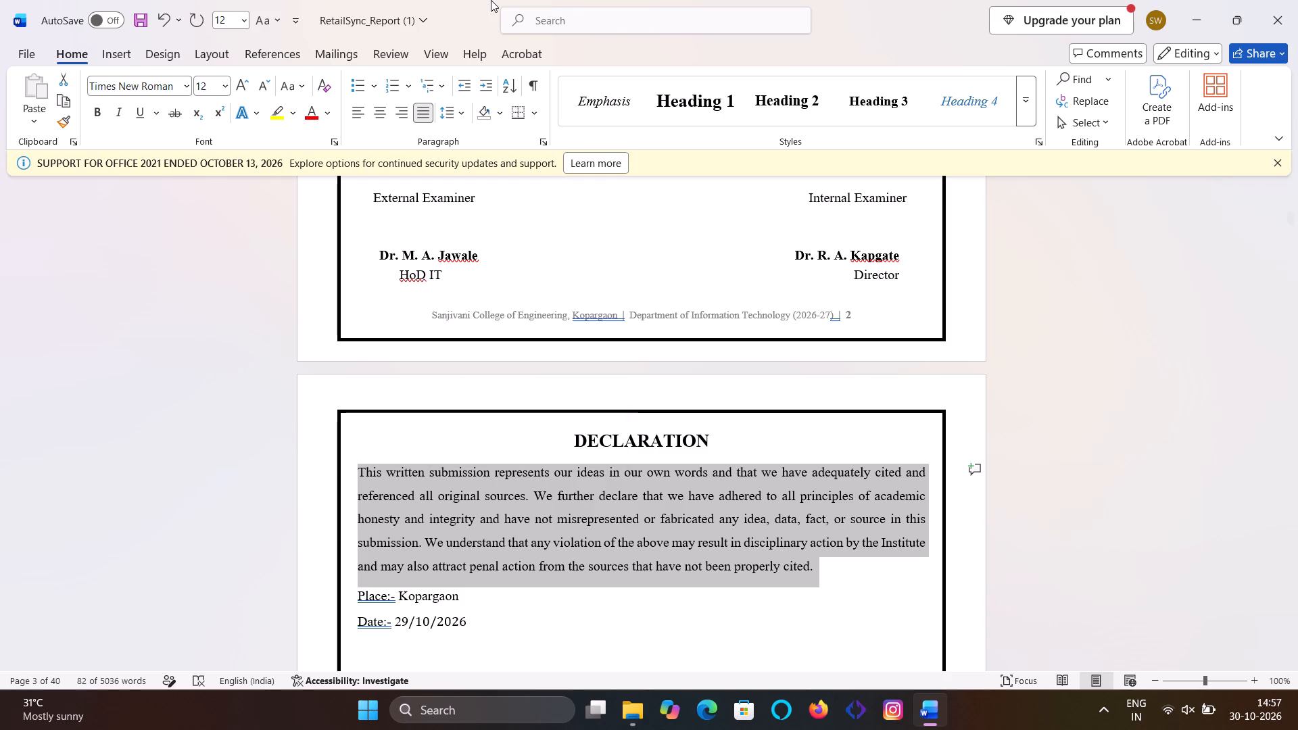
click(460, 106)
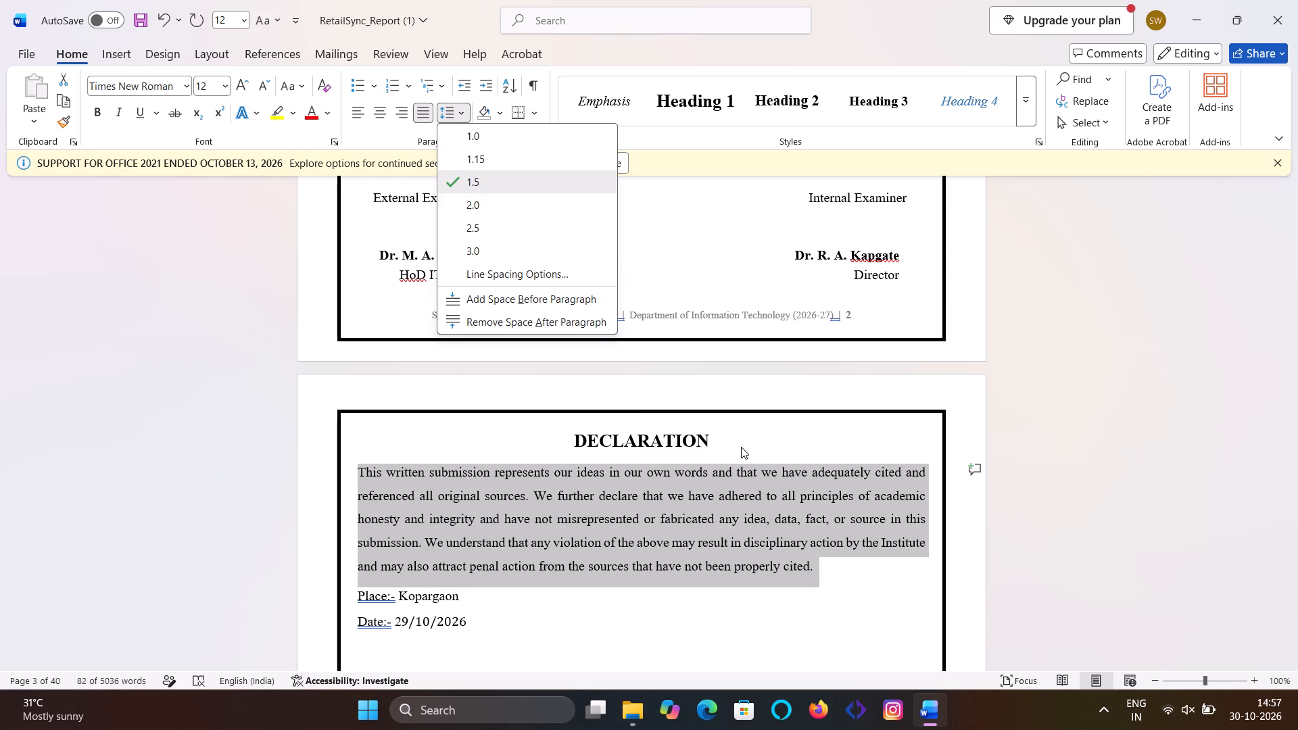
click(471, 162)
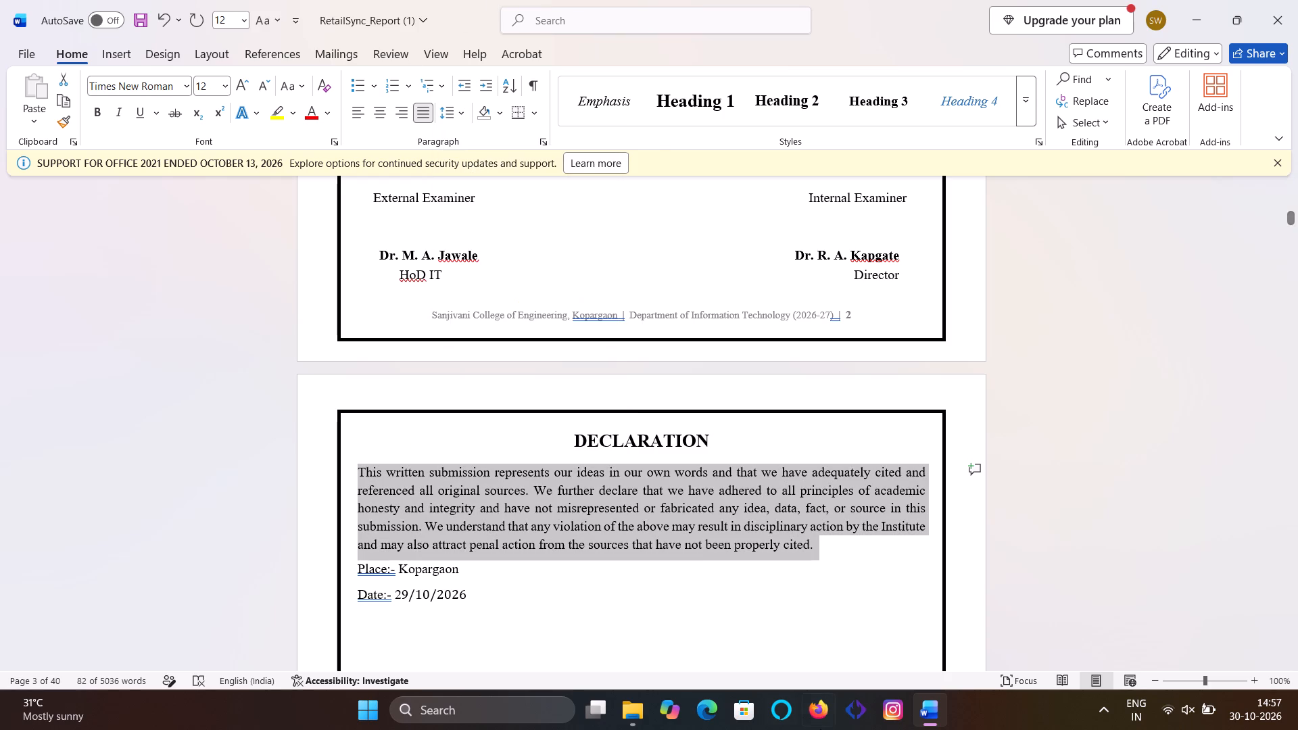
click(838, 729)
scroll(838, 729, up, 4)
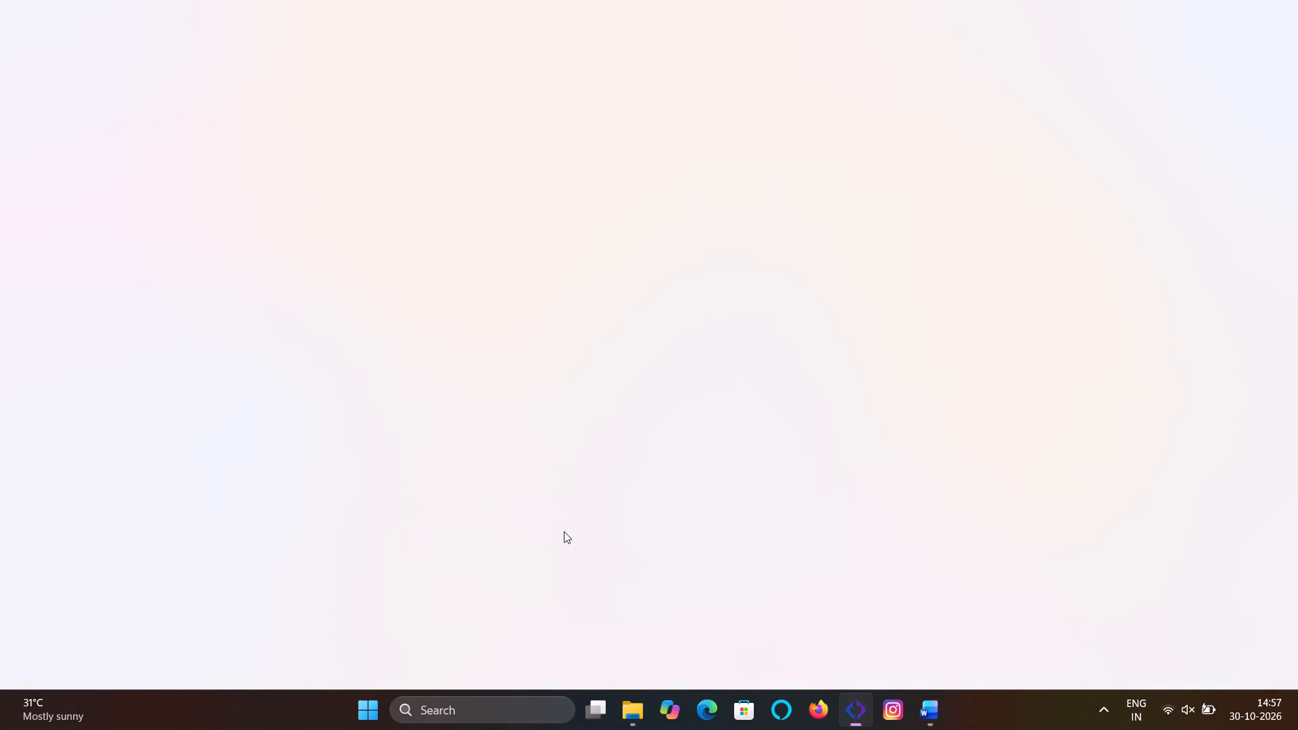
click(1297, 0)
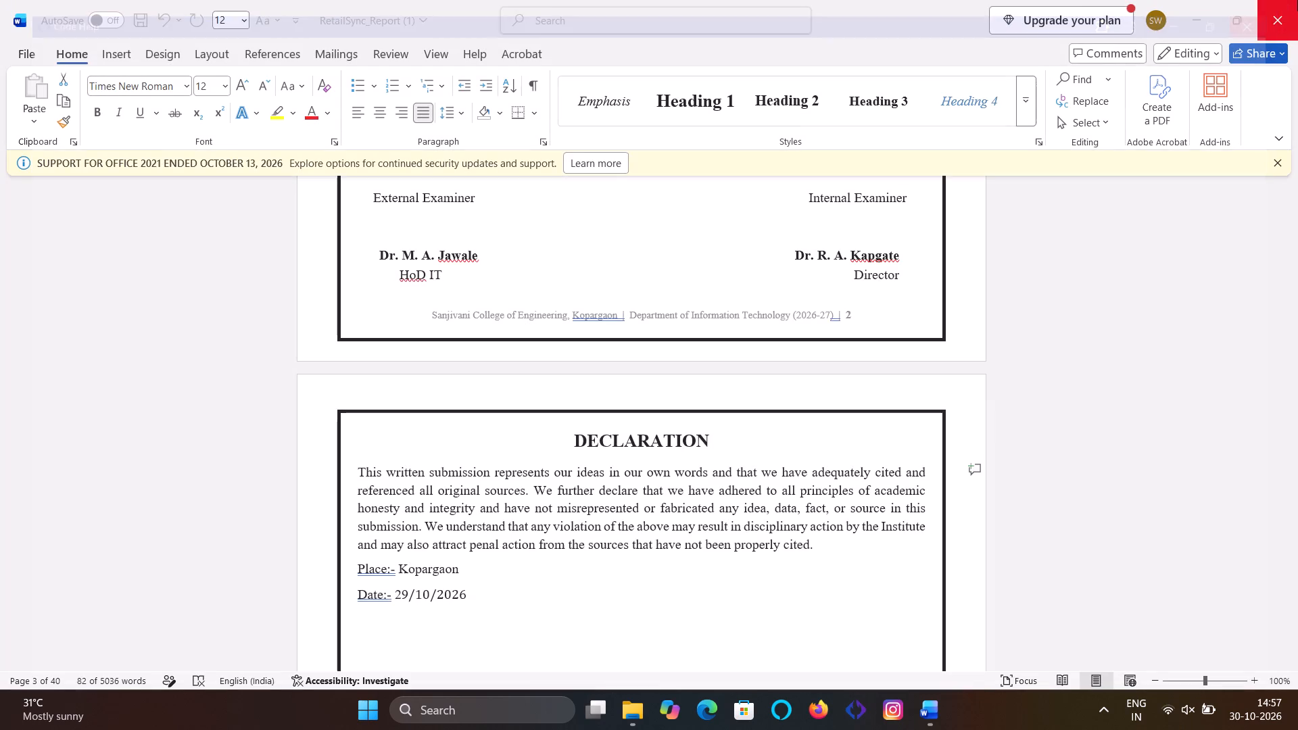
Select all the body paragraphs on the Acknowledgements page and open their line spacing choices.
scroll(462, 440, down, 4)
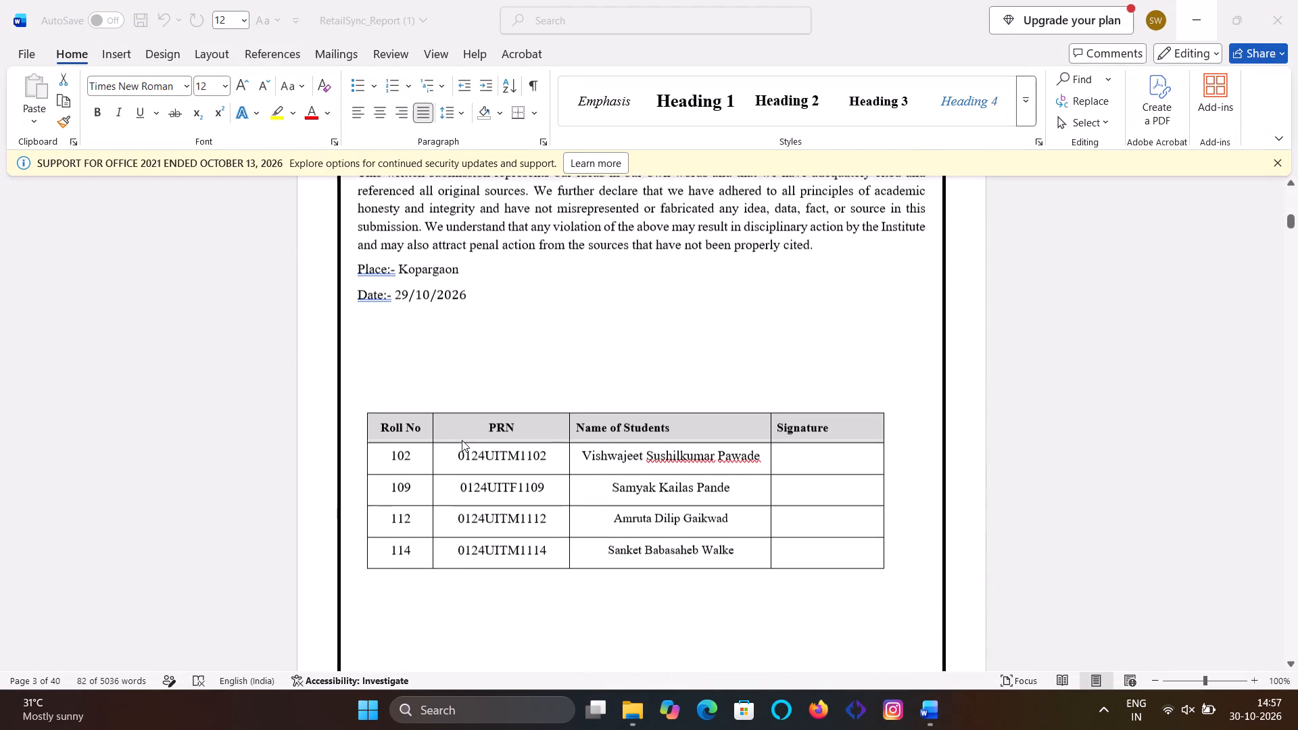
scroll(462, 440, down, 3)
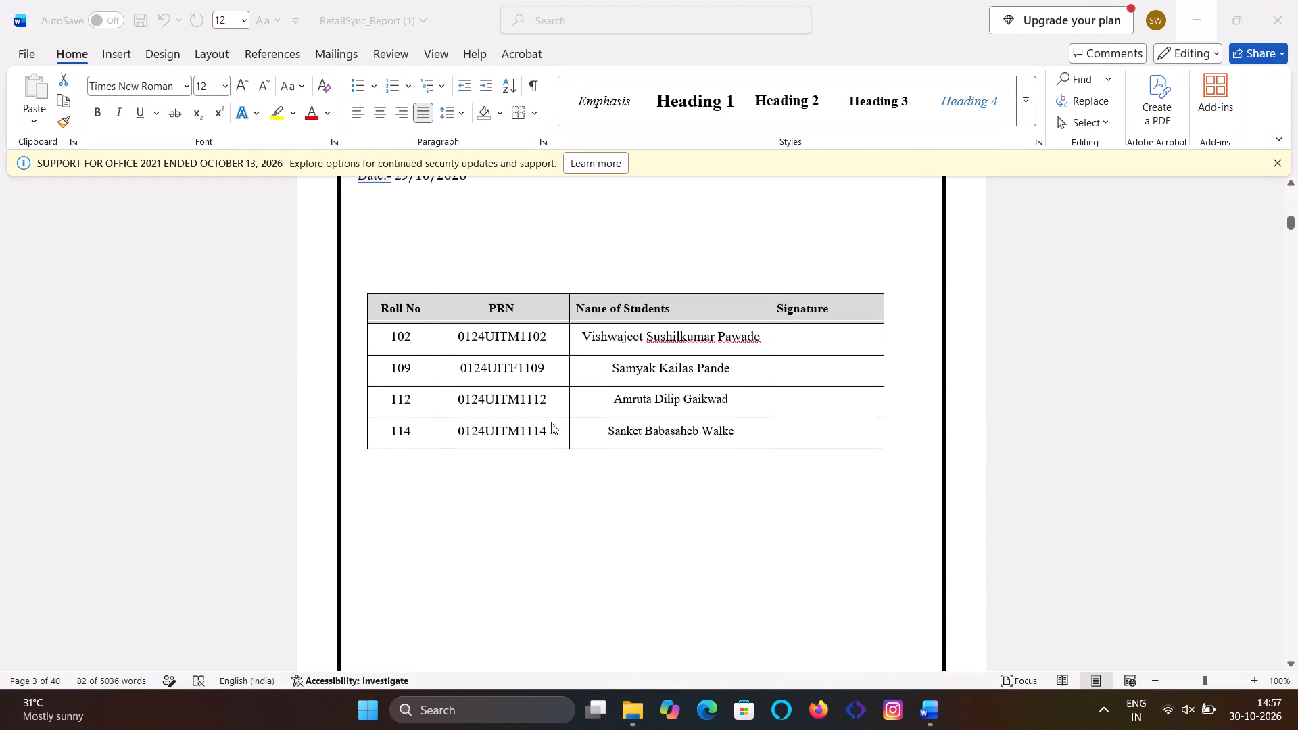
scroll(740, 424, down, 1)
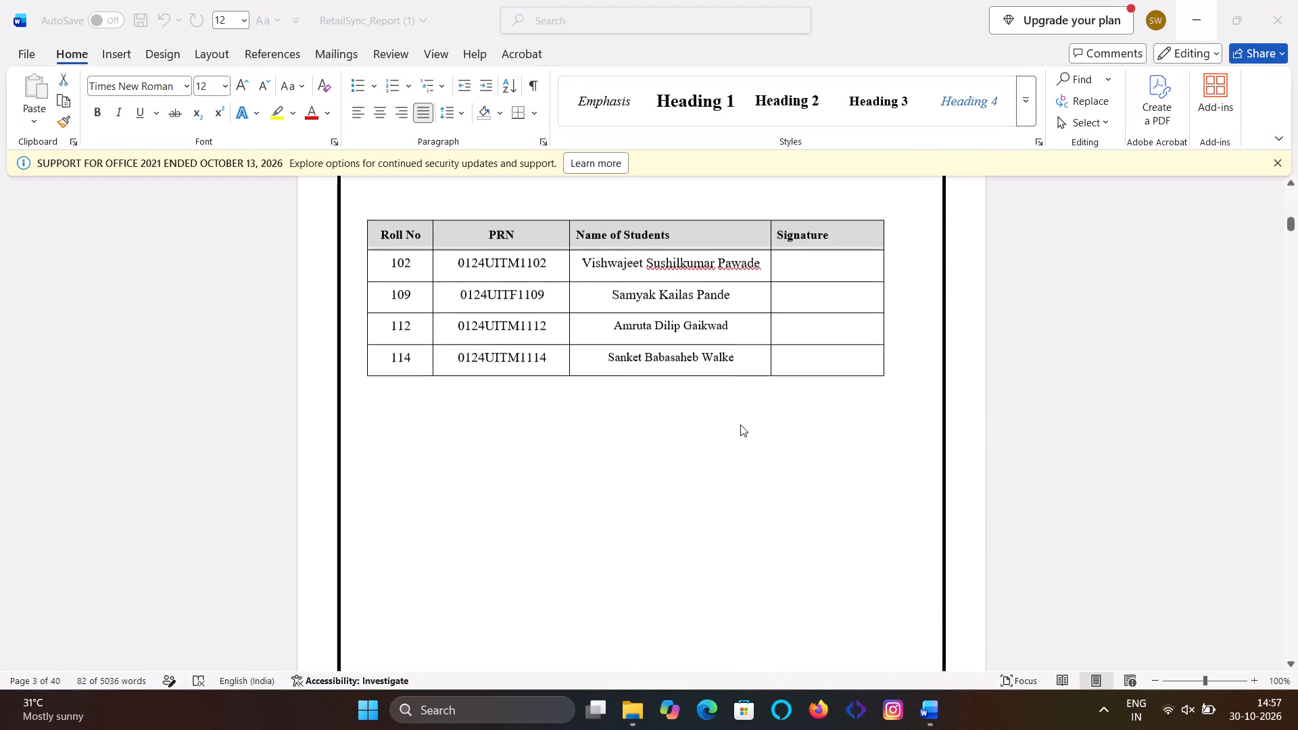
scroll(740, 424, down, 6)
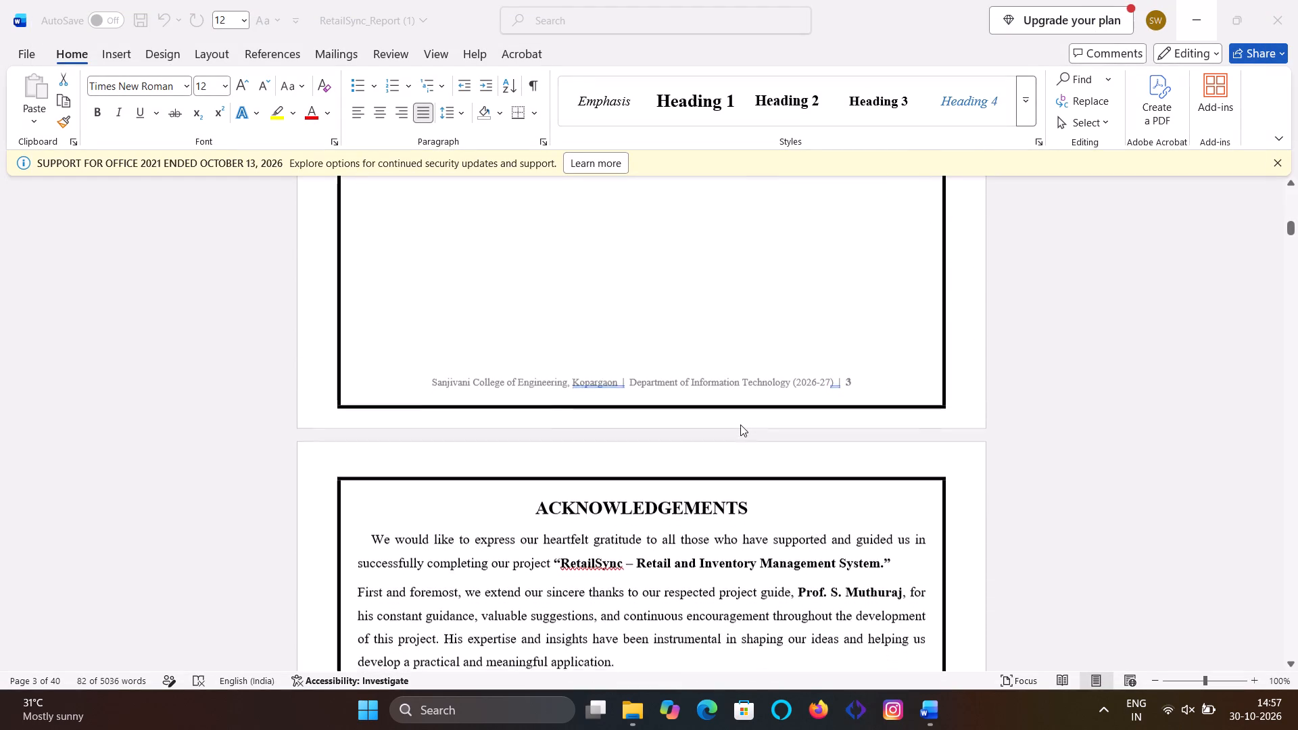
scroll(740, 424, down, 2)
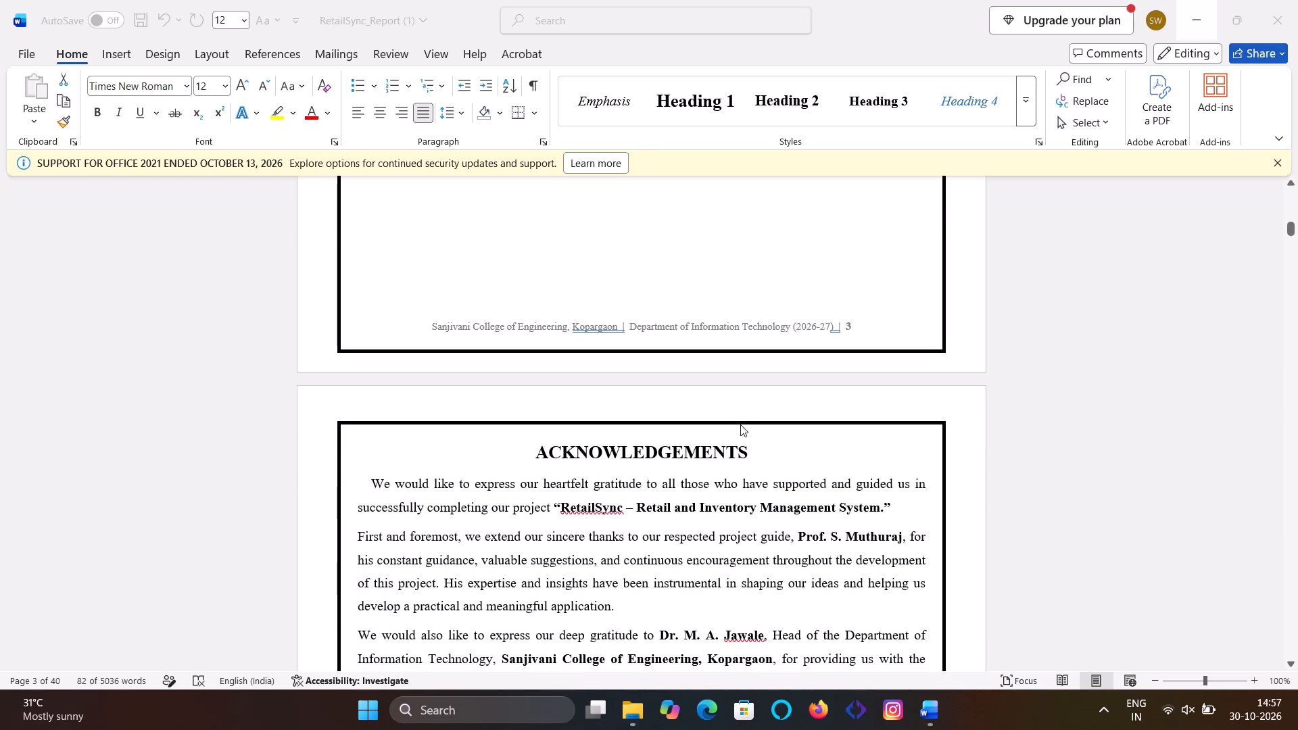
scroll(740, 424, down, 2)
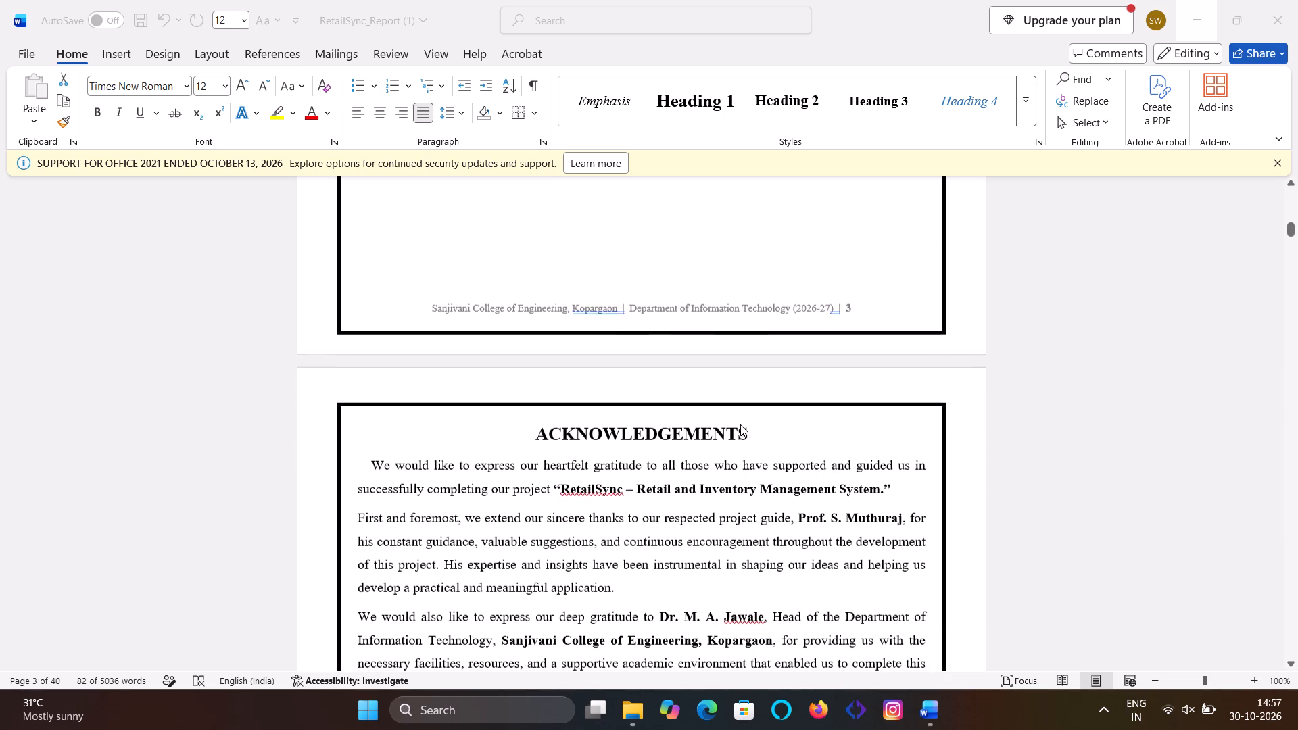
scroll(740, 424, down, 4)
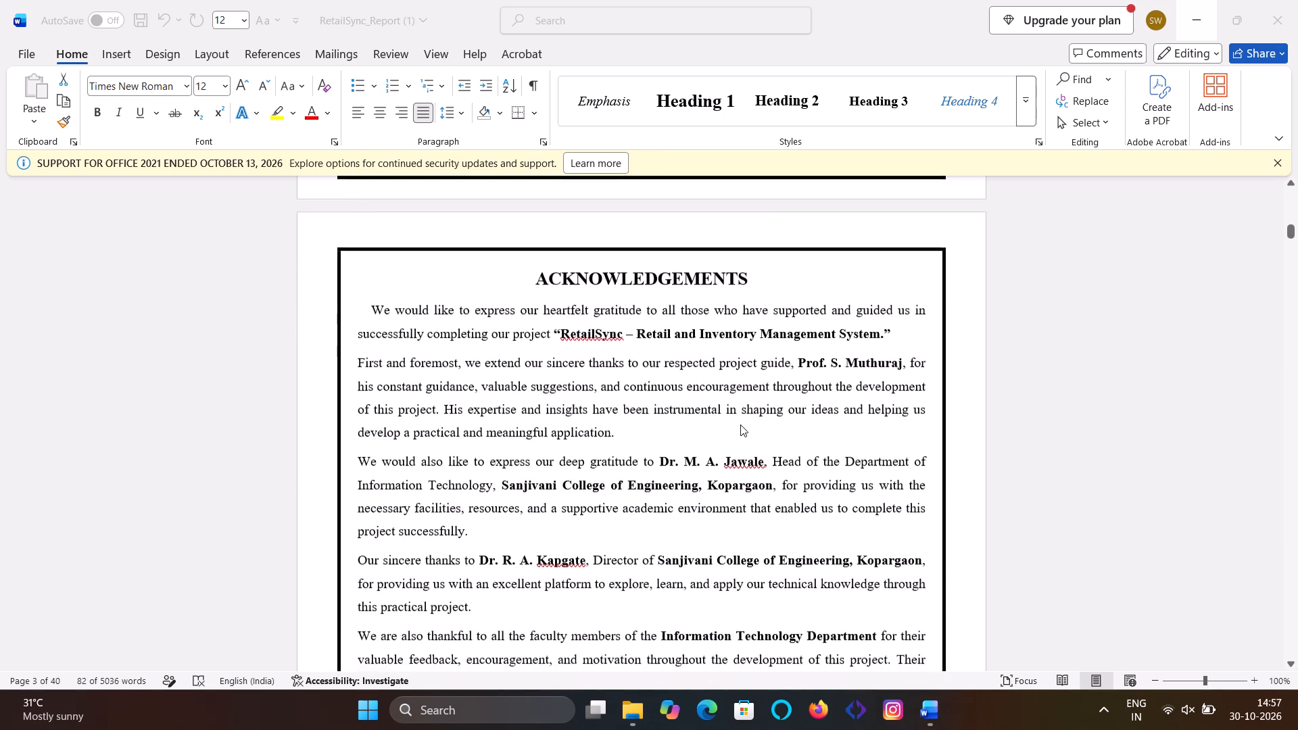
scroll(740, 424, down, 4)
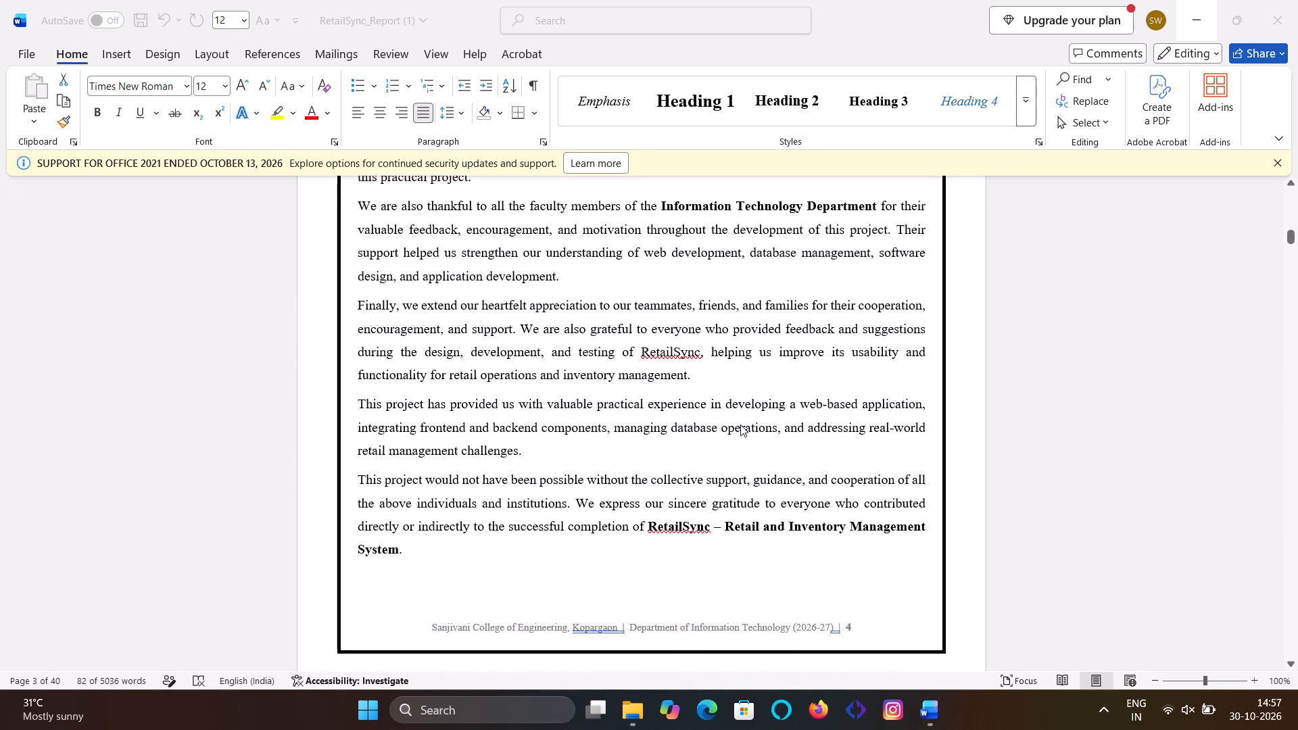
drag(416, 571, 412, 556)
drag(412, 556, 379, 531)
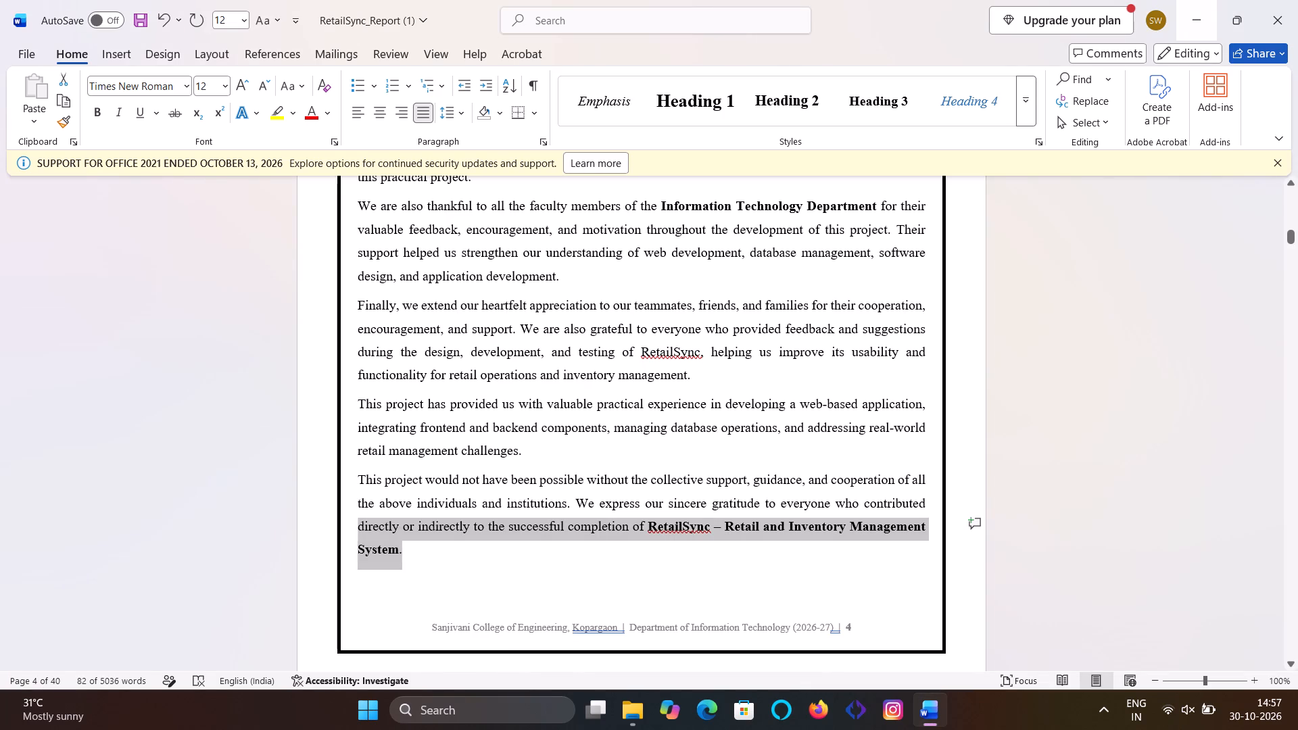
drag(379, 531, 331, 167)
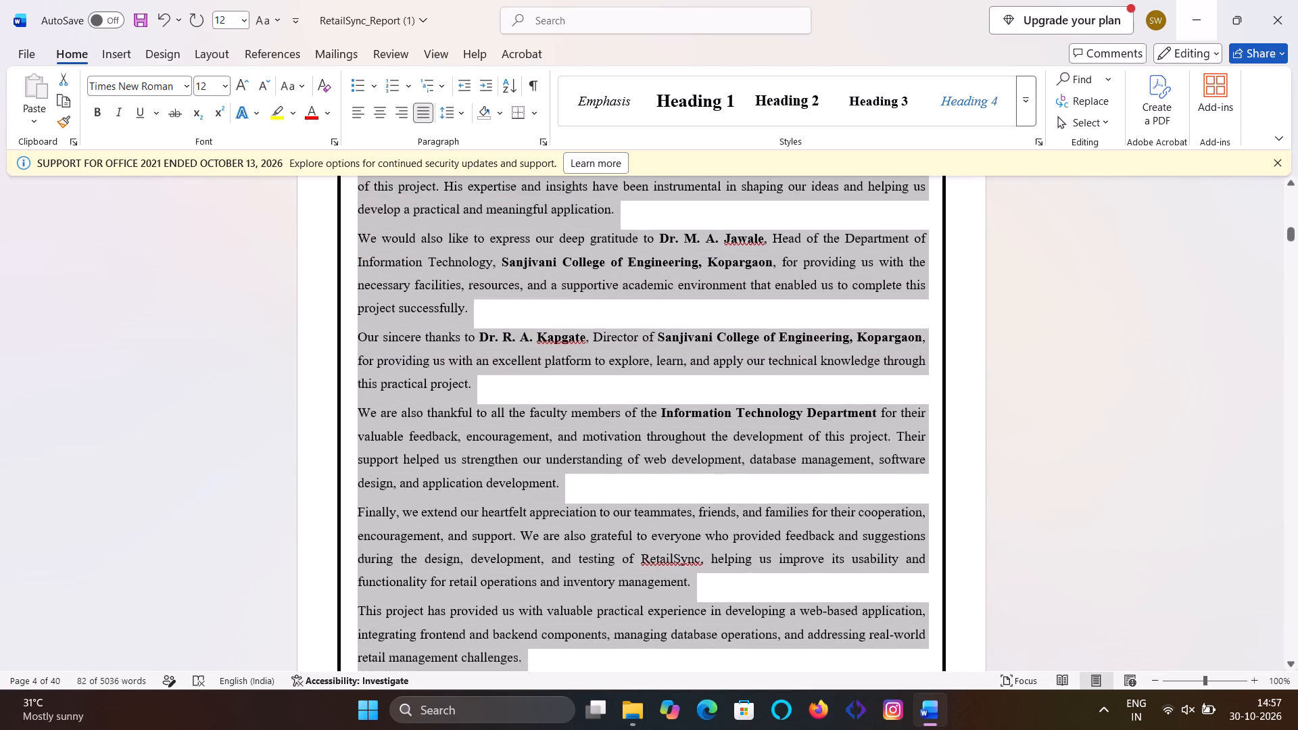
drag(331, 167, 320, 338)
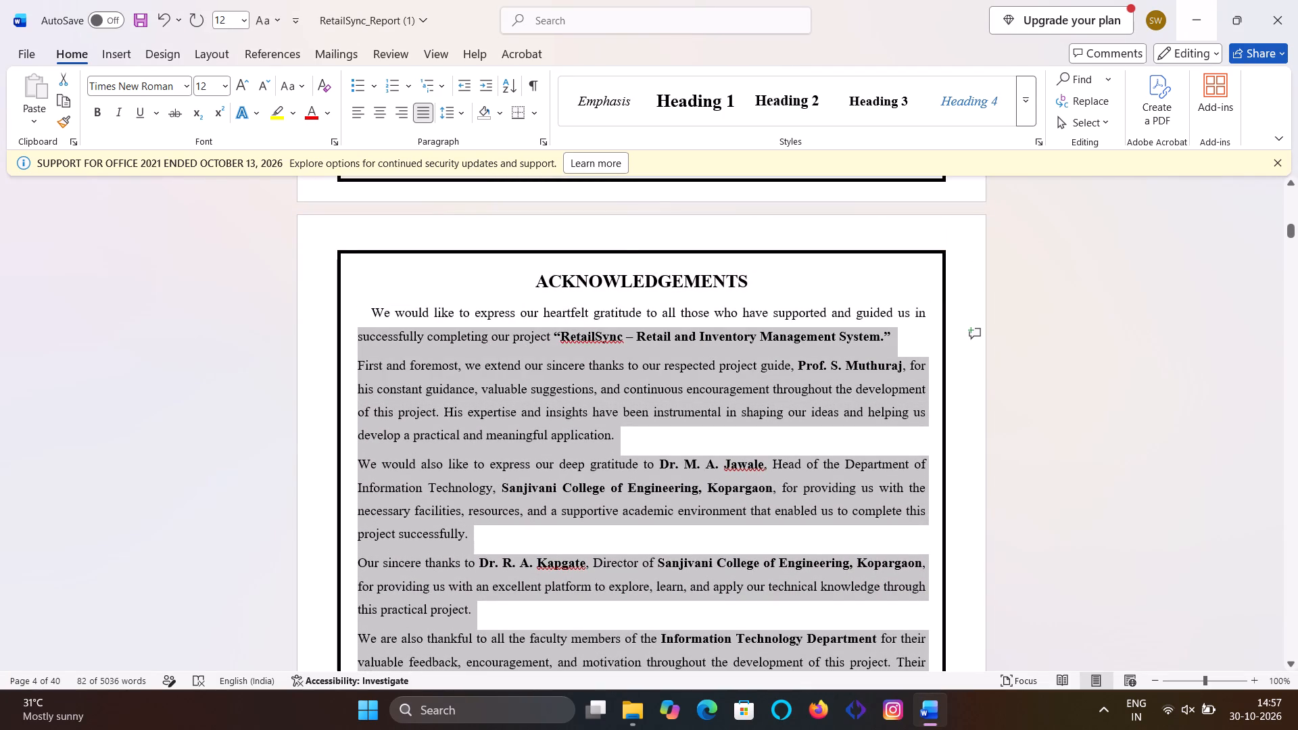
drag(320, 338, 346, 314)
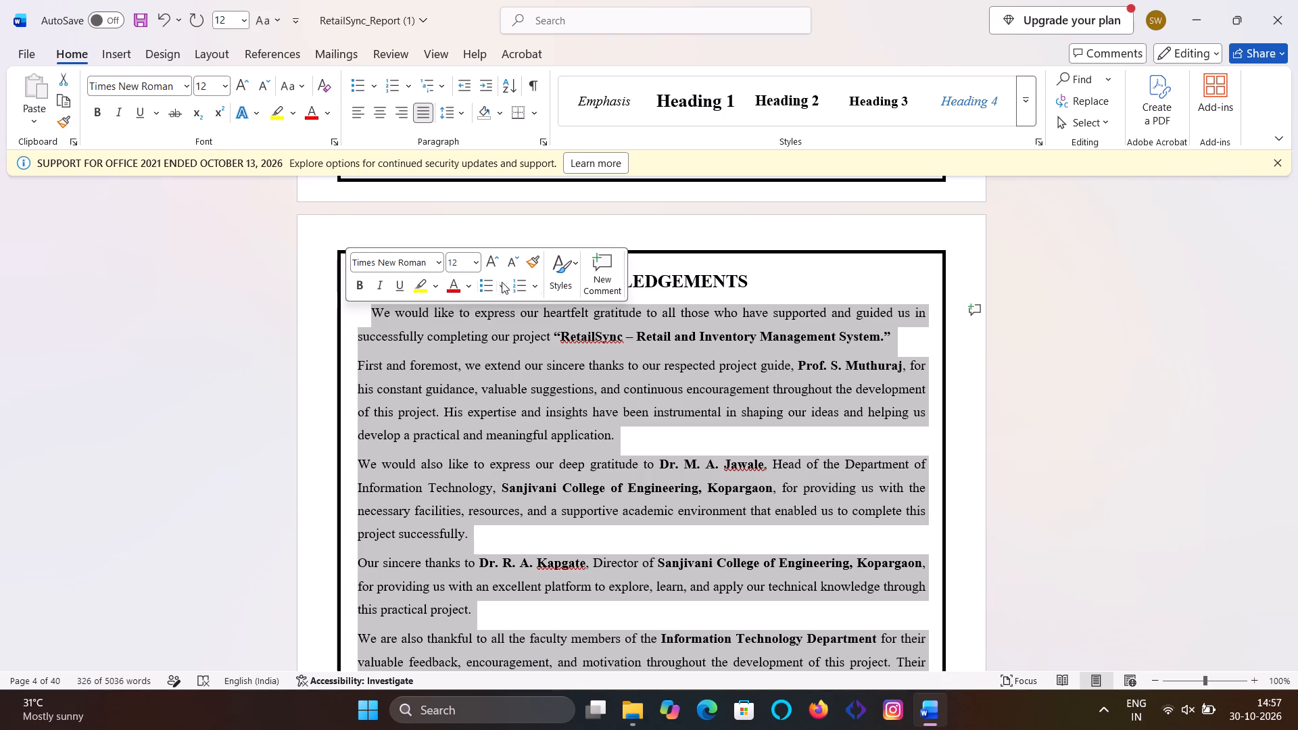
click(460, 116)
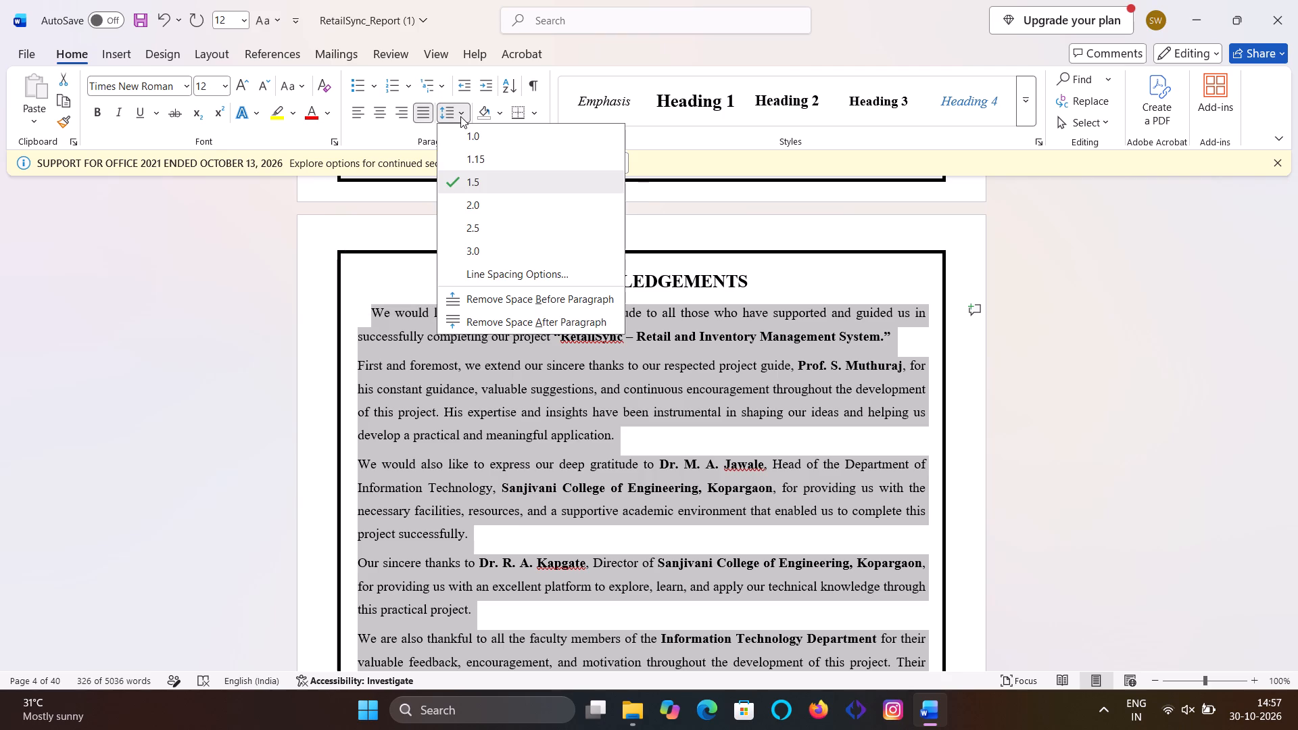
Set the line spacing of the selected Acknowledgements body paragraphs to 1.15.
click(473, 158)
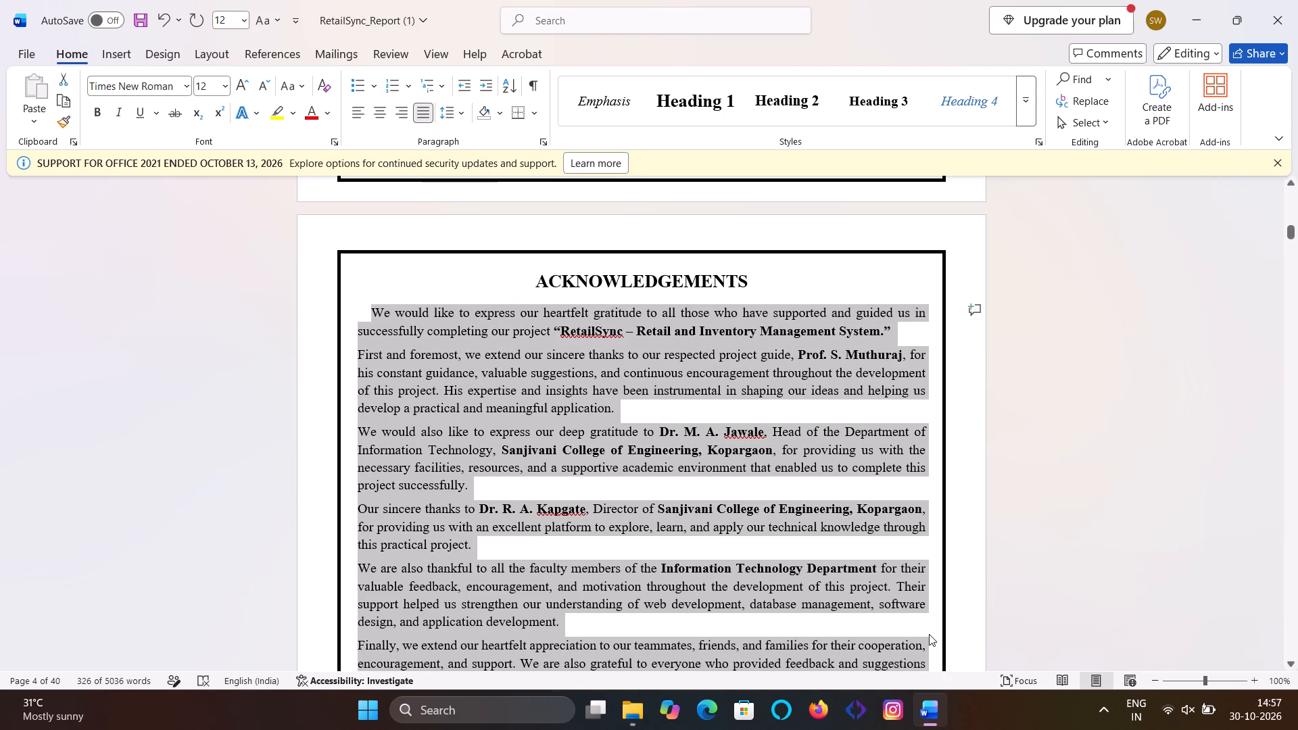
click(929, 634)
Insert a blank line between the ACKNOWLEDGEMENTS heading and its first body paragraph.
scroll(929, 634, up, 4)
scroll(929, 634, down, 1)
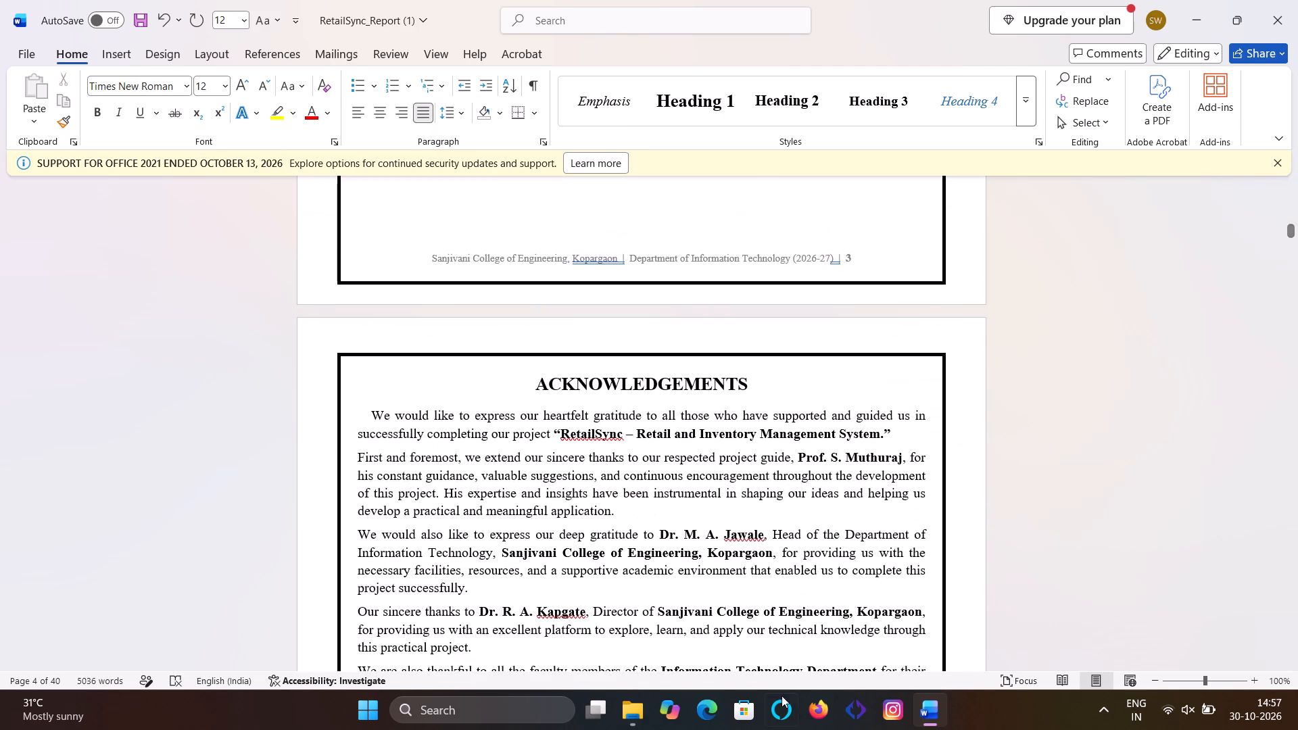
click(760, 404)
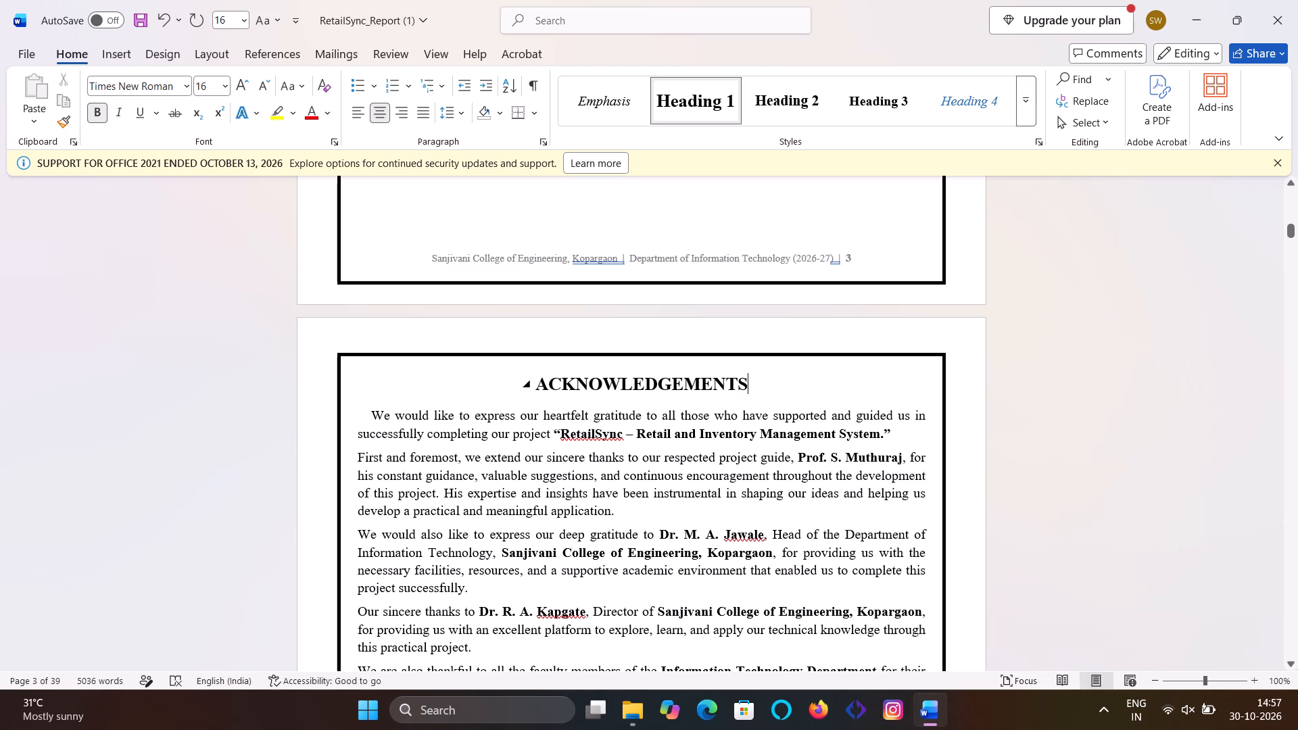
key(Return)
Examine the layout of the rest of the Acknowledgements page and the start of the Index page.
scroll(760, 404, down, 2)
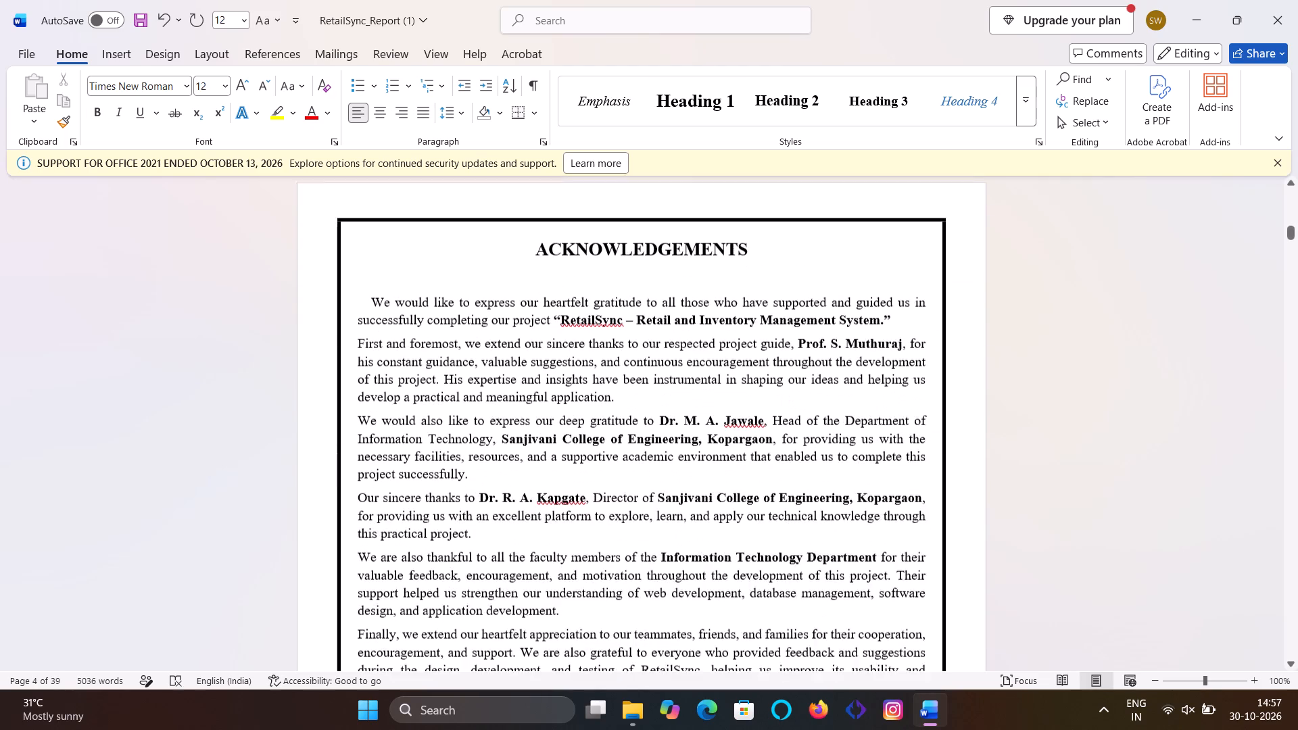
scroll(760, 404, down, 4)
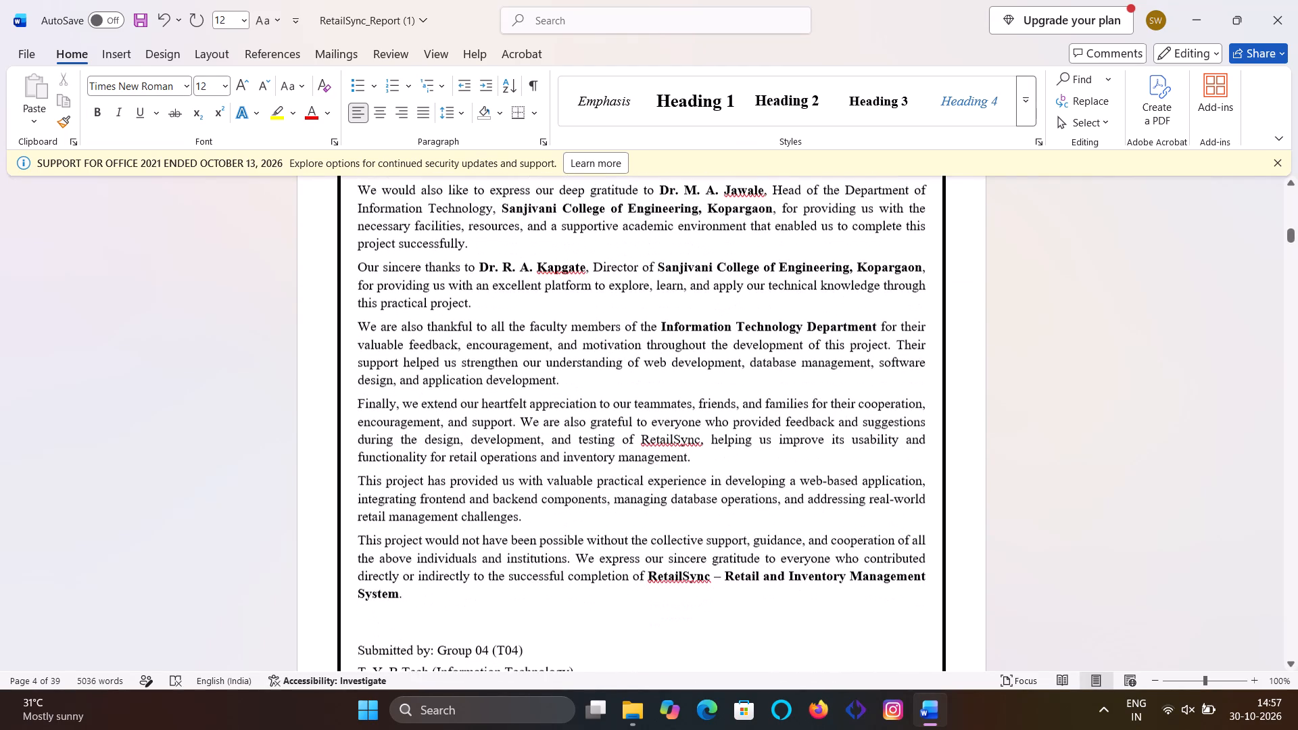
scroll(760, 404, down, 2)
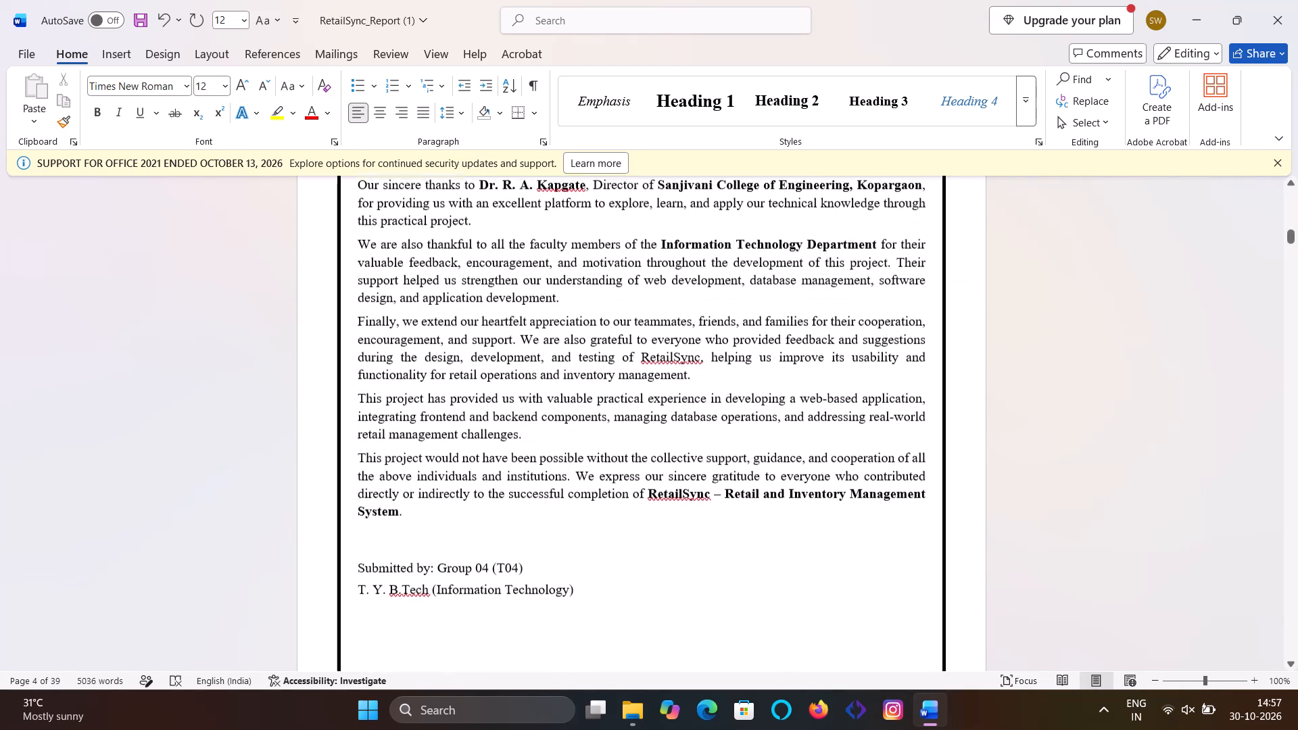
scroll(760, 404, down, 6)
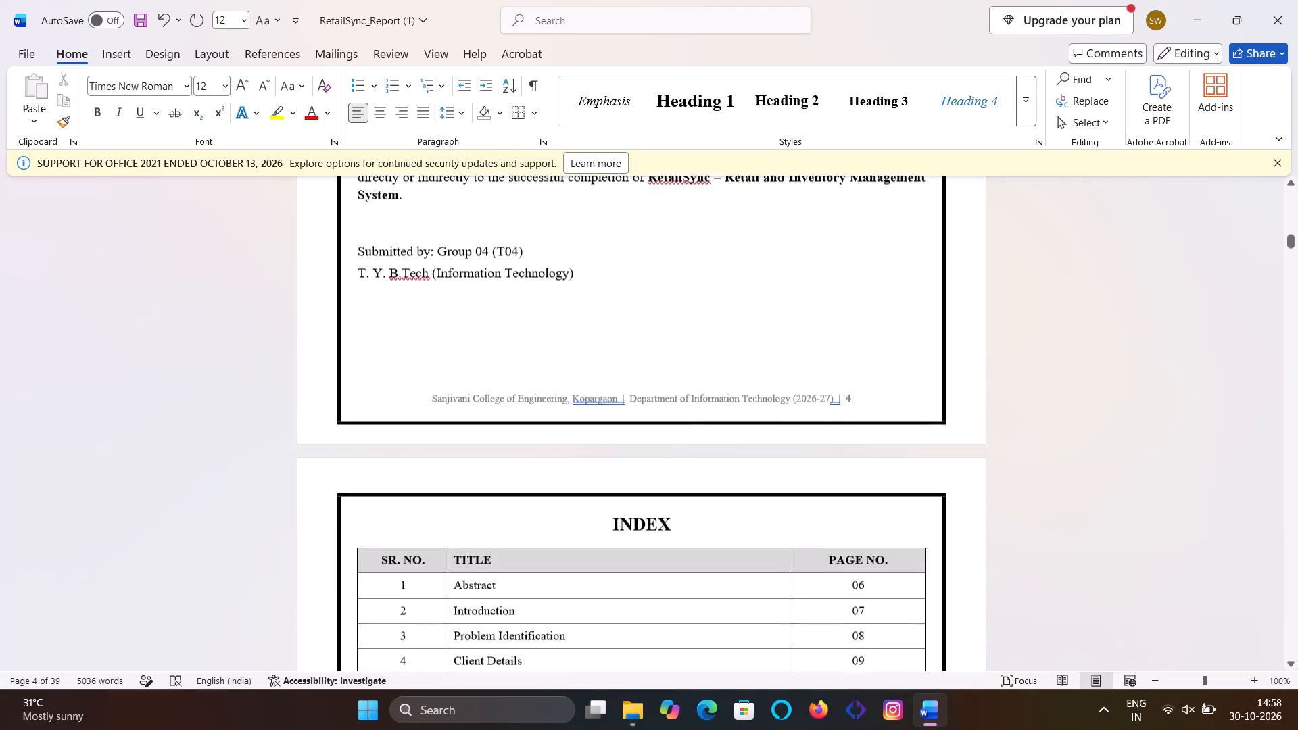
scroll(760, 404, down, 1)
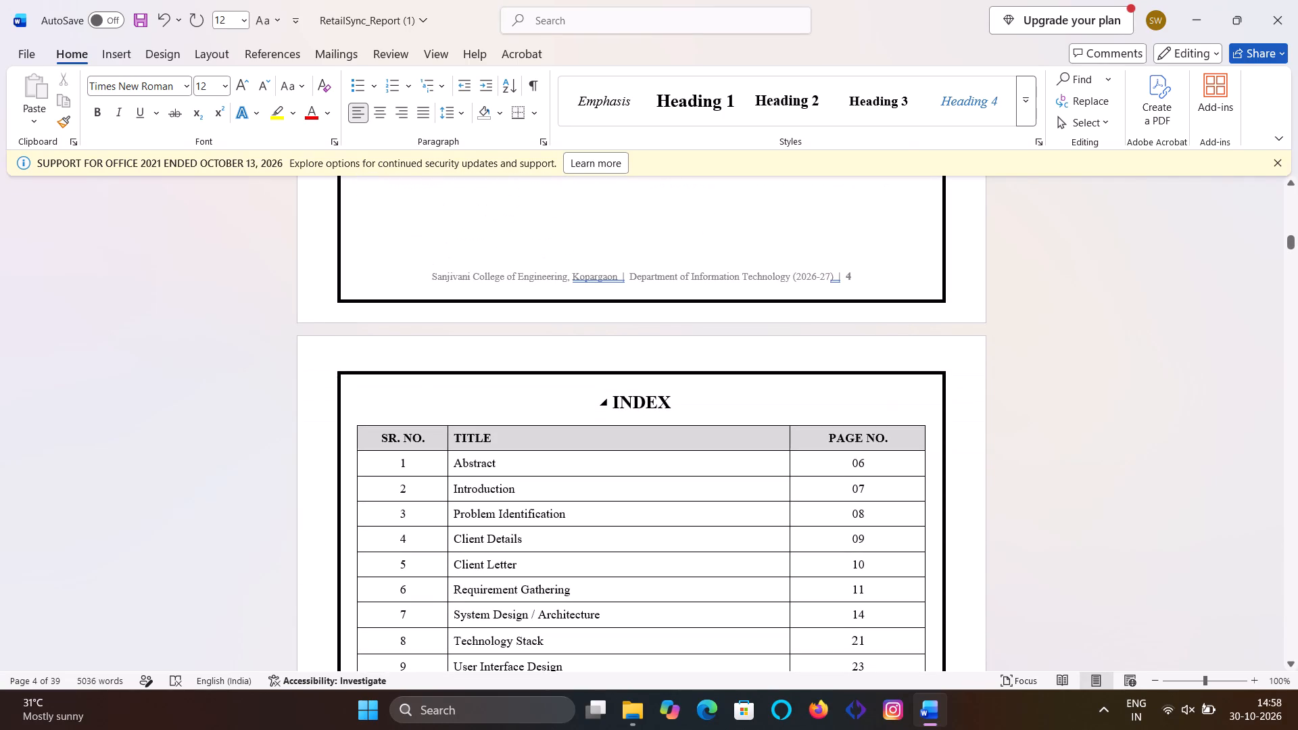
scroll(760, 404, up, 5)
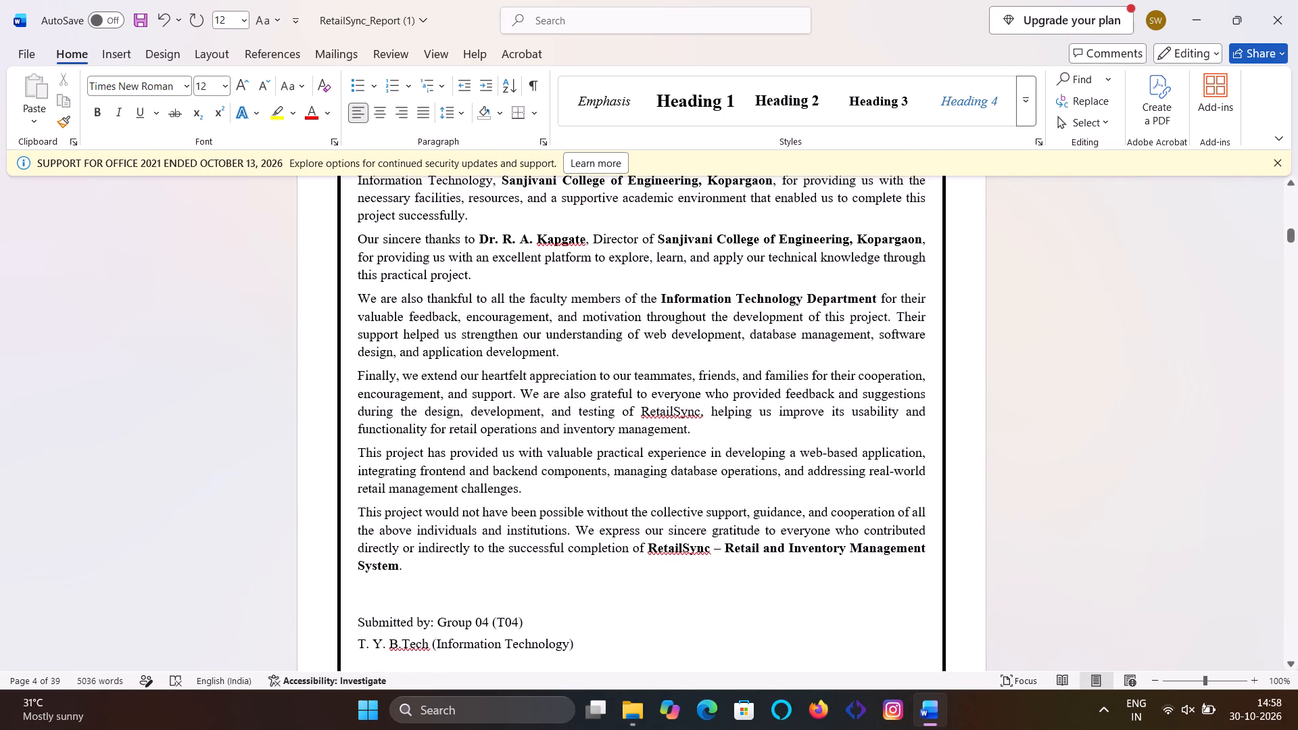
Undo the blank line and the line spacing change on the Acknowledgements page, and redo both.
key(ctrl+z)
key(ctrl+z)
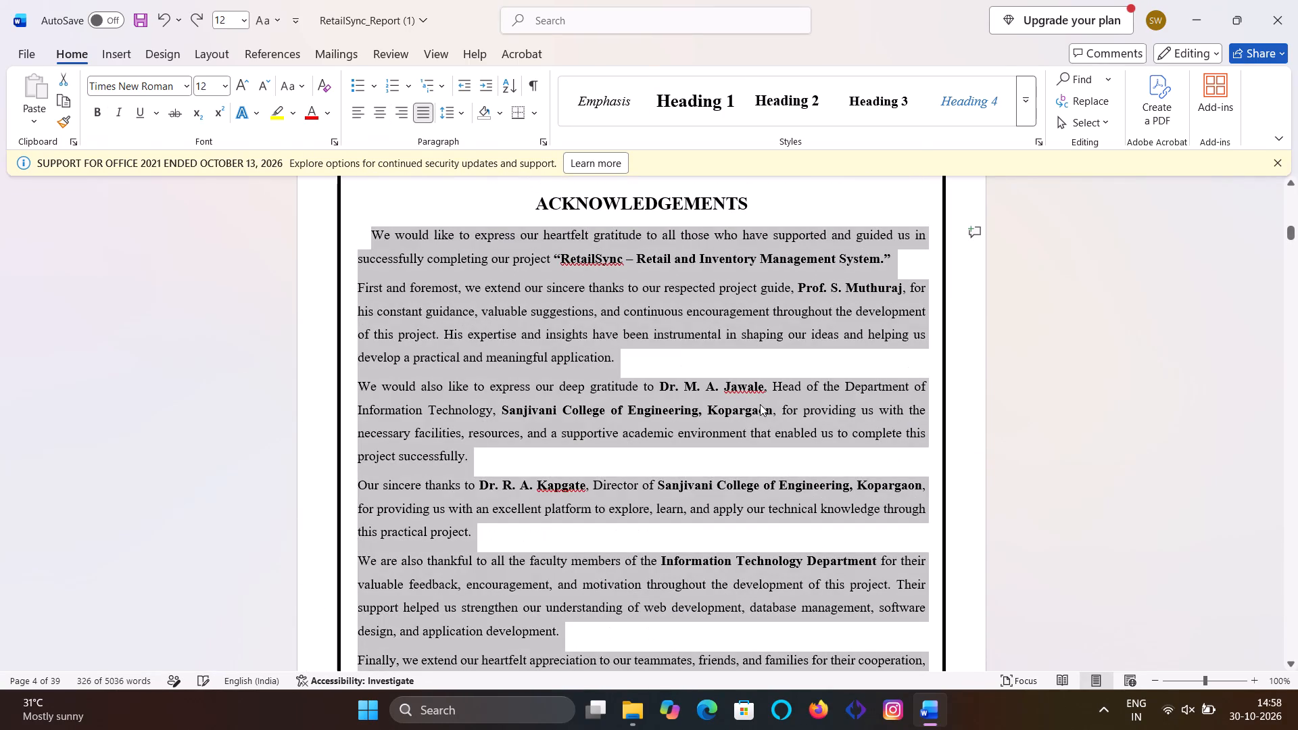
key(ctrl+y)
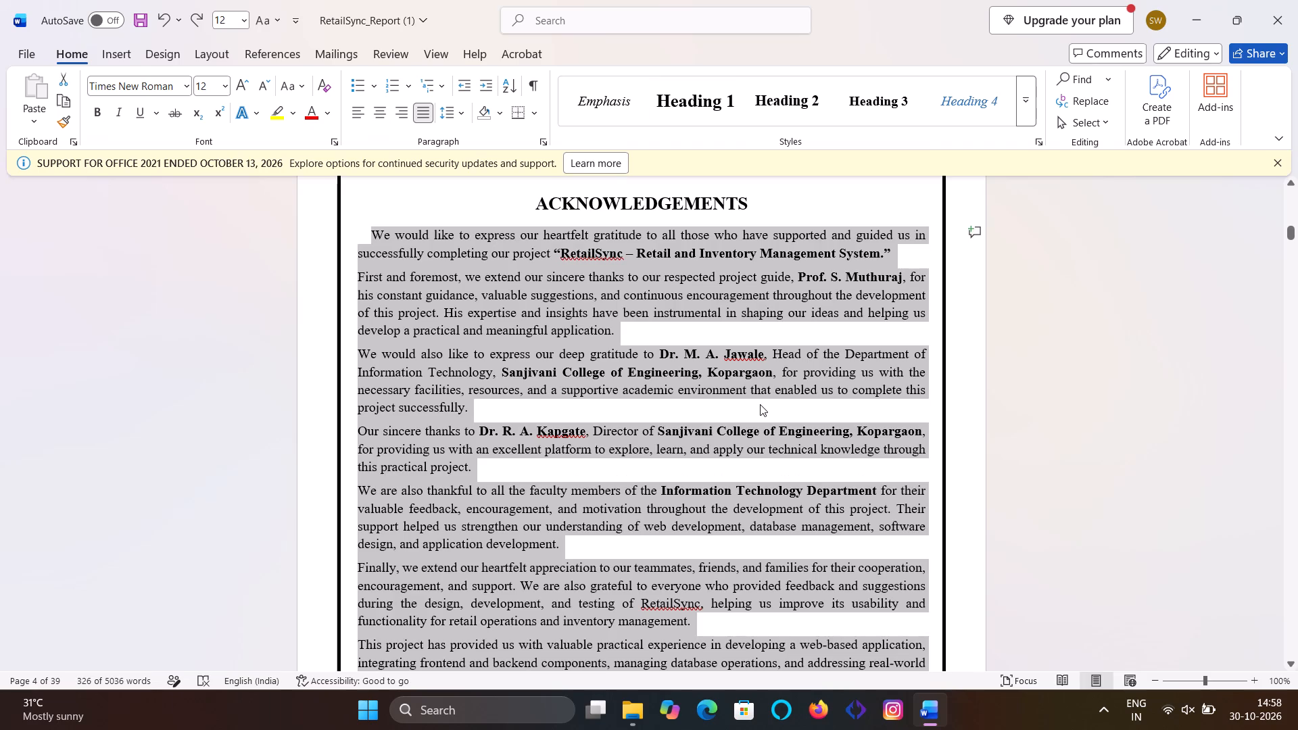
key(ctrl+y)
Set the line spacing of all three body paragraphs on the Abstract page to 1.15.
scroll(760, 404, up, 6)
scroll(760, 404, down, 7)
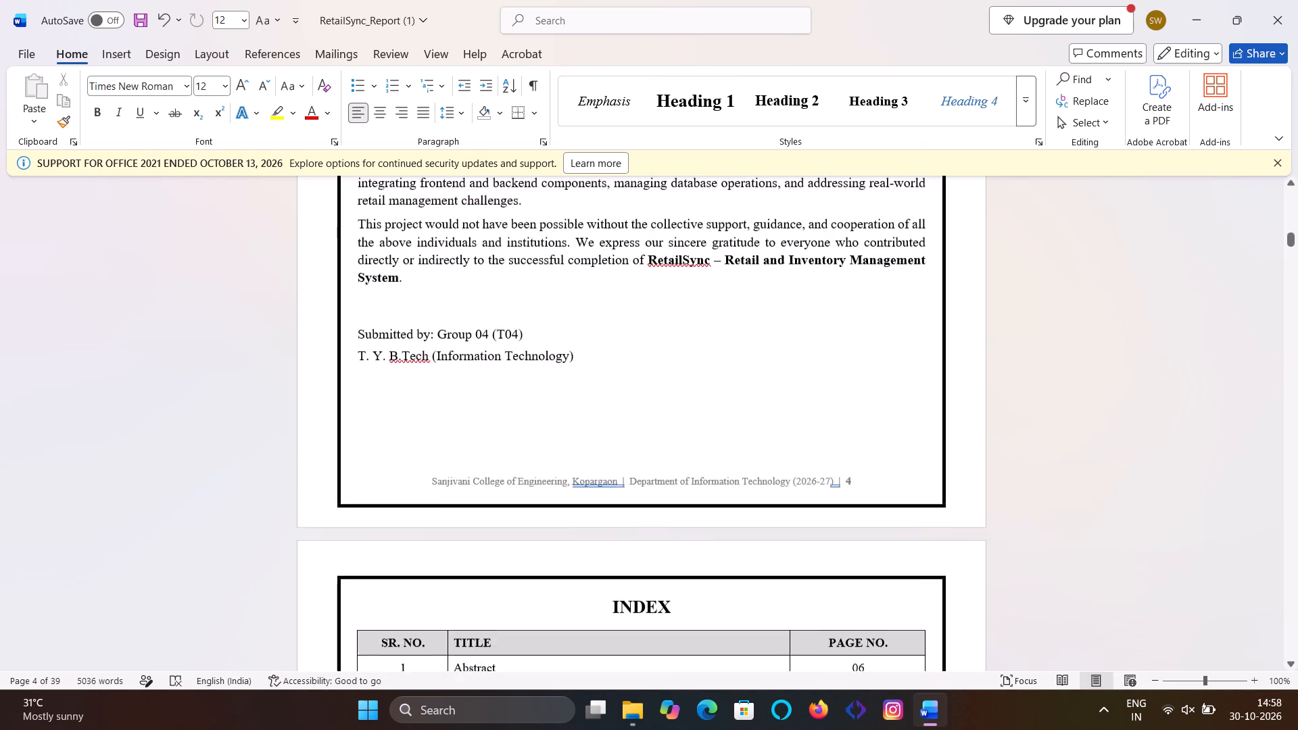
scroll(760, 404, up, 1)
scroll(760, 404, down, 1)
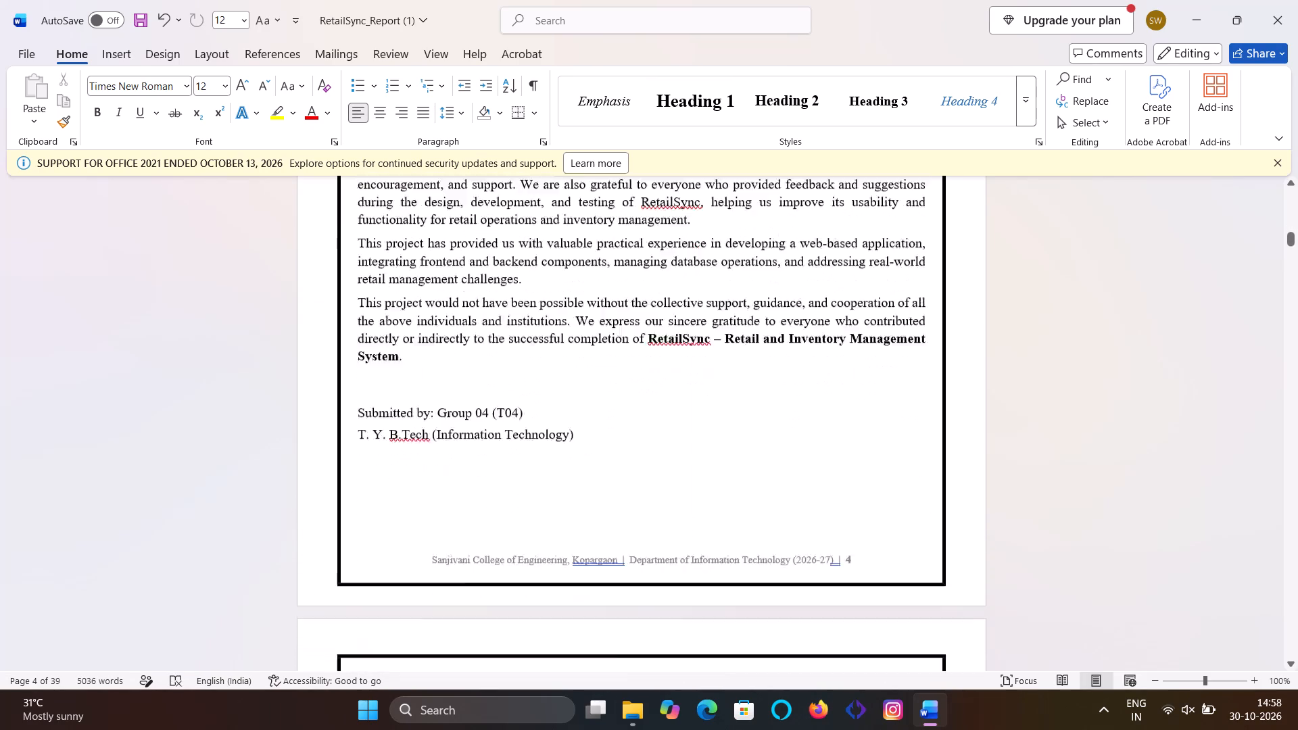
scroll(760, 404, down, 5)
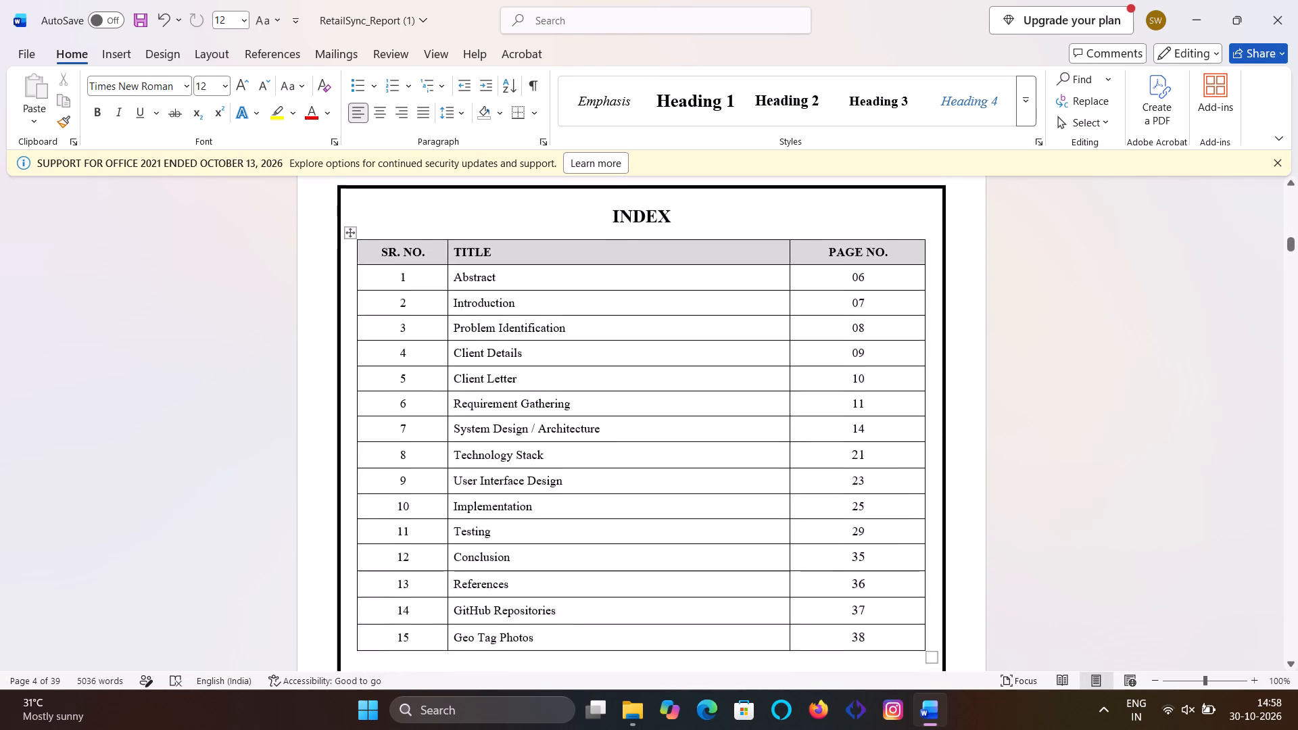
scroll(760, 404, down, 6)
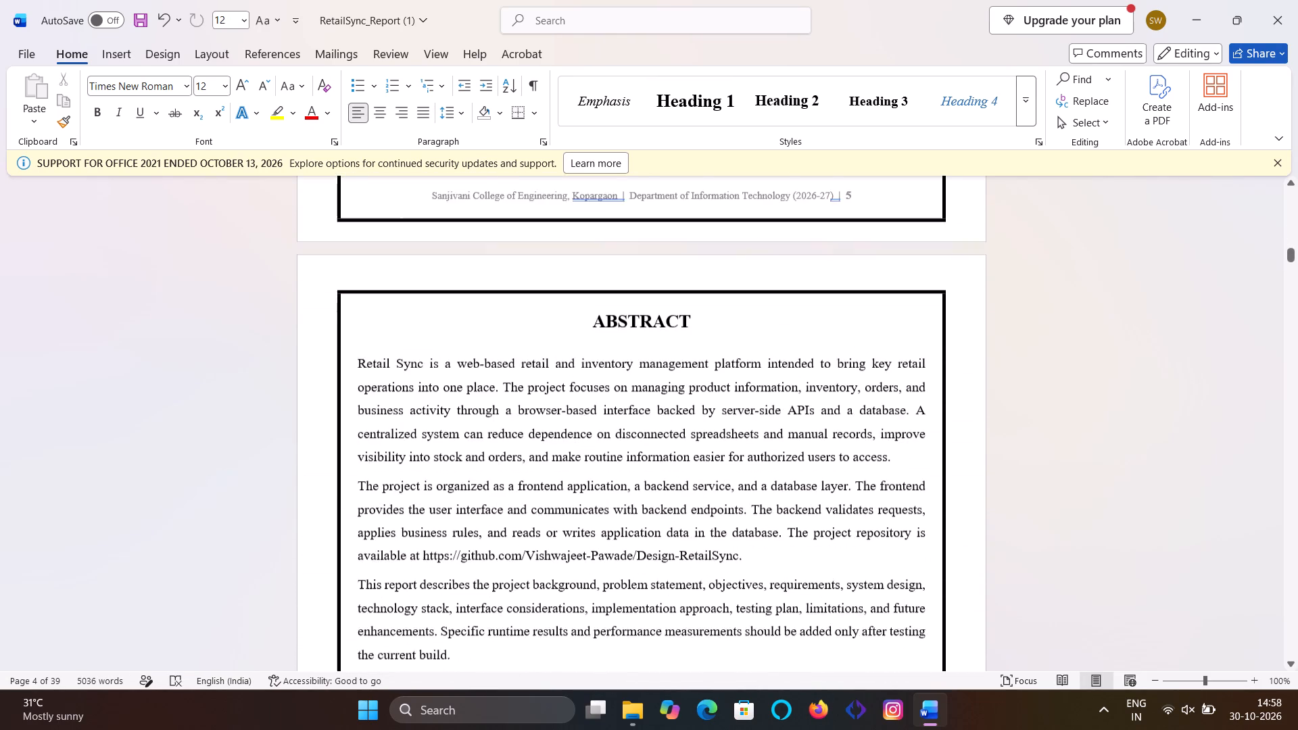
scroll(760, 404, down, 1)
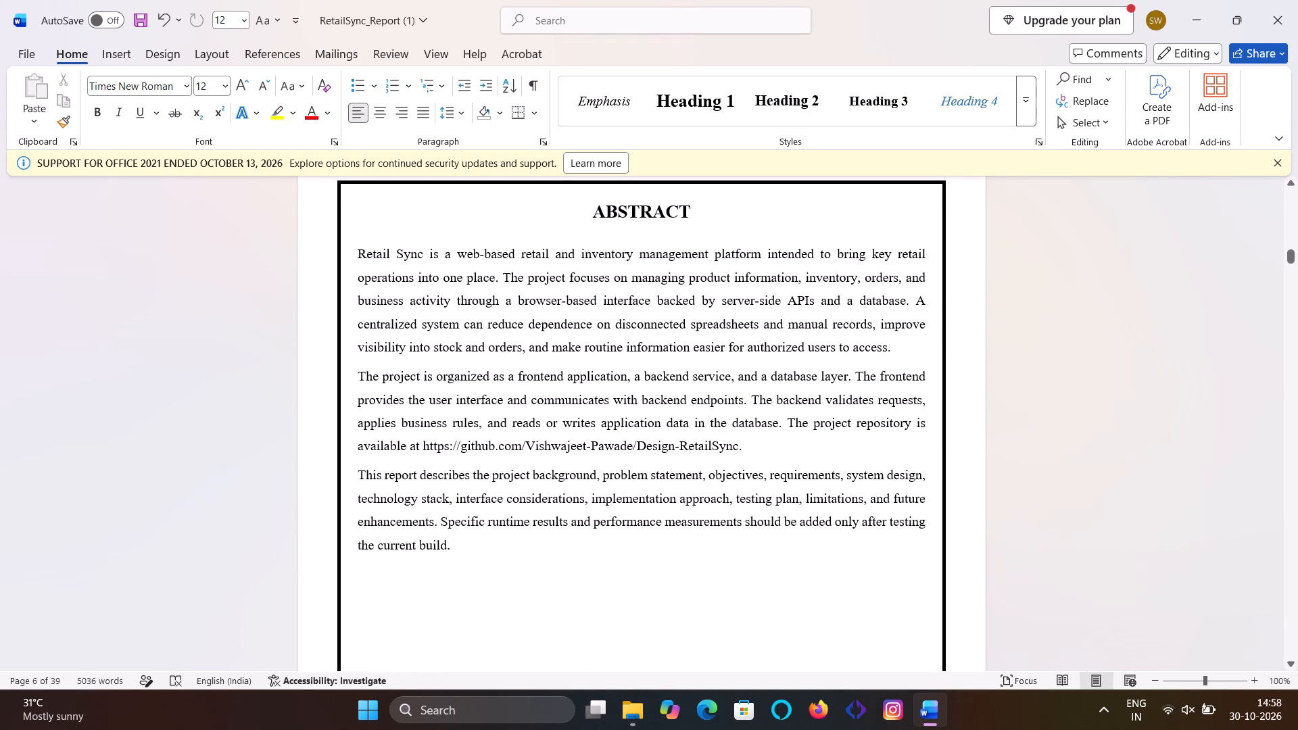
drag(355, 252, 471, 629)
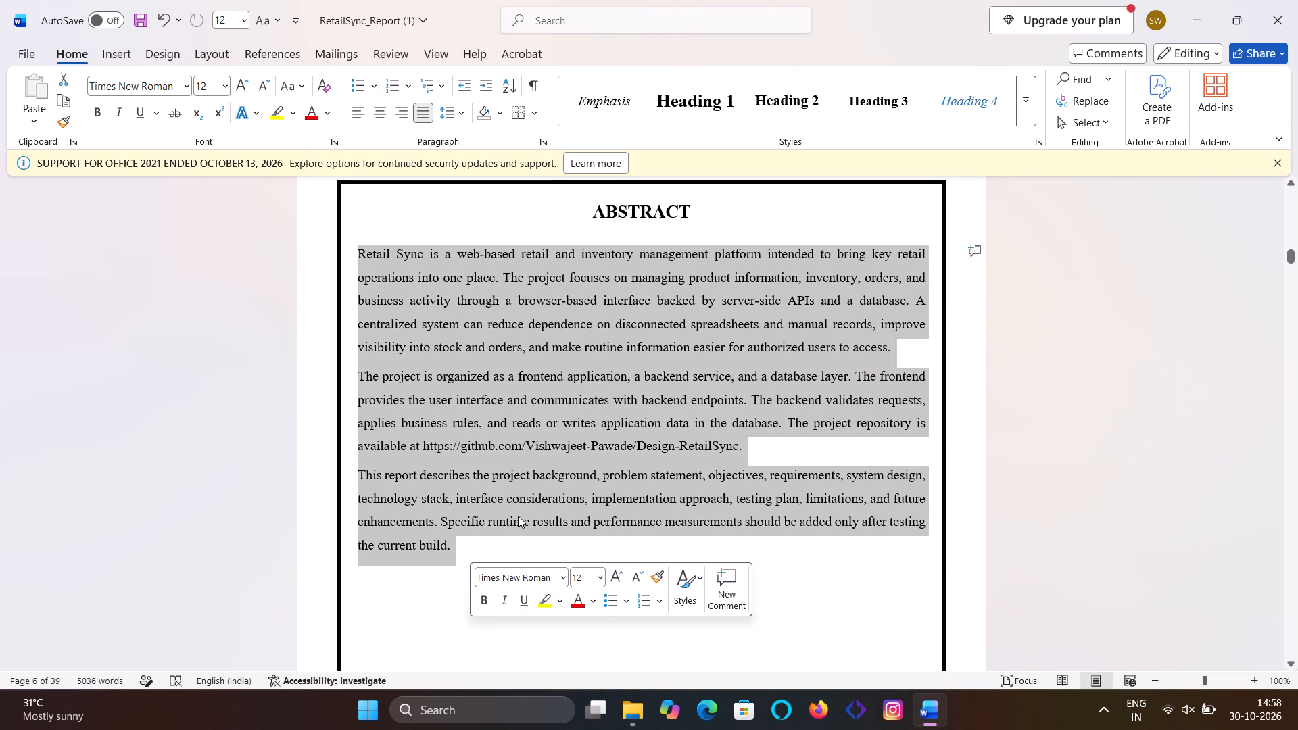
click(459, 112)
click(494, 157)
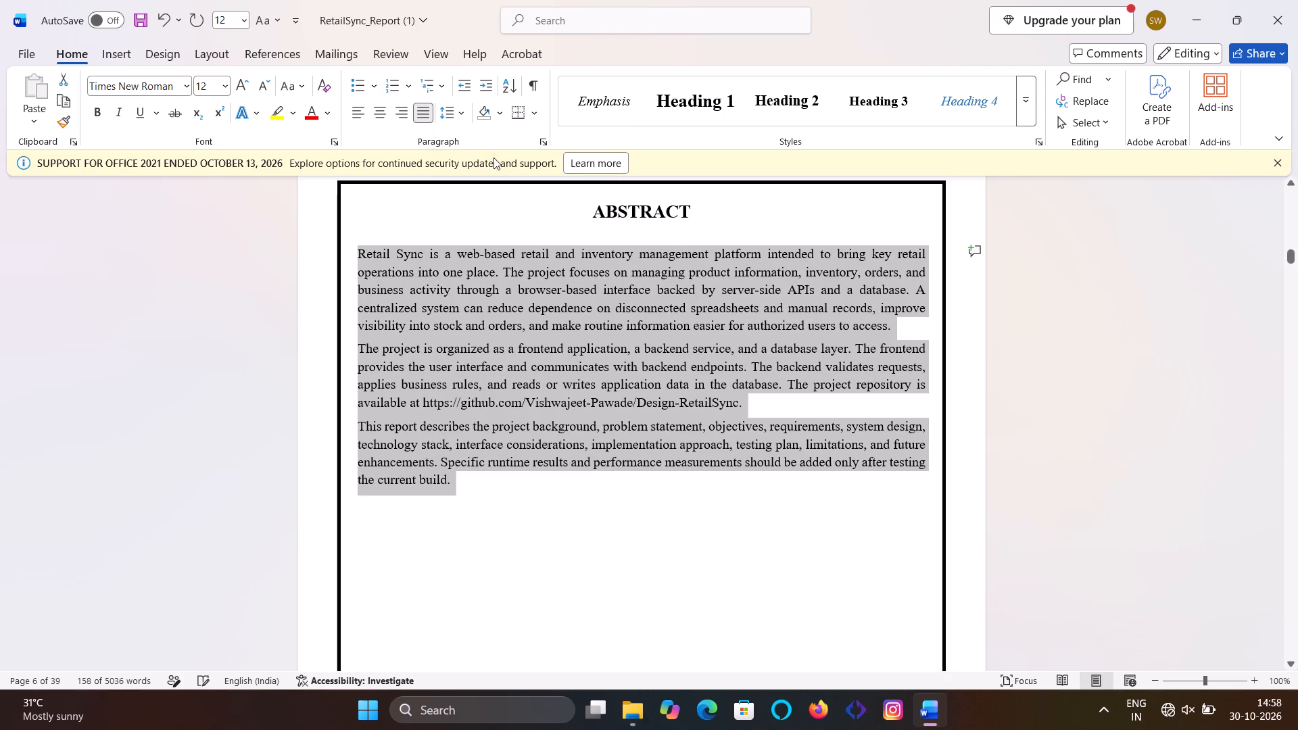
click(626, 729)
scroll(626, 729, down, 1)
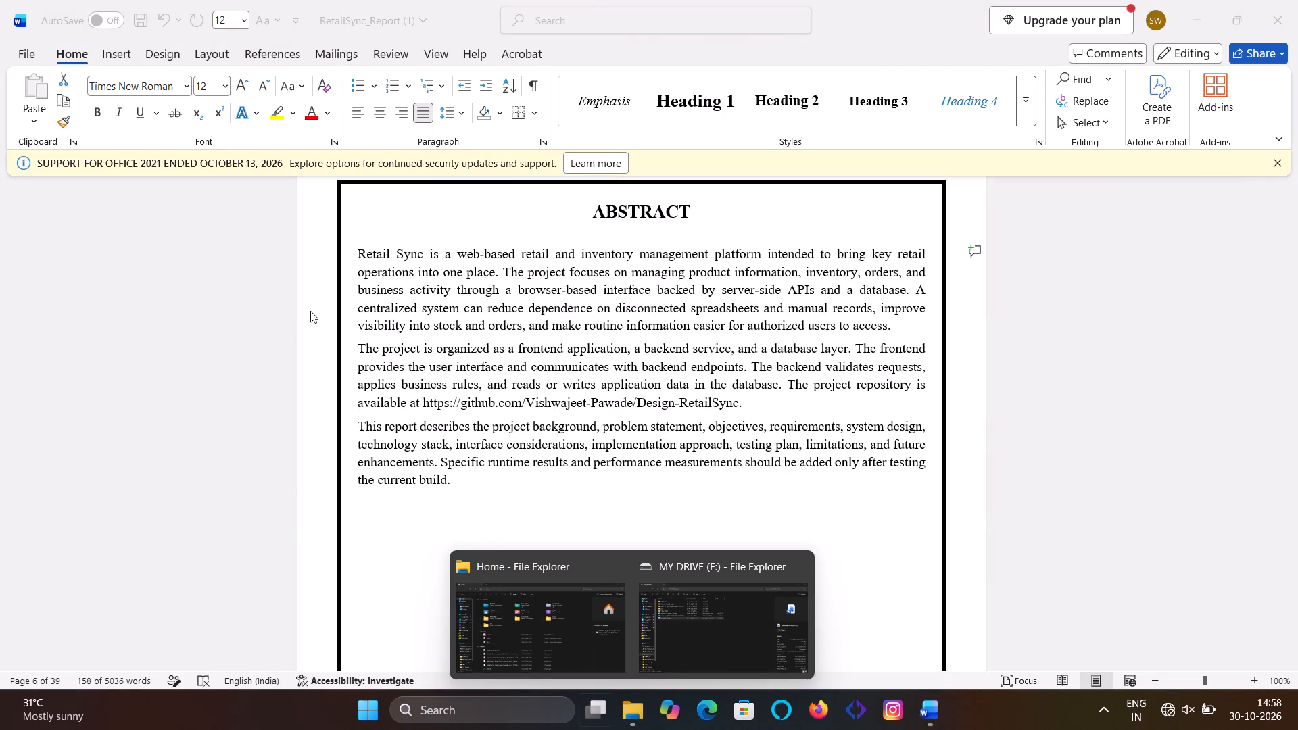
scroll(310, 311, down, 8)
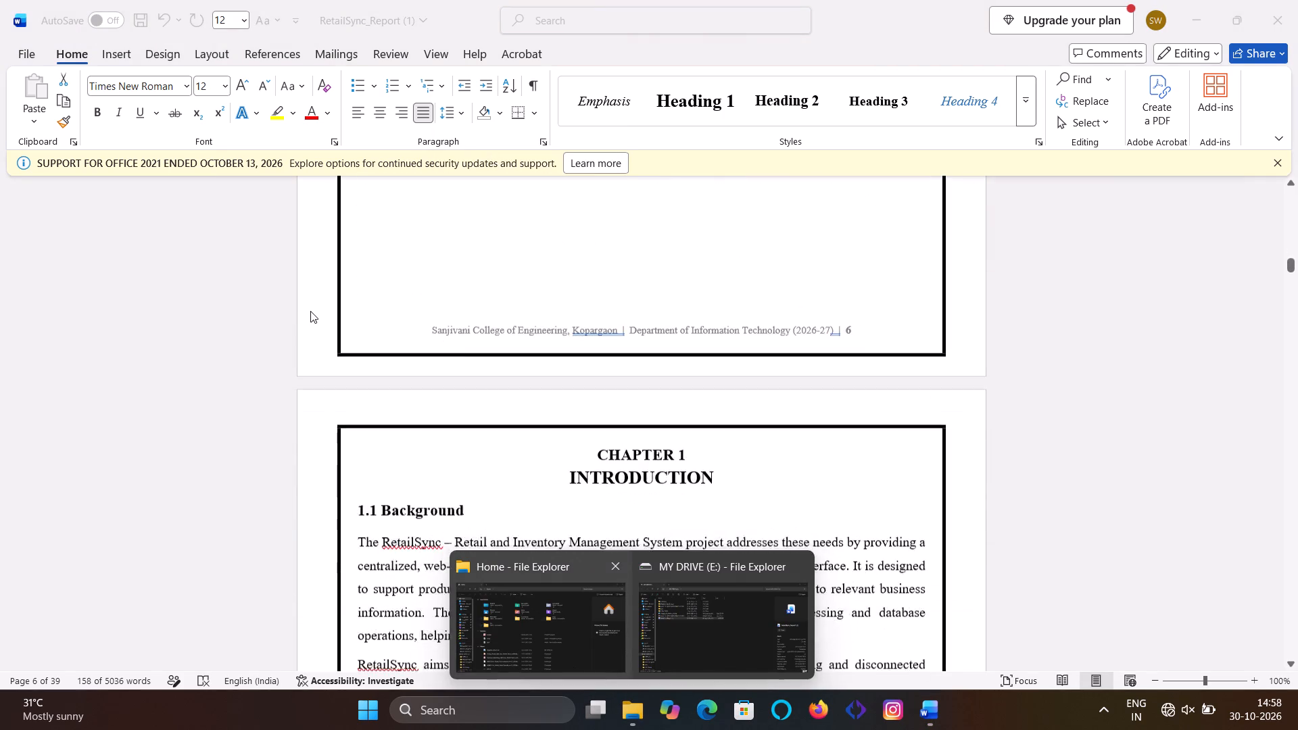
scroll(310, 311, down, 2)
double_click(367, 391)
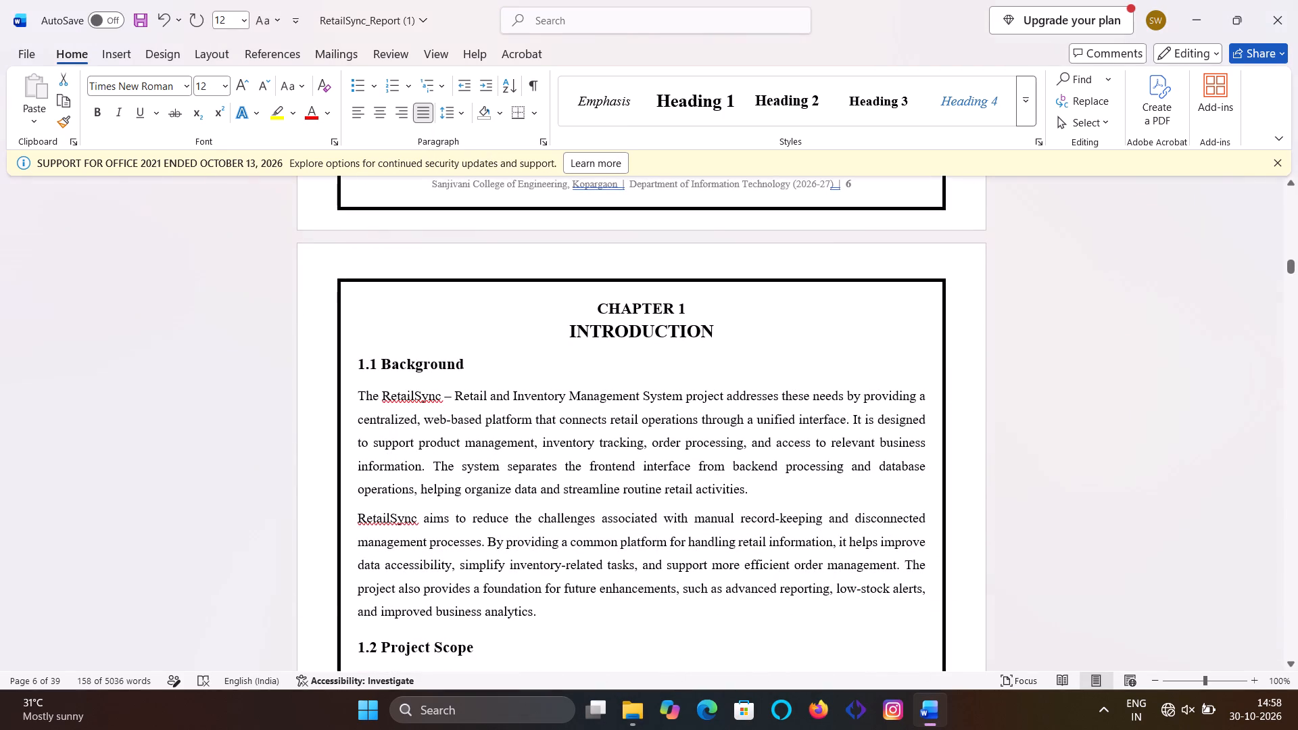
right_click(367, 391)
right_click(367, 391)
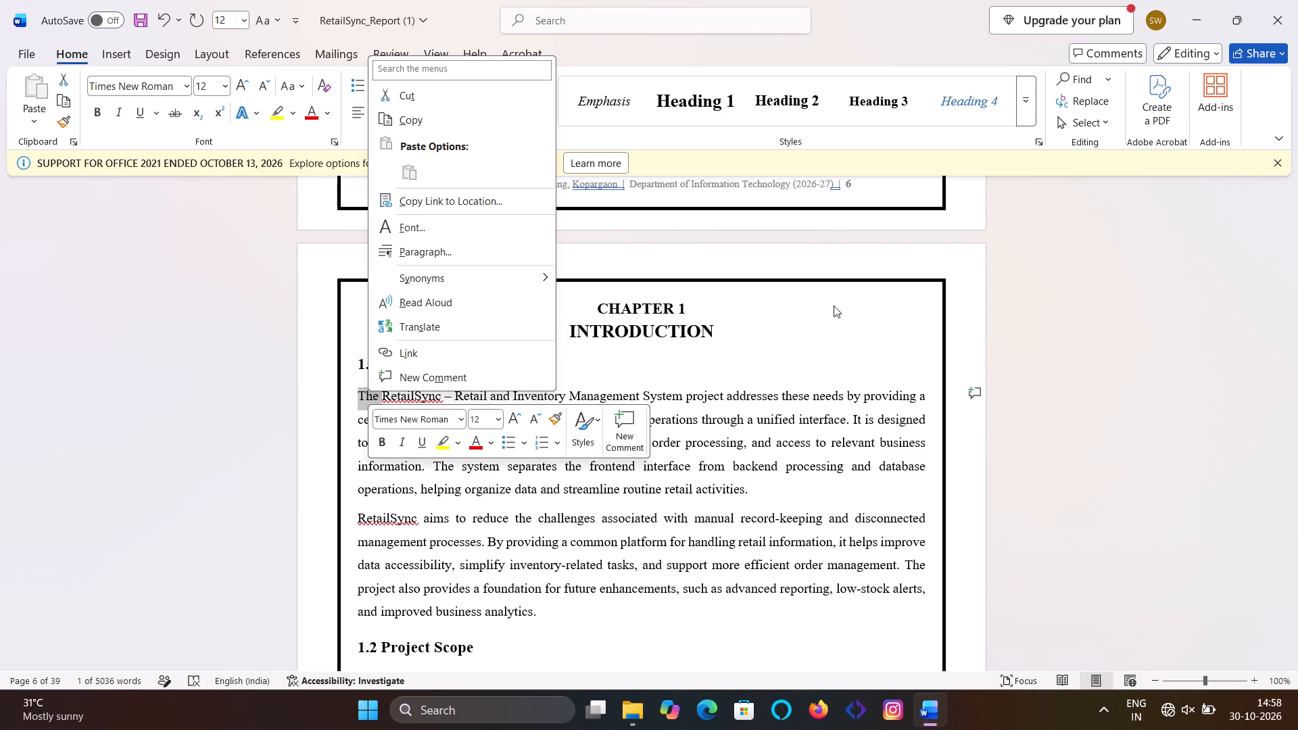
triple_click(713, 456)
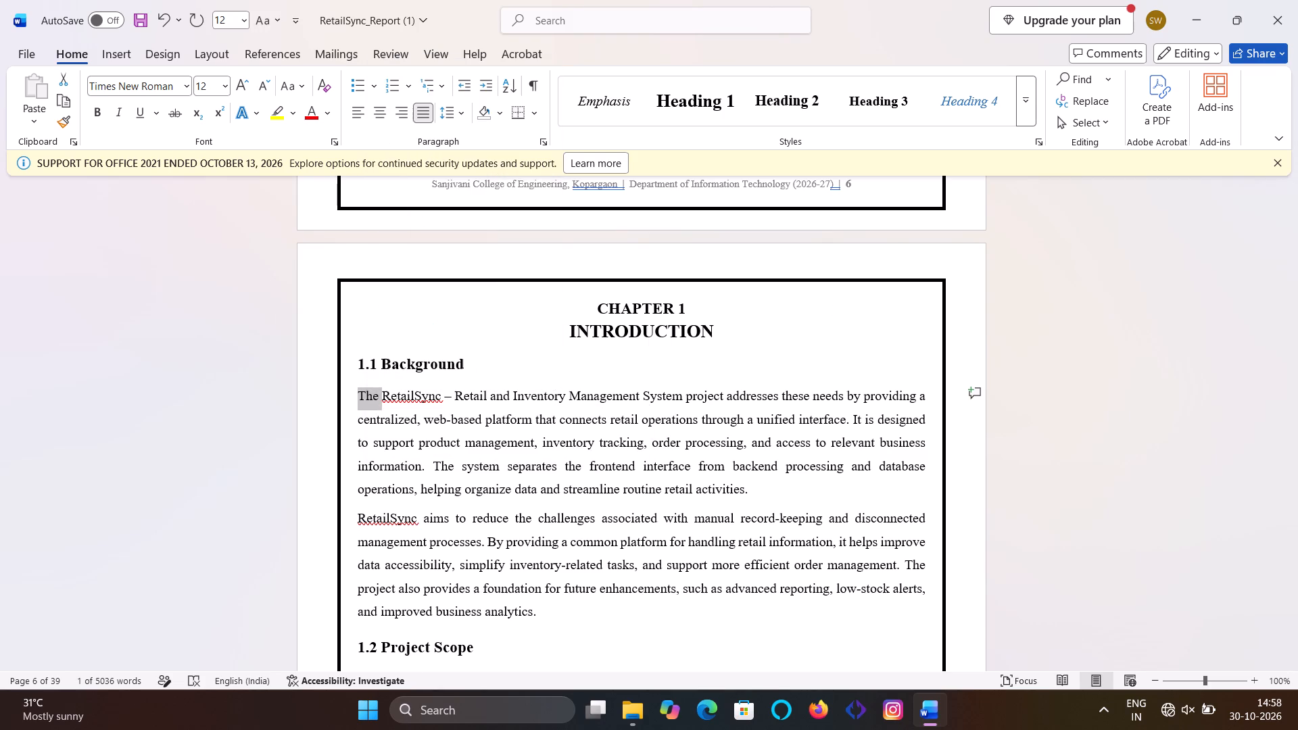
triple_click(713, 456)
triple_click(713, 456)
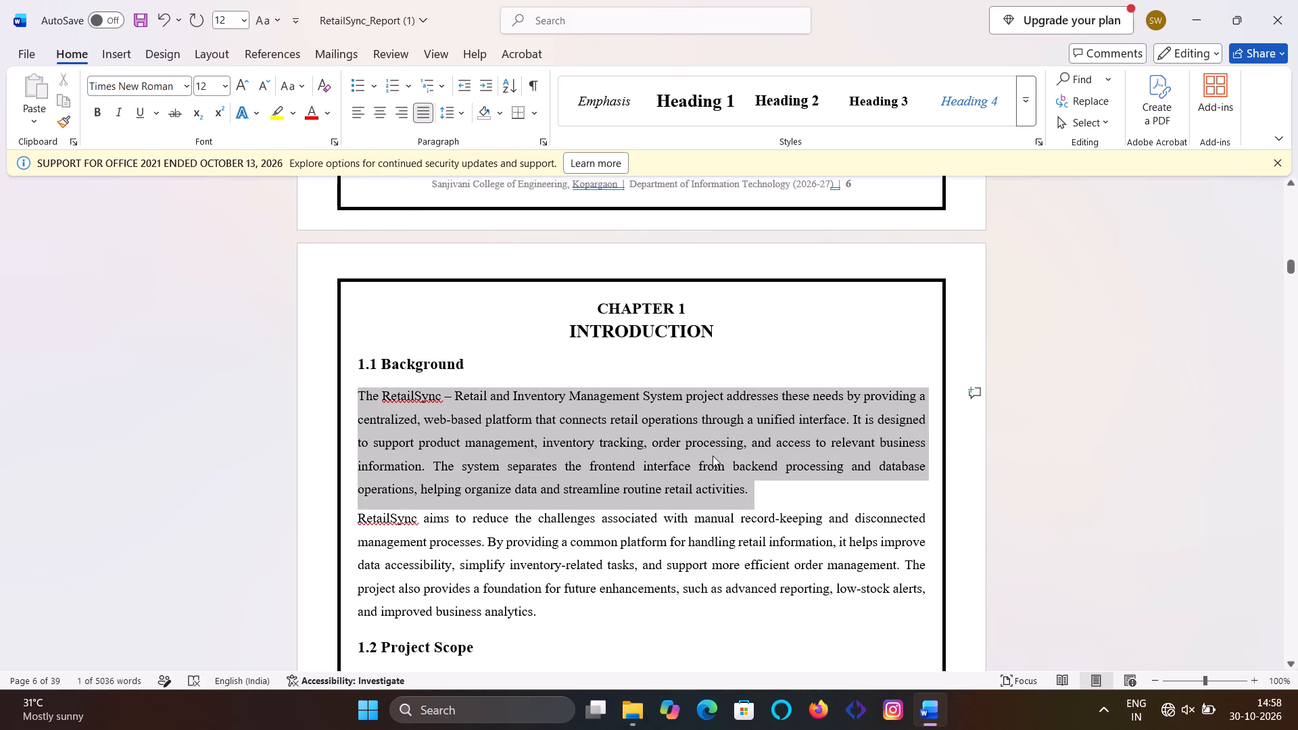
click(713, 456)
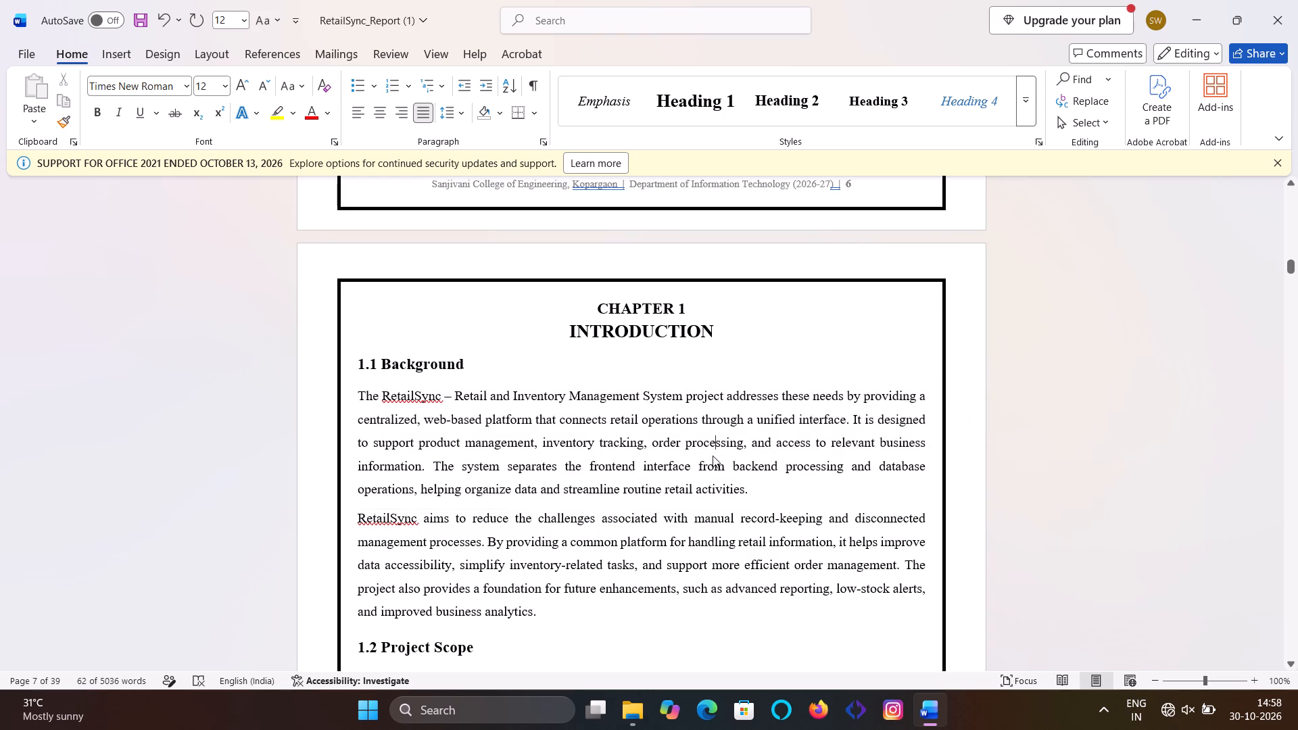
Set the line spacing of the entire report to 1.15.
key(ctrl+a)
scroll(713, 456, down, 1)
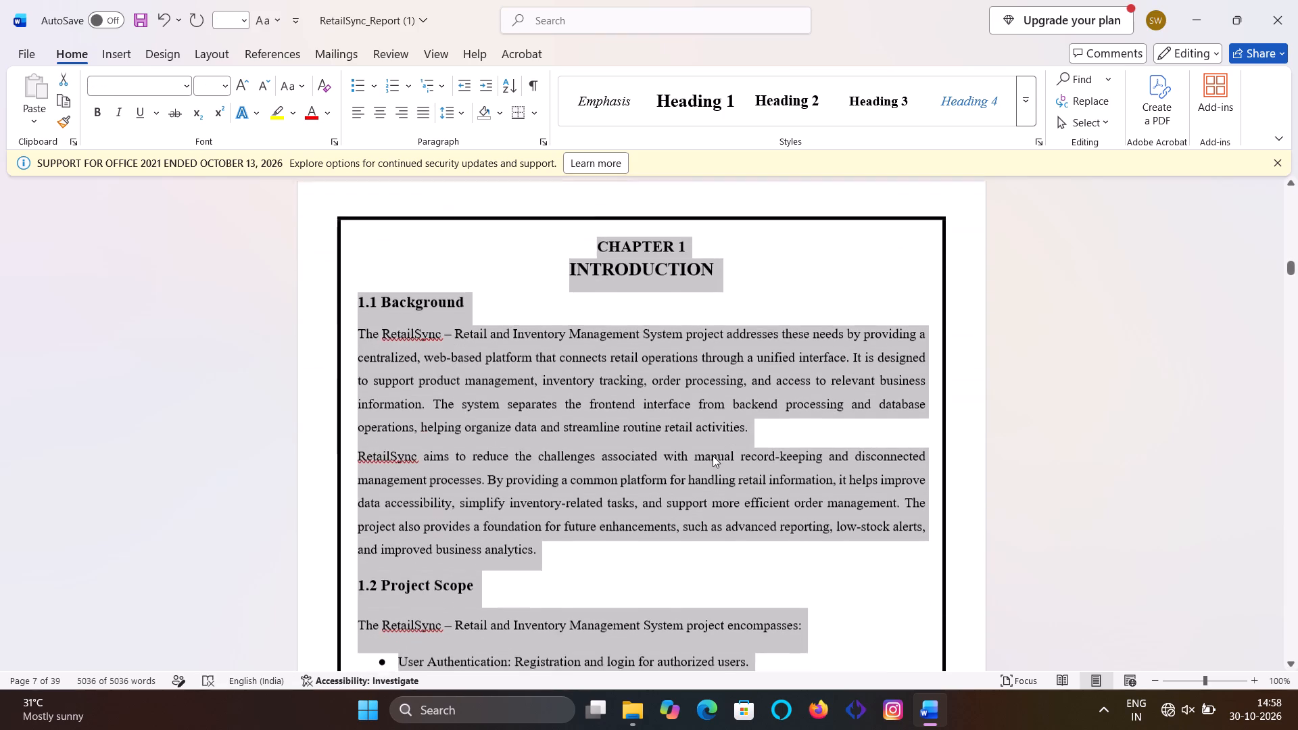
scroll(713, 456, down, 4)
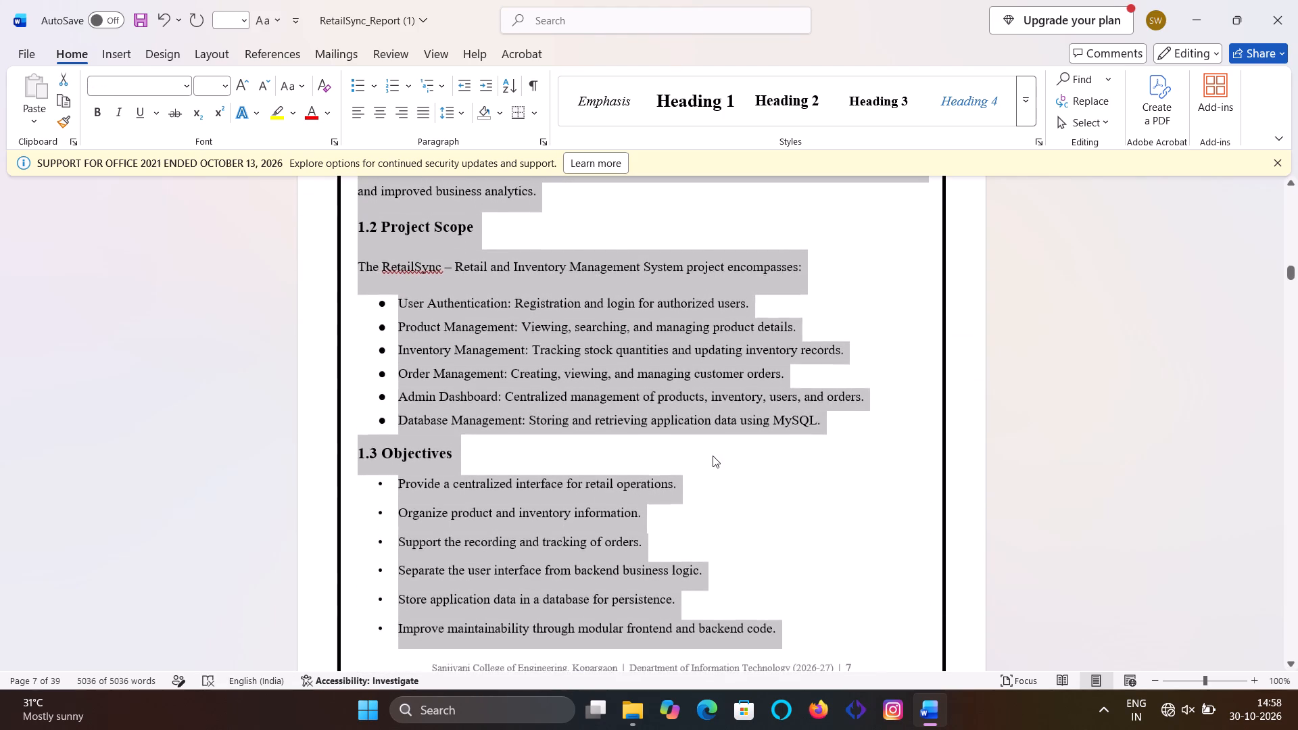
scroll(713, 456, down, 1)
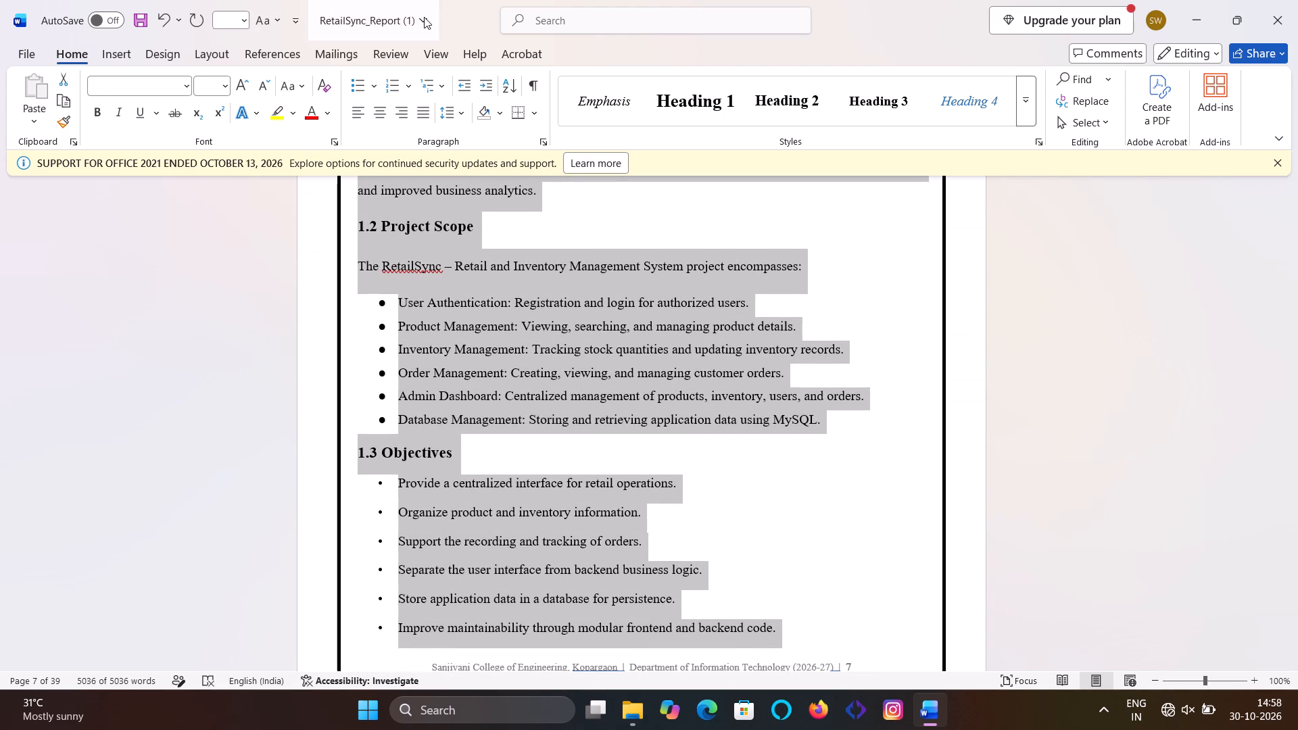
click(459, 114)
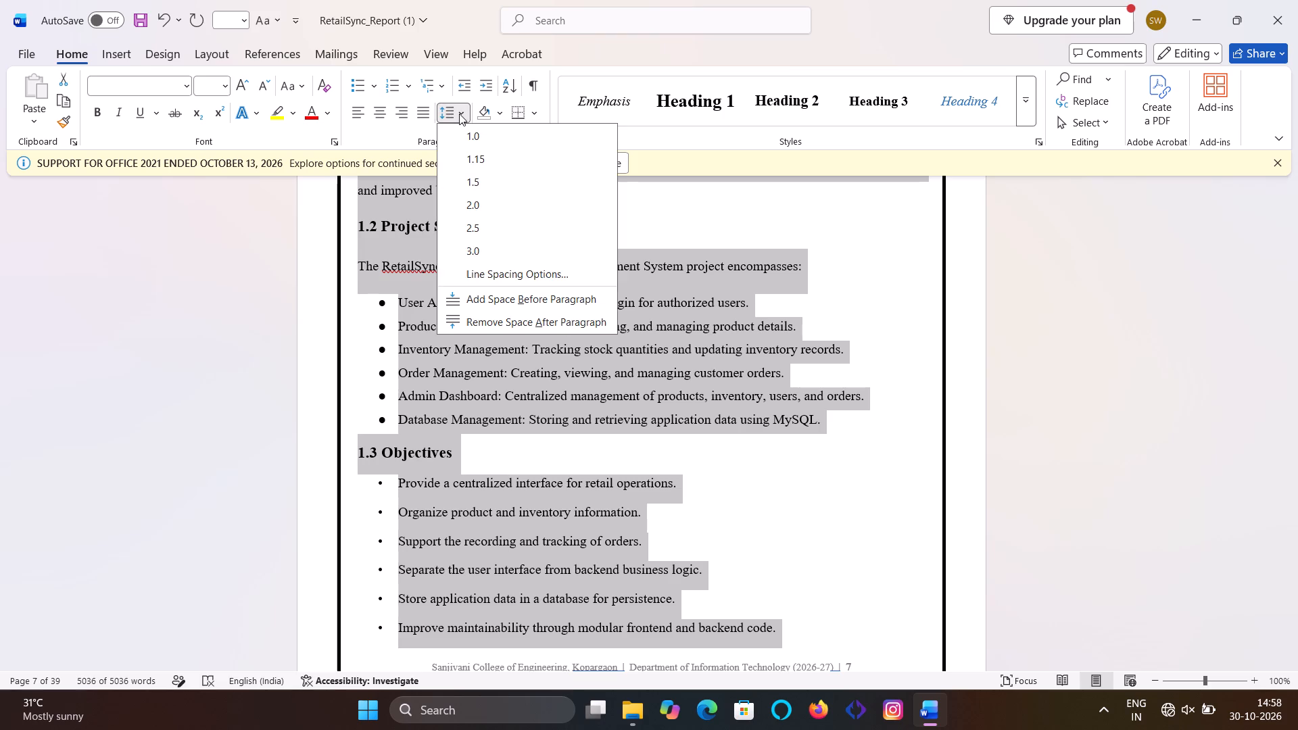
click(486, 166)
click(936, 723)
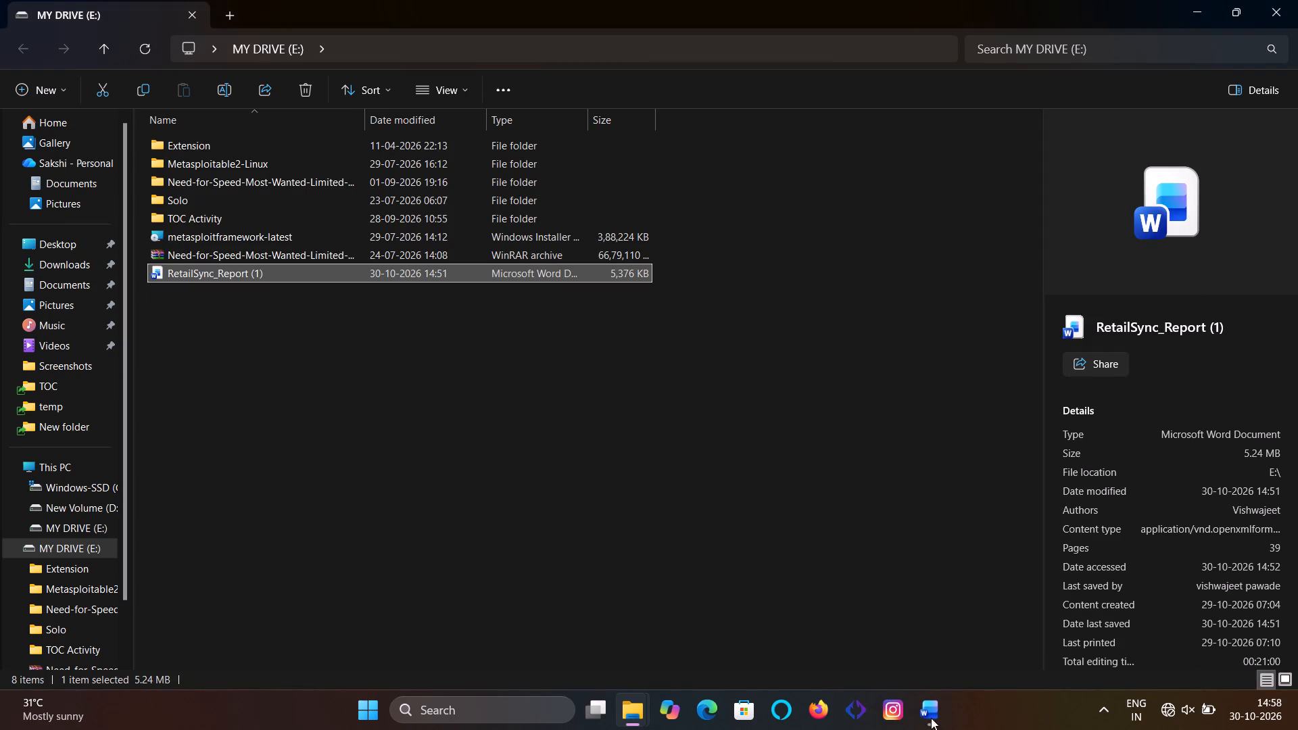
click(920, 707)
Review the spacing and layout of the Chapter 1 Introduction page and the start of Chapter 2.
scroll(612, 284, down, 1)
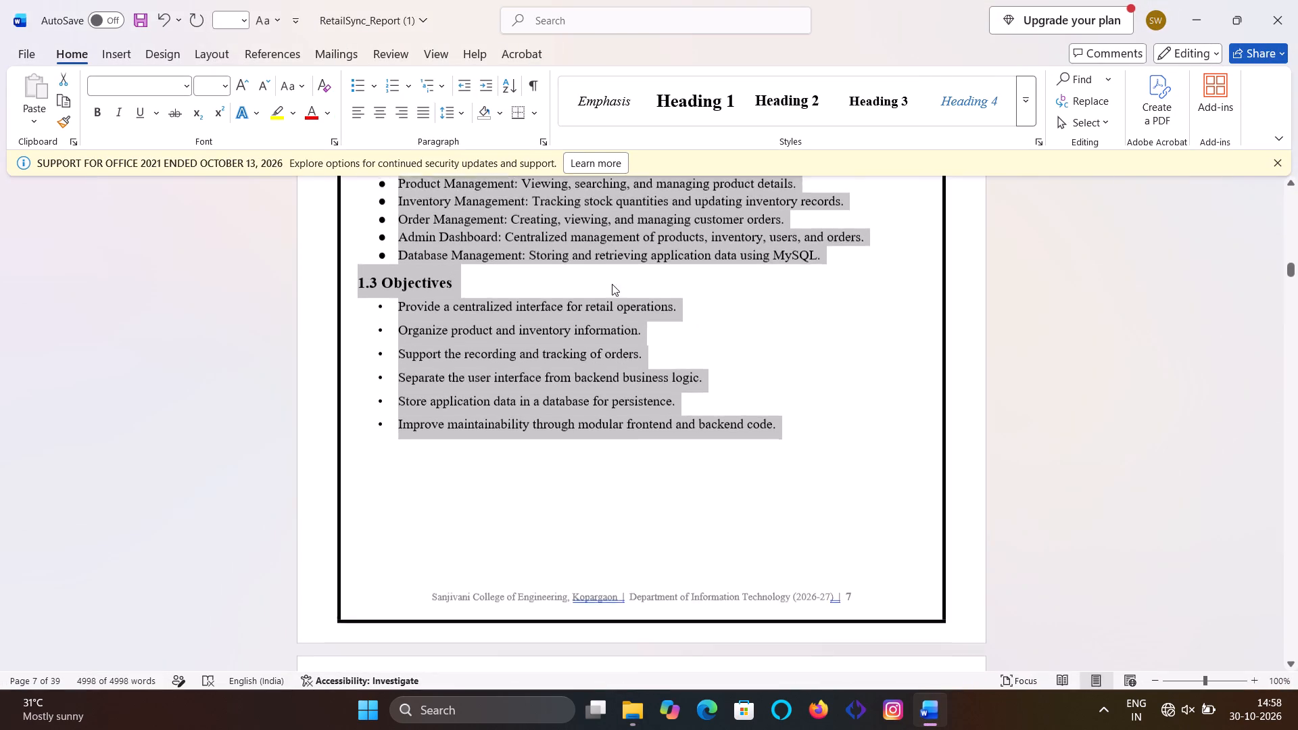
scroll(612, 284, down, 1)
scroll(612, 284, up, 5)
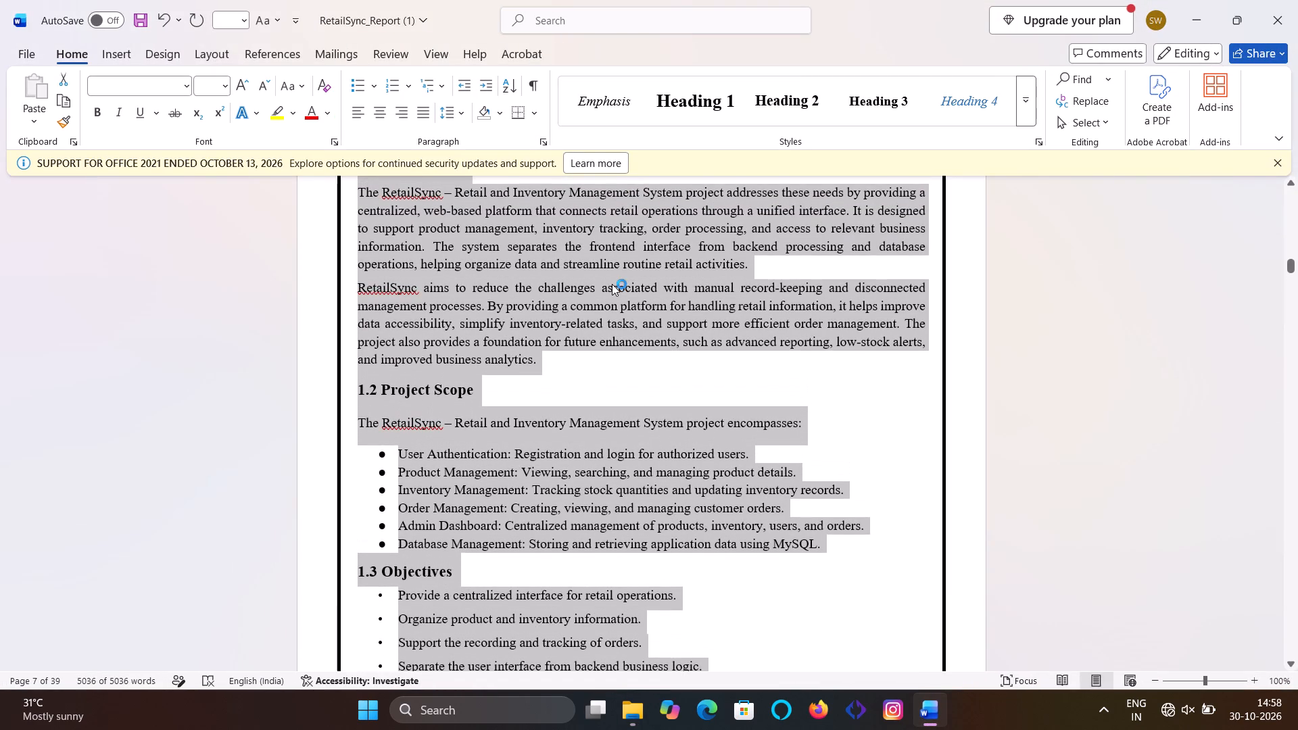
scroll(612, 284, up, 5)
scroll(612, 284, down, 1)
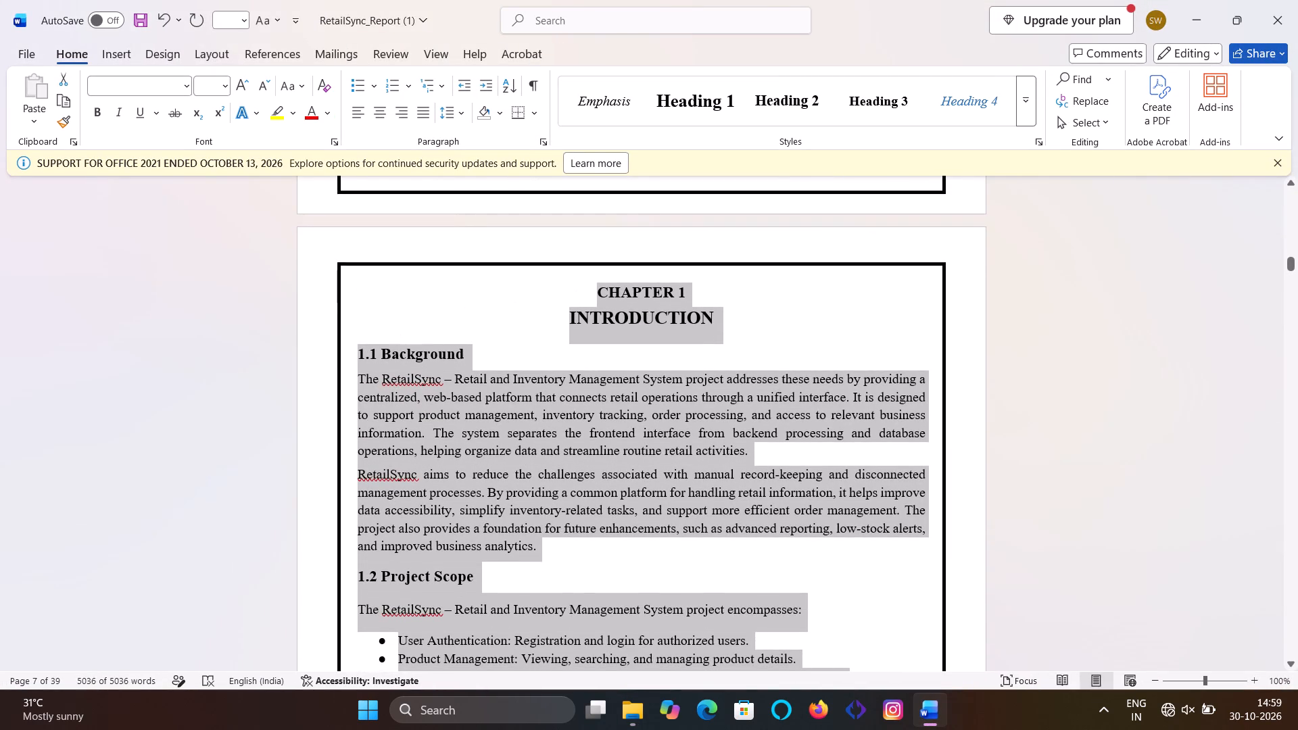
click(362, 334)
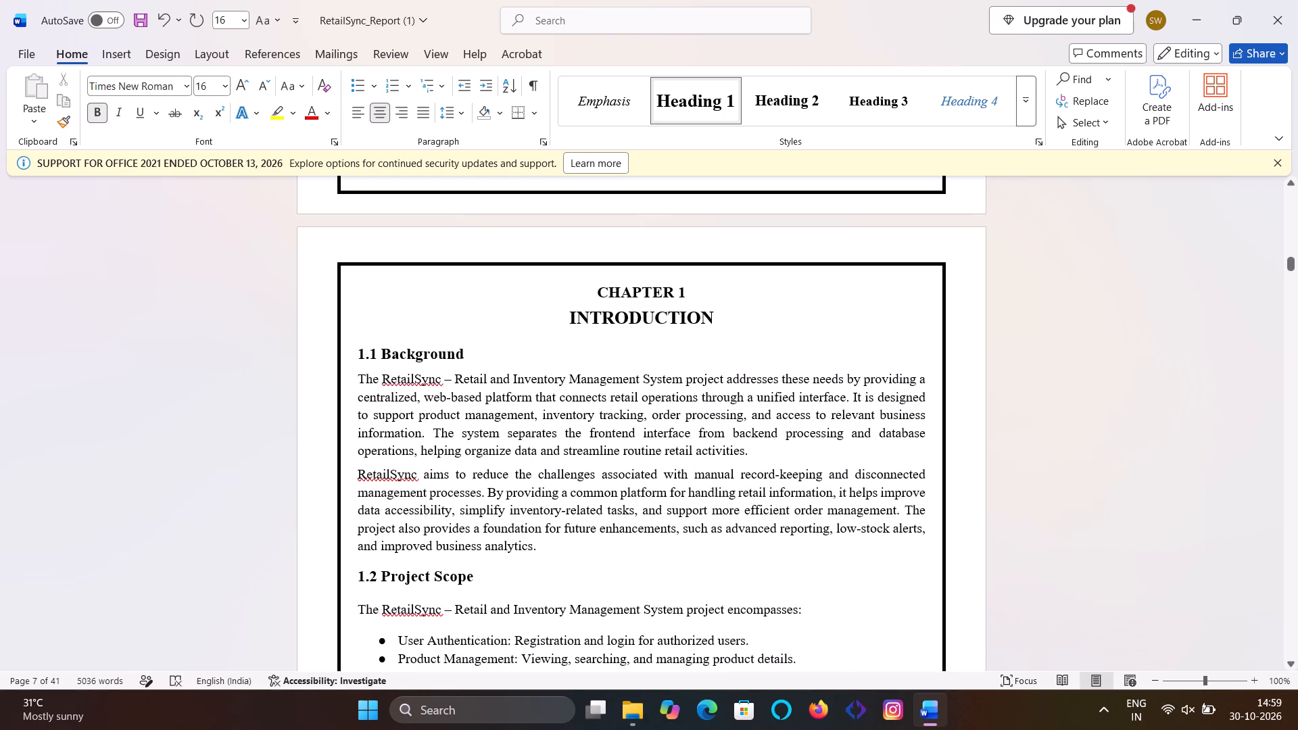
key(Down)
click(359, 360)
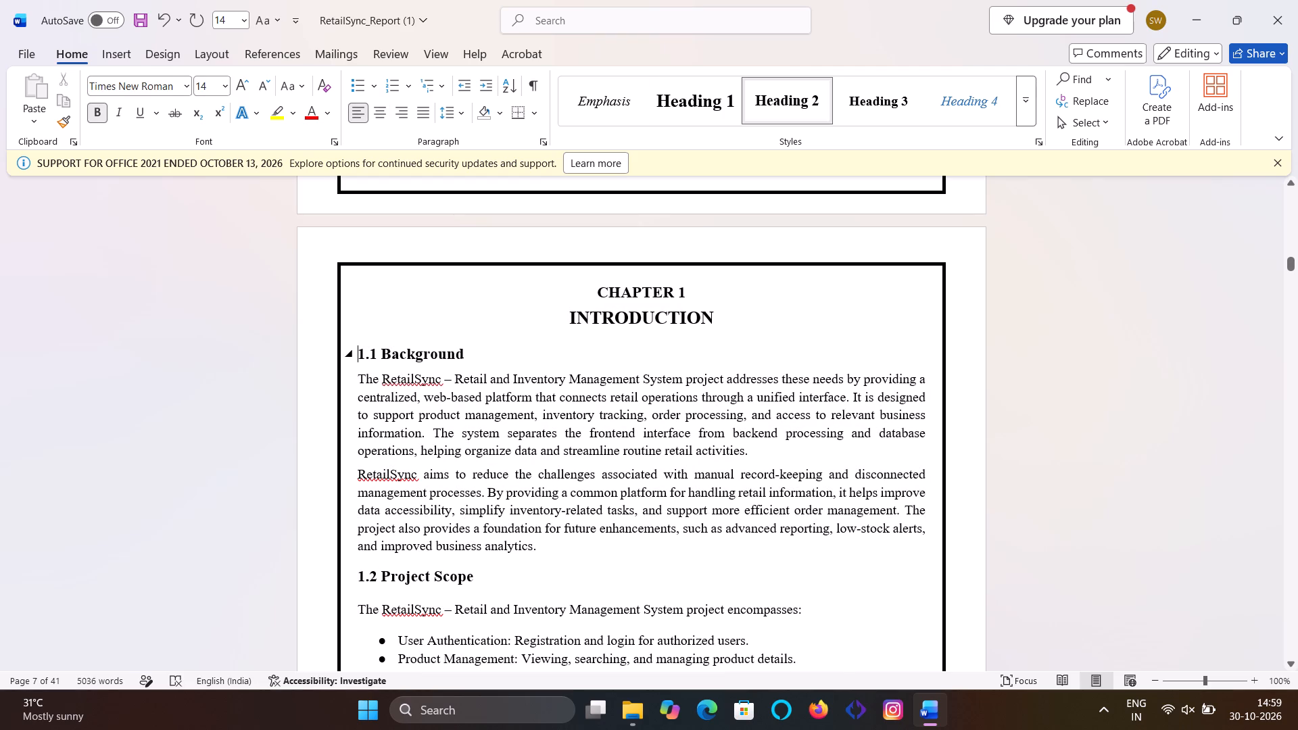
click(359, 360)
scroll(359, 360, down, 2)
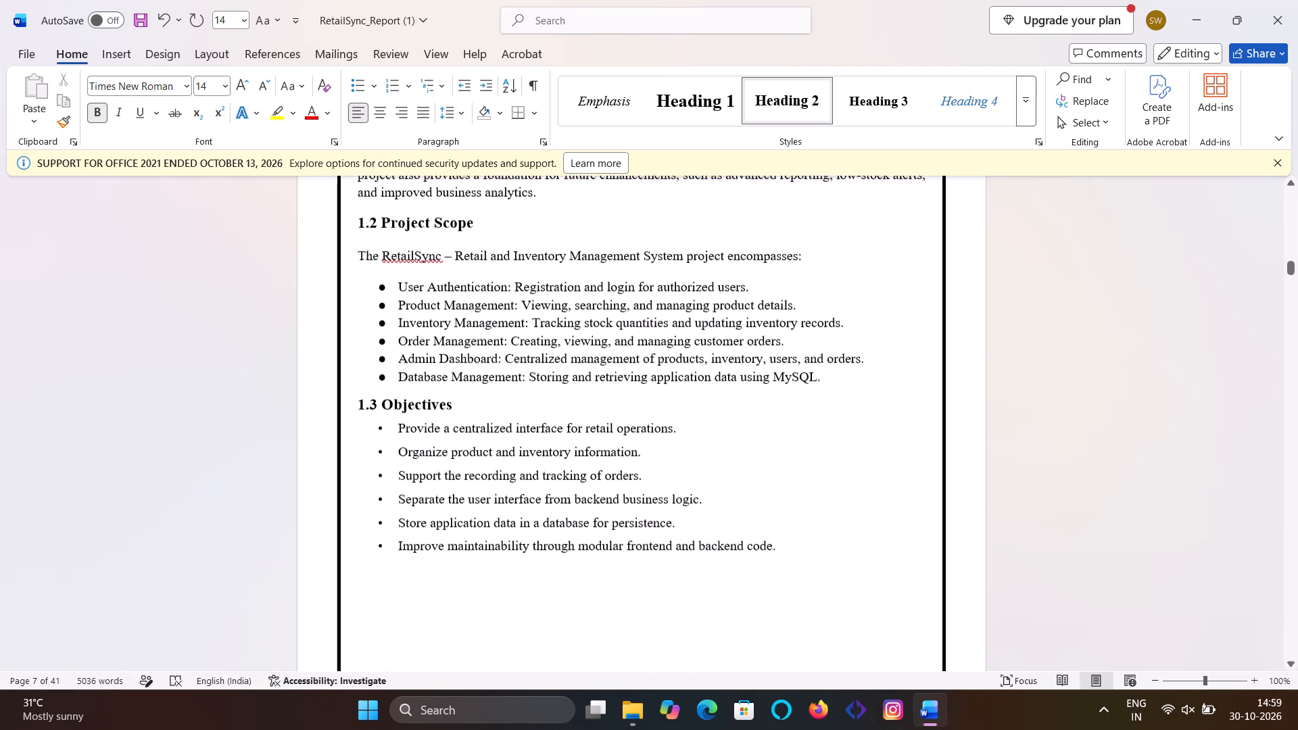
scroll(364, 333, down, 7)
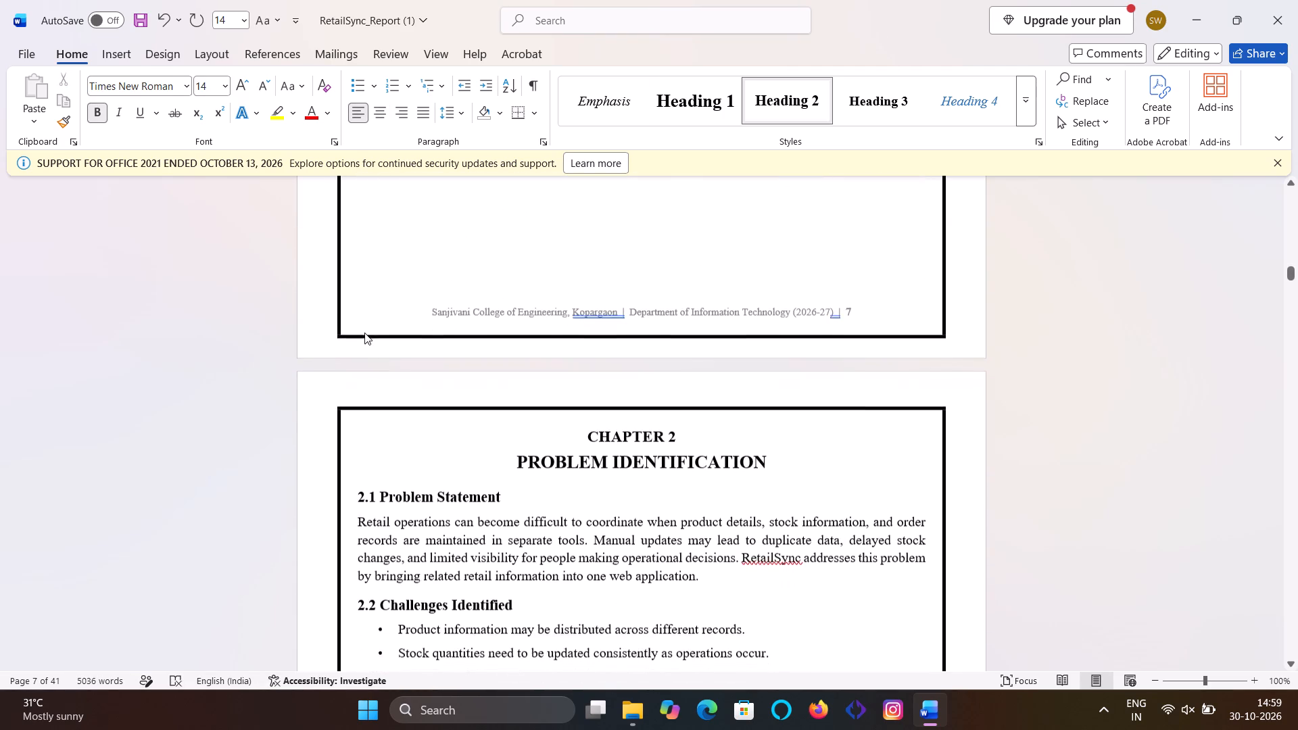
scroll(364, 333, down, 3)
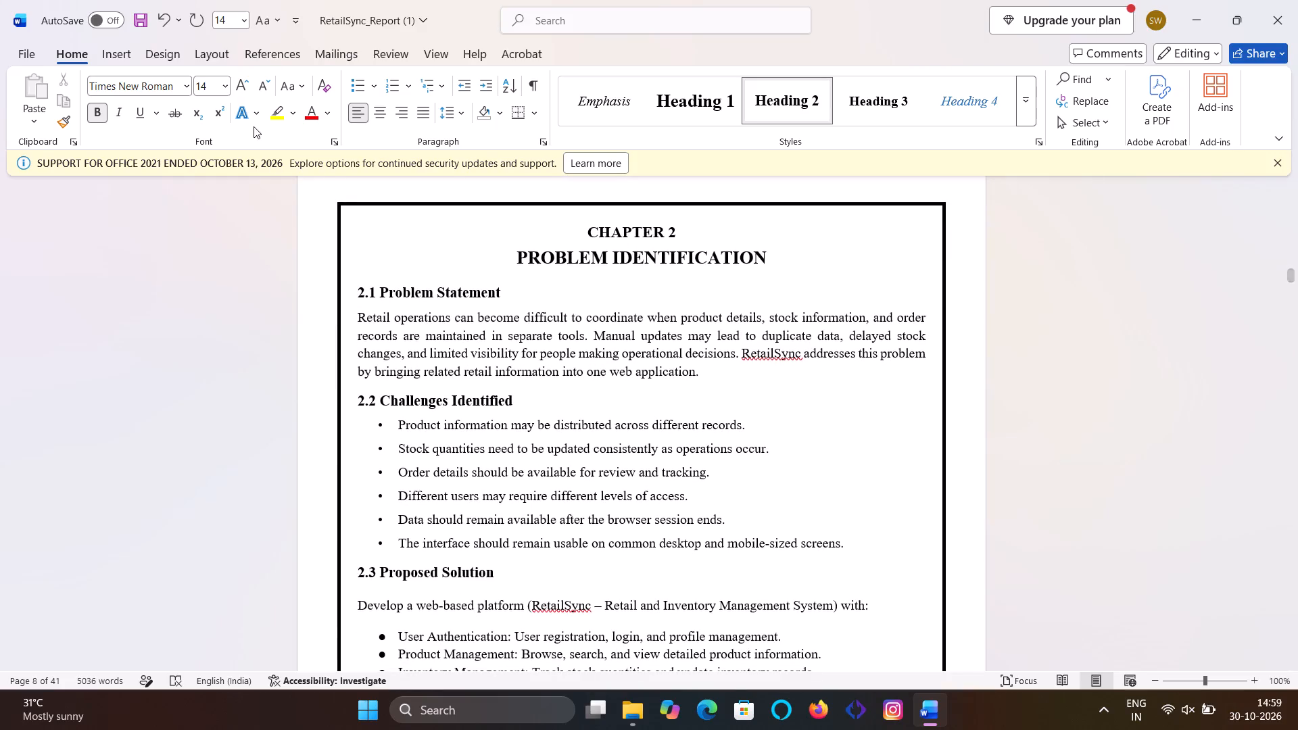
Check the line spacing setting of the Chapter 2 text from 2.1 Problem Statement through the end of 2.3 Proposed Solution.
double_click(360, 286)
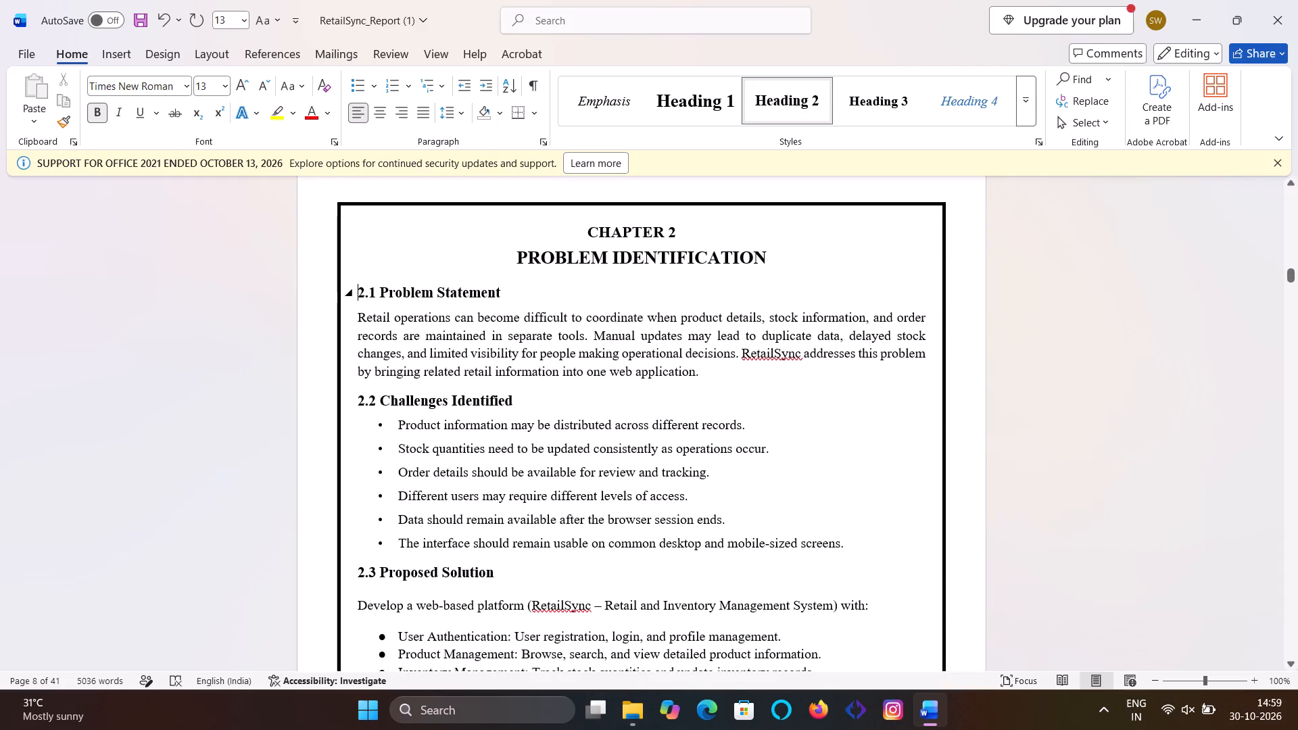
click(405, 327)
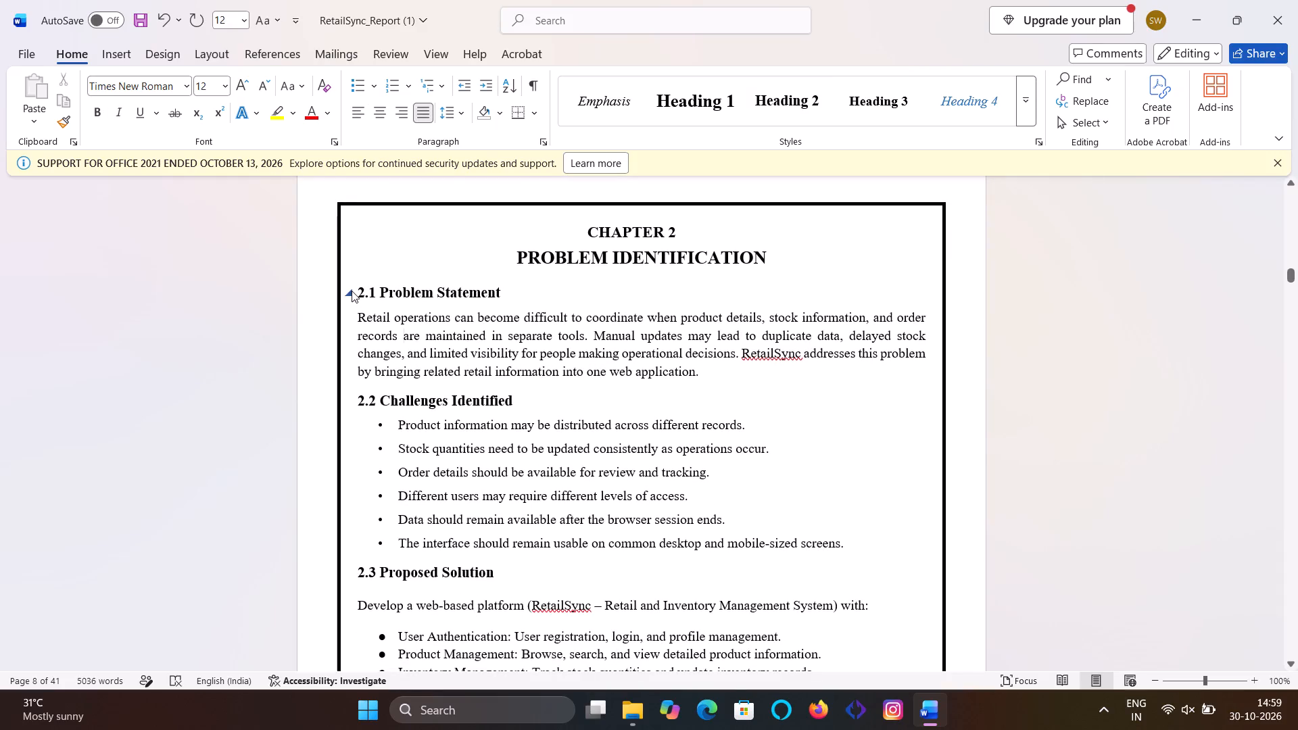
drag(360, 291, 675, 729)
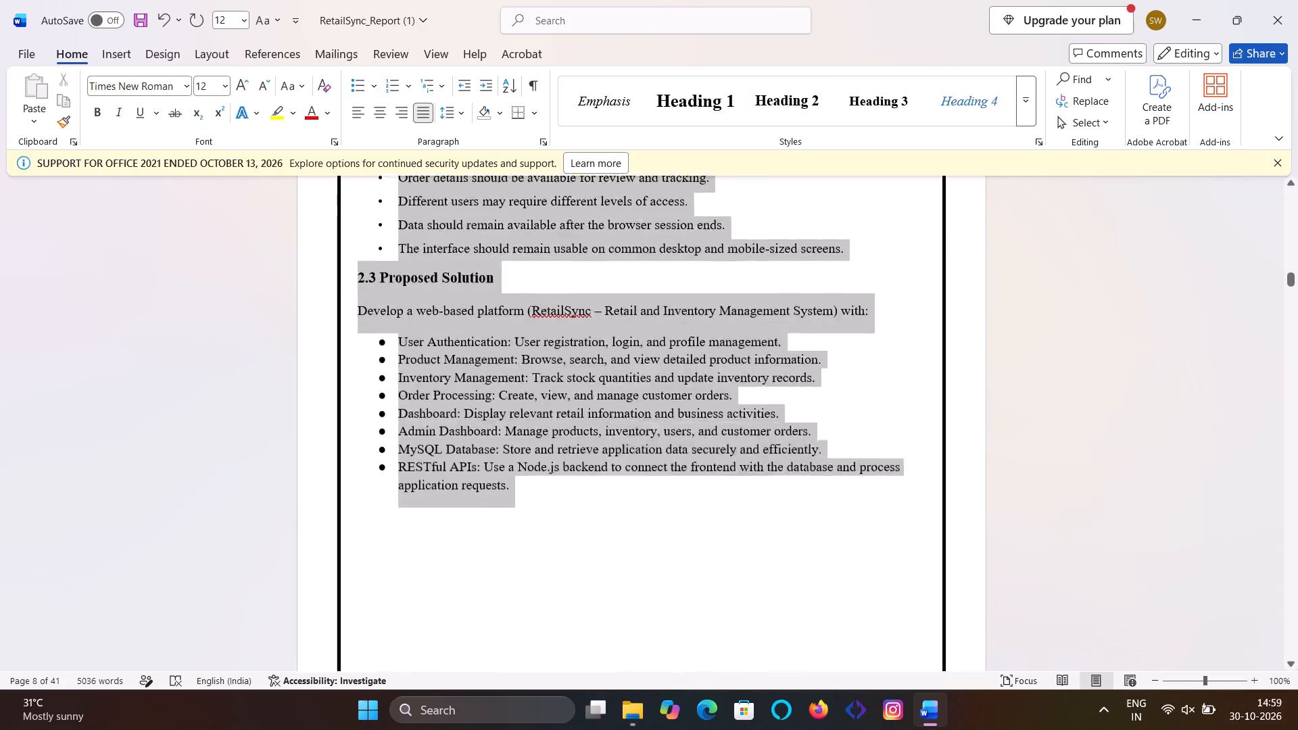
drag(675, 729, 489, 687)
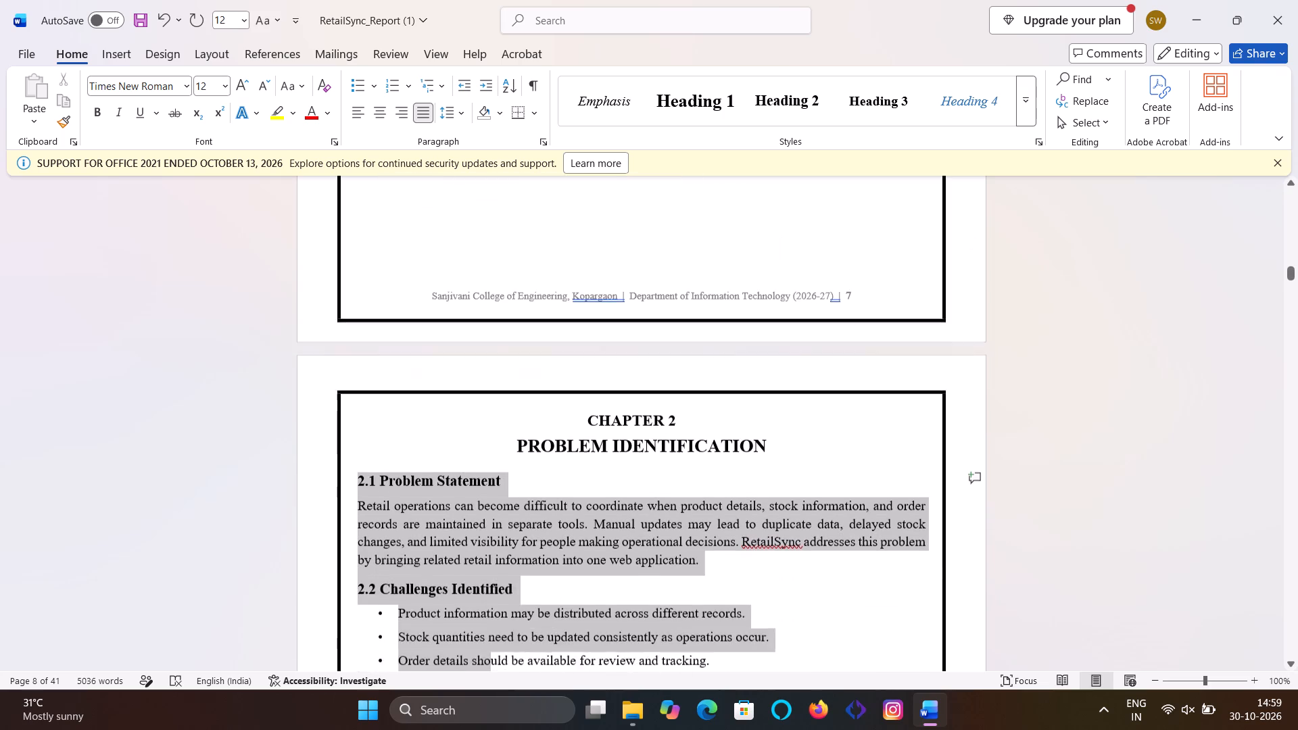
drag(489, 687, 529, 497)
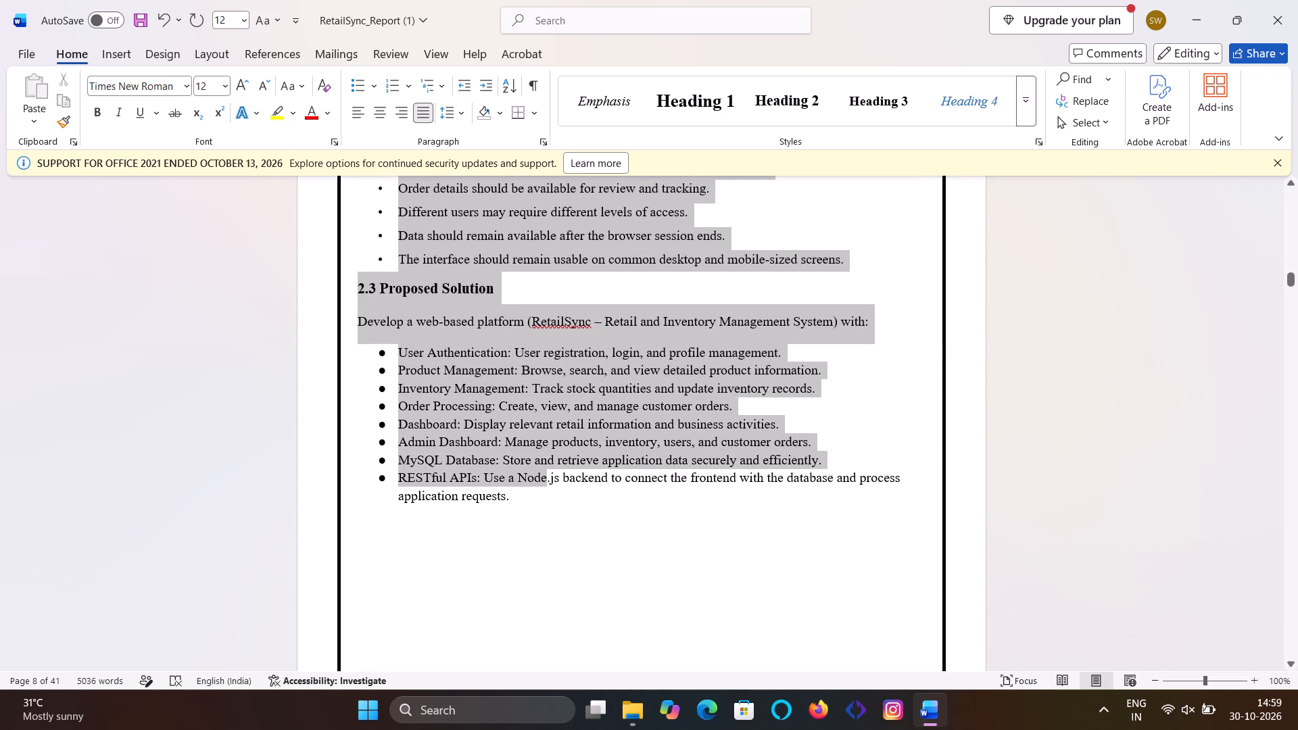
drag(529, 497, 529, 513)
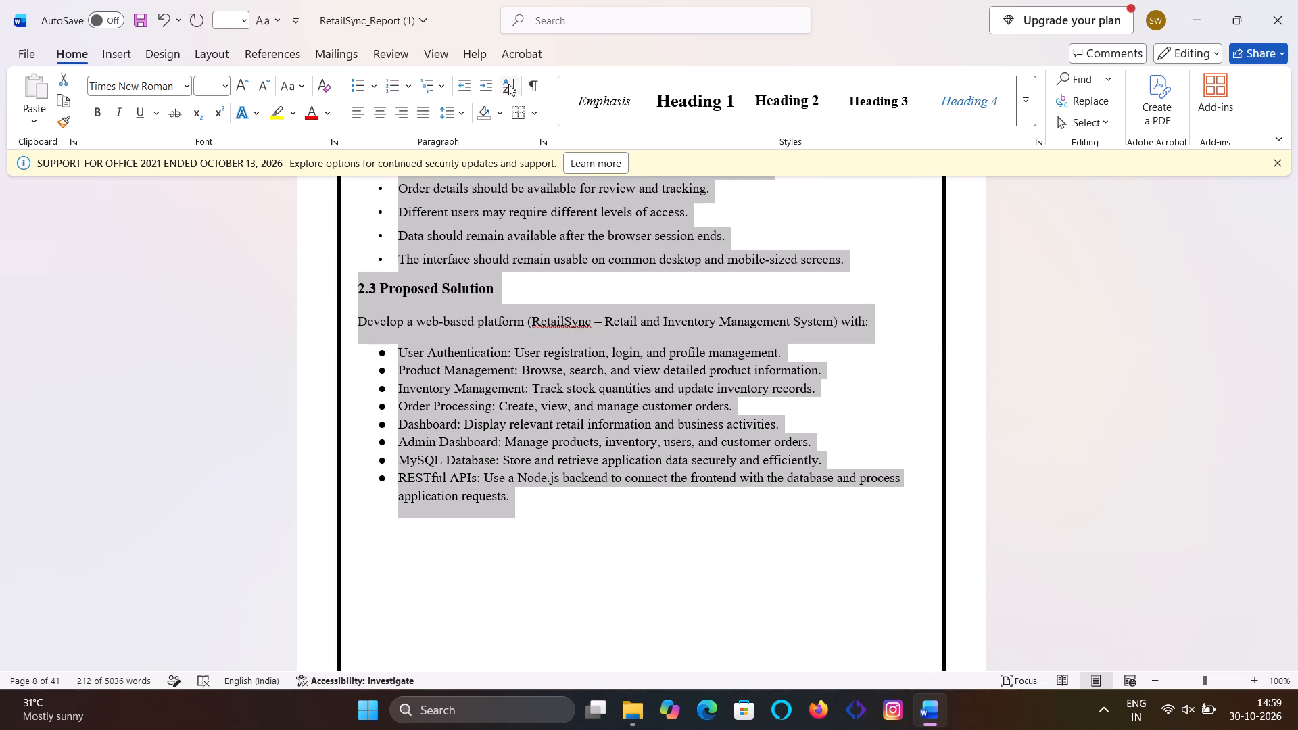
click(461, 107)
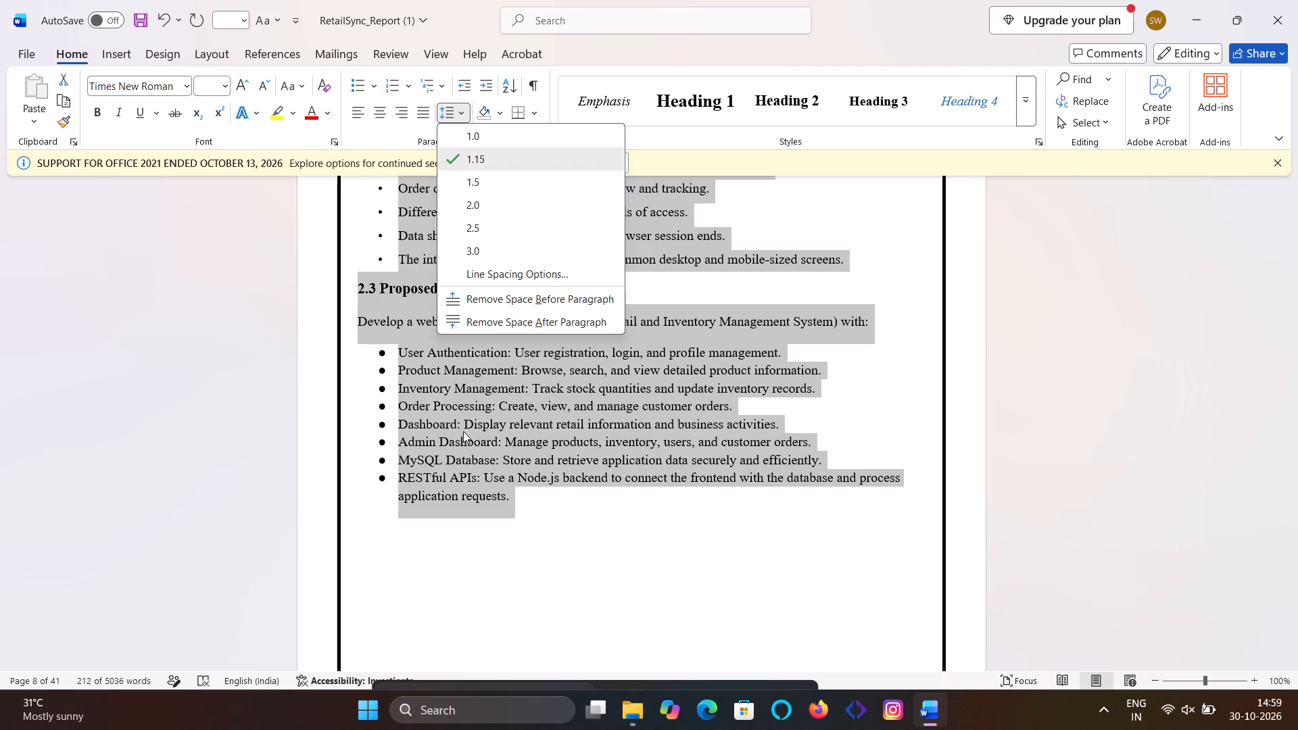
click(612, 537)
click(612, 537)
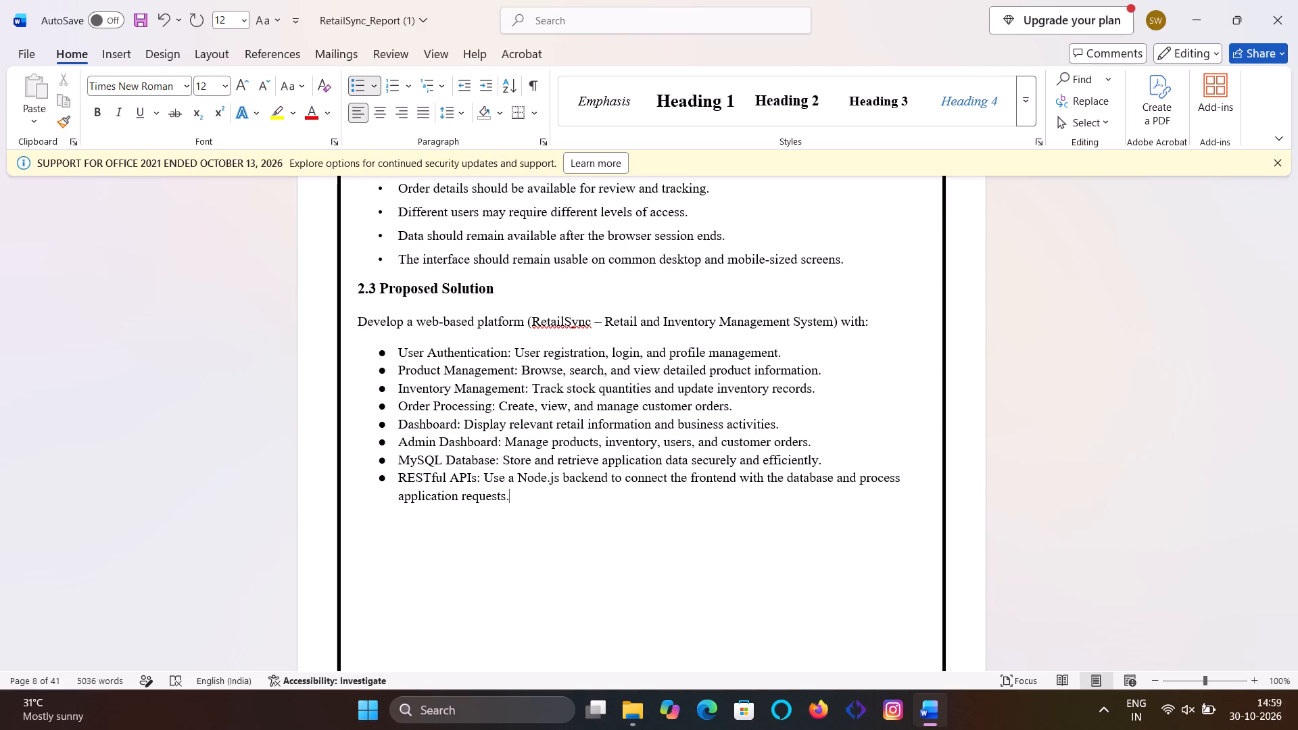
Apply 1.15 line spacing to the Chapter 3 text from 3.1 Client Details through the end of 3.3 Target Audience.
scroll(612, 537, down, 1)
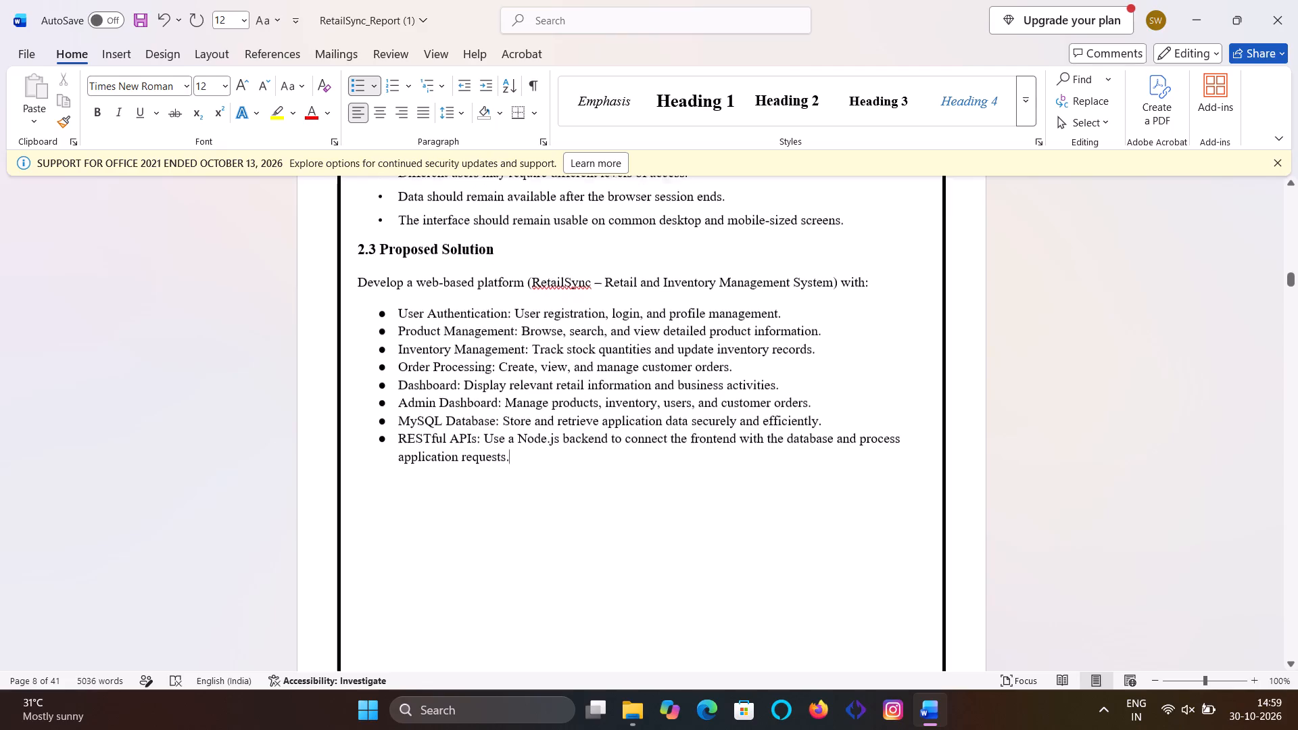
scroll(612, 537, down, 7)
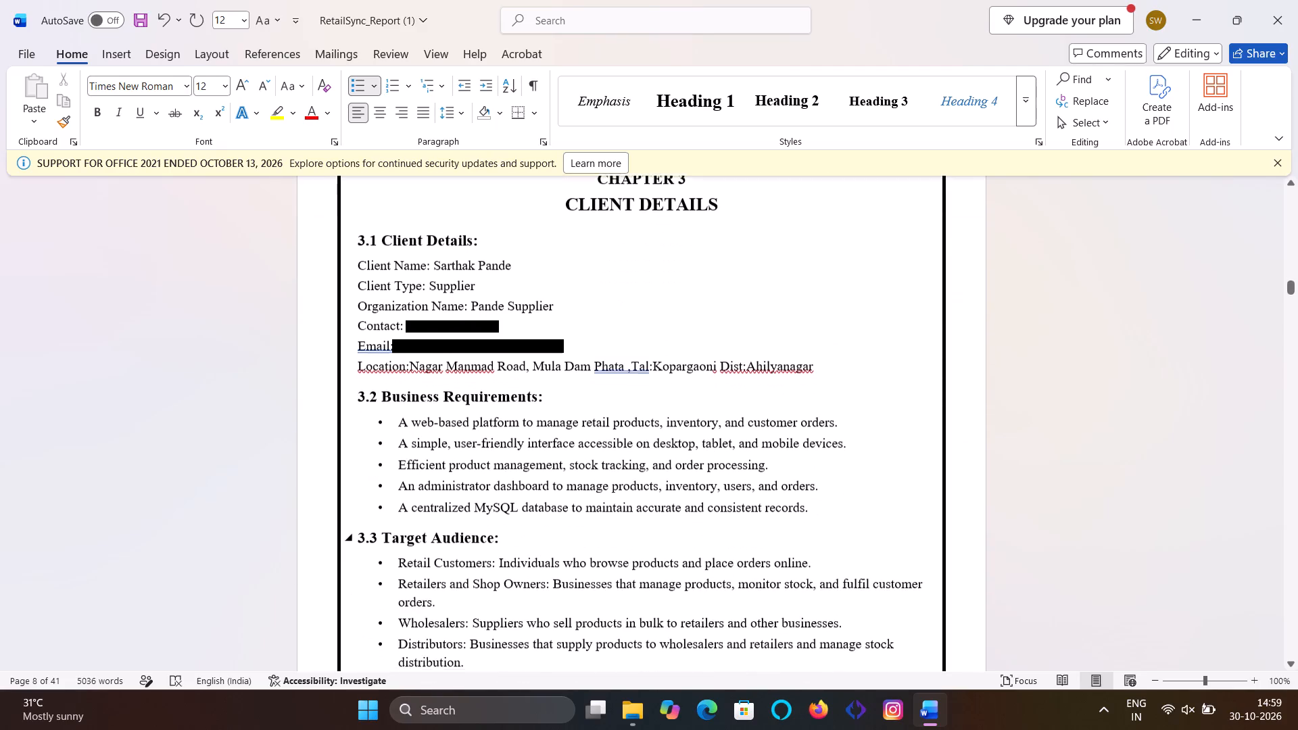
click(358, 234)
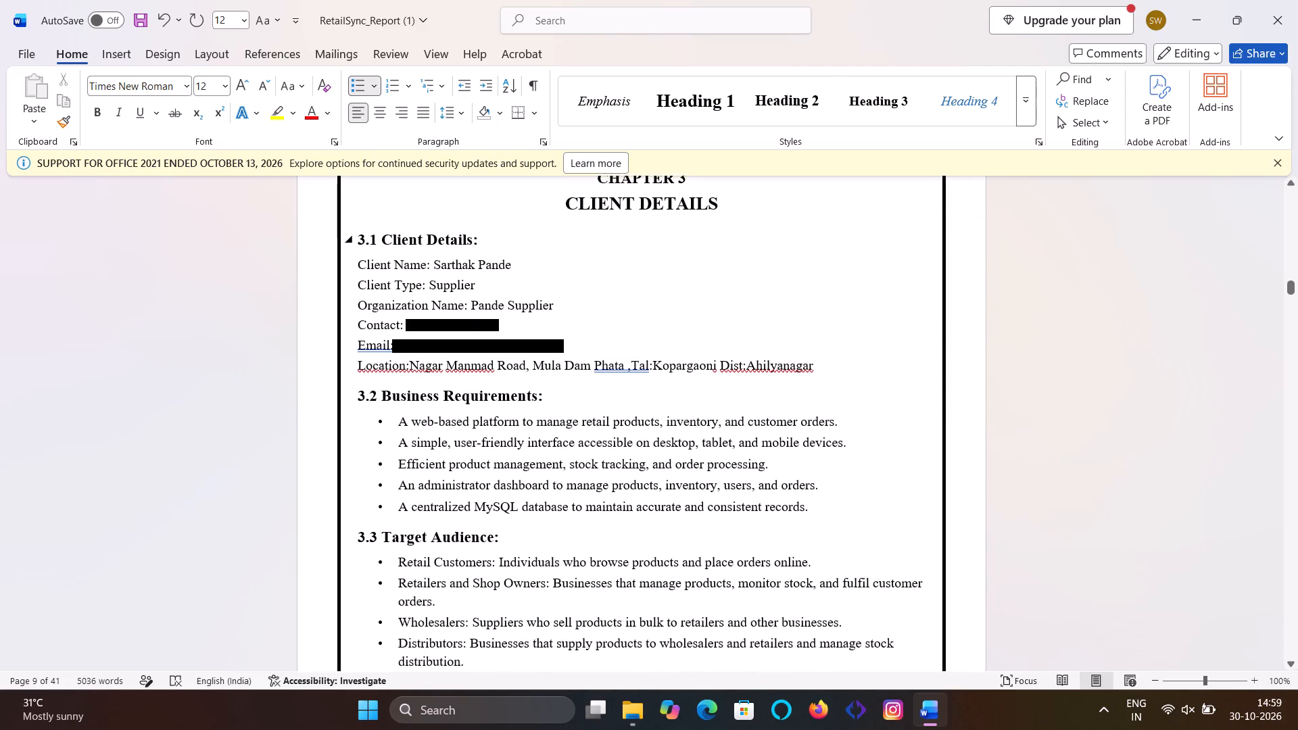
click(381, 271)
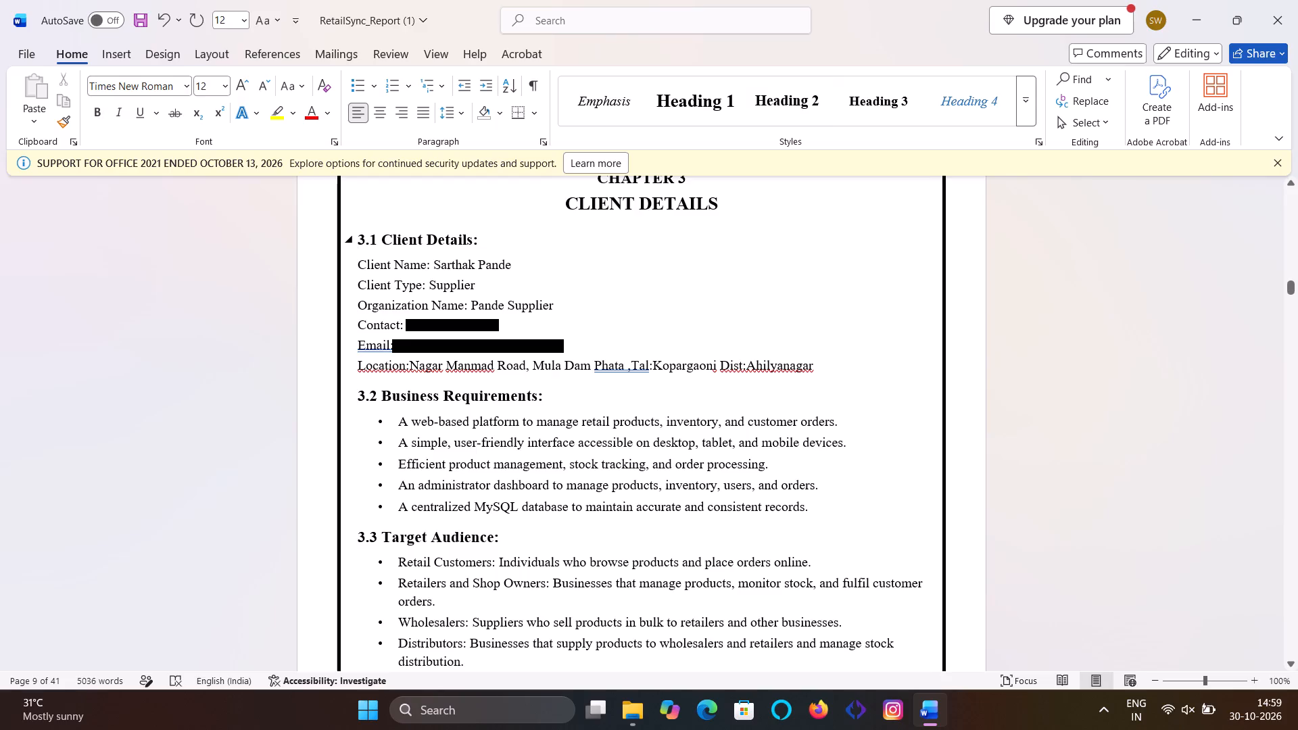
drag(358, 235, 379, 0)
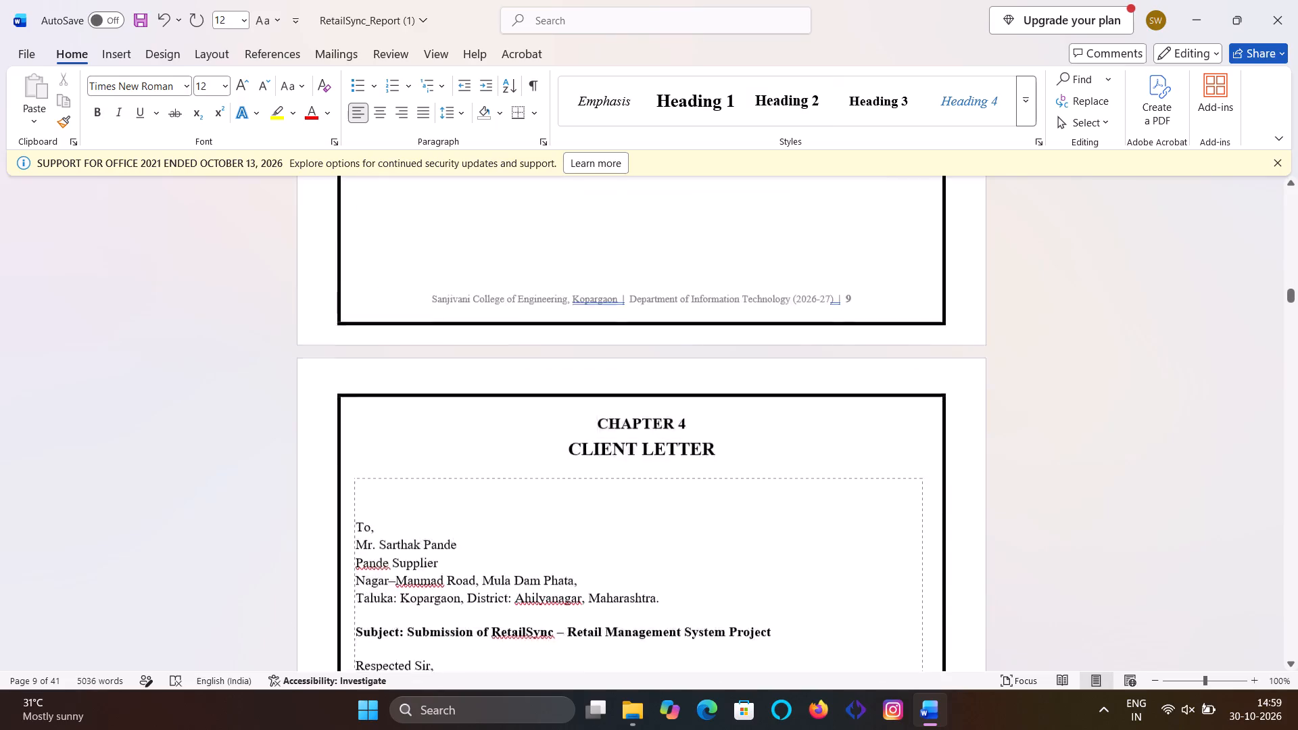
drag(379, 0, 504, 658)
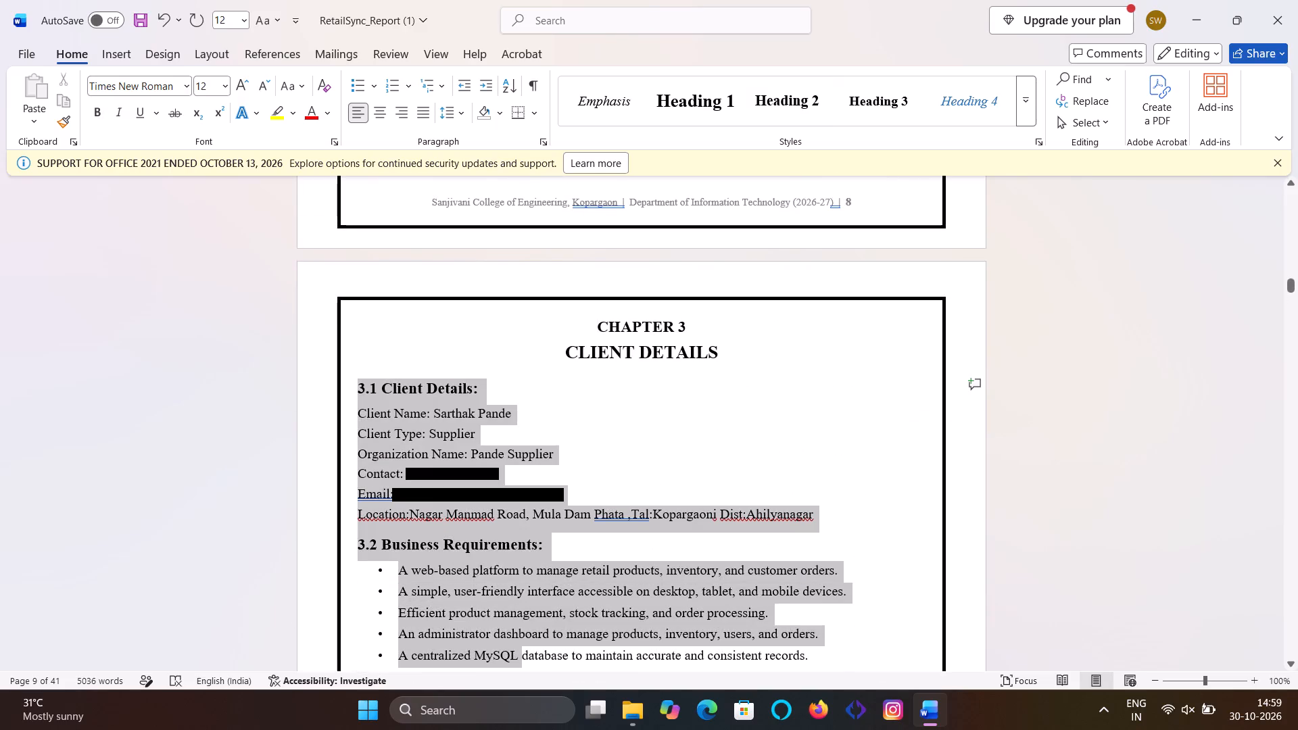
drag(504, 658, 567, 351)
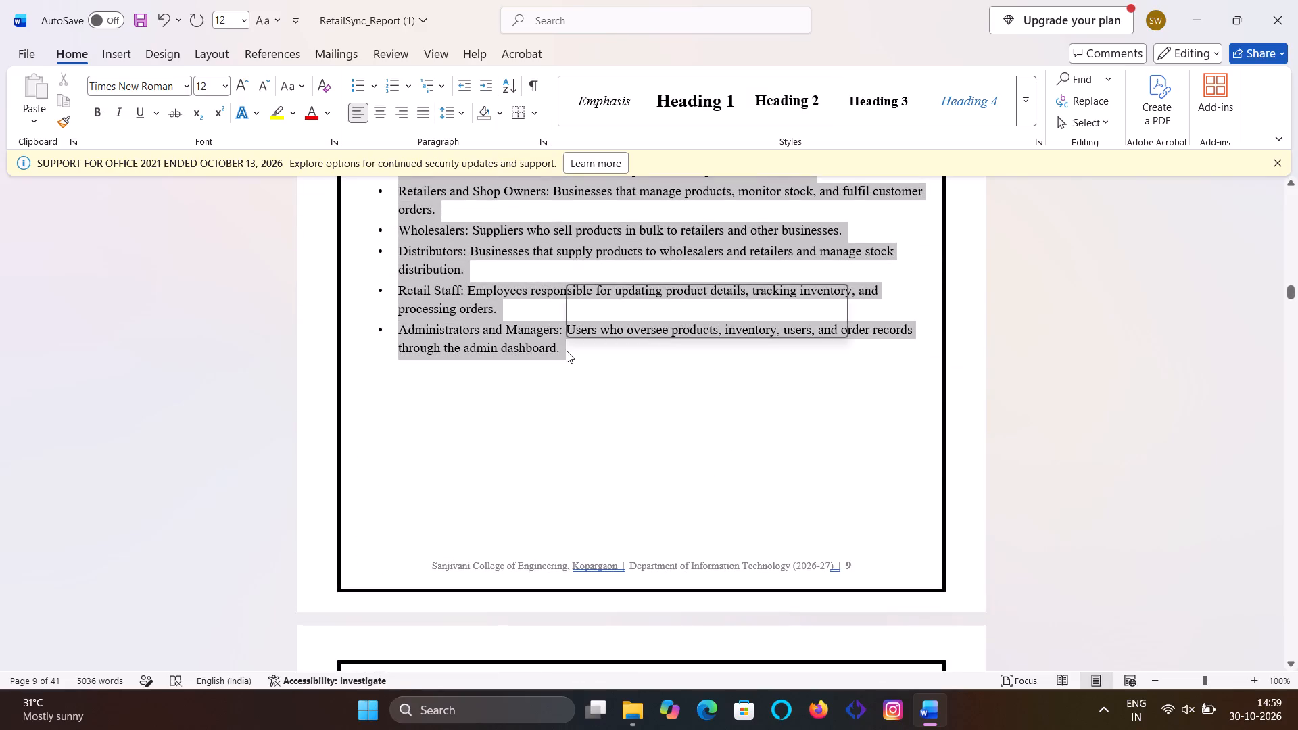
click(463, 115)
click(477, 163)
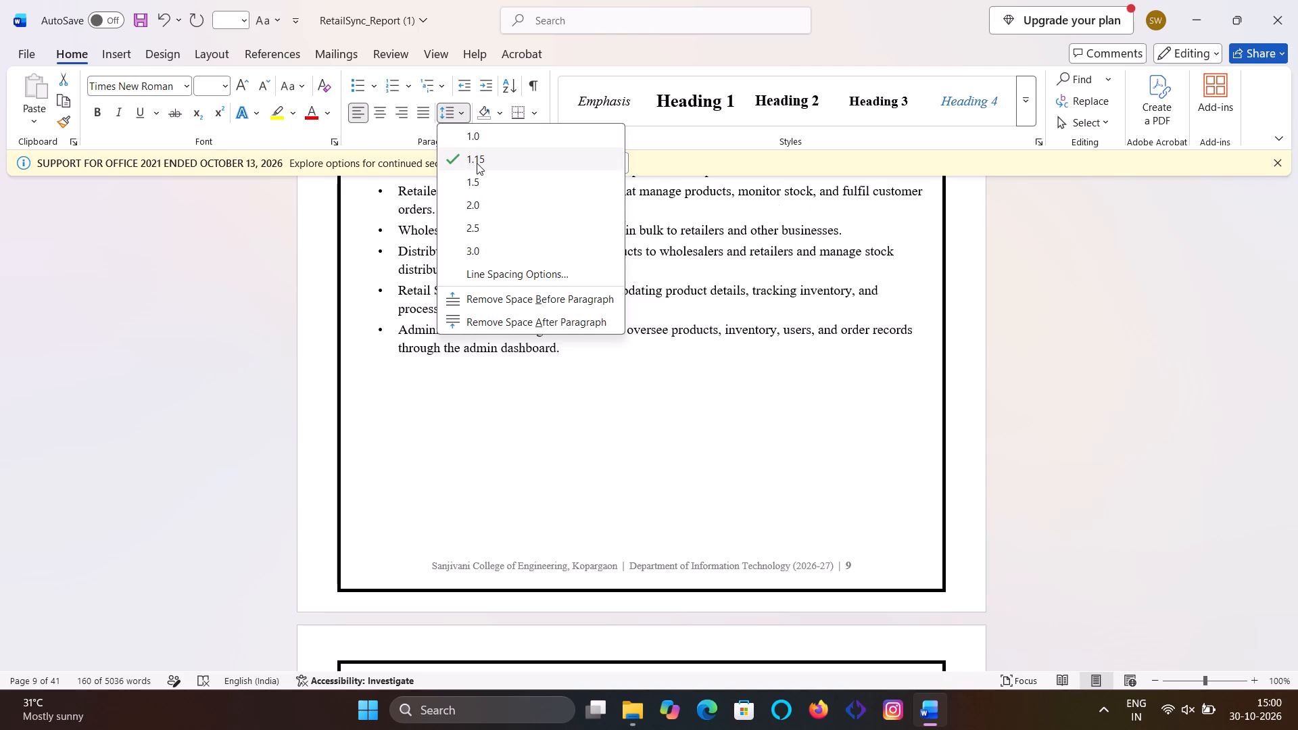
click(649, 531)
Check the line spacing setting of the Chapter 4 Client Letter text, from the addressee lines to the client signature line.
scroll(649, 531, down, 1)
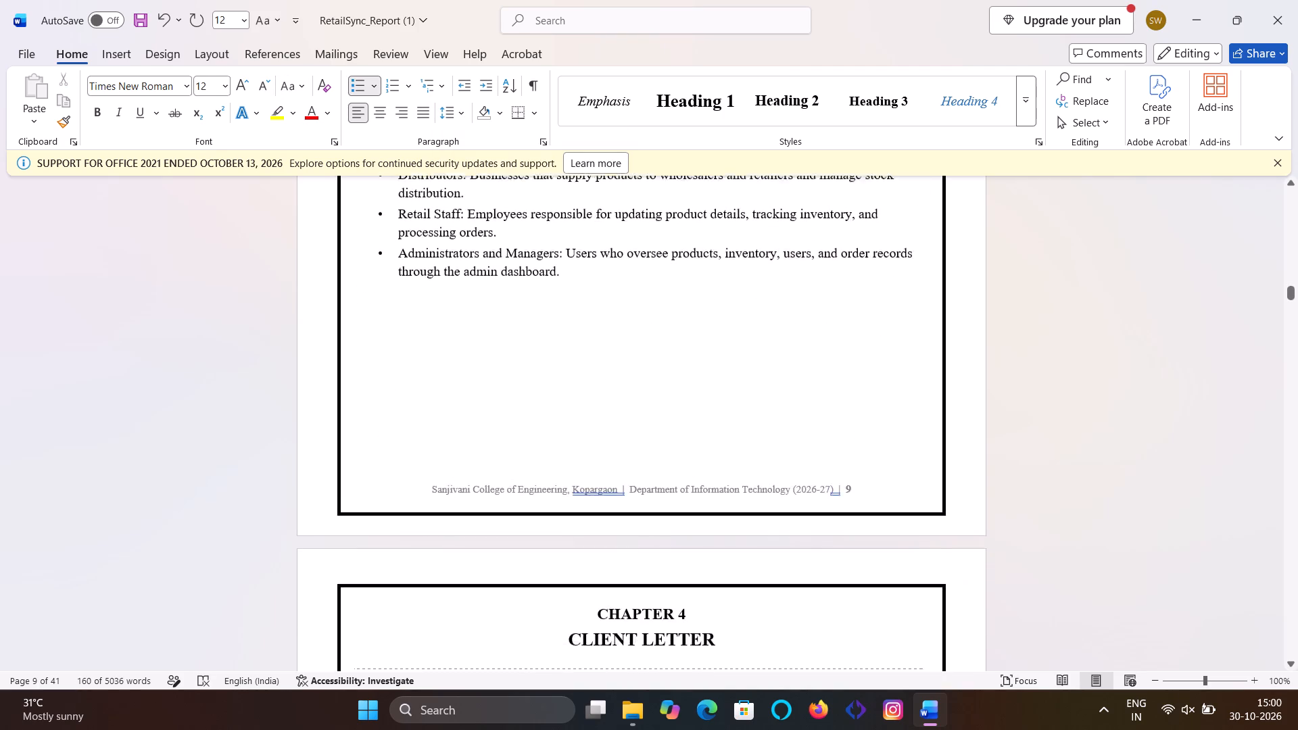
scroll(649, 531, down, 2)
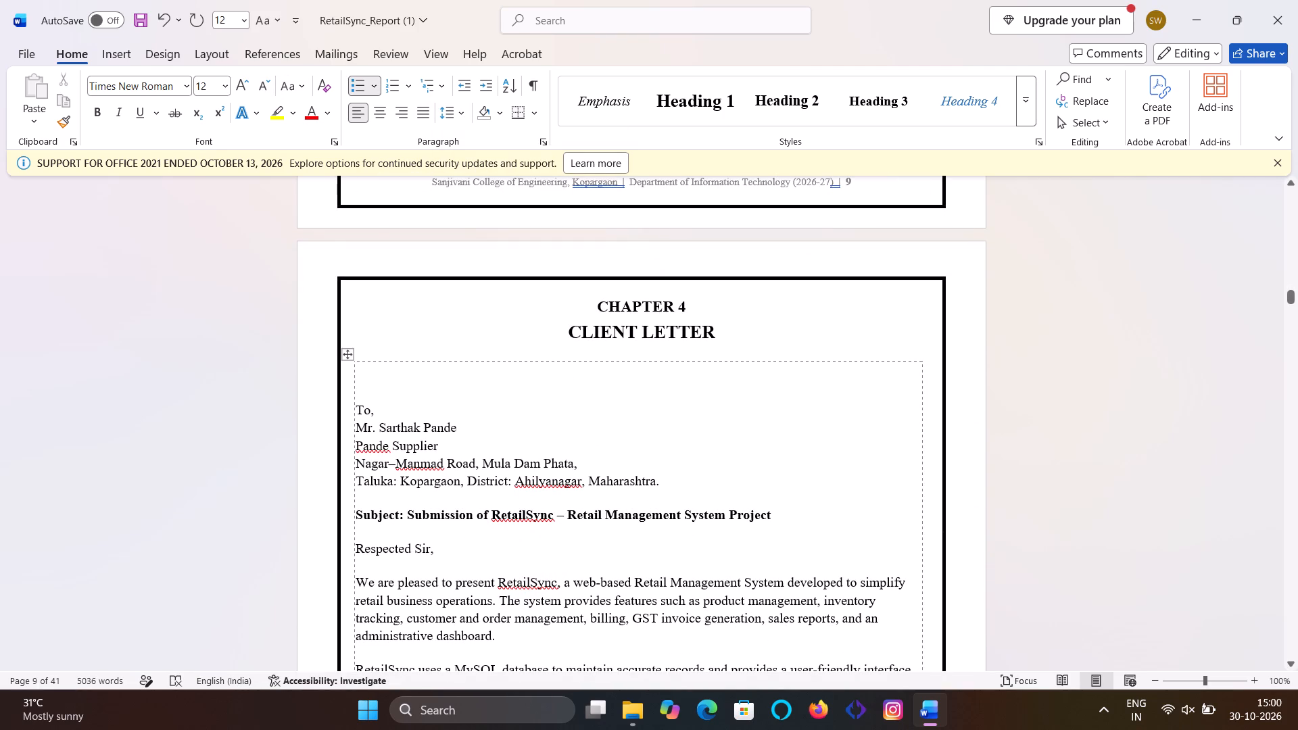
drag(358, 408, 656, 728)
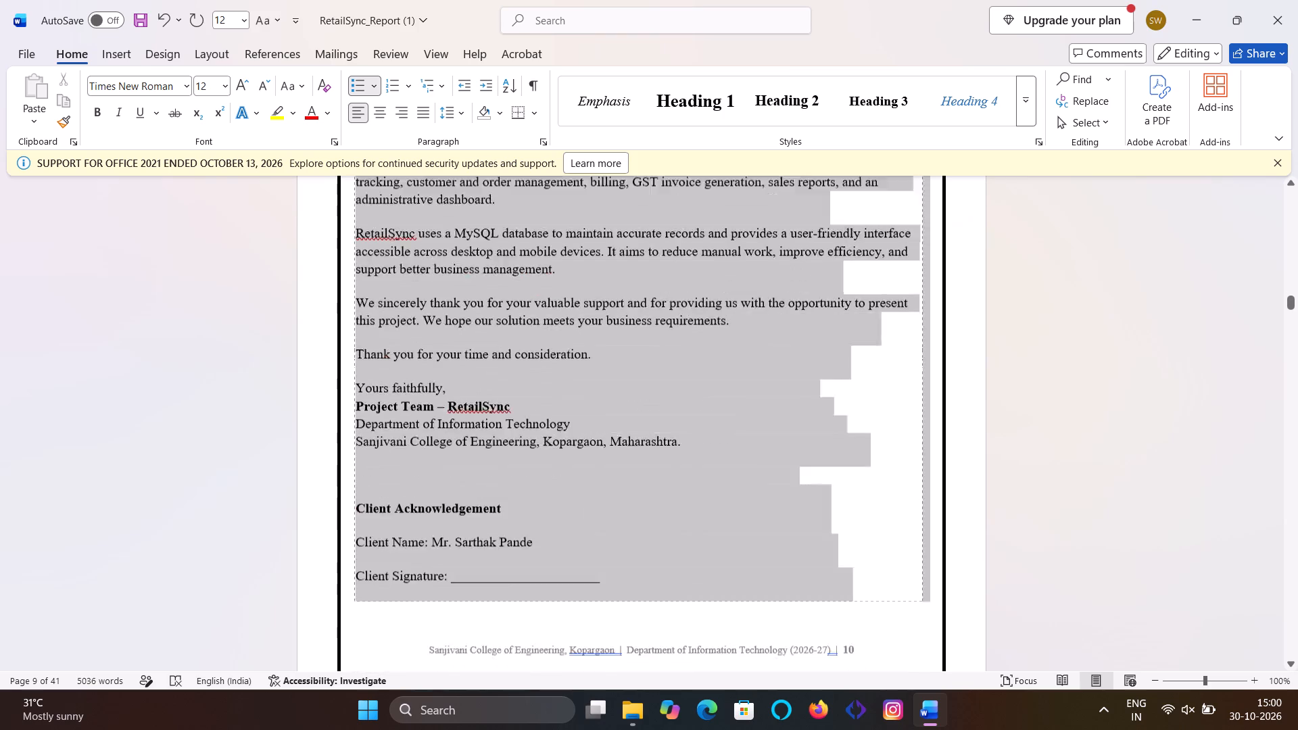
drag(656, 728, 621, 414)
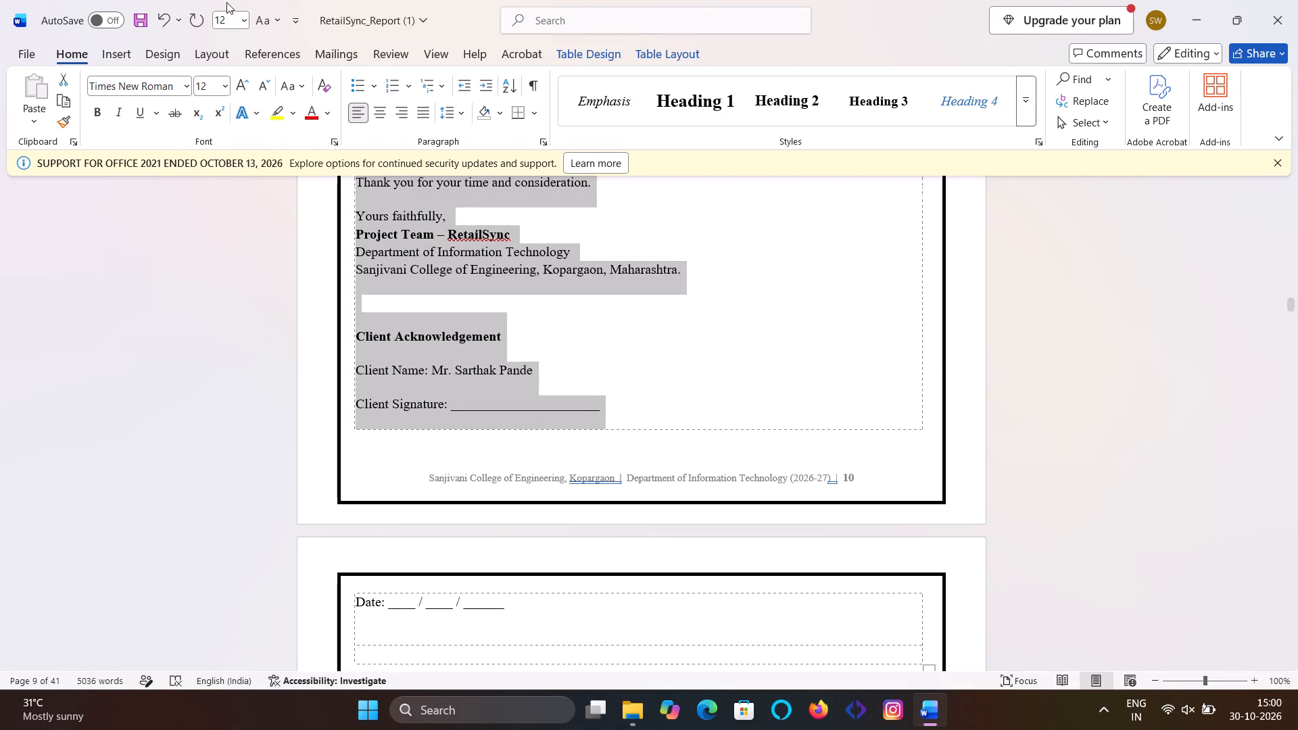
click(465, 115)
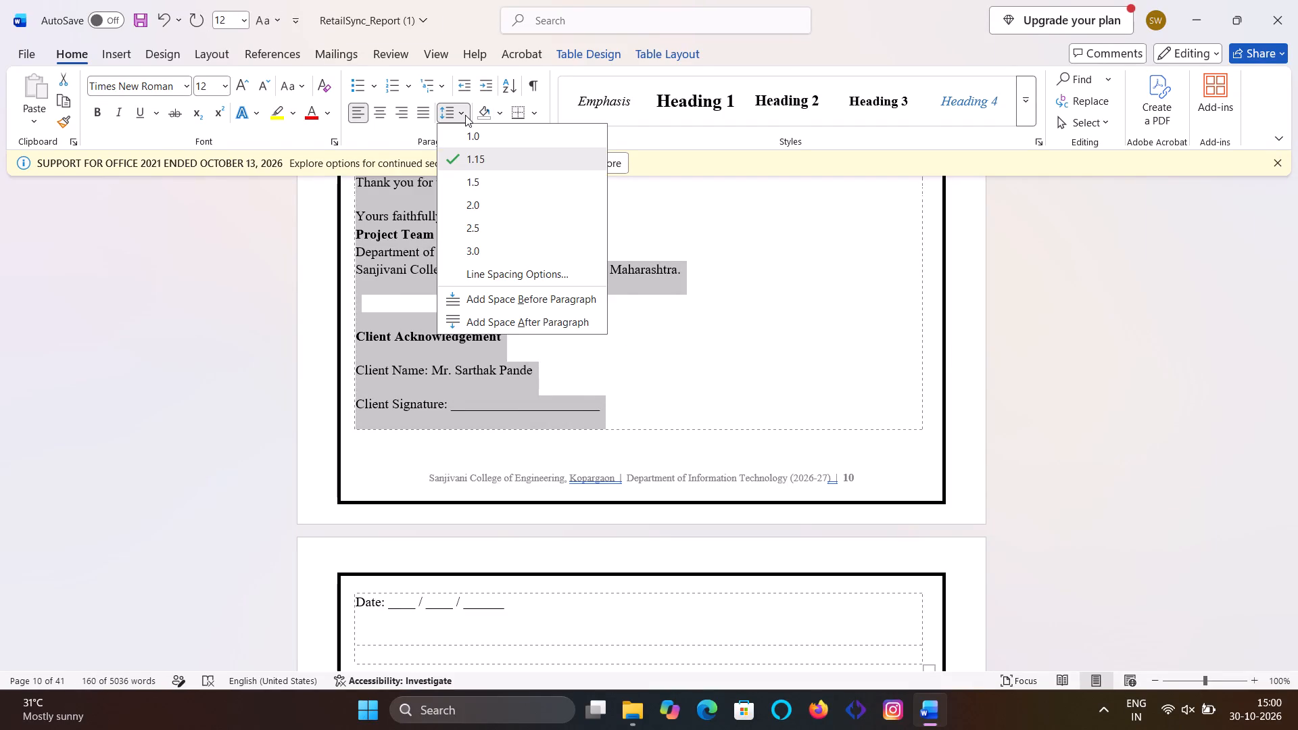
click(794, 512)
Review the layout of the remaining chapters through to the end of the report, looking for spacing problems and blank pages.
scroll(794, 512, up, 6)
scroll(794, 512, down, 14)
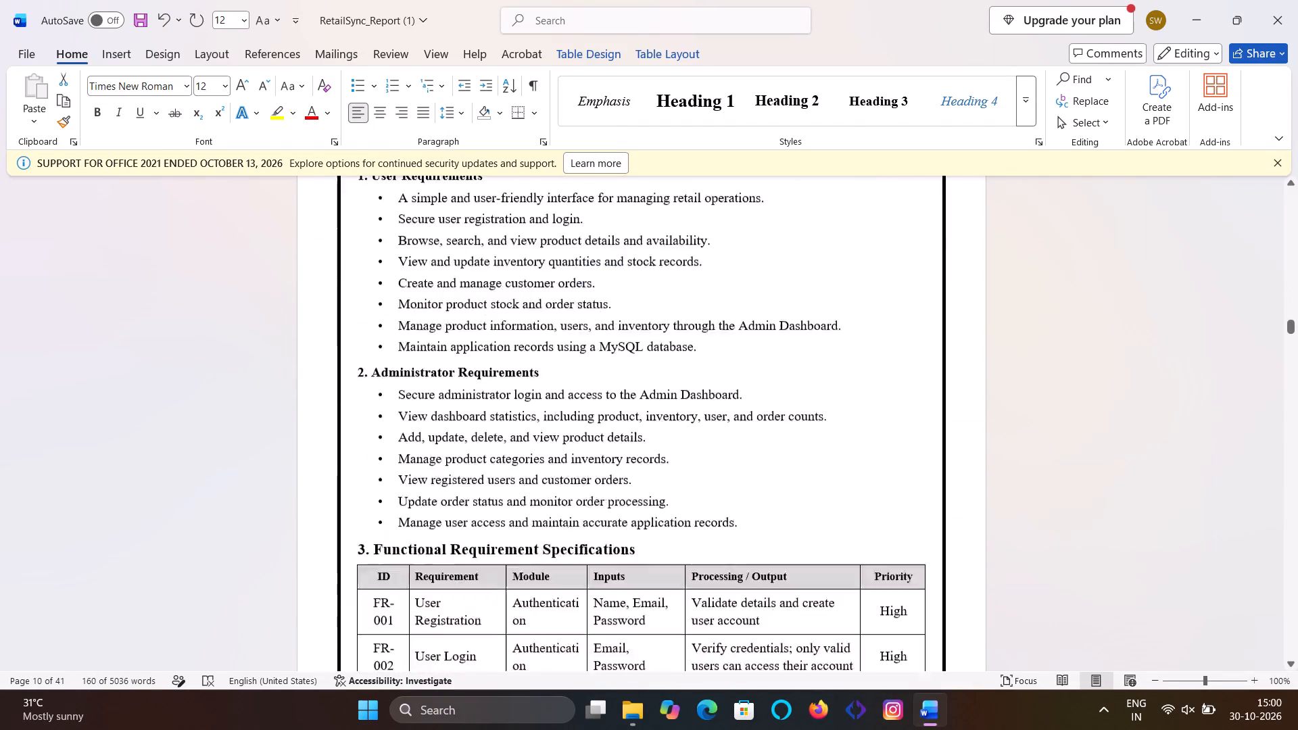
scroll(794, 512, down, 18)
scroll(794, 512, down, 12)
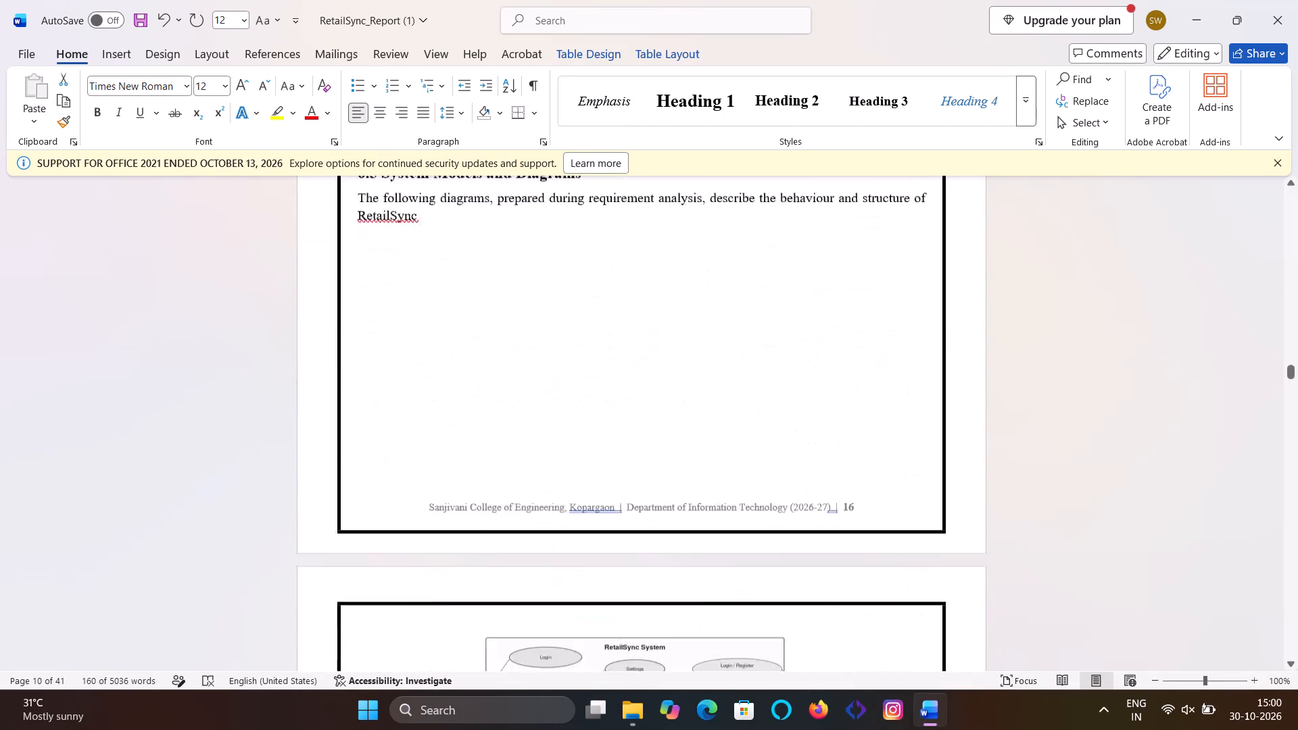
scroll(794, 512, down, 20)
scroll(794, 512, down, 20)
scroll(794, 512, down, 8)
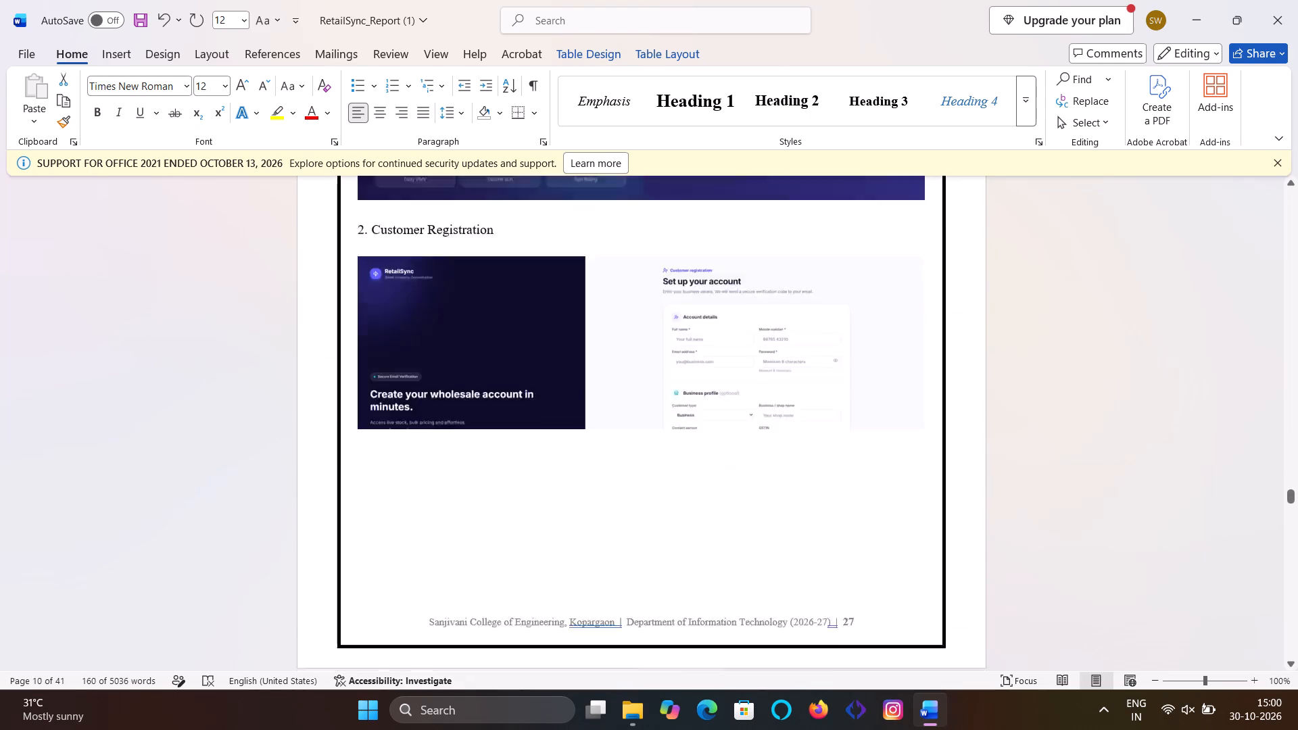
scroll(794, 512, down, 20)
scroll(794, 512, down, 17)
scroll(794, 512, down, 8)
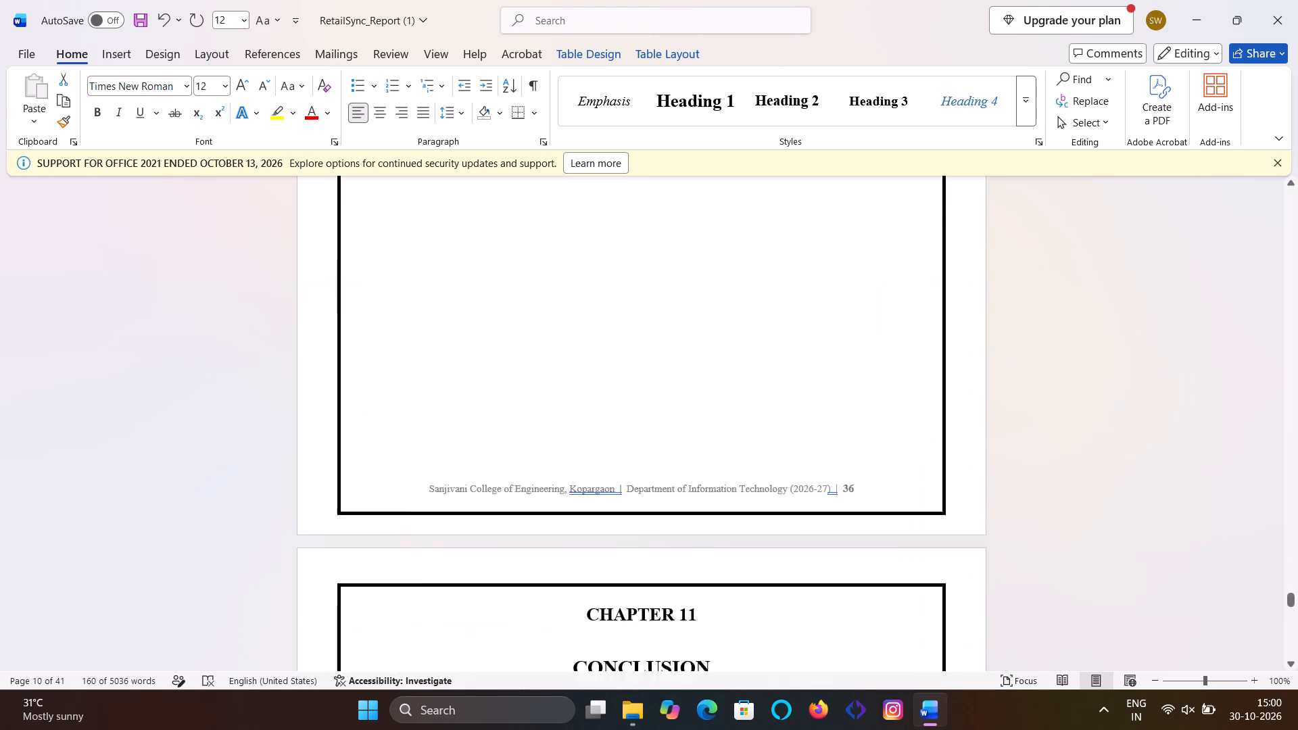
scroll(794, 512, down, 11)
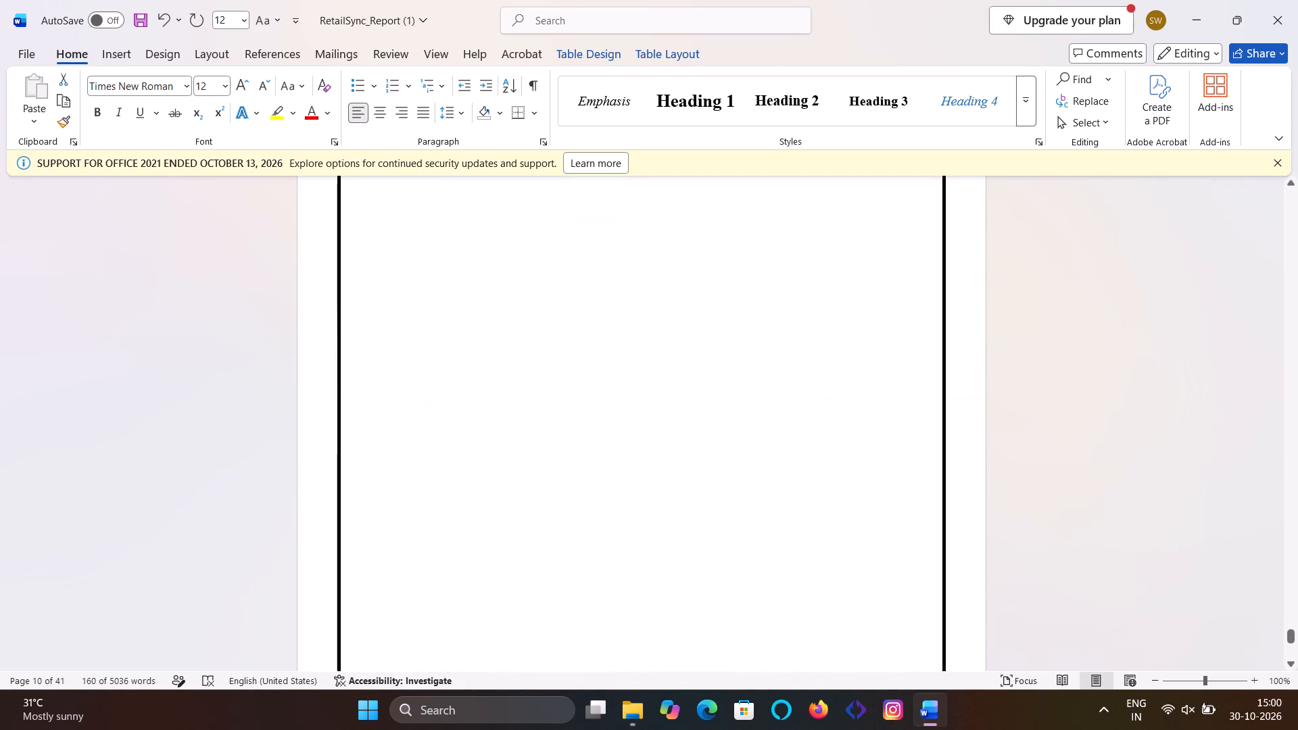
scroll(794, 512, down, 13)
scroll(794, 512, up, 19)
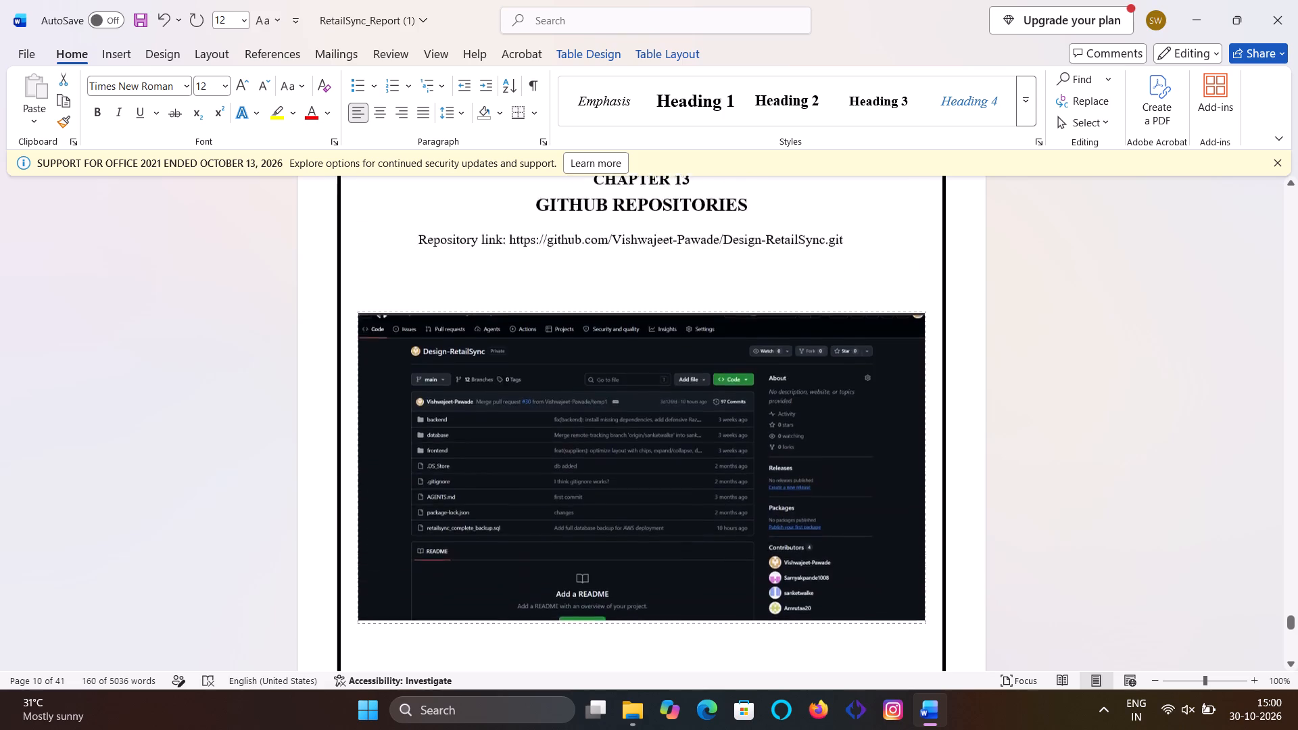
Delete the blank page between Chapter 13 GitHub Repositories and Chapter 14 Geo-Tag Photos.
scroll(794, 512, down, 7)
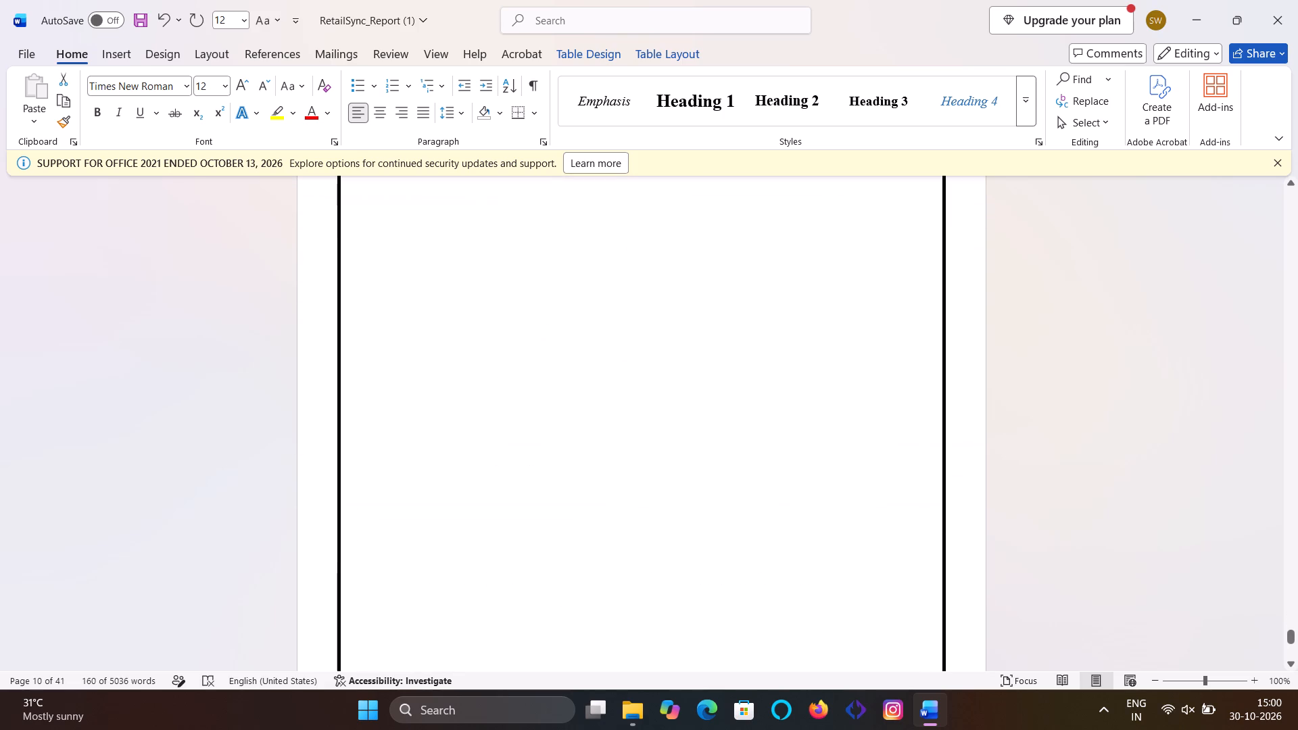
scroll(794, 512, down, 4)
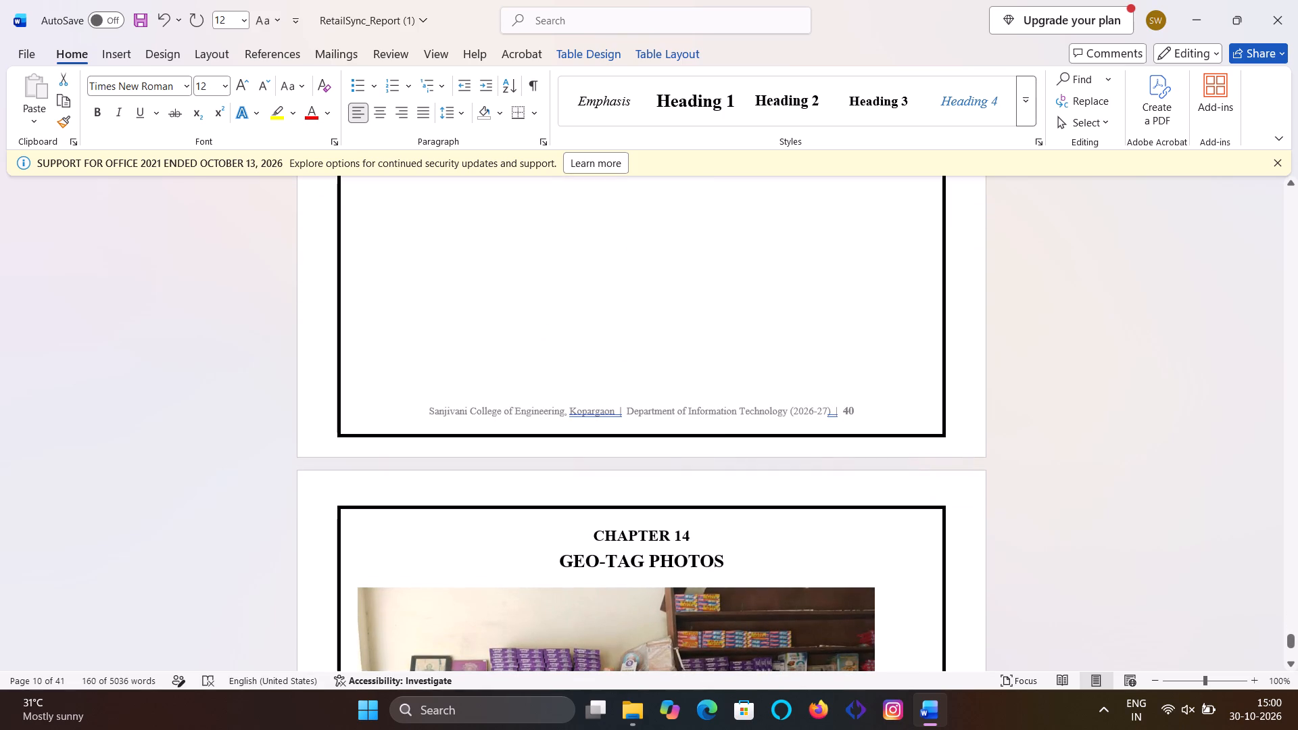
click(402, 347)
key(BackSpace)
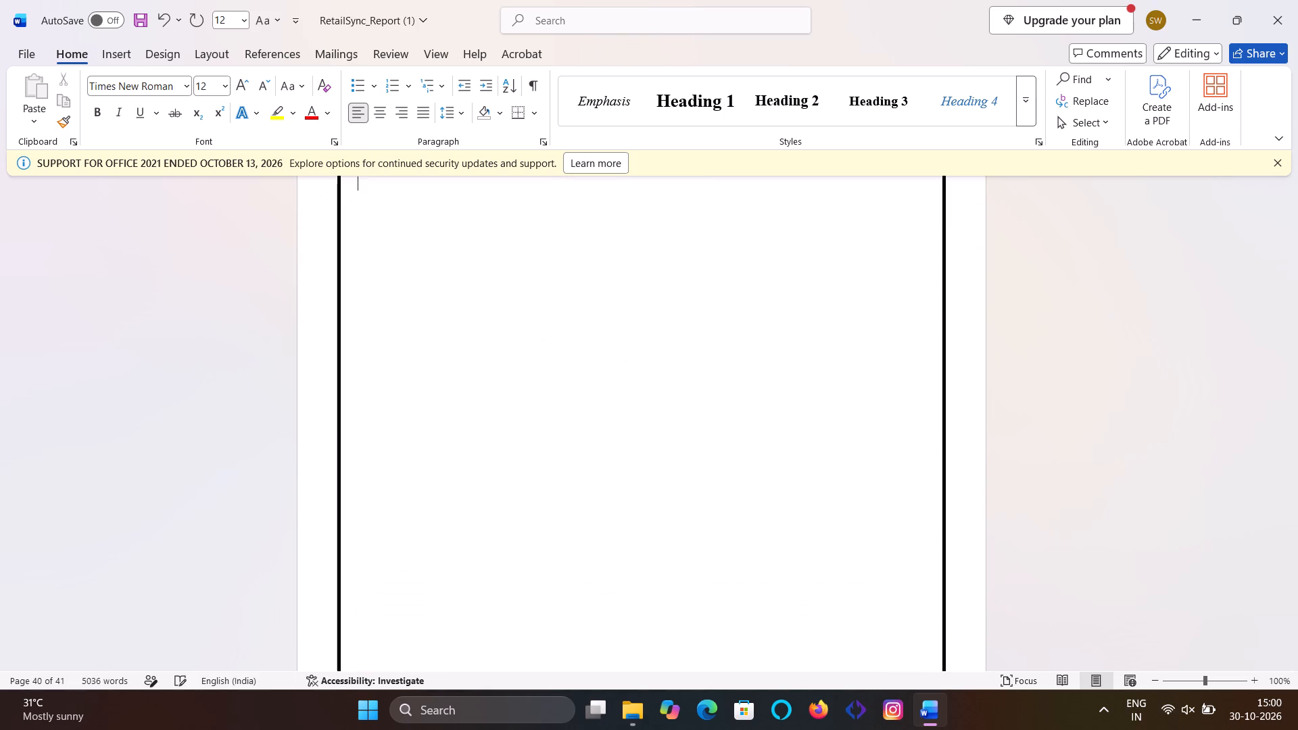
key(BackSpace)
key(BackSpace)
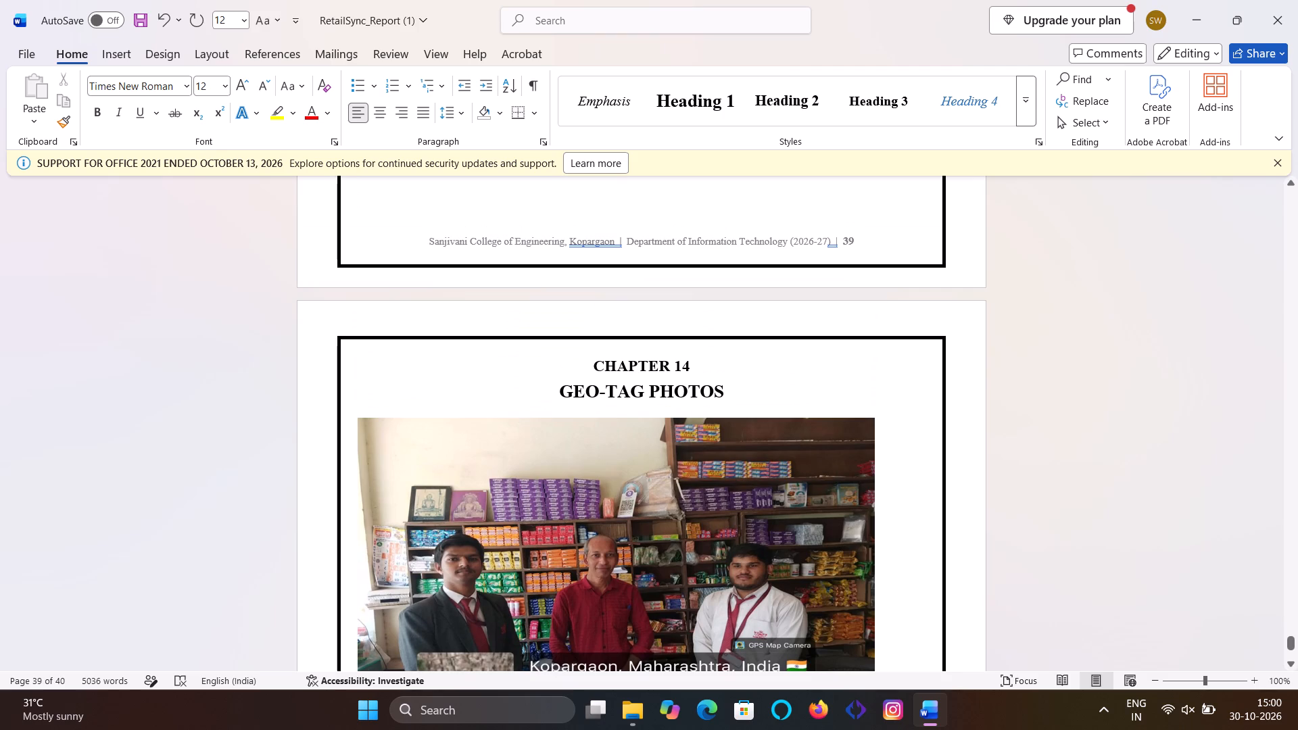
Check the line spacing setting of the seven-item numbered list in Chapter 12 References, without its heading.
scroll(402, 347, down, 1)
scroll(402, 347, up, 3)
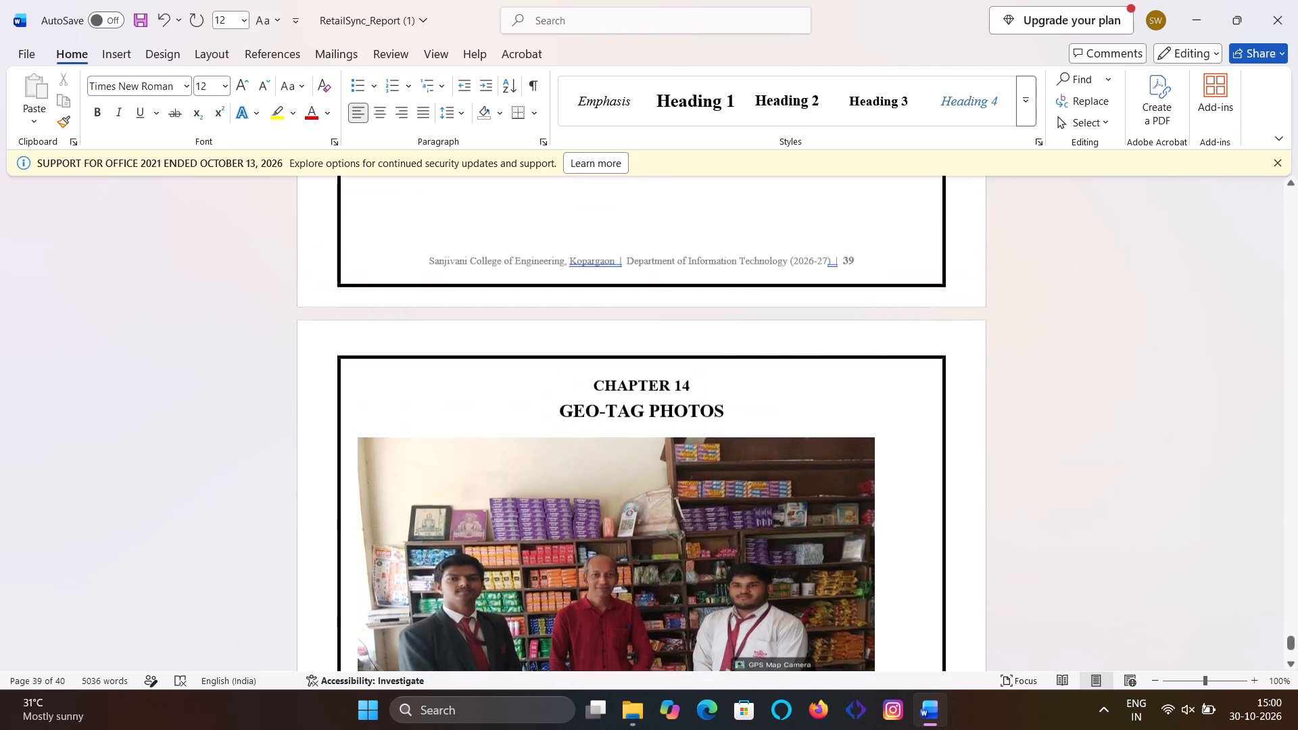
scroll(402, 347, up, 7)
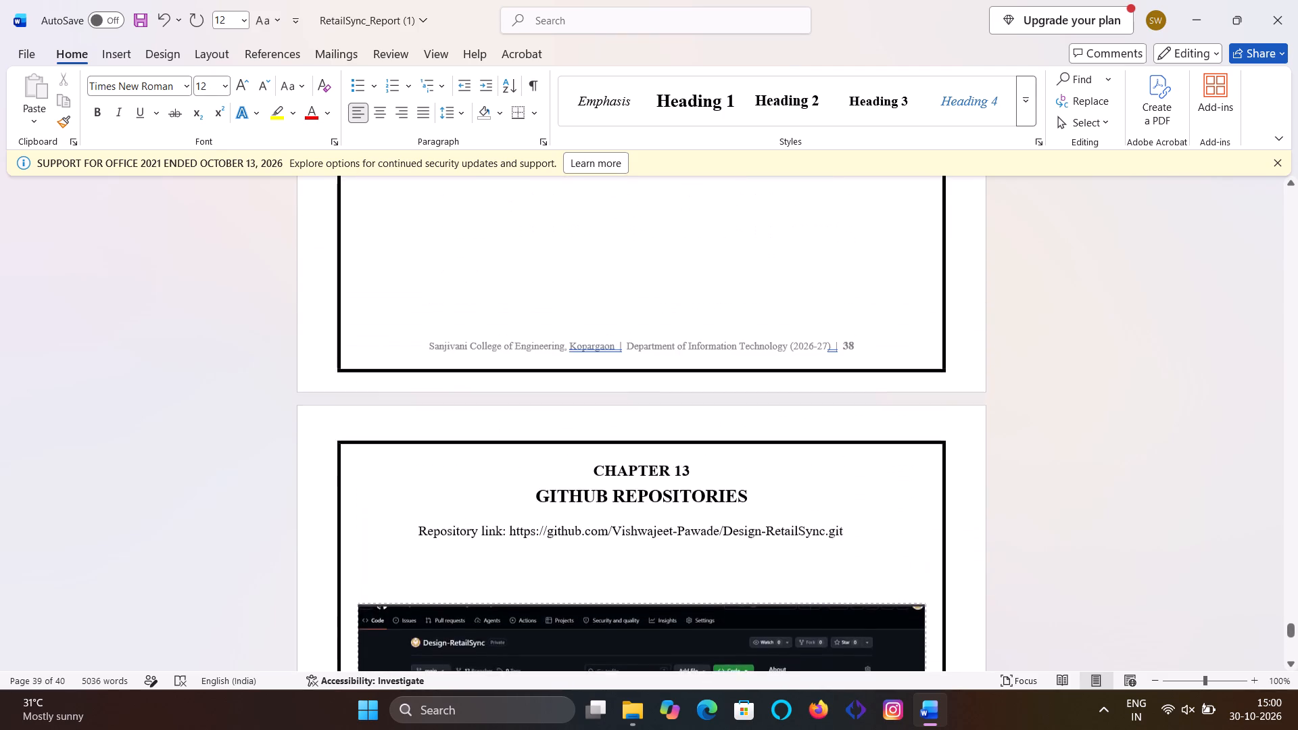
scroll(402, 347, up, 6)
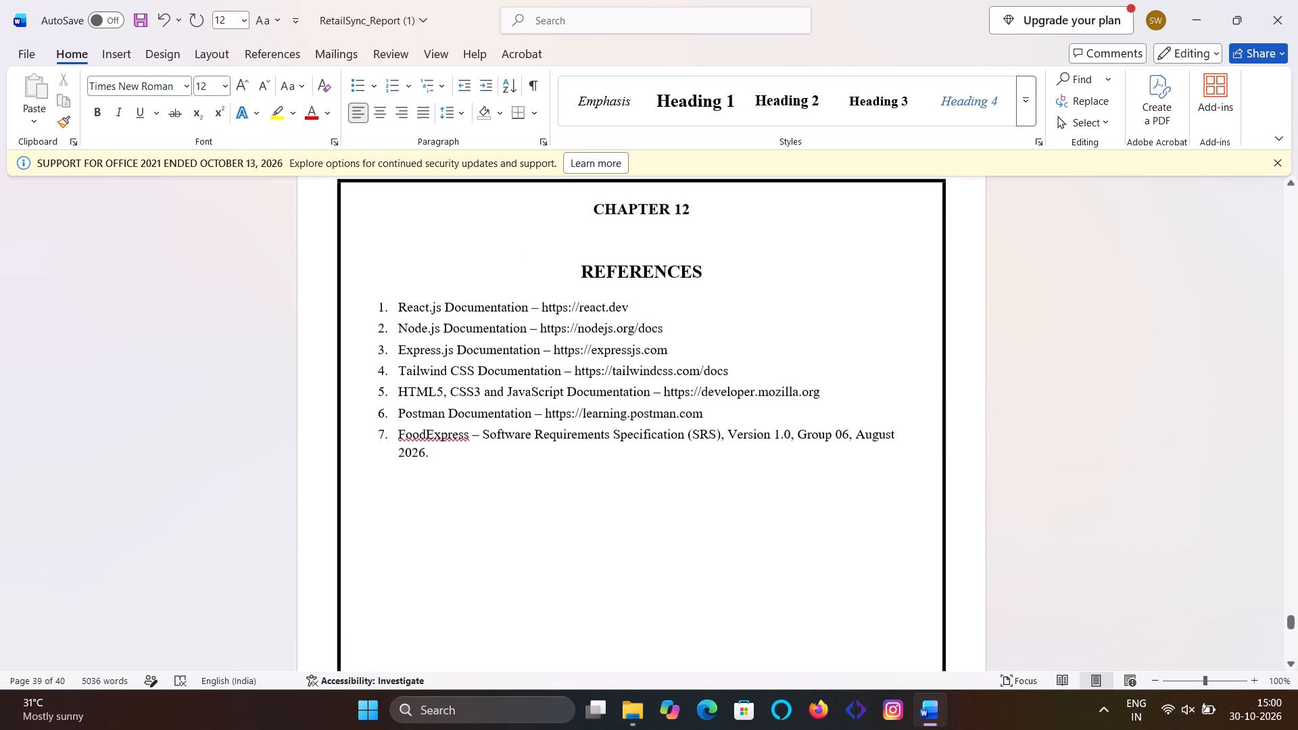
drag(446, 463, 374, 291)
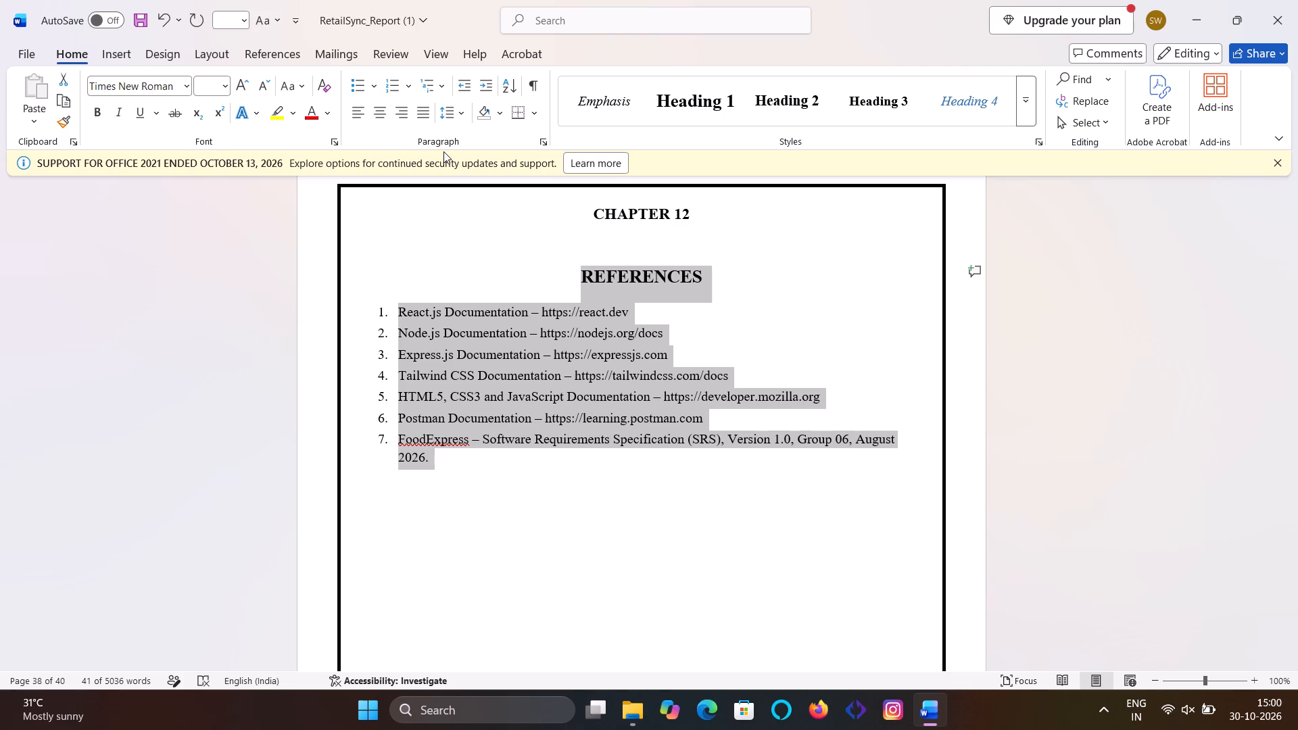
click(514, 346)
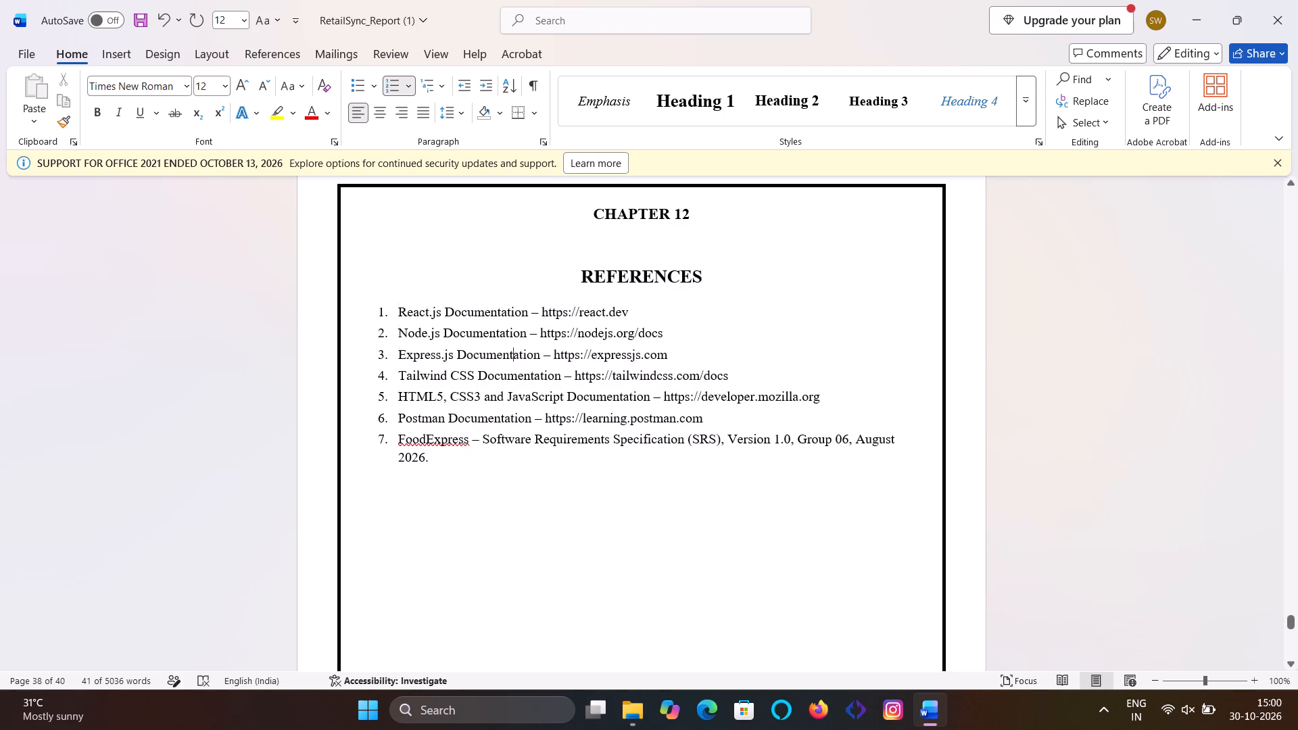
drag(429, 472, 372, 324)
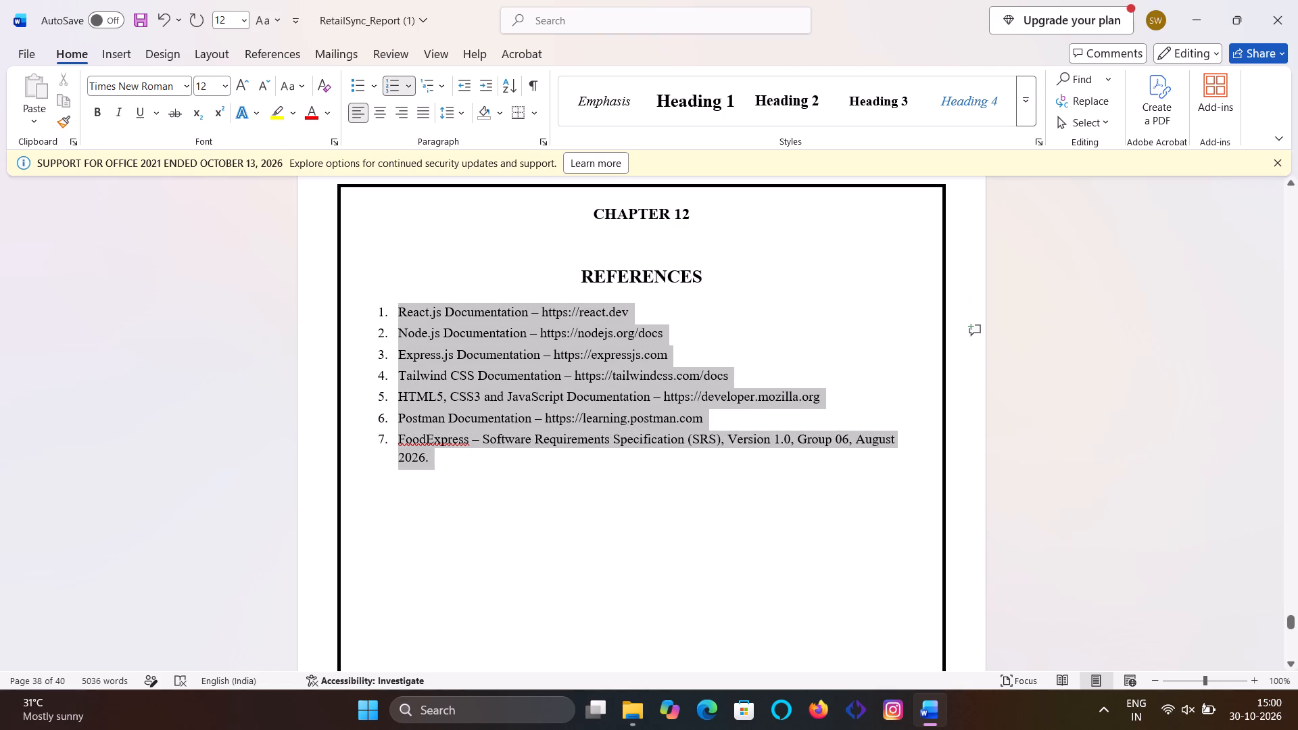
drag(372, 324, 368, 315)
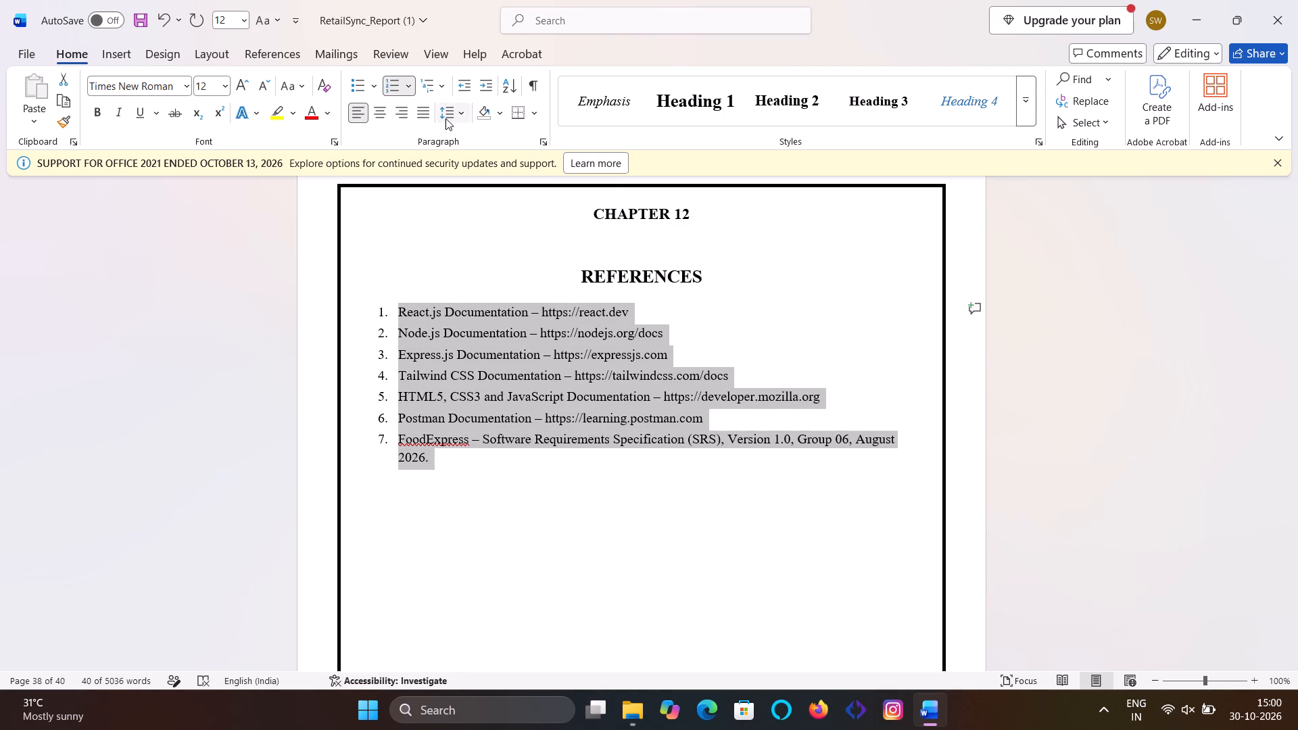
click(448, 116)
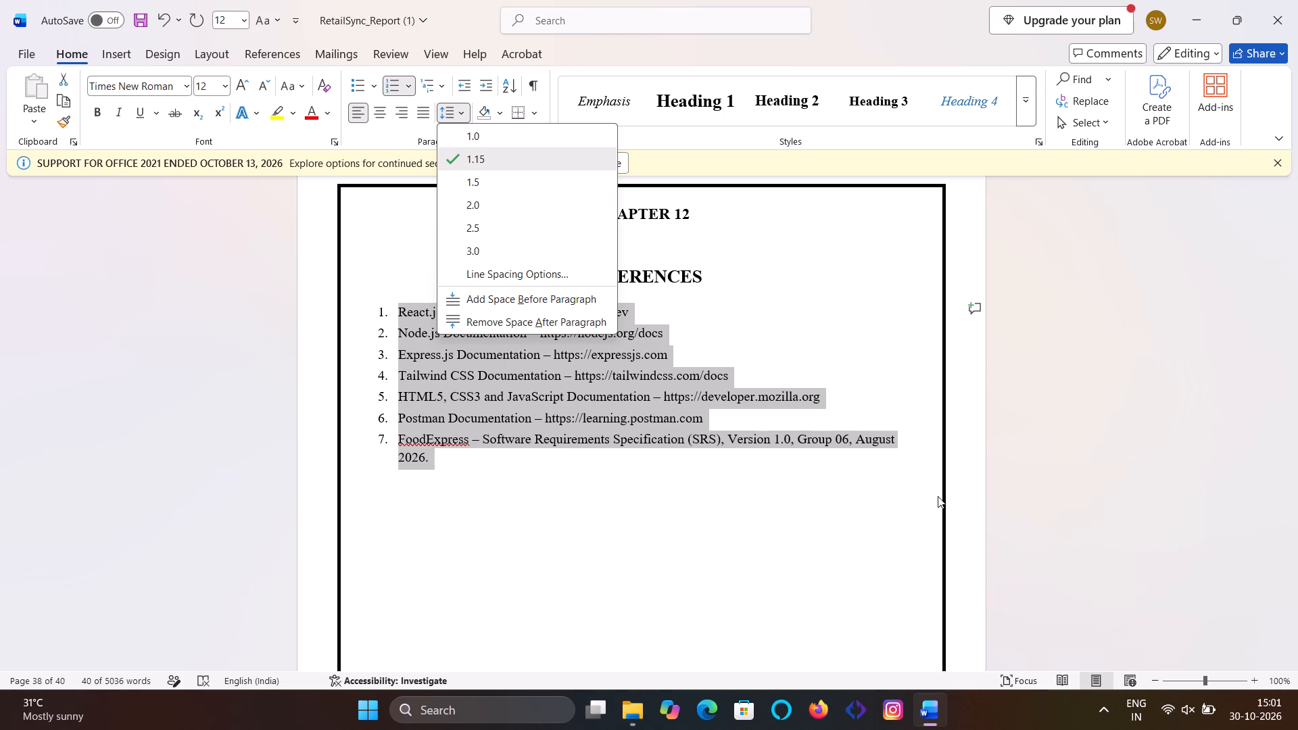
scroll(819, 553, up, 3)
scroll(819, 553, down, 3)
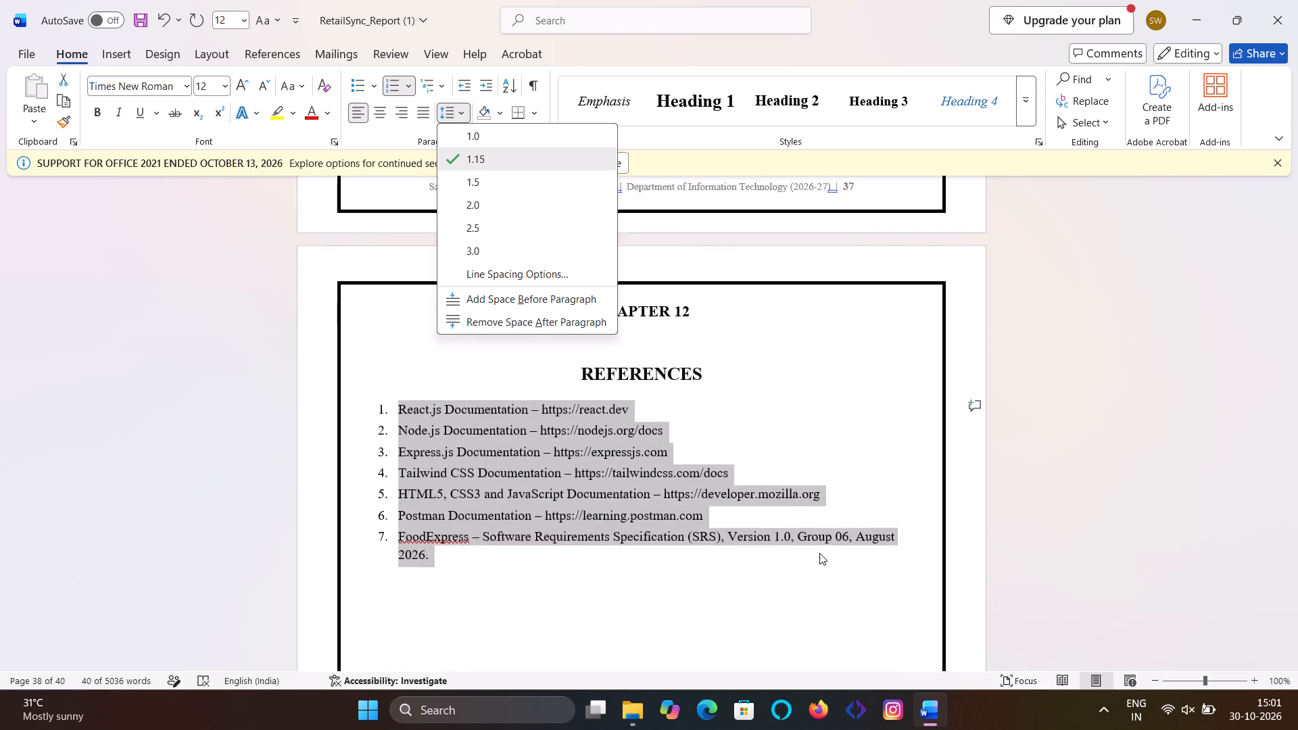
scroll(819, 553, down, 5)
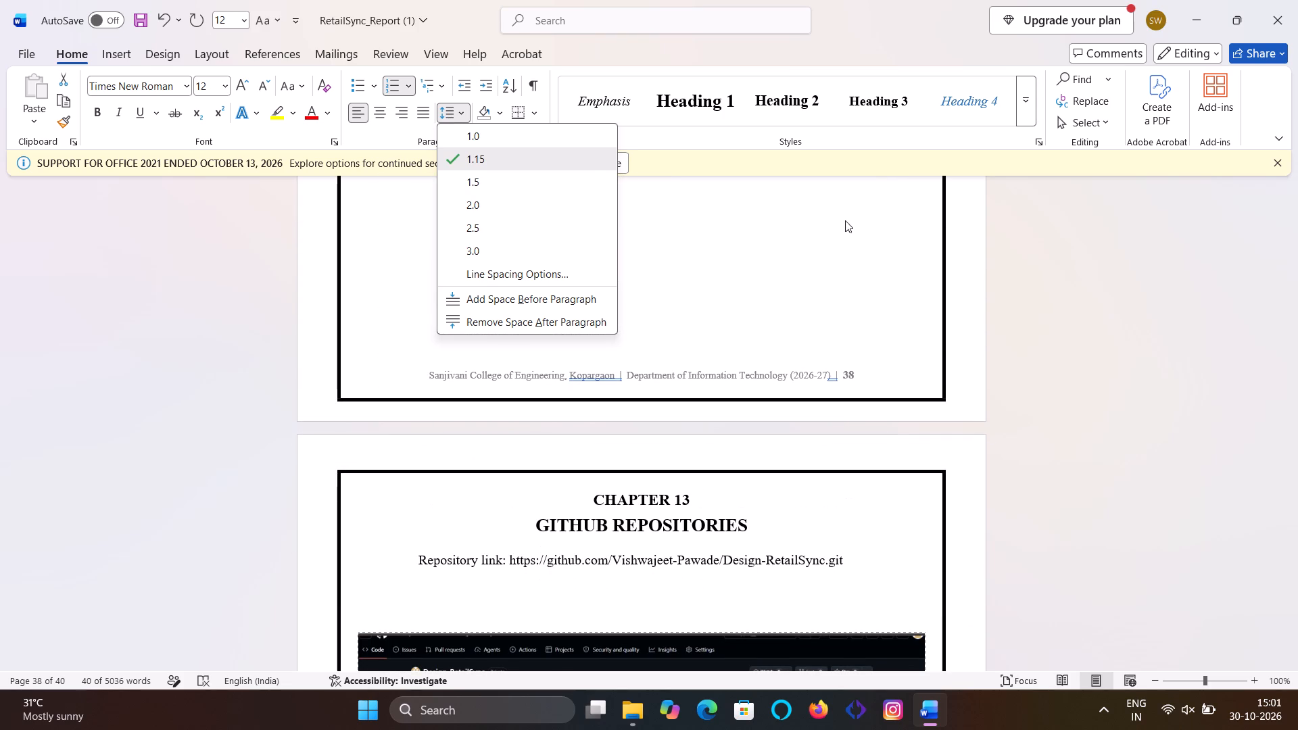
click(845, 220)
Review the pages of Chapter 13 GitHub Repositories and Chapter 14 Geo-Tag Photos for layout problems and blank pages.
scroll(845, 220, down, 7)
scroll(845, 220, up, 2)
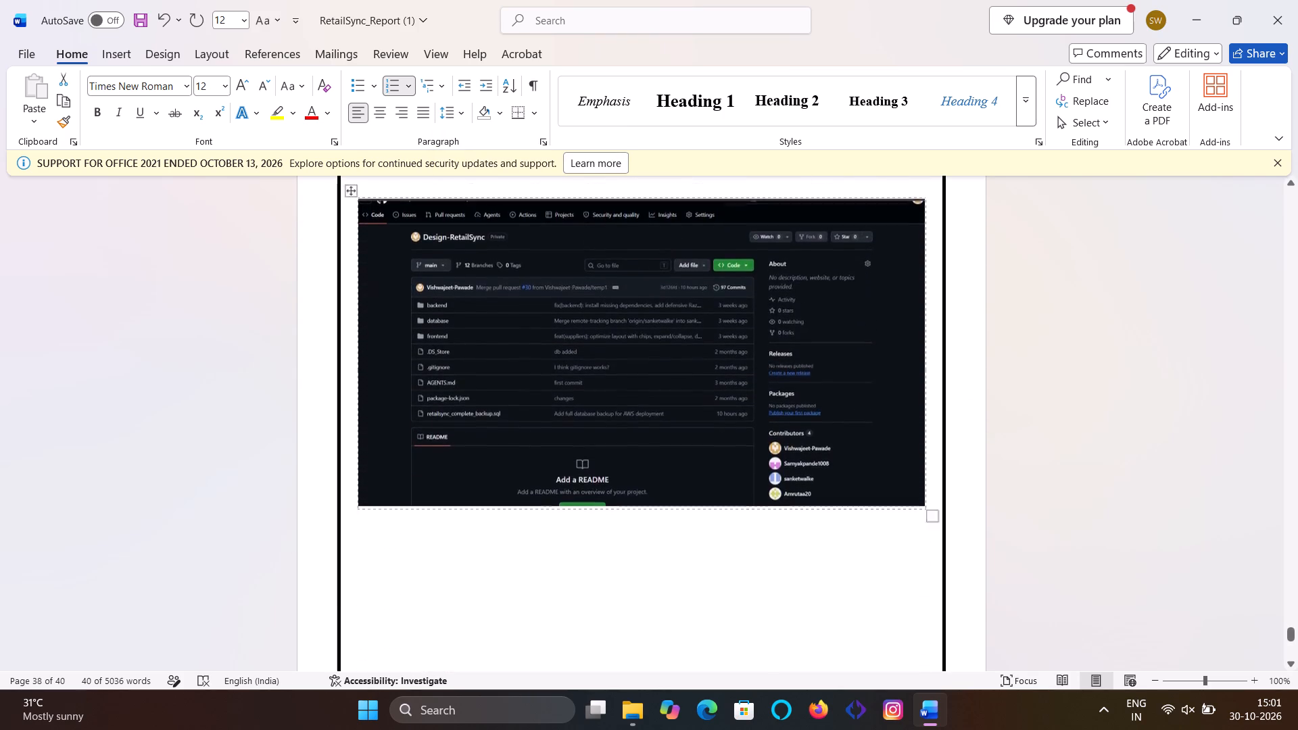
scroll(845, 220, up, 4)
scroll(845, 220, down, 5)
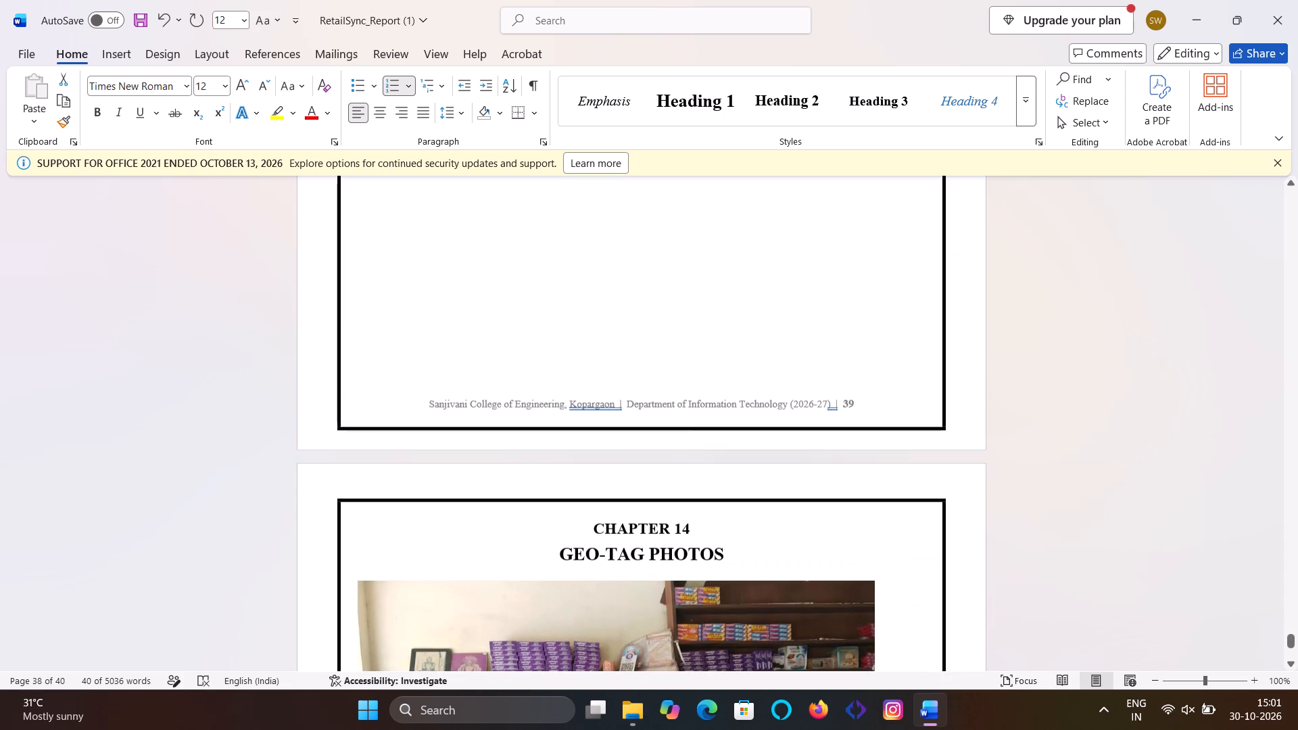
scroll(845, 220, down, 7)
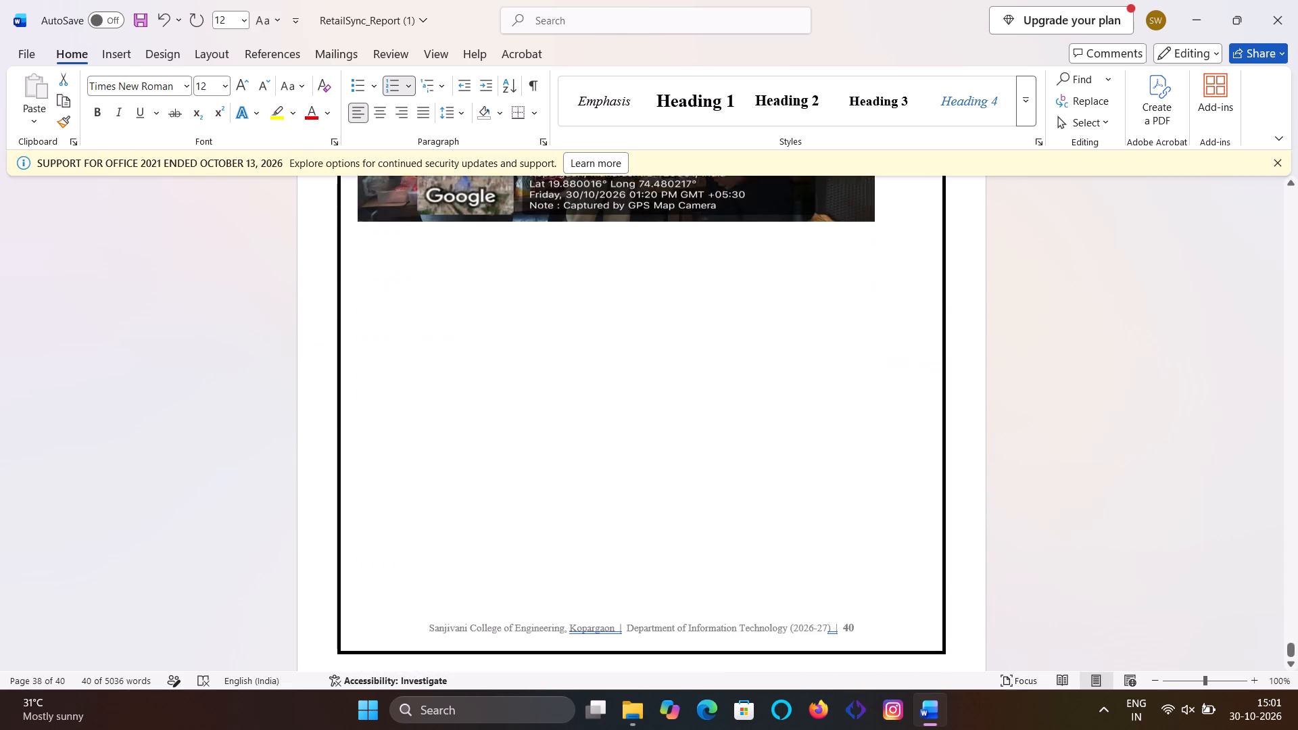
scroll(845, 220, up, 8)
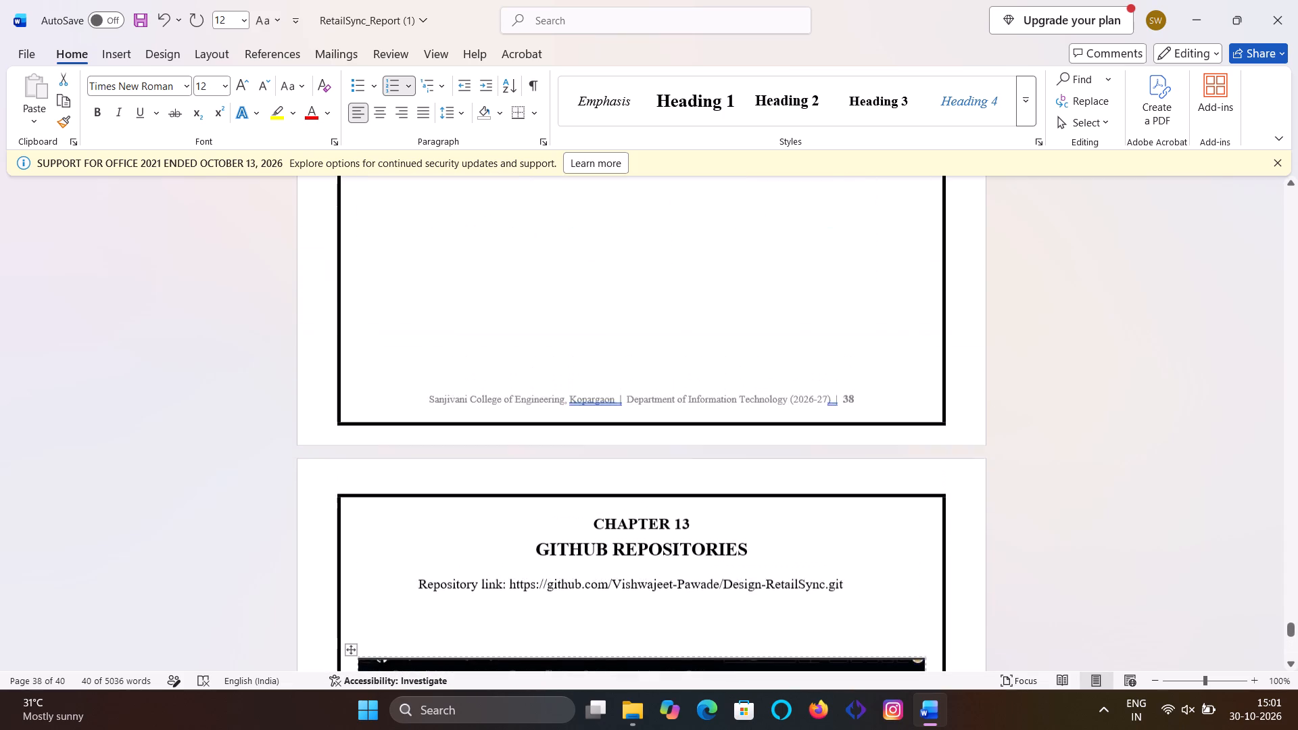
Check the line spacing setting of the first paragraph in Chapter 11 Conclusion.
scroll(845, 220, up, 10)
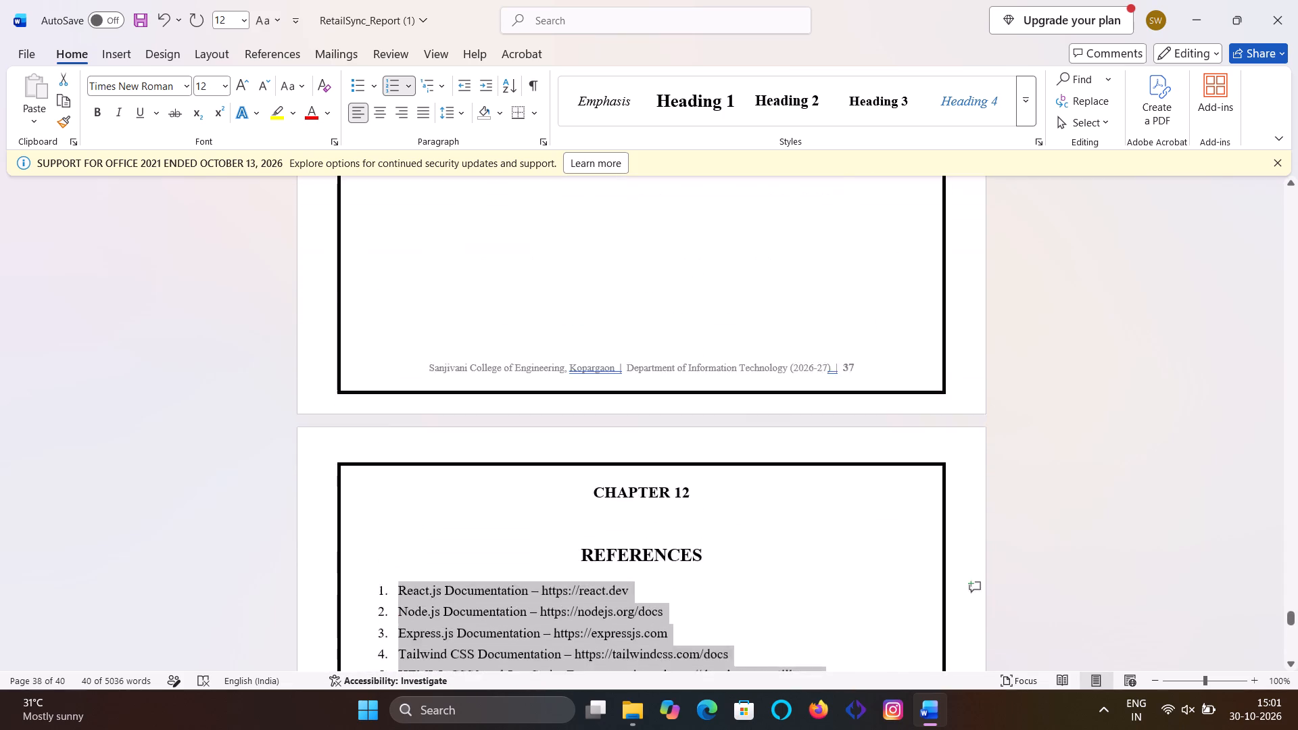
scroll(845, 220, up, 5)
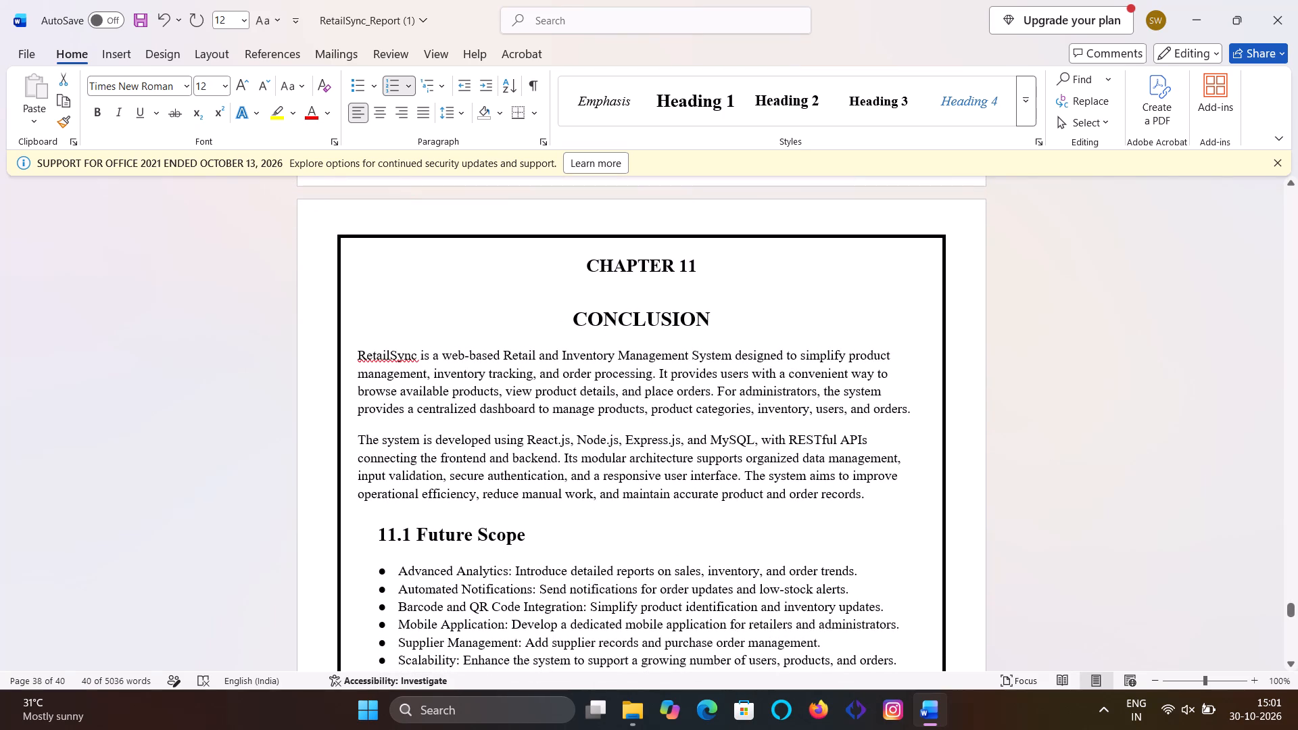
click(600, 392)
drag(650, 410, 633, 403)
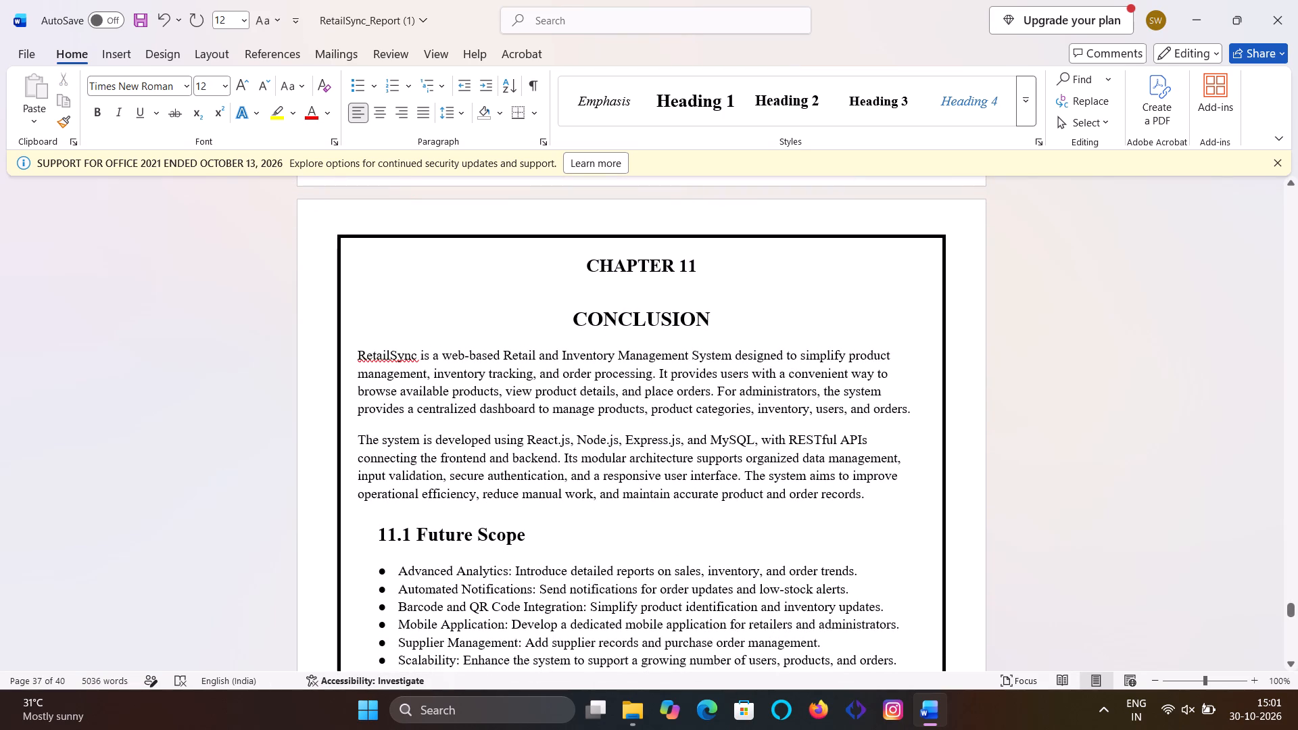
drag(633, 403, 358, 357)
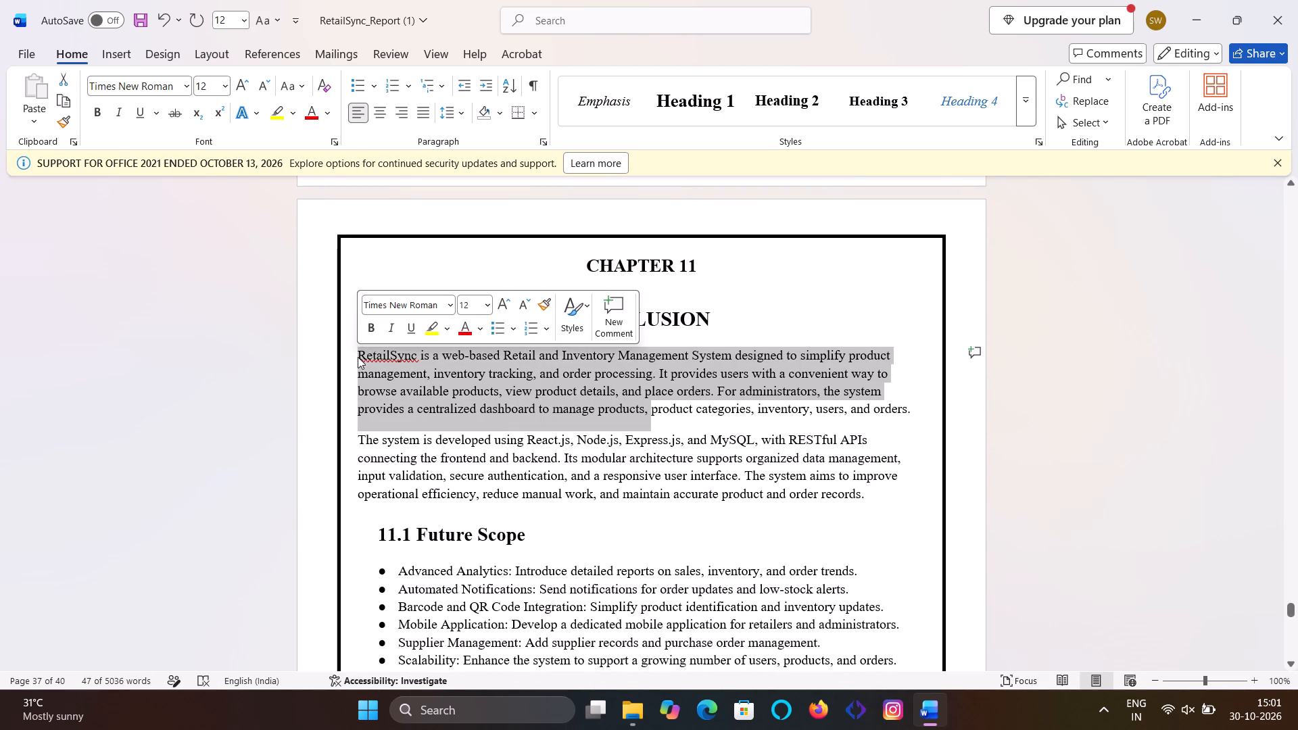
click(452, 112)
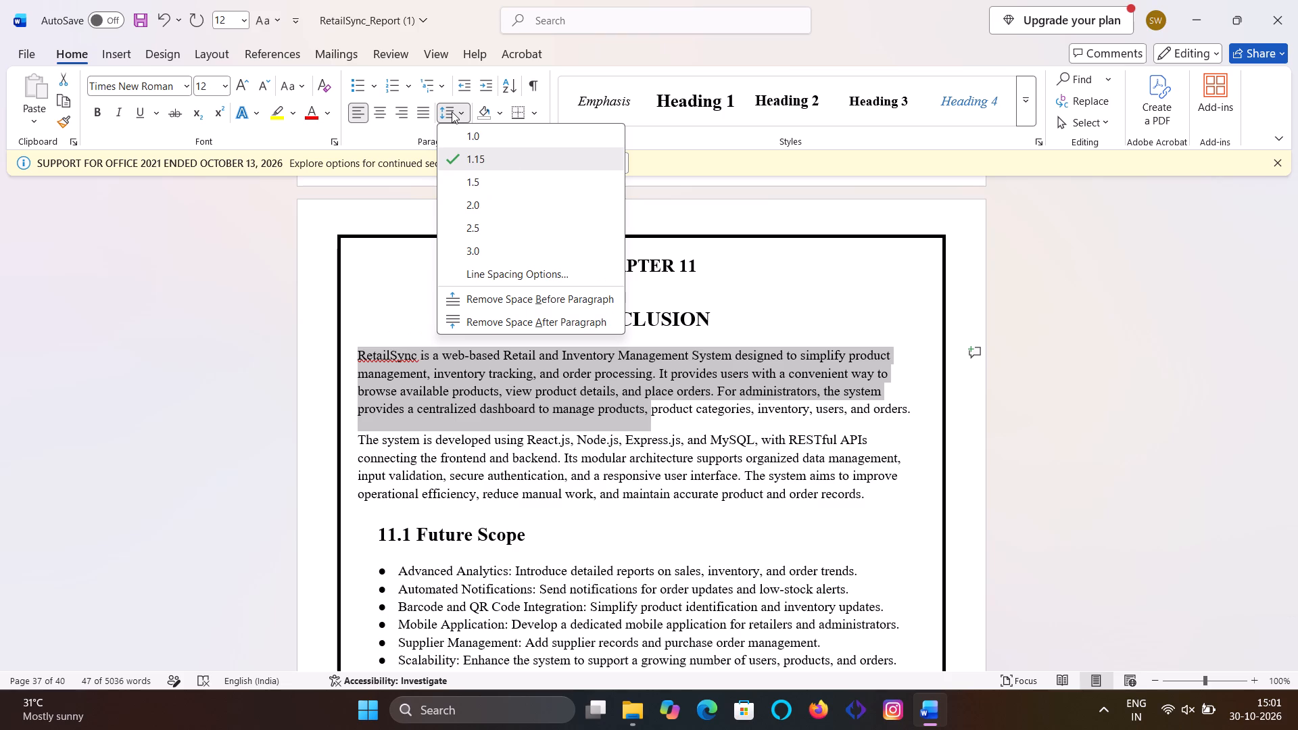
click(929, 358)
Review the Chapter 10 pages between section 10.3 Performance Targets and the end of the Server.js code for layout problems.
scroll(929, 358, down, 4)
scroll(929, 358, up, 4)
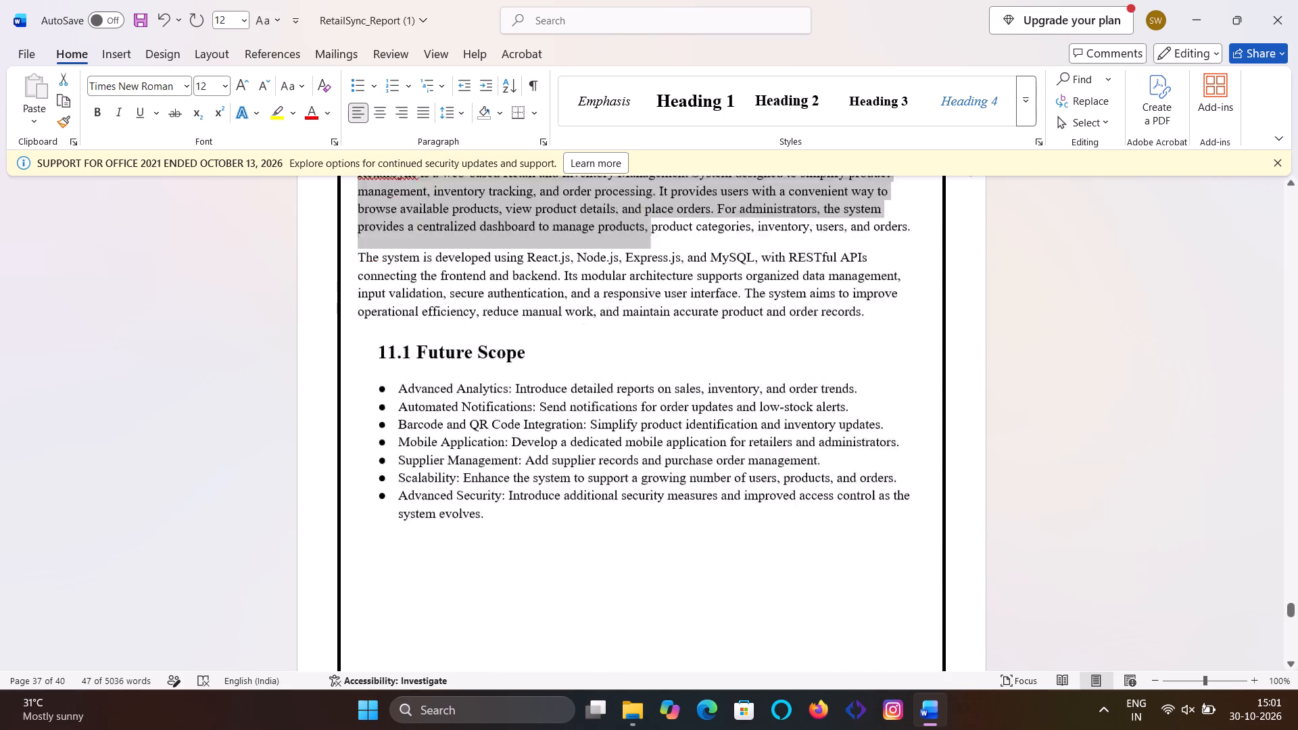
scroll(929, 358, up, 10)
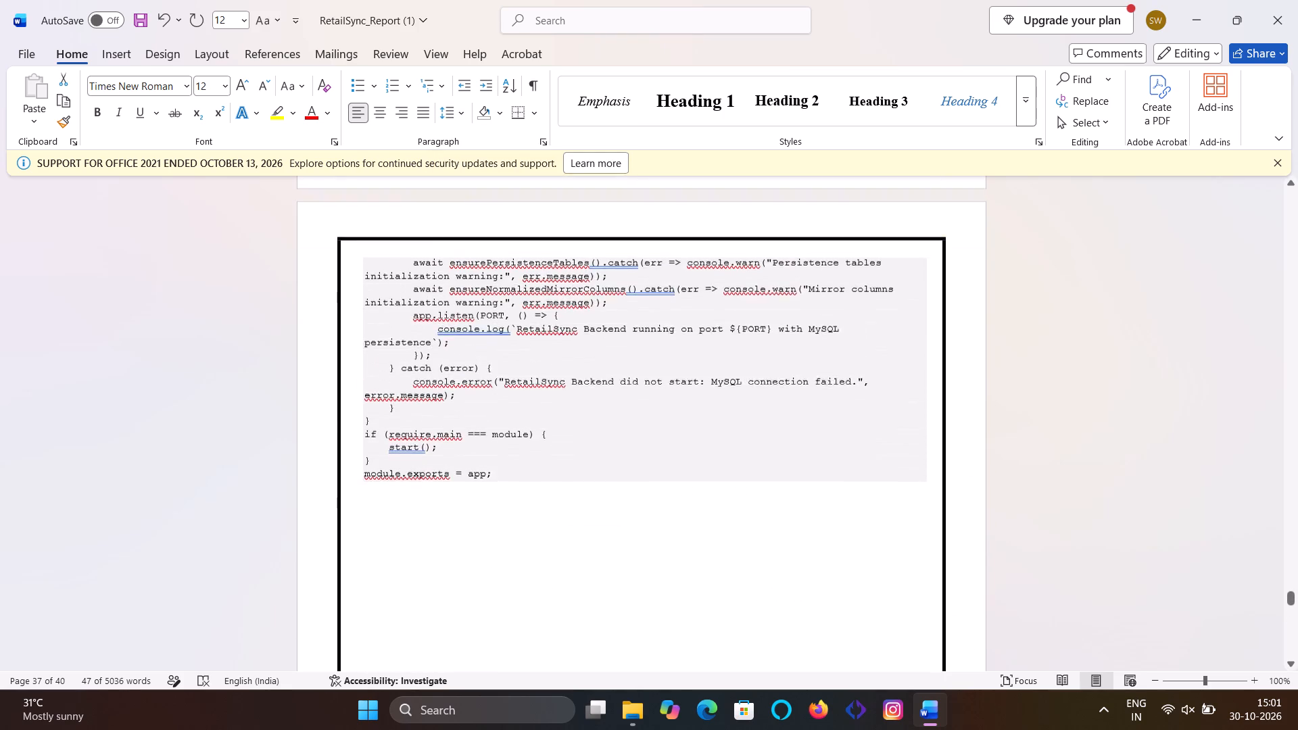
scroll(929, 358, up, 10)
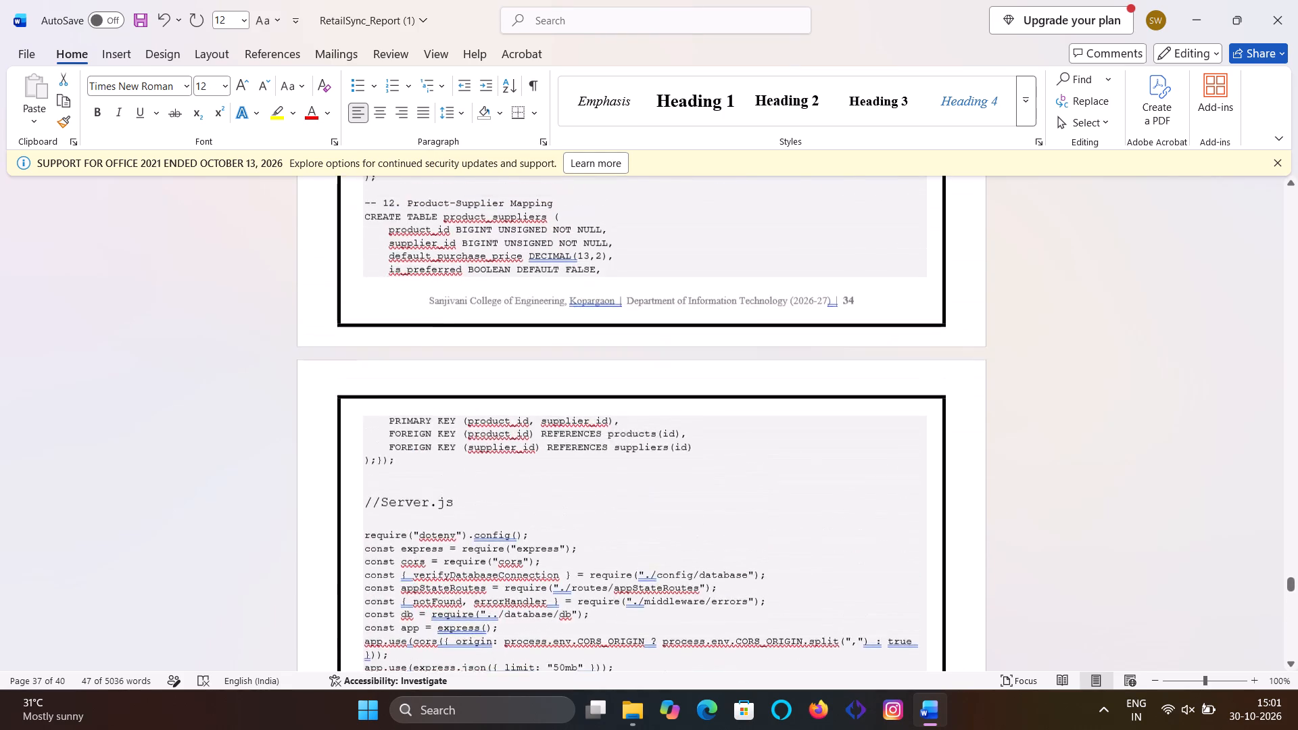
scroll(929, 358, up, 13)
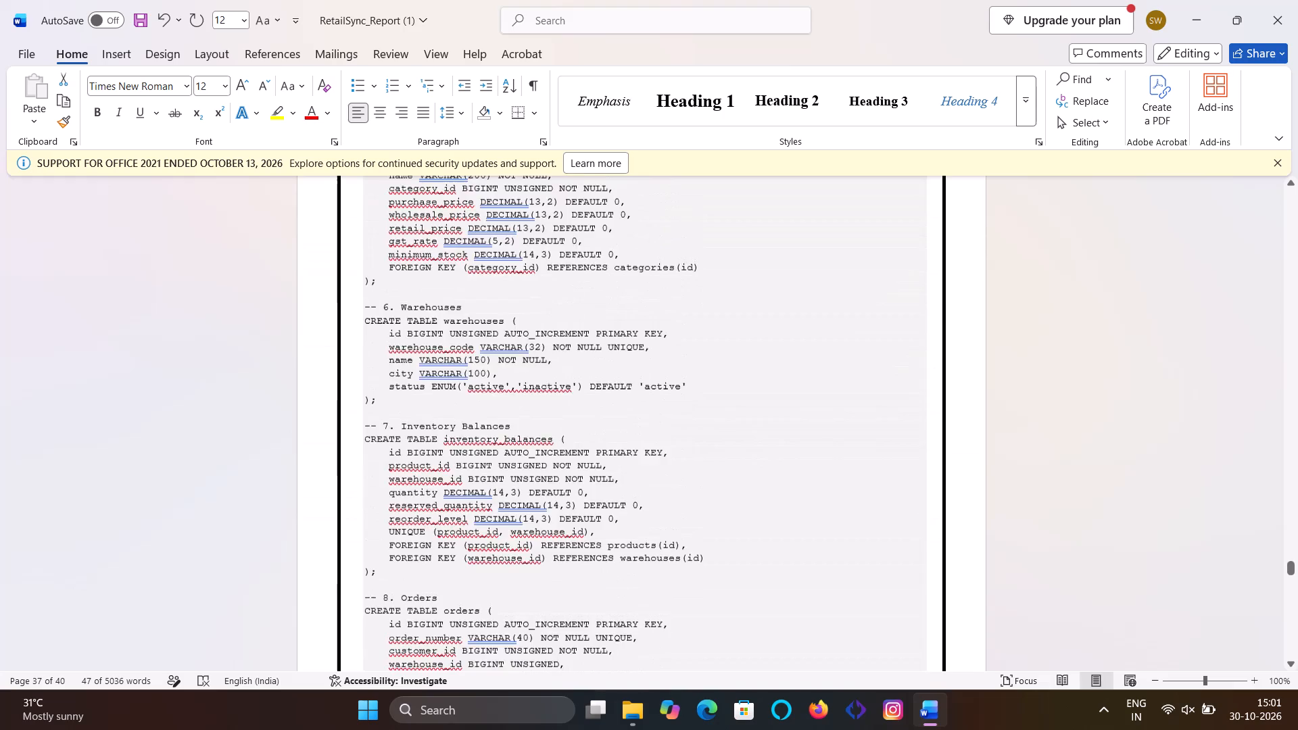
scroll(929, 358, up, 11)
scroll(929, 358, down, 1)
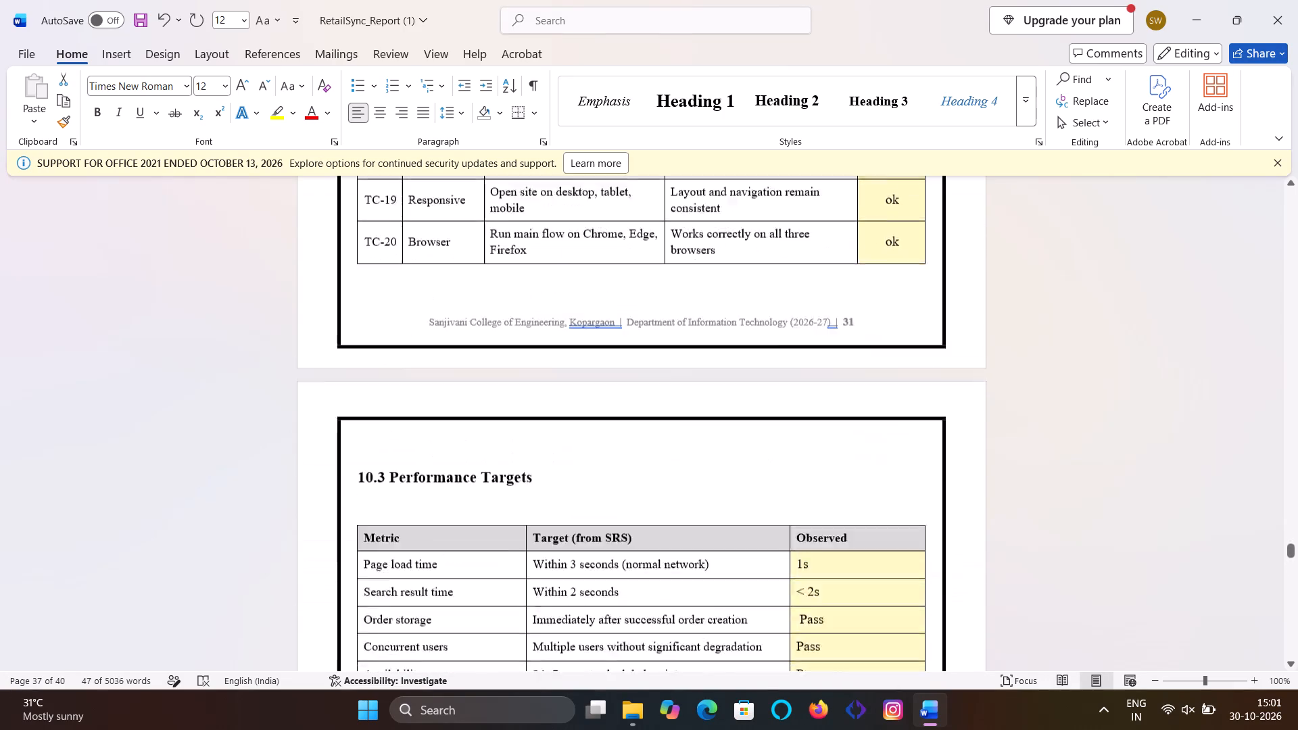
scroll(929, 358, down, 19)
scroll(929, 358, down, 13)
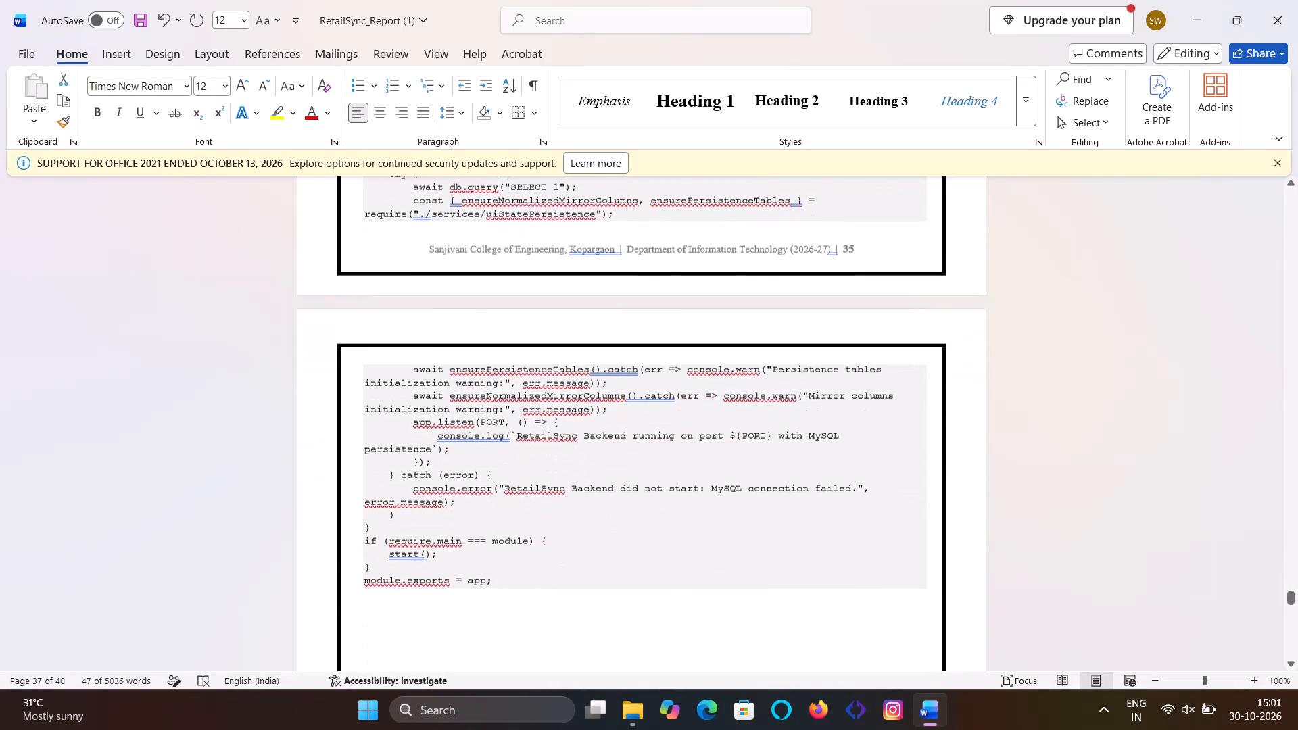
Delete the tail of the Server.js code on the page before Chapter 11, from "await ensurePersistenceTables" to "module.exports = app;", and remove the emptied page.
scroll(929, 358, down, 1)
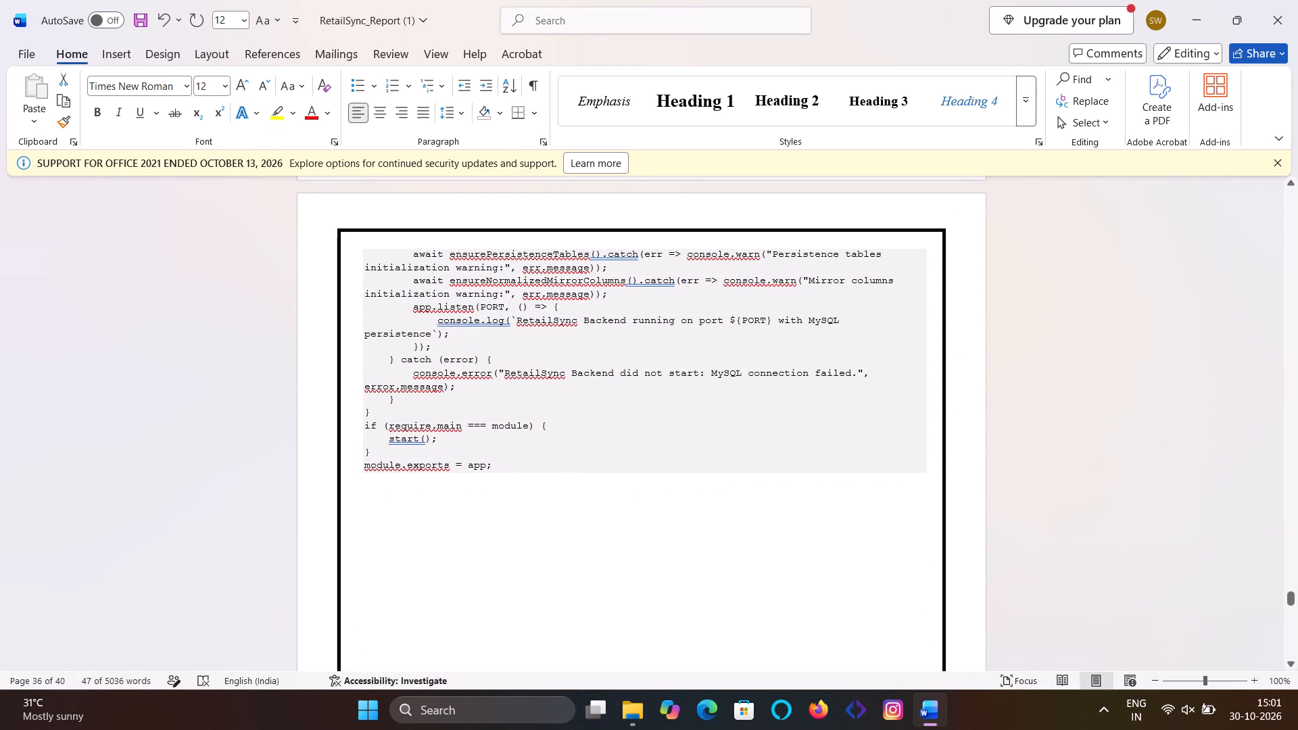
drag(516, 468, 375, 255)
key(BackSpace)
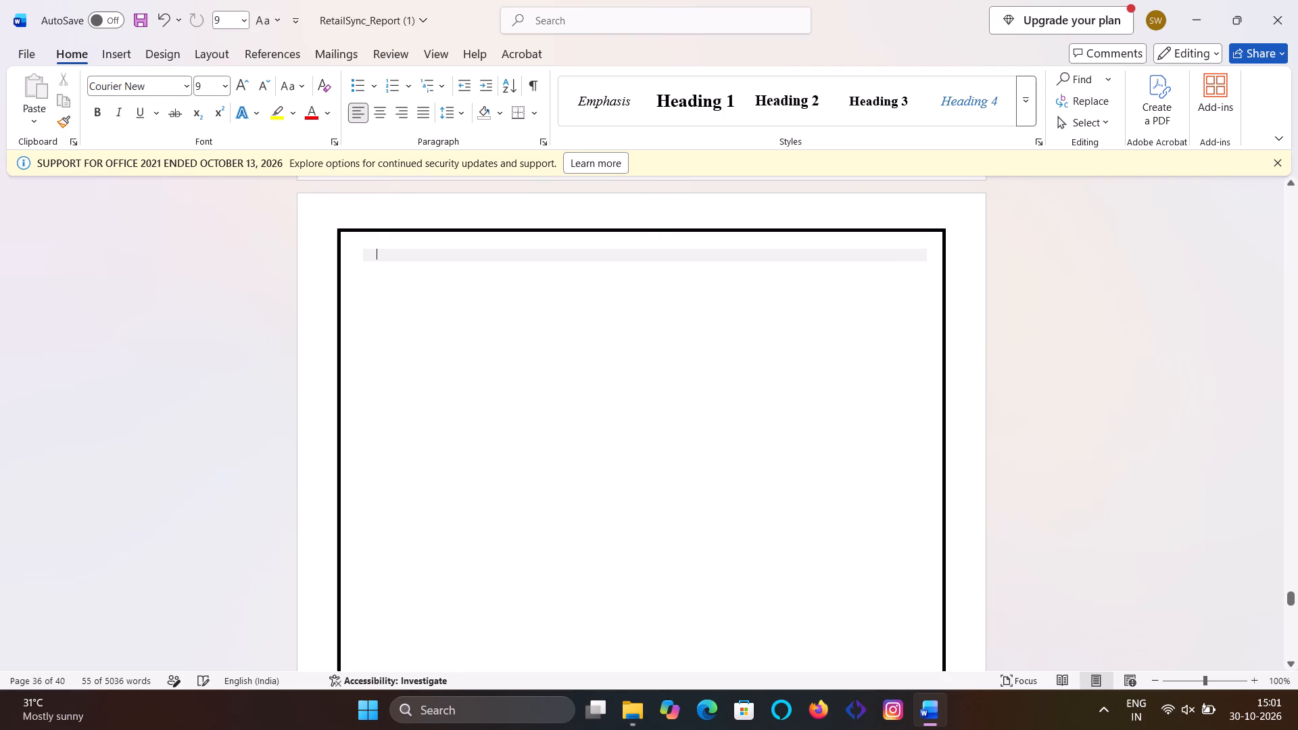
scroll(375, 255, down, 3)
key(BackSpace)
key(BackSpace)
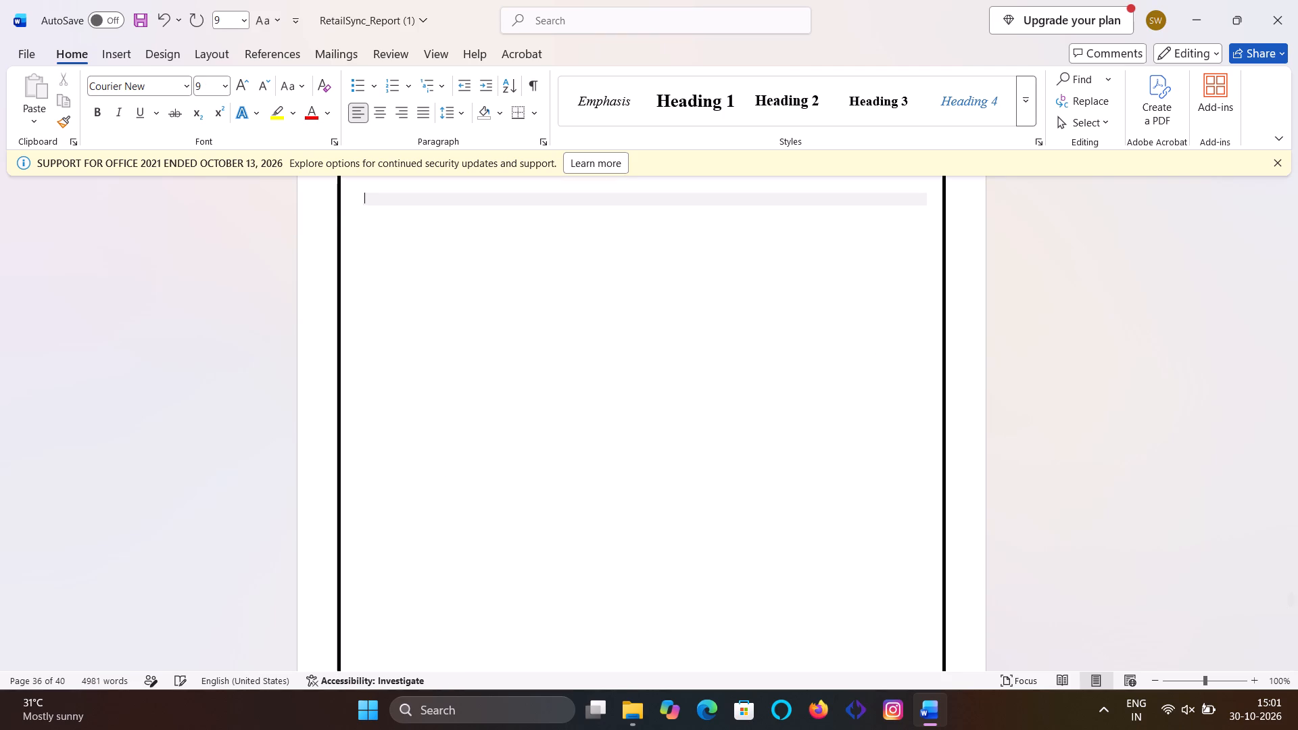
key(BackSpace)
key(BackSpace)
scroll(375, 255, down, 1)
scroll(375, 255, up, 4)
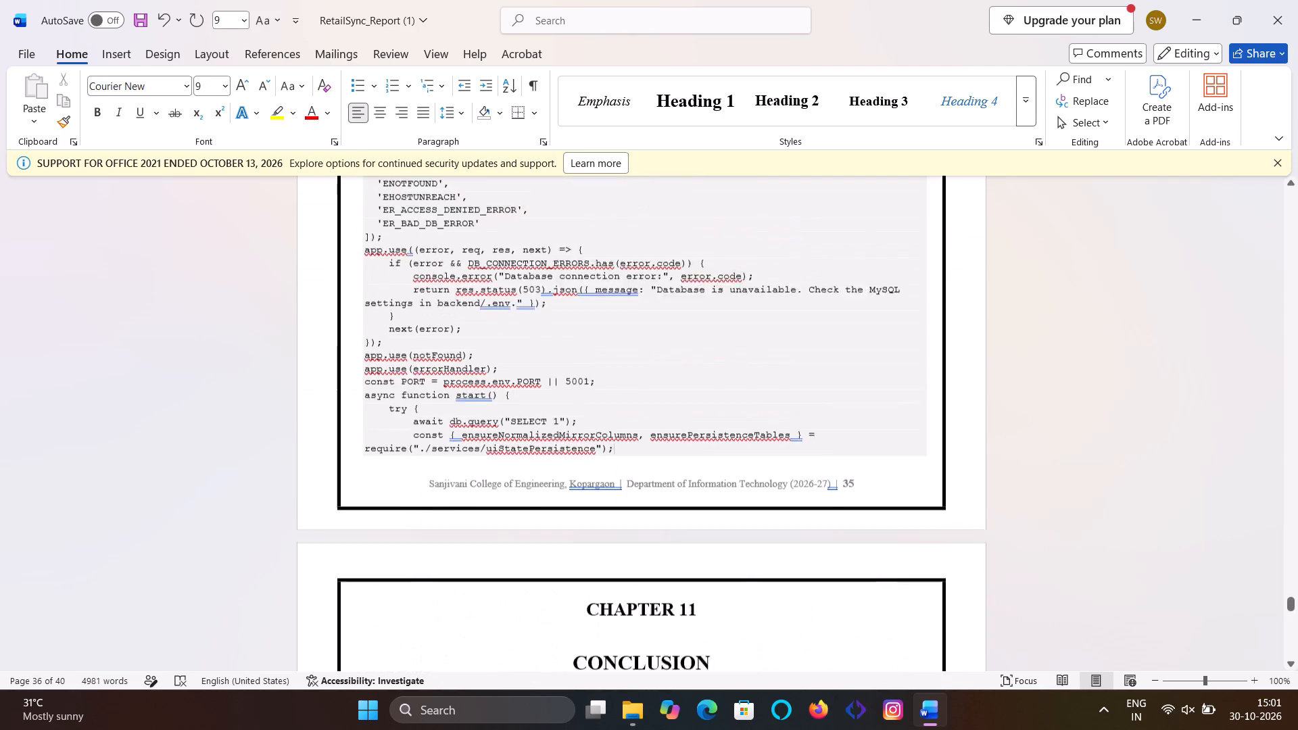
Review Chapter 10 again, from the test case table through the performance targets, database schema and Server.js code, checking the page layout.
scroll(375, 255, up, 2)
scroll(375, 255, down, 1)
scroll(375, 255, up, 3)
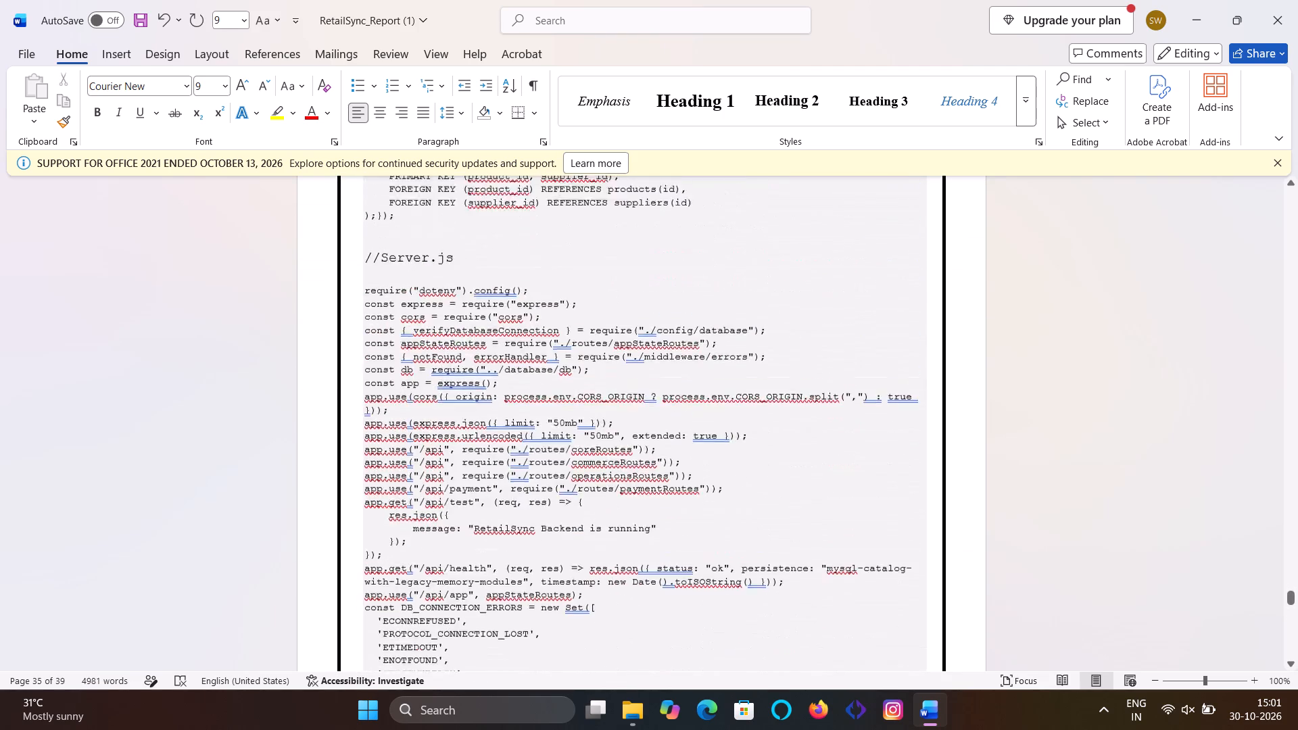
scroll(375, 255, up, 10)
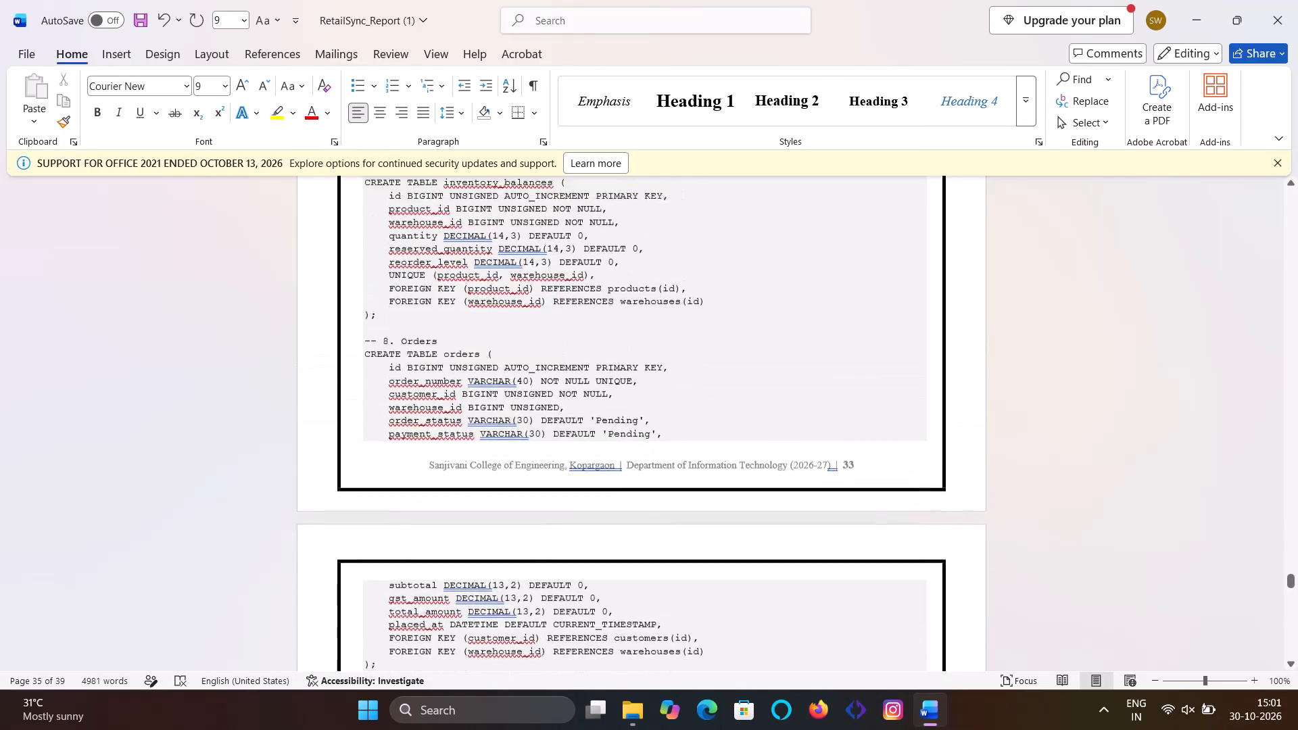
scroll(375, 255, up, 11)
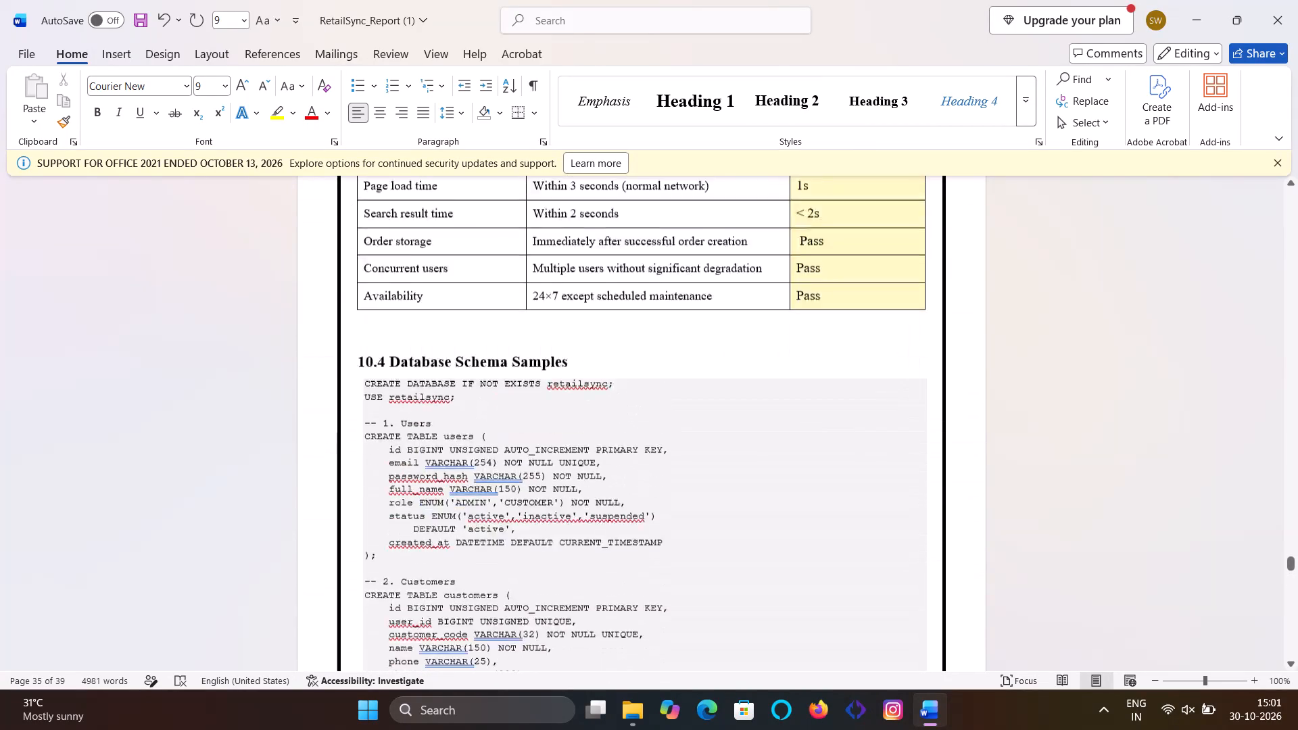
scroll(375, 255, up, 3)
scroll(375, 255, down, 1)
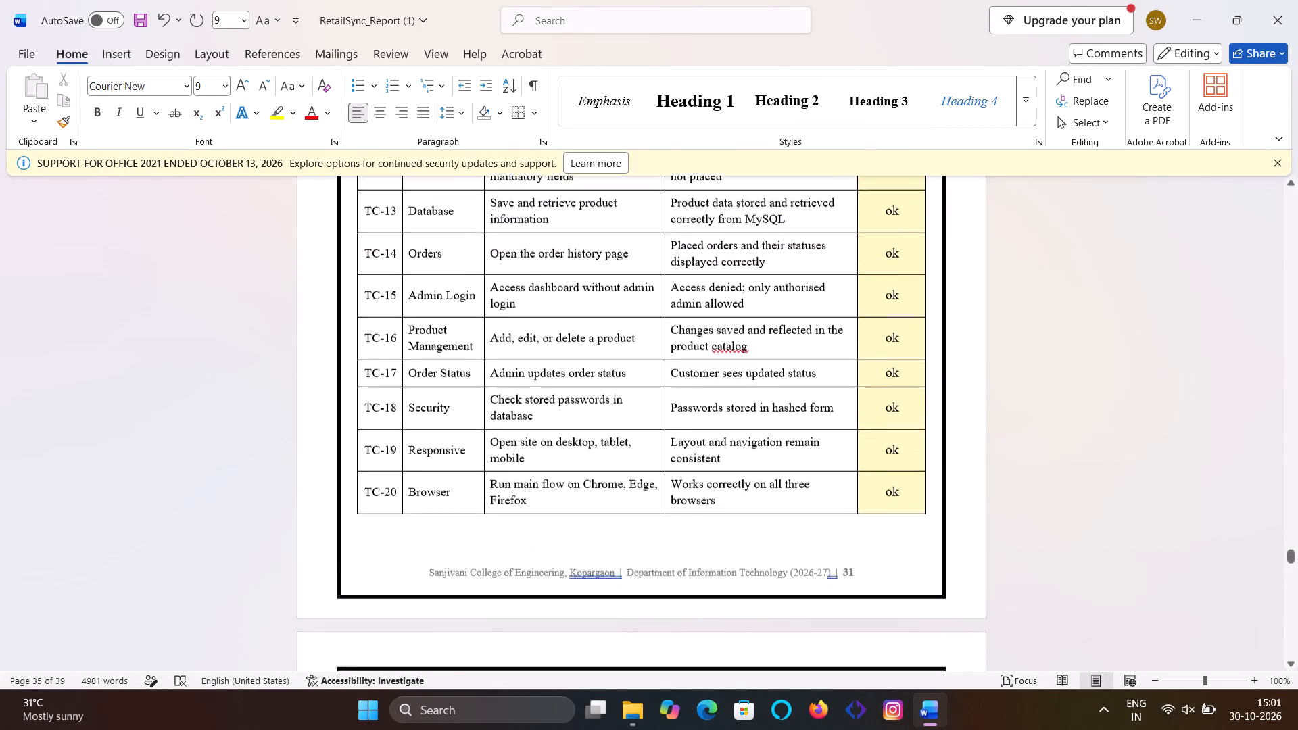
scroll(375, 255, down, 1)
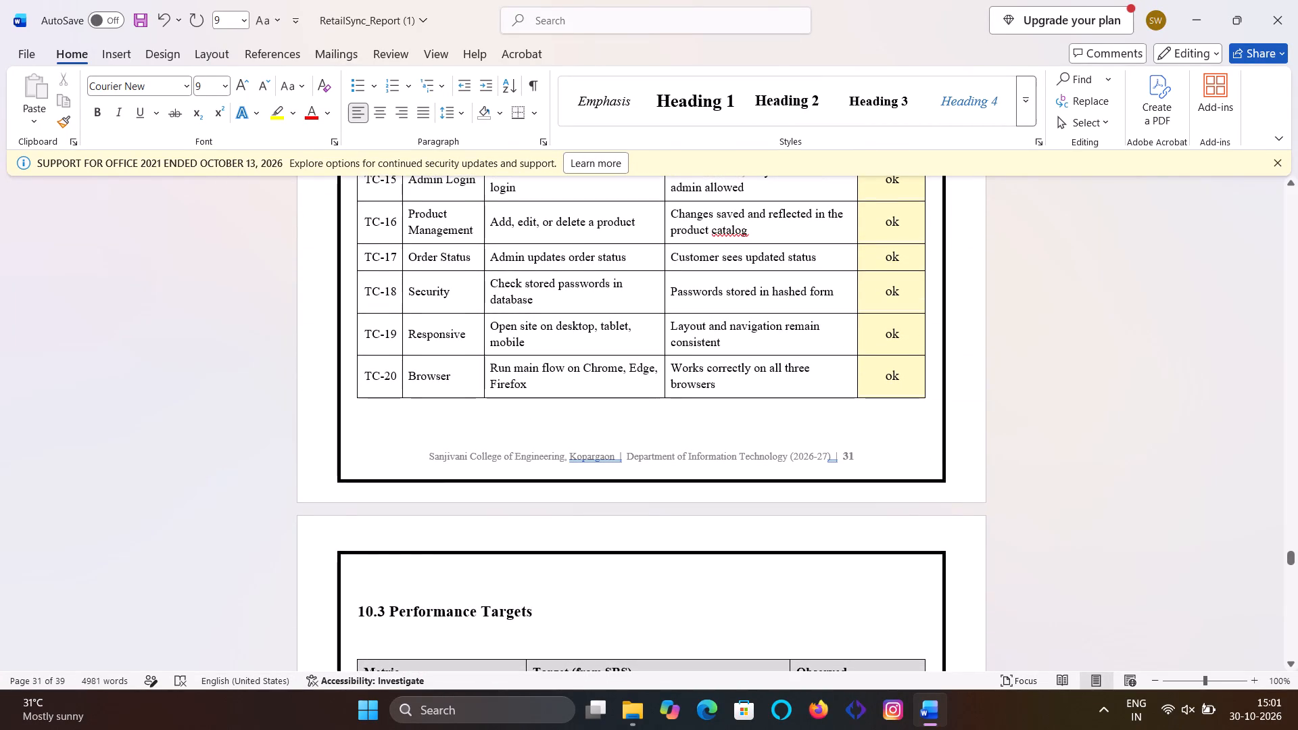
click(453, 335)
scroll(453, 335, down, 1)
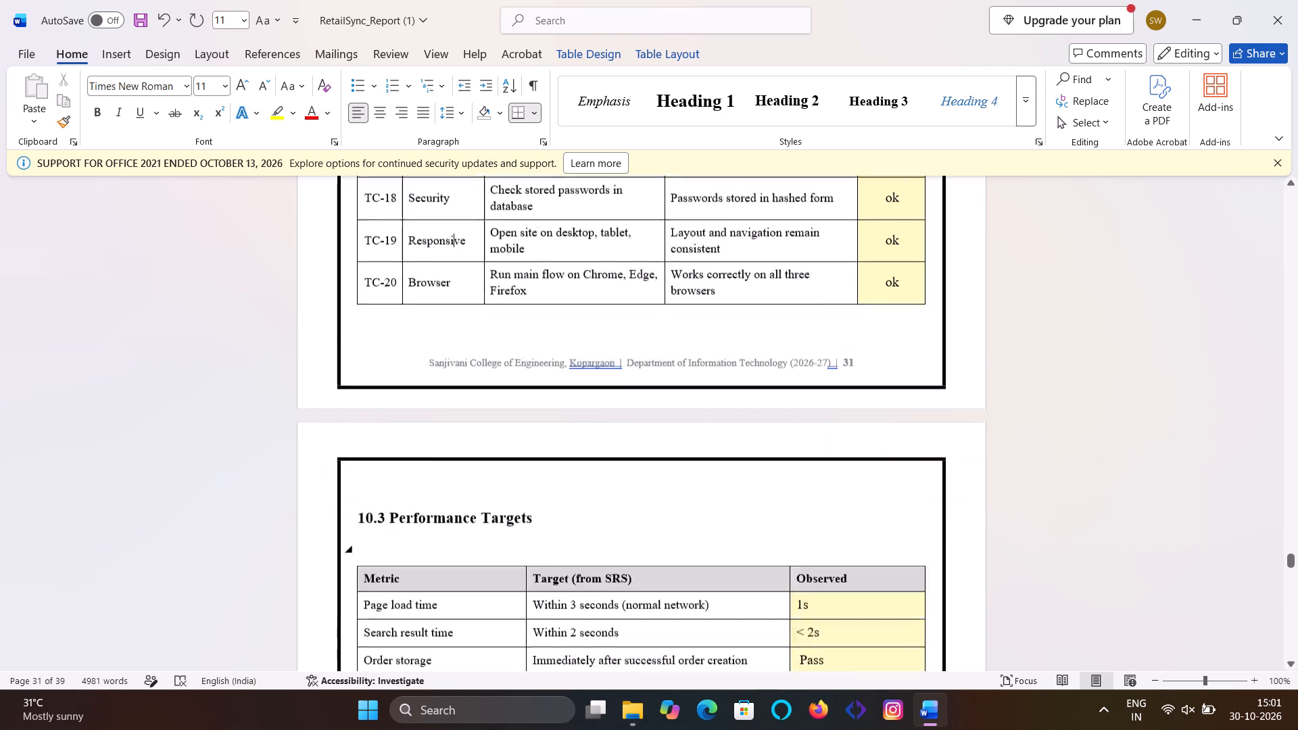
scroll(453, 335, down, 2)
click(437, 365)
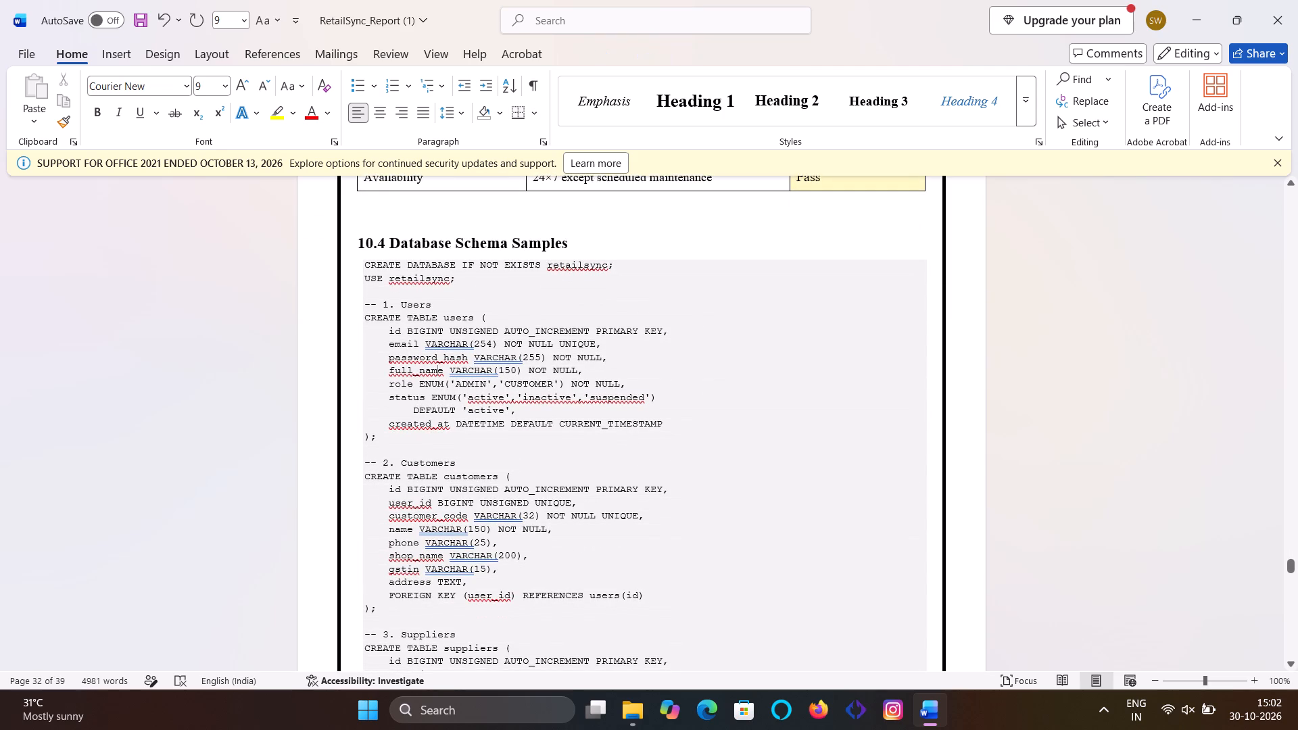
scroll(437, 365, up, 4)
scroll(437, 365, down, 15)
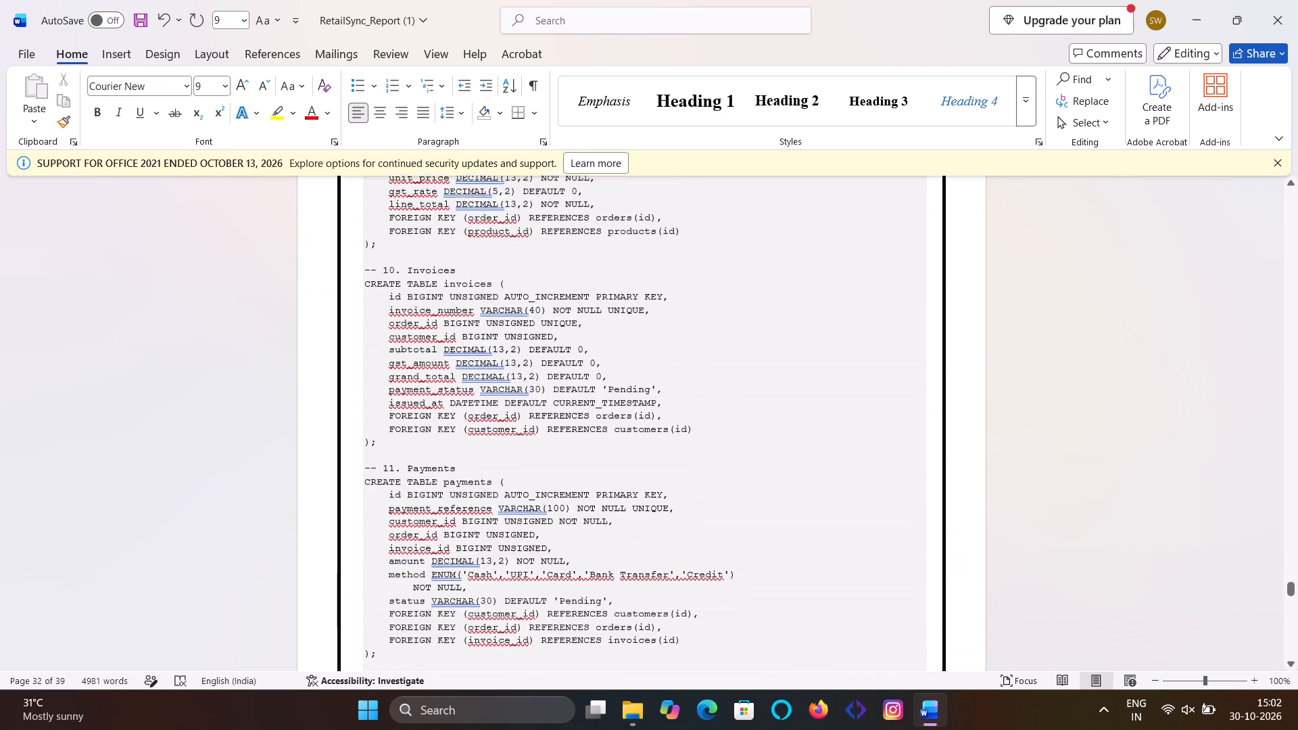
scroll(437, 365, down, 13)
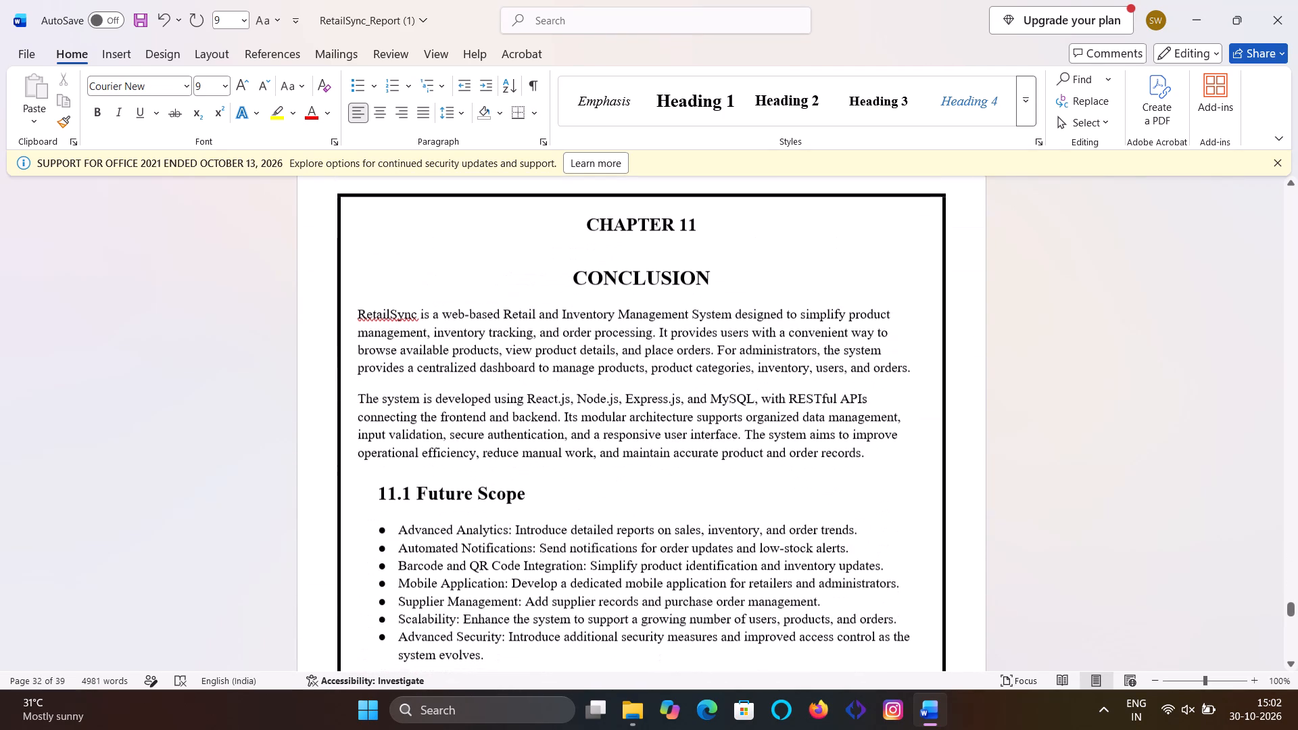
Examine the page layout from Chapter 11 Conclusion through Chapter 13, and go back over the code pages to section 10.3 Performance Targets.
click(425, 418)
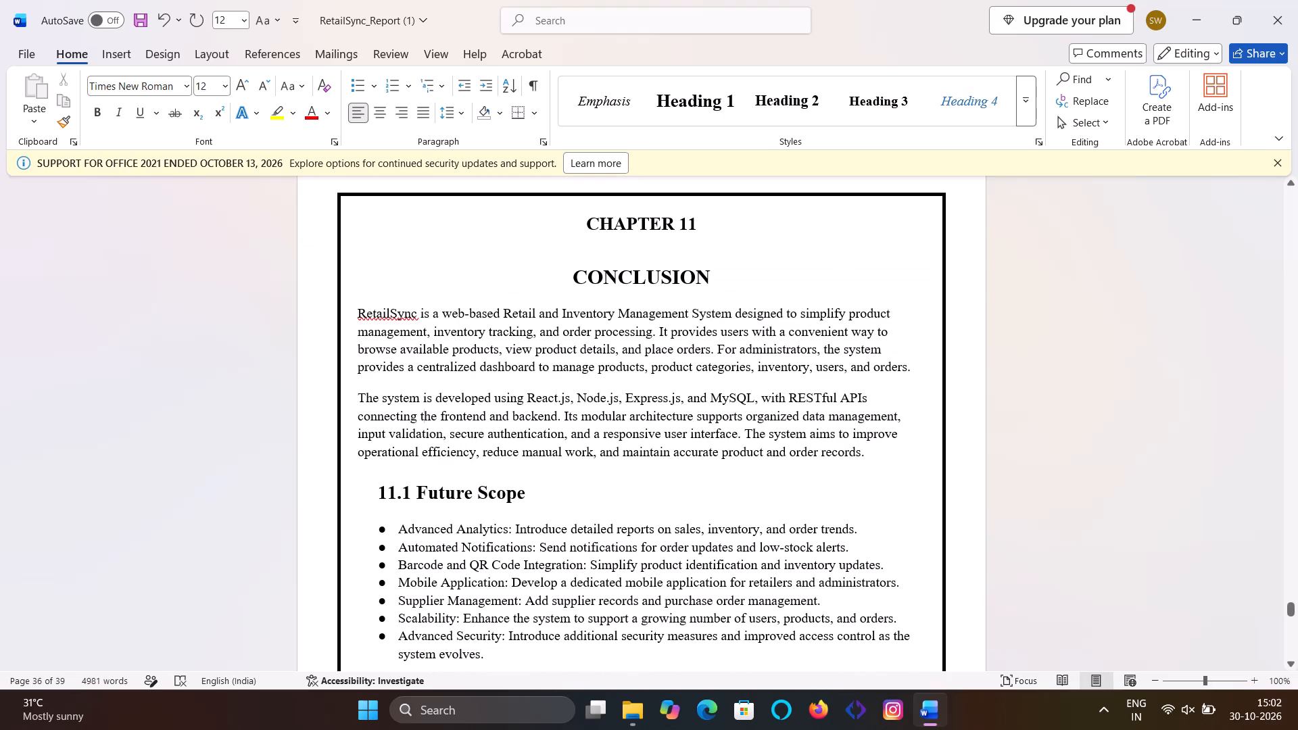
scroll(425, 418, down, 16)
scroll(425, 418, up, 3)
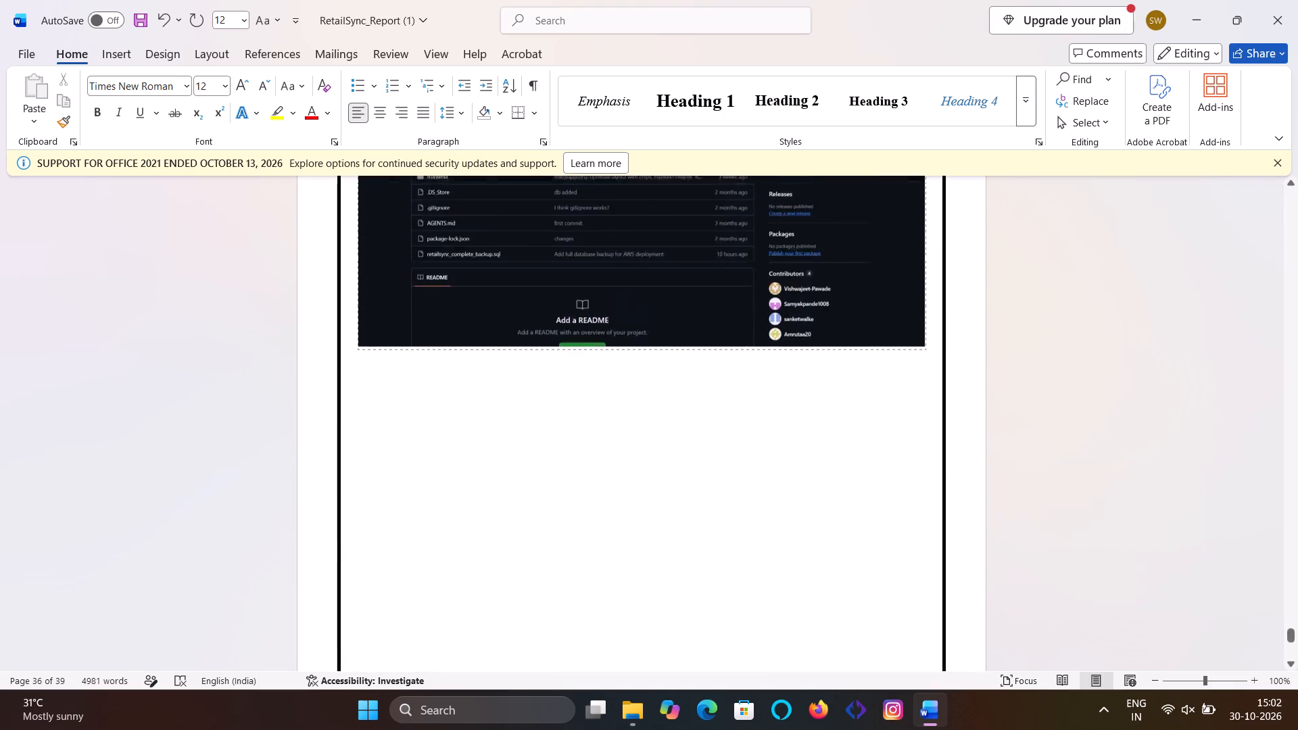
scroll(425, 418, up, 11)
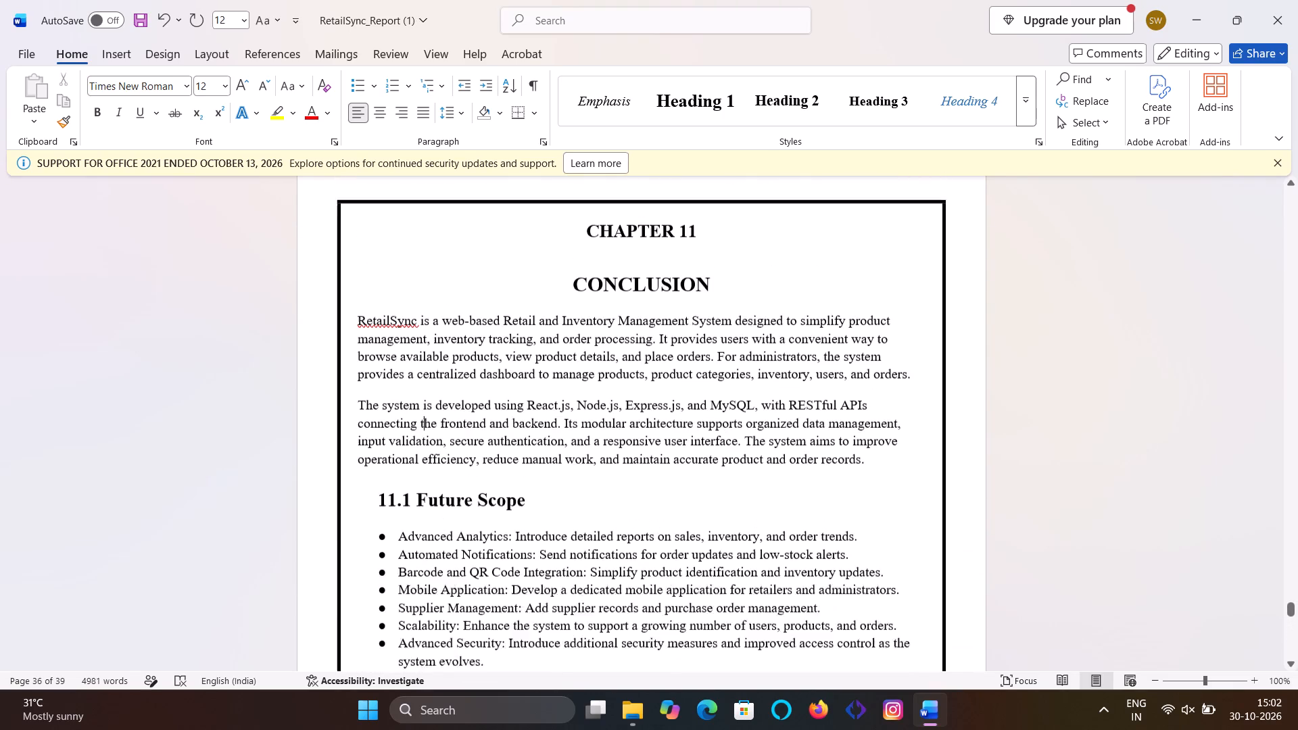
click(425, 418)
click(441, 386)
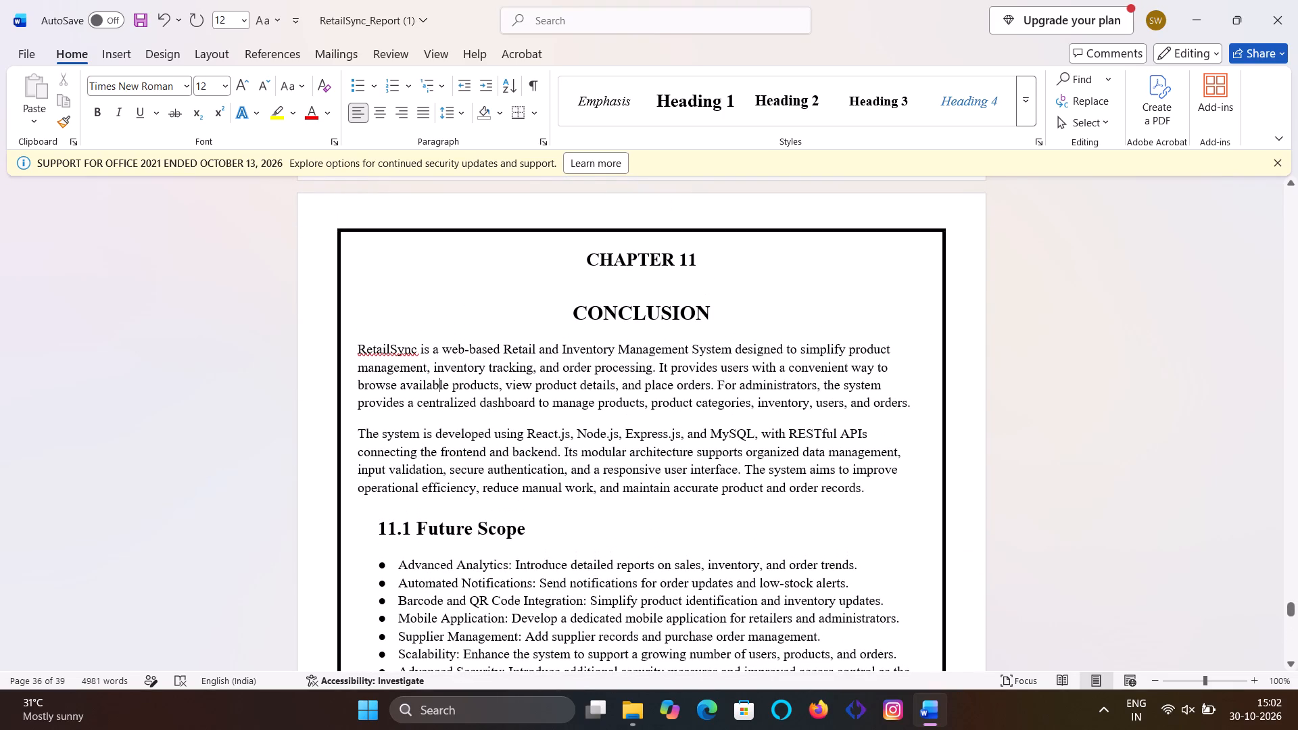
scroll(441, 386, up, 14)
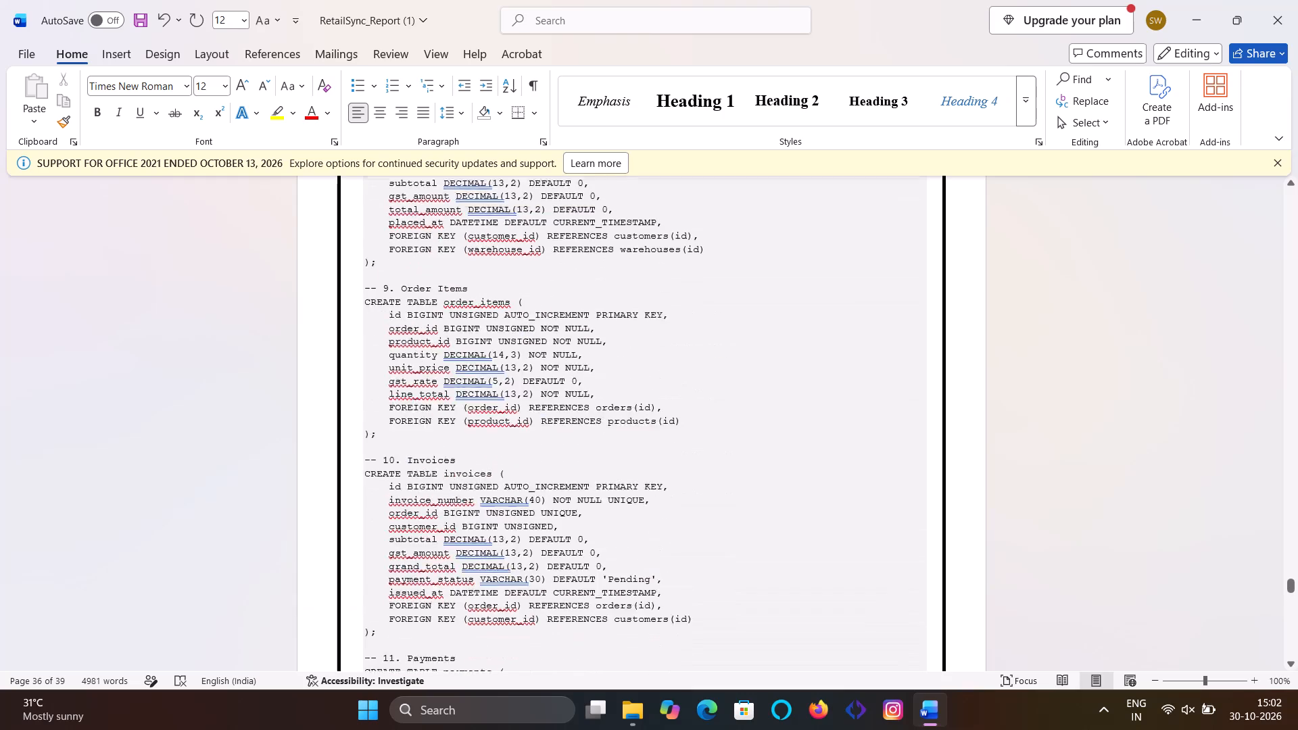
scroll(441, 386, up, 7)
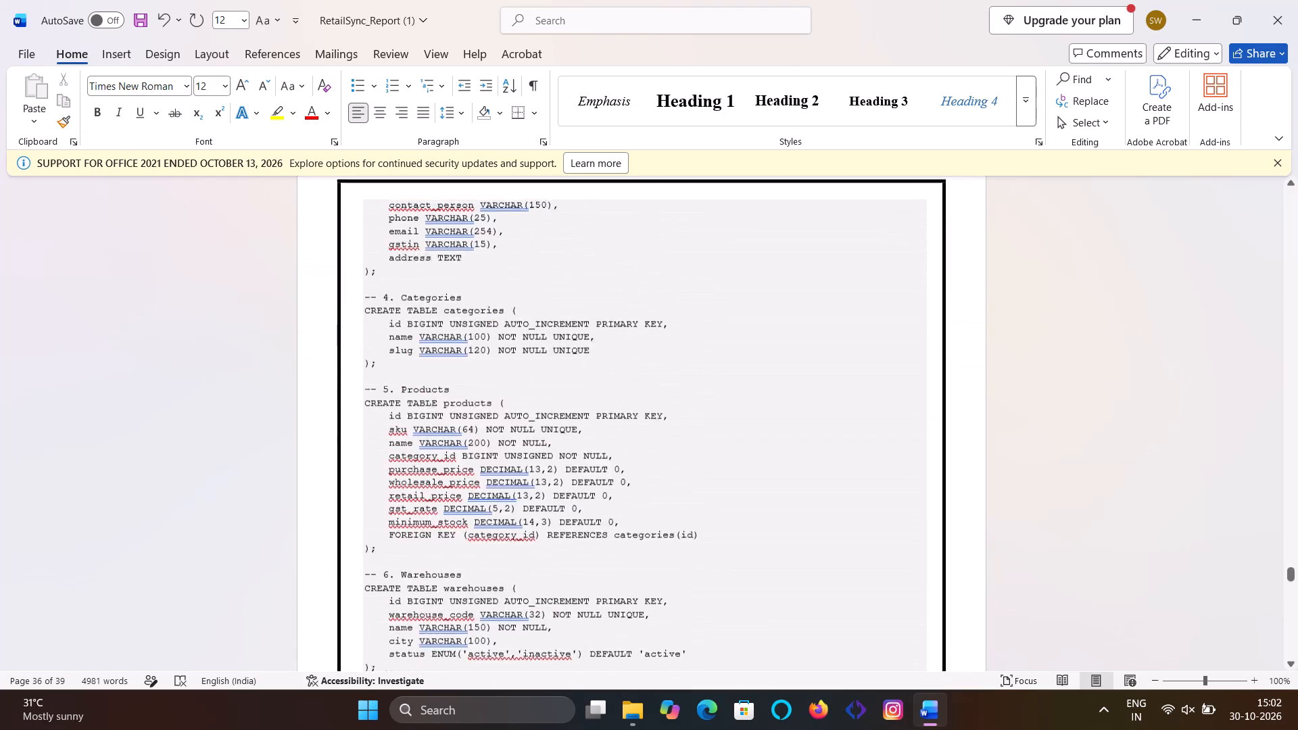
scroll(441, 386, up, 7)
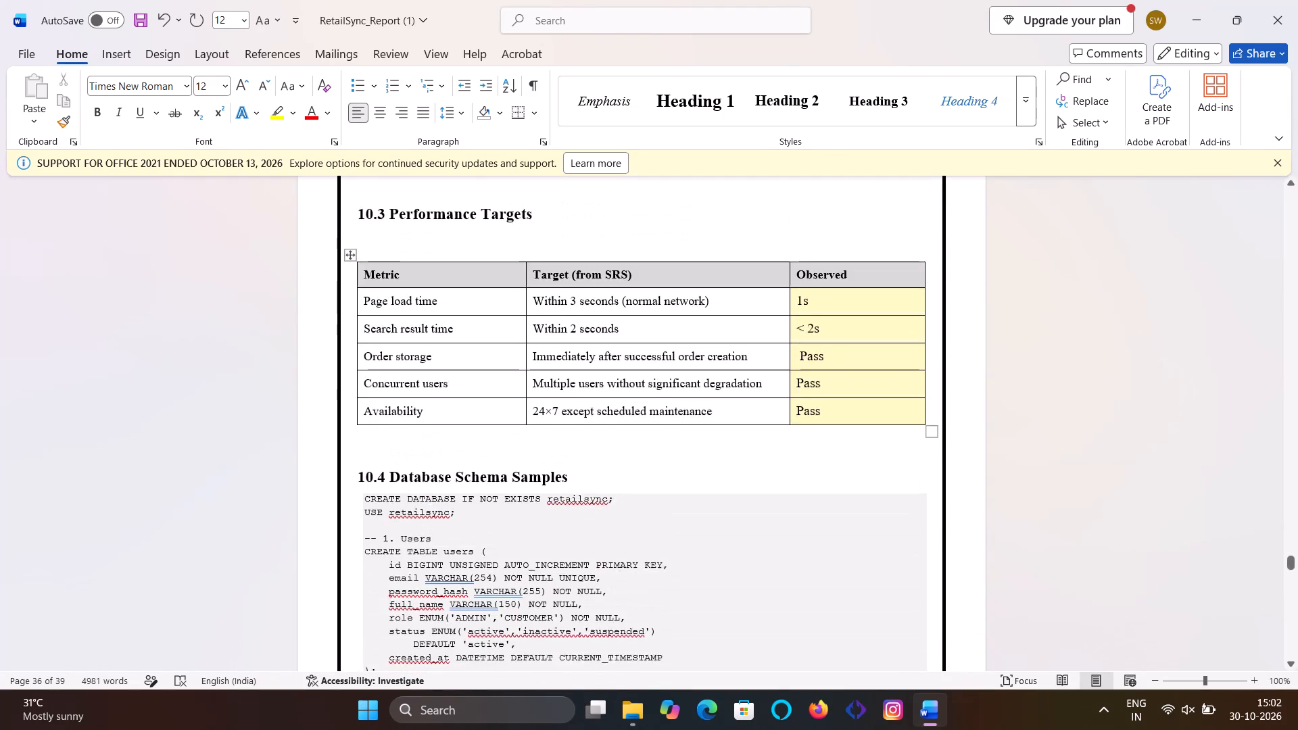
Set the font size of the whole Performance Targets table in section 10.3 to 12.
scroll(441, 386, up, 1)
click(383, 435)
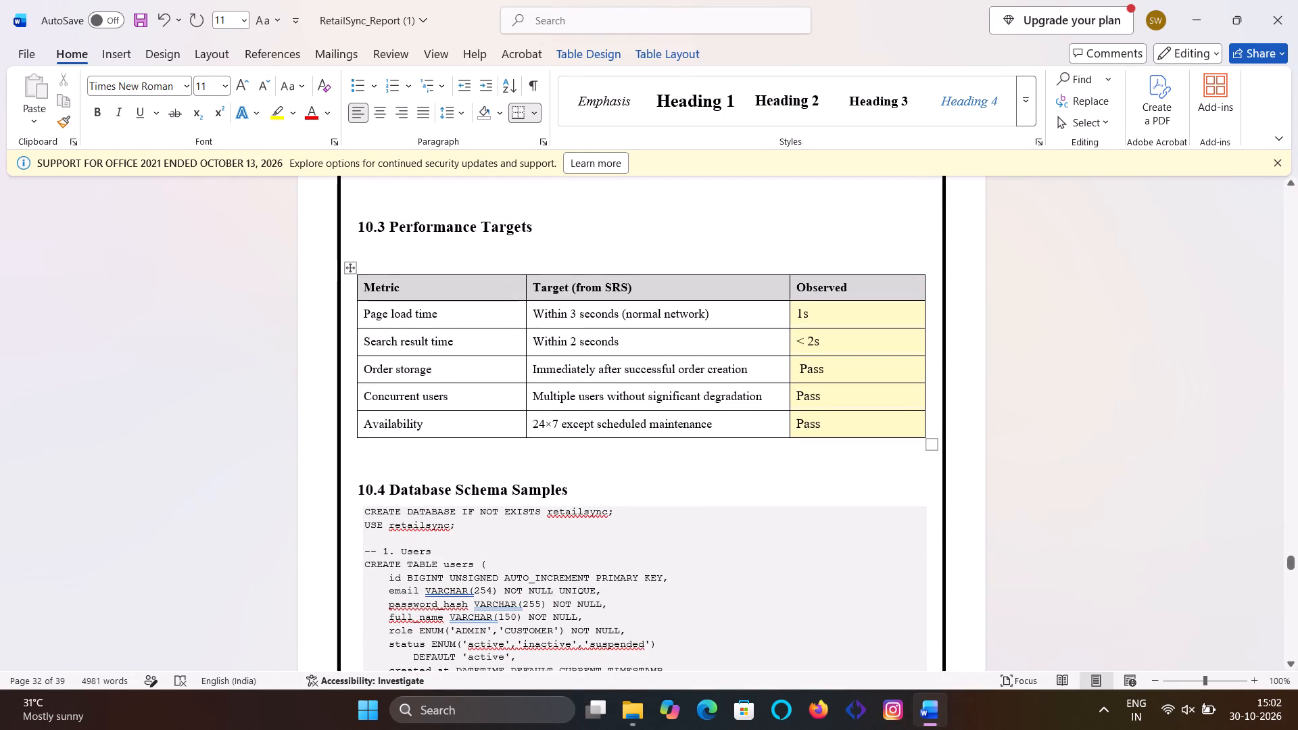
click(403, 423)
drag(869, 428, 641, 367)
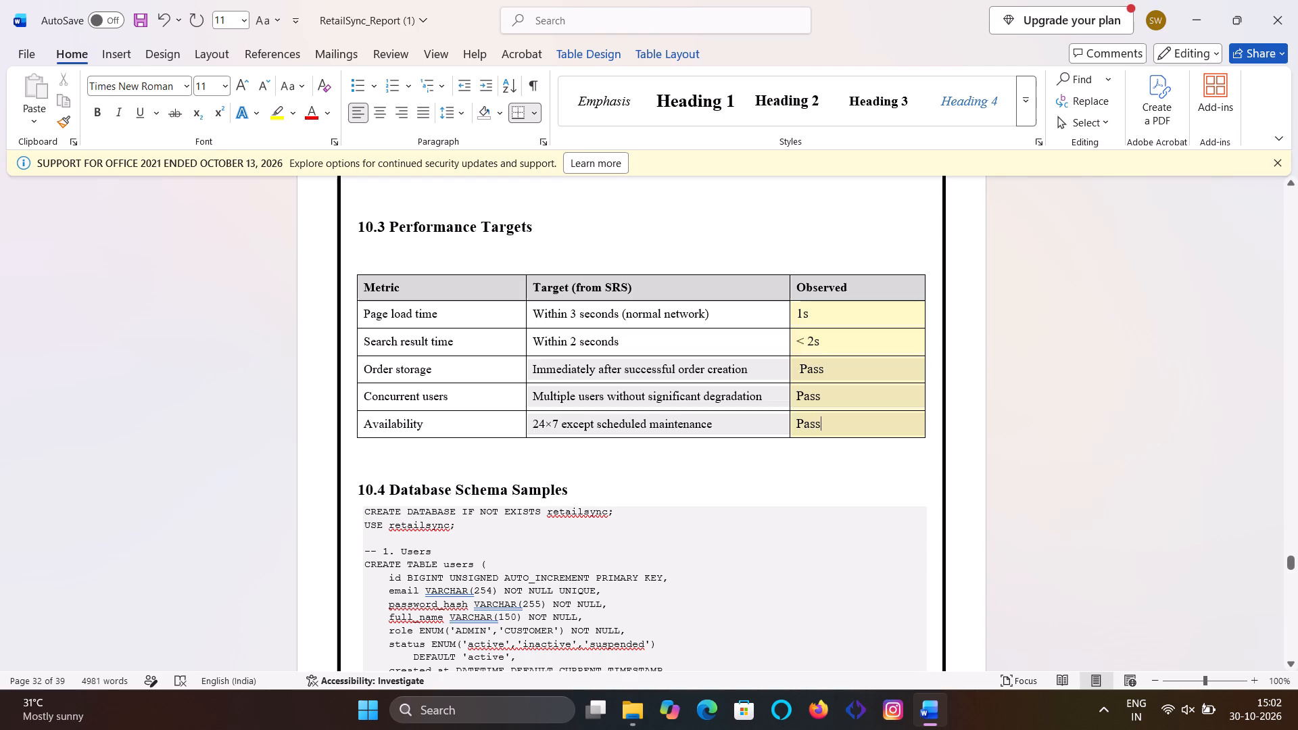
drag(641, 367, 361, 297)
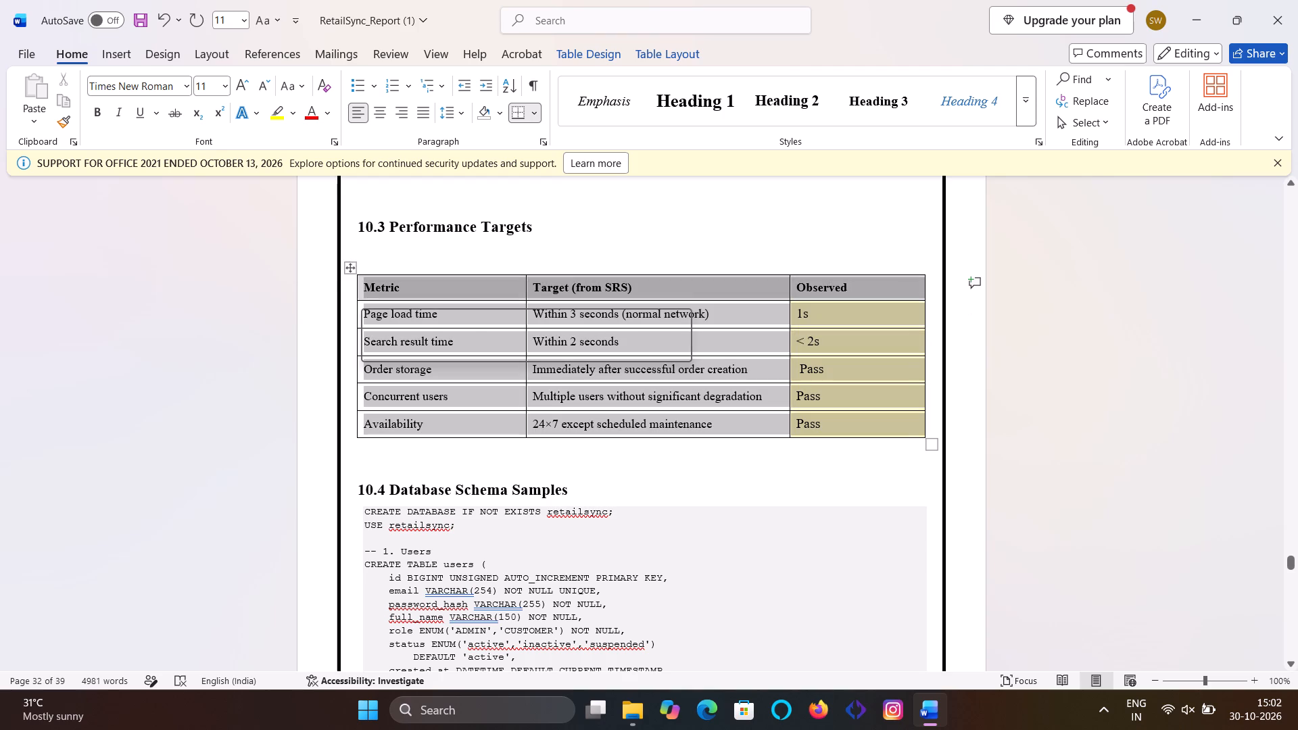
click(452, 322)
text(12)
key(Return)
click(663, 470)
Set the font size of the entire test case table in section 10.2 Test Cases to 12.
scroll(663, 470, down, 1)
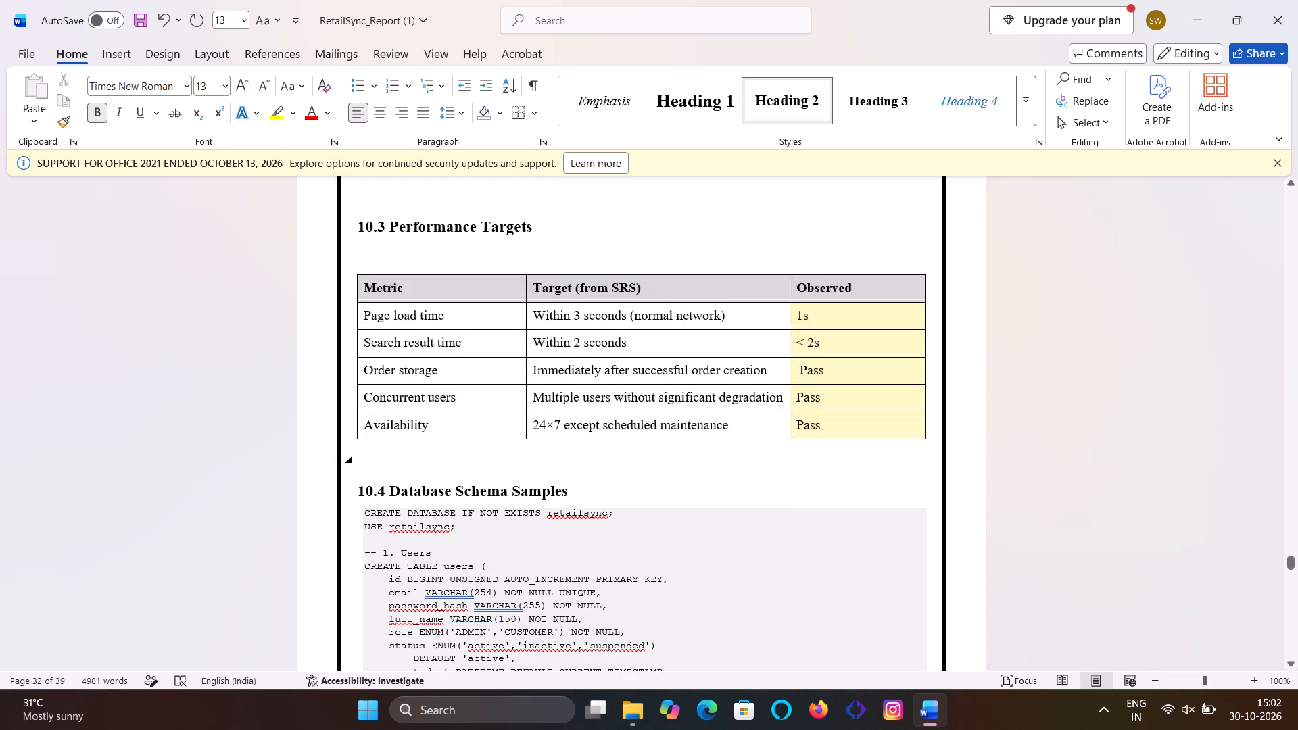
scroll(663, 470, down, 1)
scroll(663, 470, up, 5)
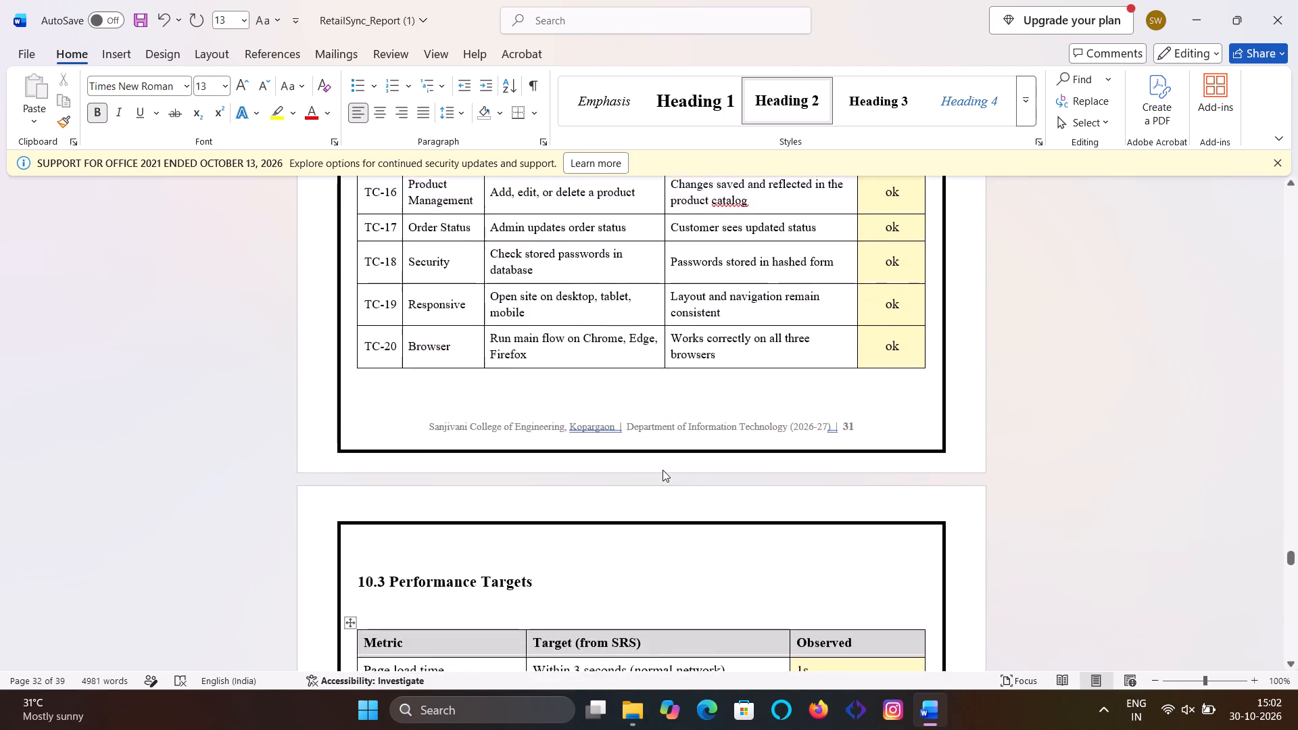
scroll(663, 470, up, 4)
drag(900, 515, 0, 336)
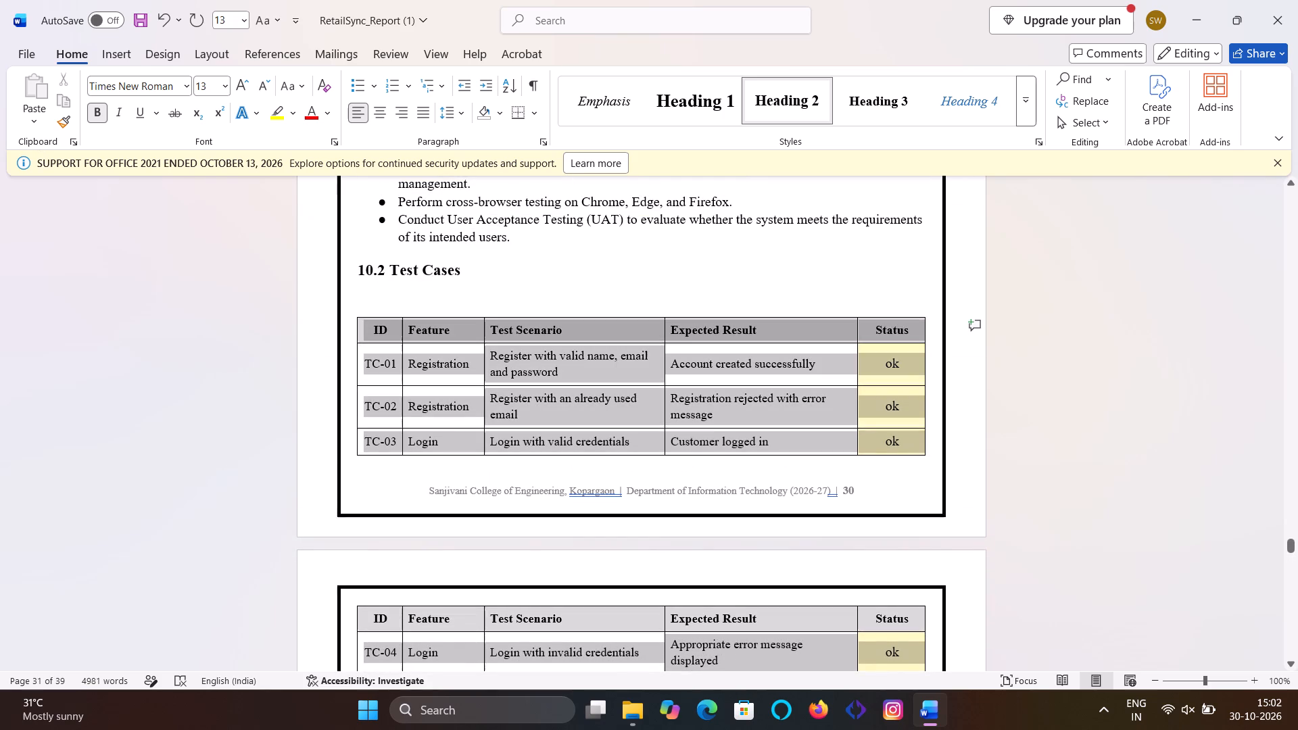
drag(0, 336, 0, 331)
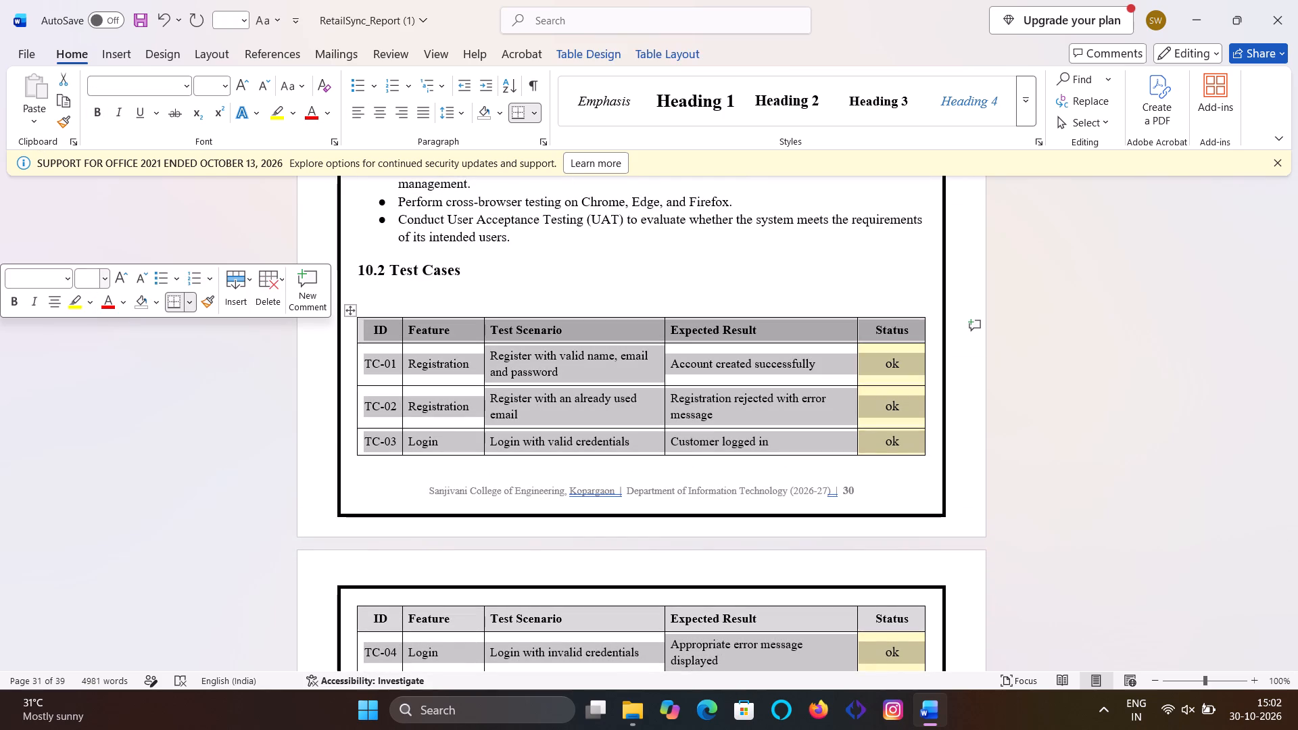
click(93, 273)
text(12)
key(Return)
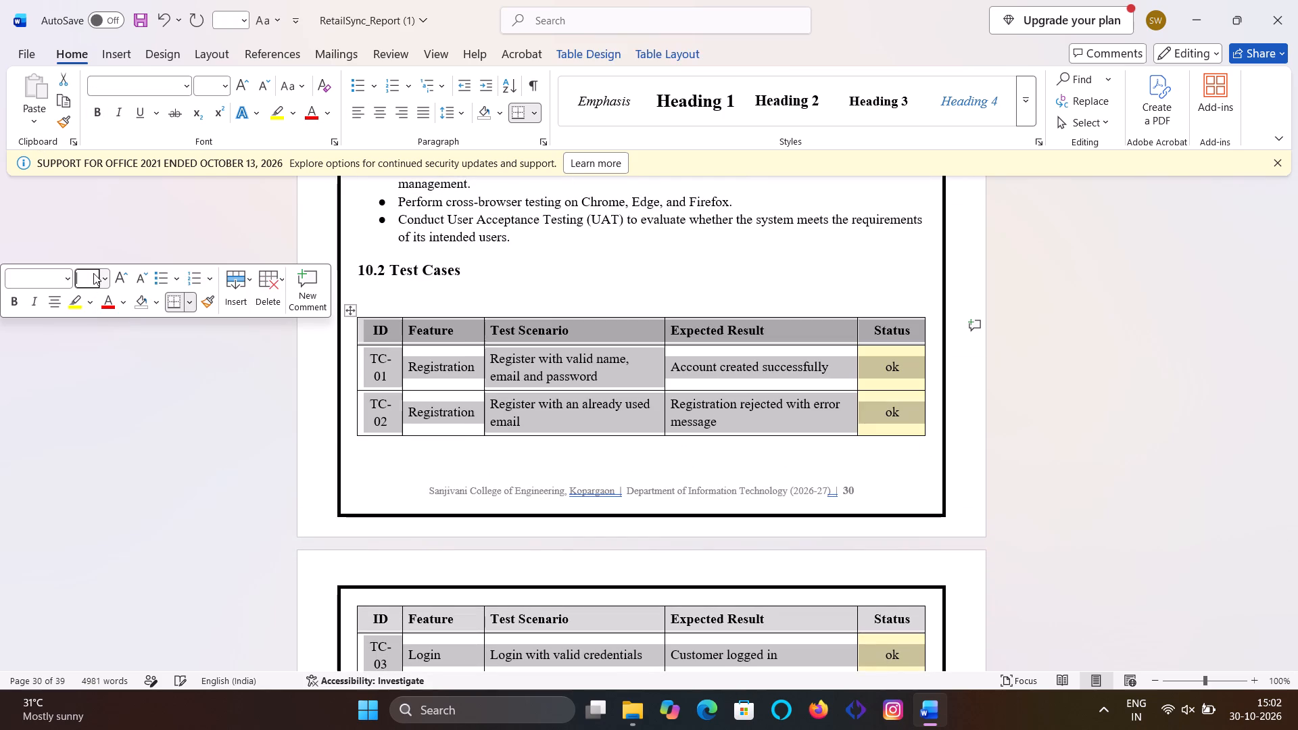
click(1015, 445)
Review the test case table's page layout, and check the line spacing of the UI Testing and Manual / Acceptance Testing text in section 10.1.
scroll(1015, 445, down, 11)
scroll(1015, 445, up, 7)
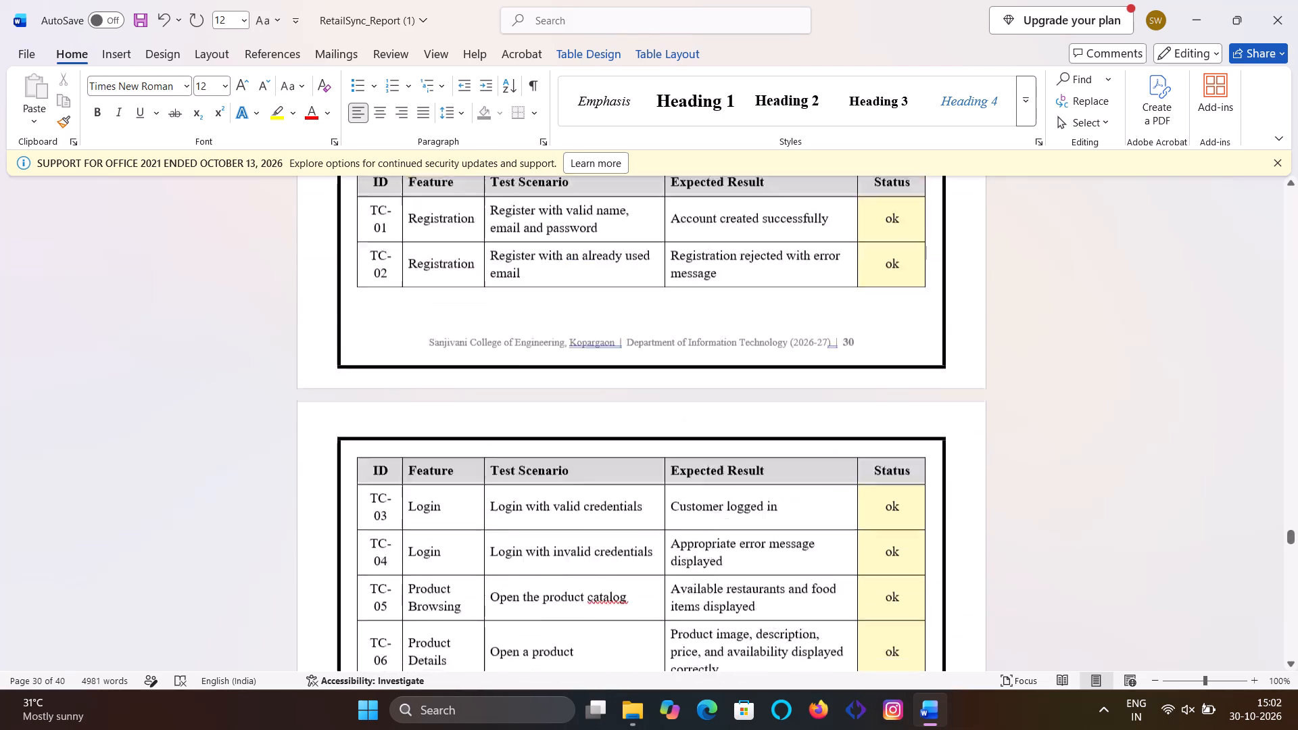
scroll(1015, 445, up, 9)
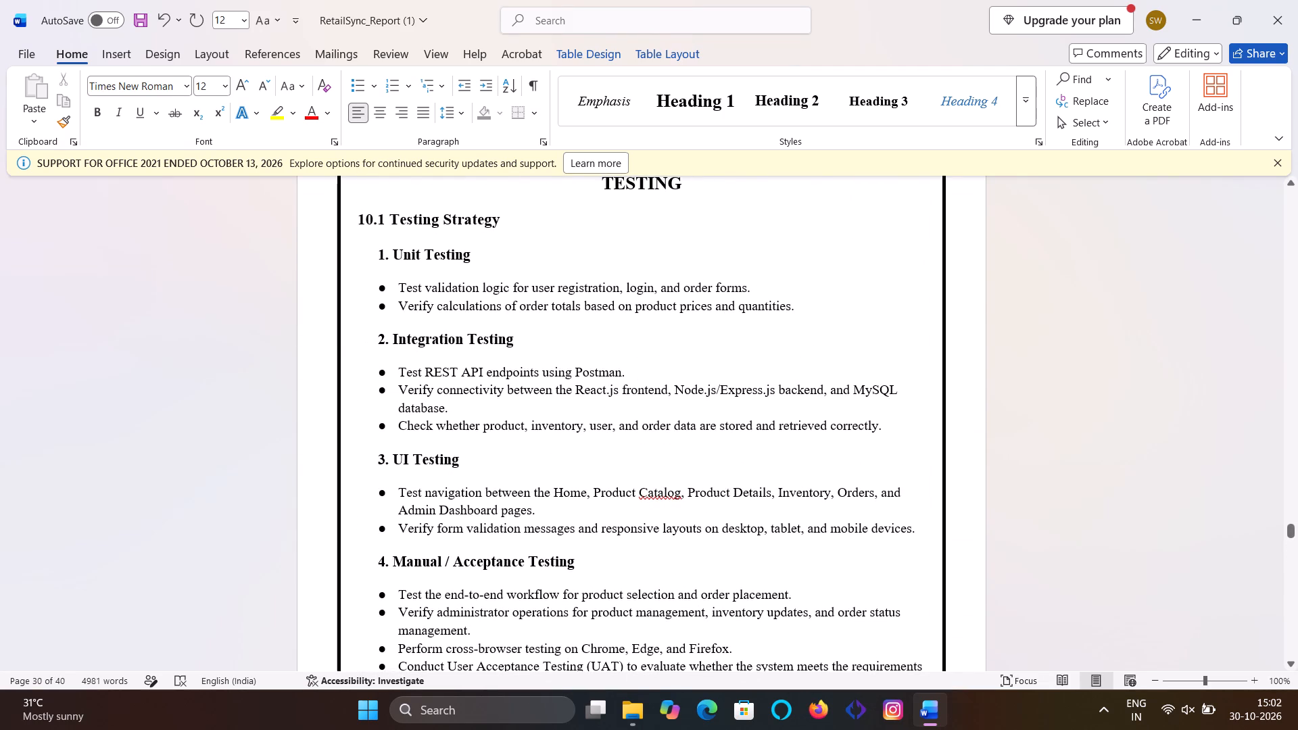
click(439, 381)
click(437, 383)
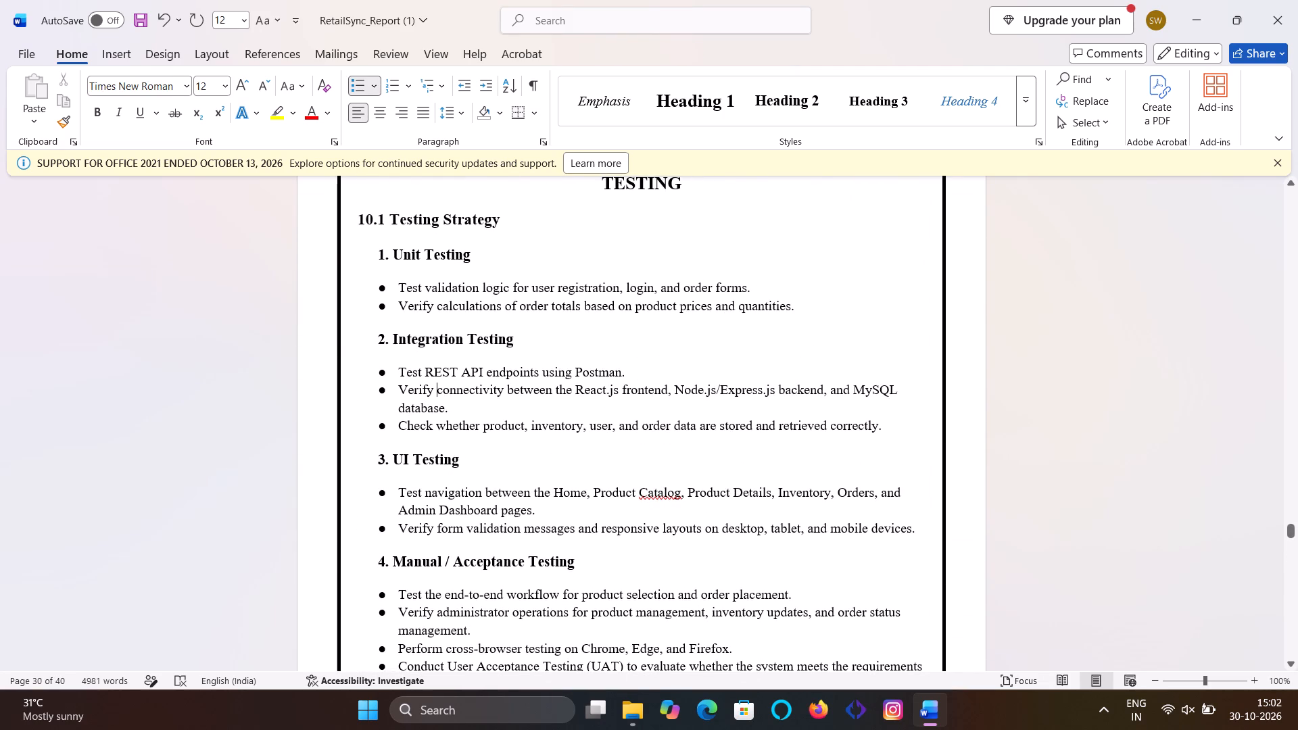
drag(747, 646, 305, 466)
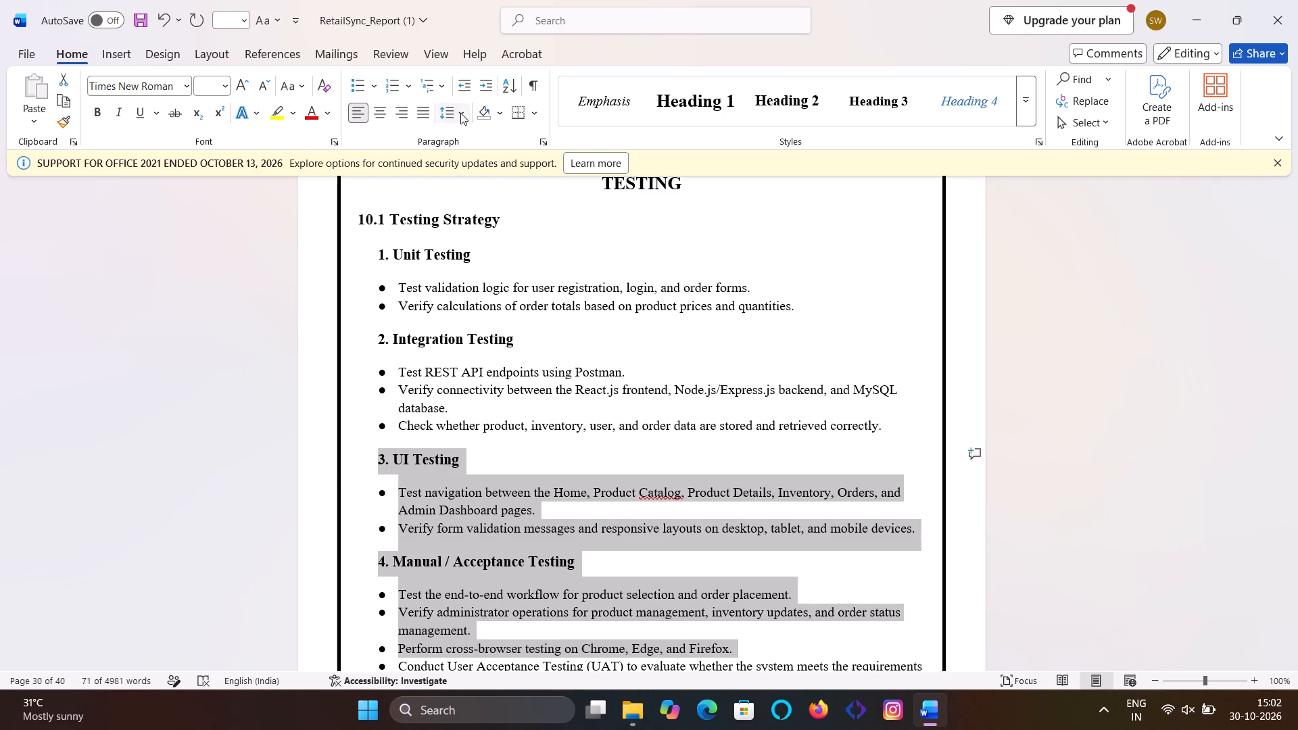
click(460, 113)
click(742, 486)
Check the line spacing of the three Authentication bullet points in section 9.1 Key Features Implementation and justify them.
scroll(742, 486, up, 11)
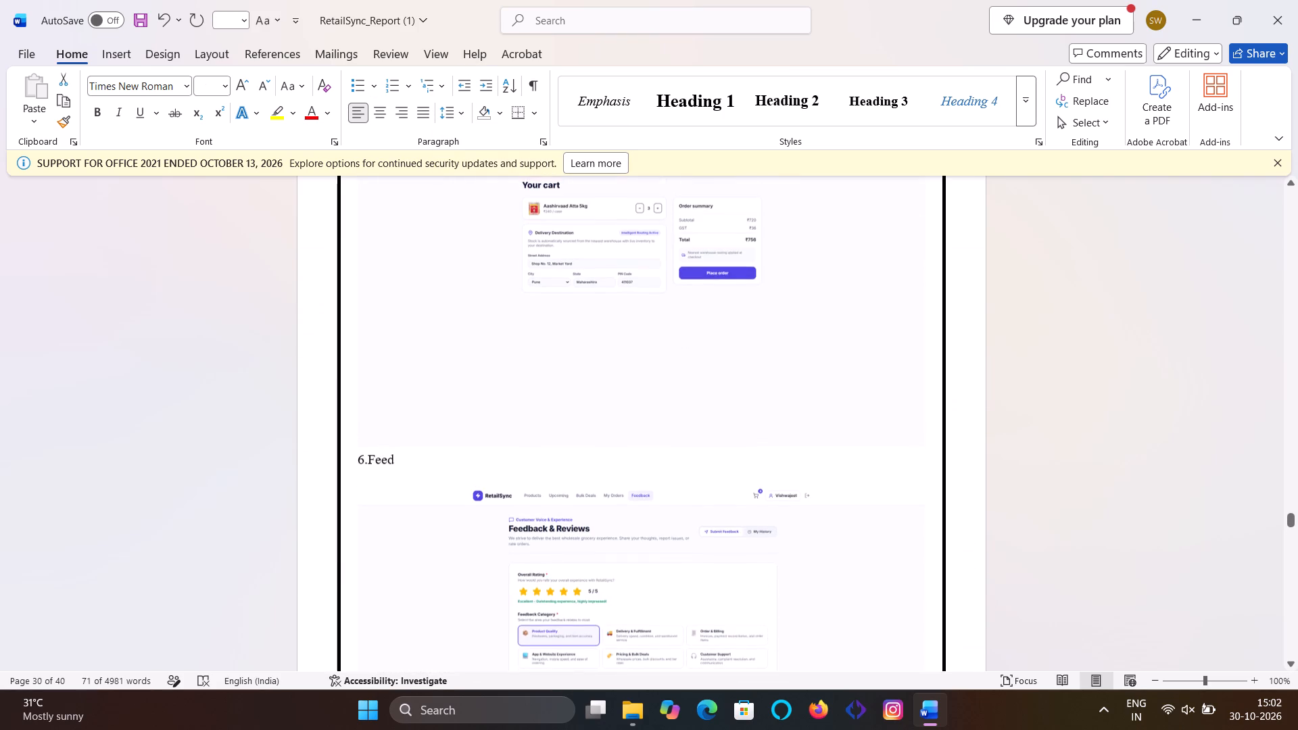
scroll(742, 486, up, 11)
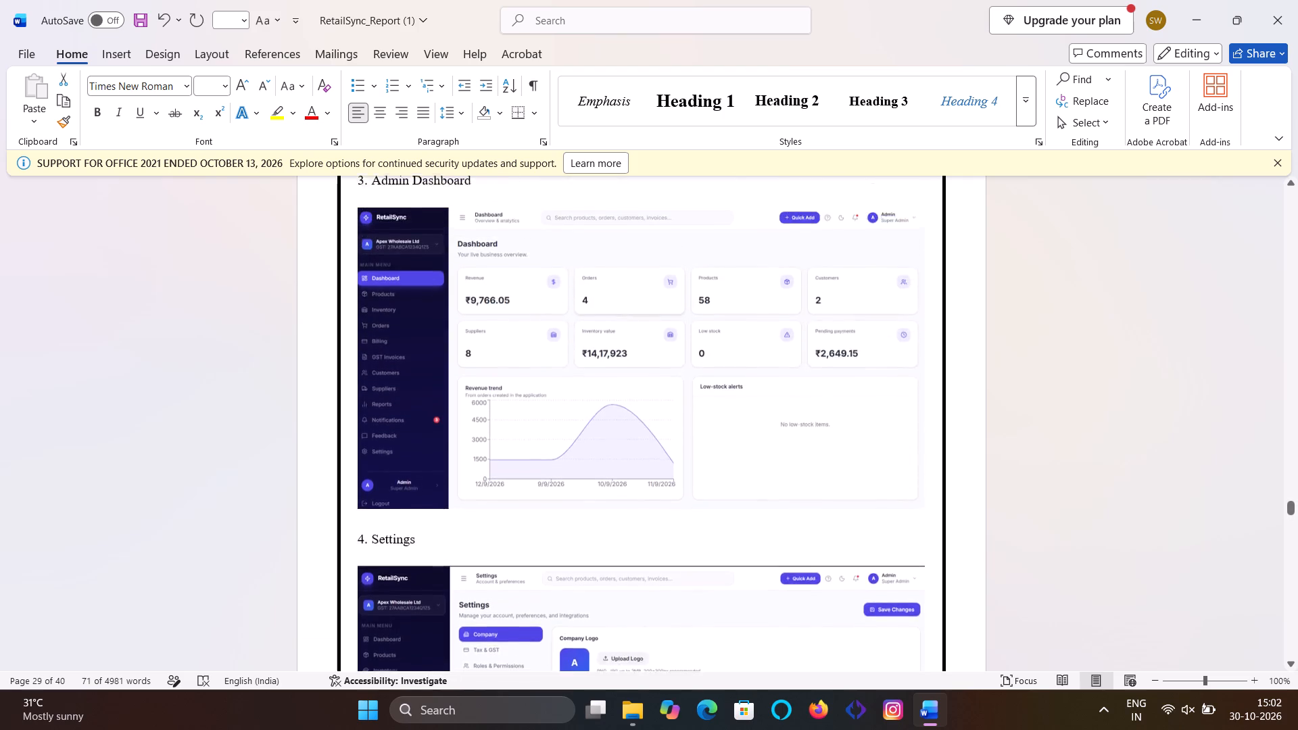
scroll(742, 486, up, 13)
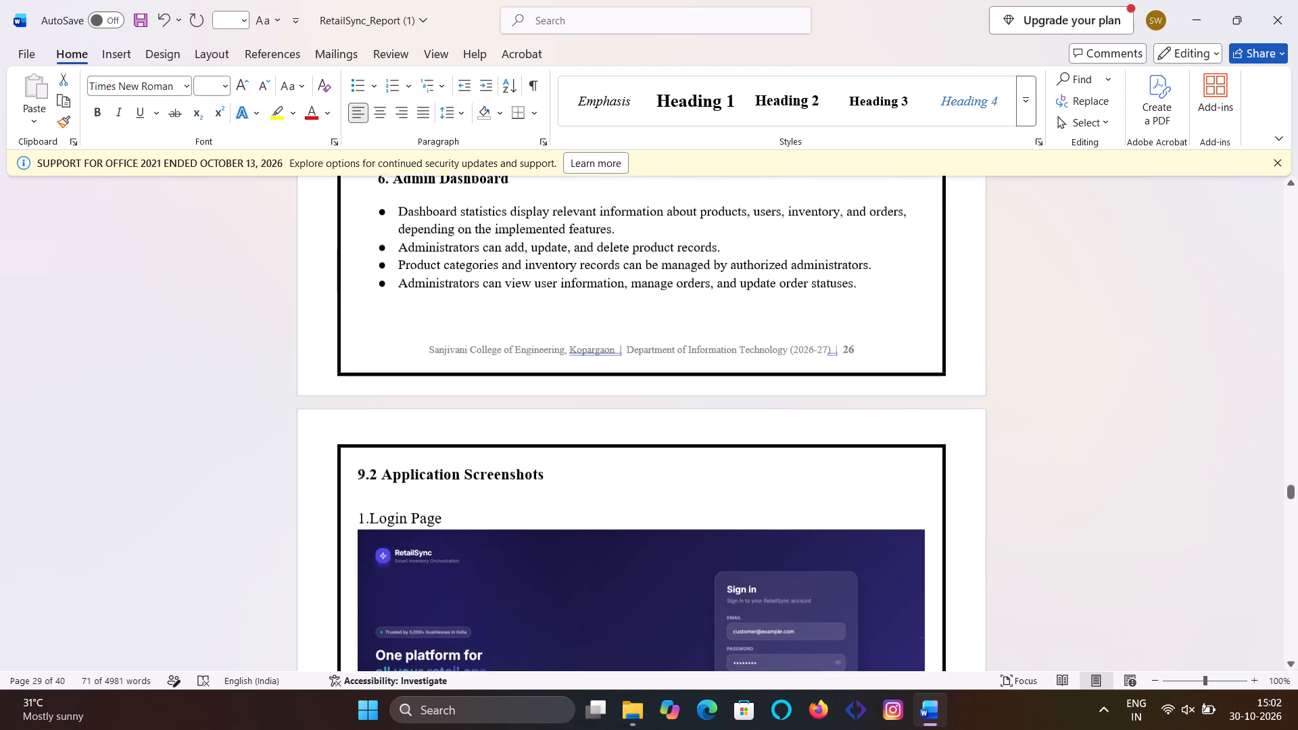
scroll(742, 486, up, 6)
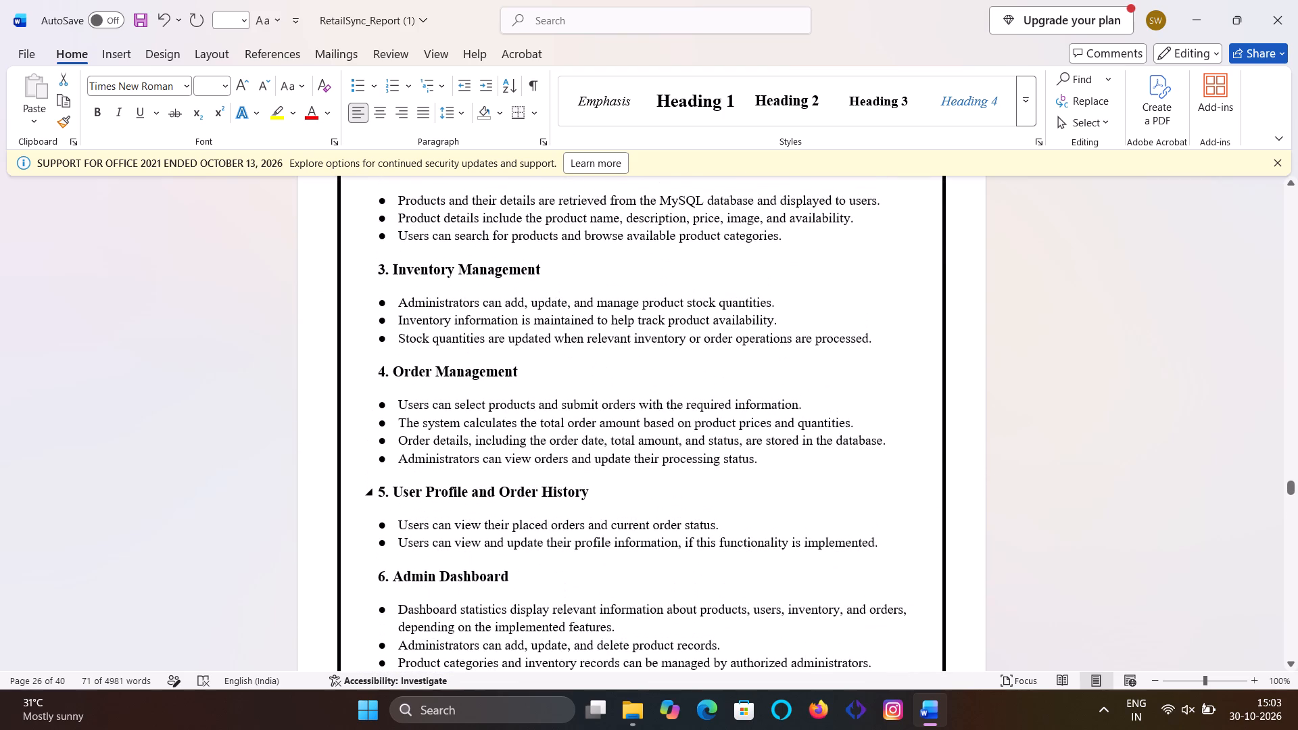
scroll(742, 486, up, 5)
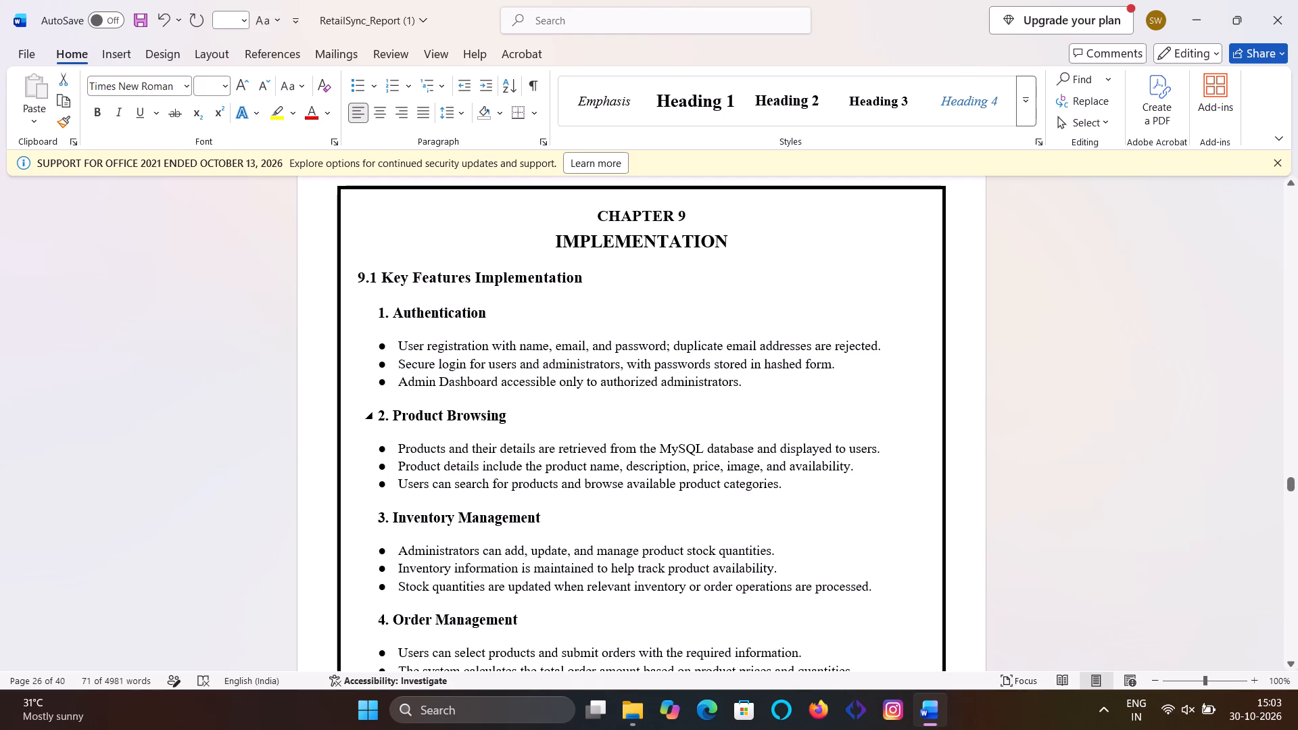
drag(772, 389, 379, 346)
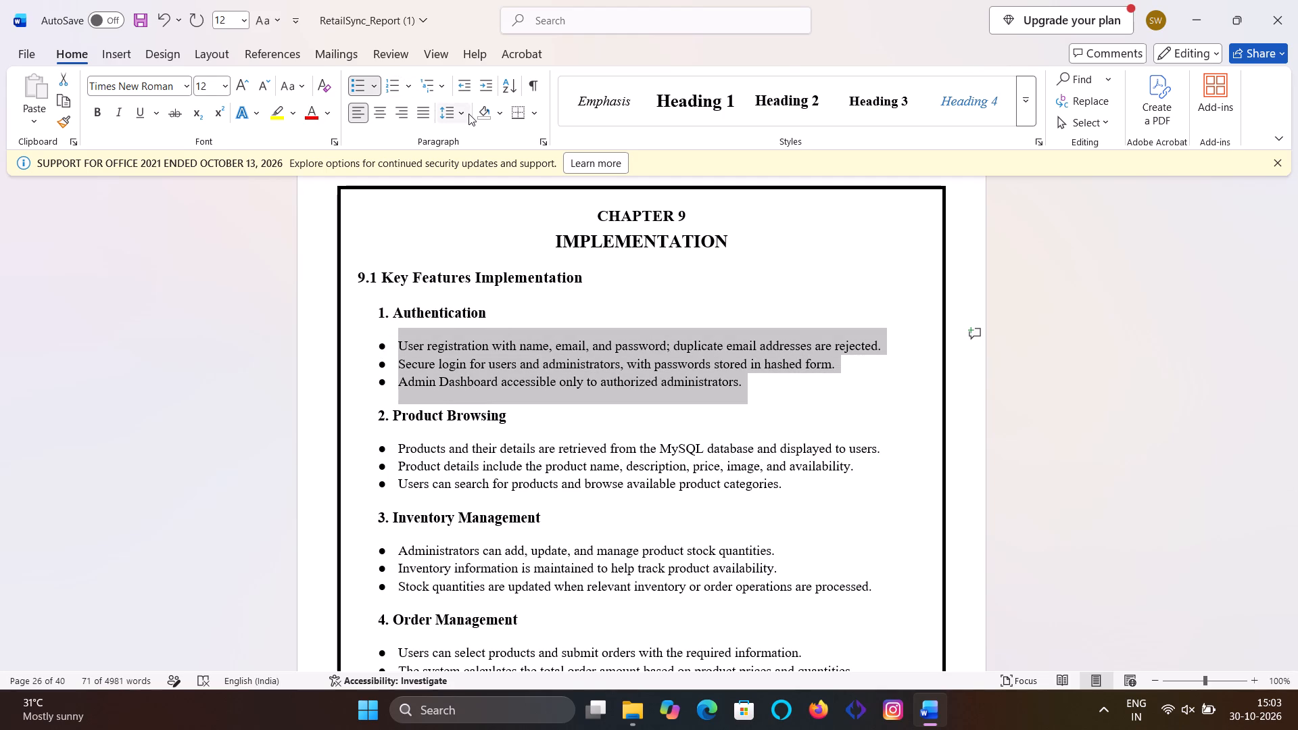
click(468, 114)
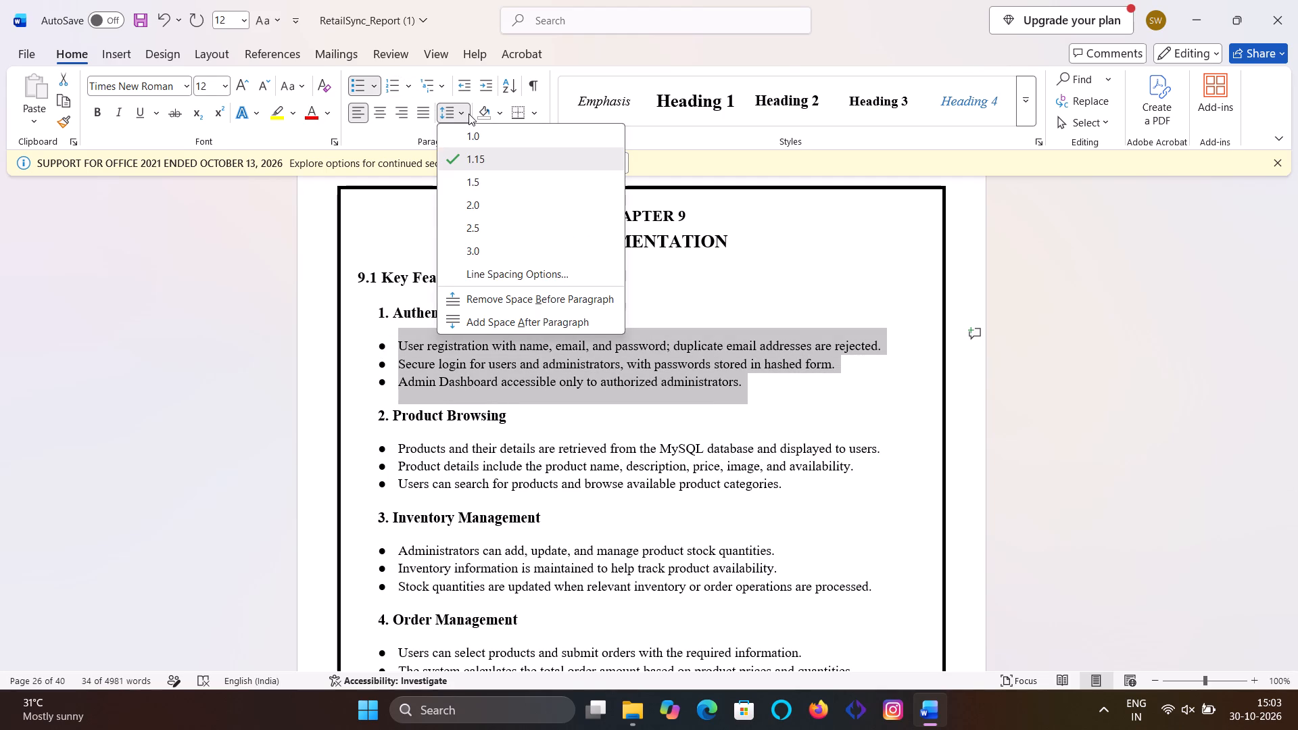
click(424, 112)
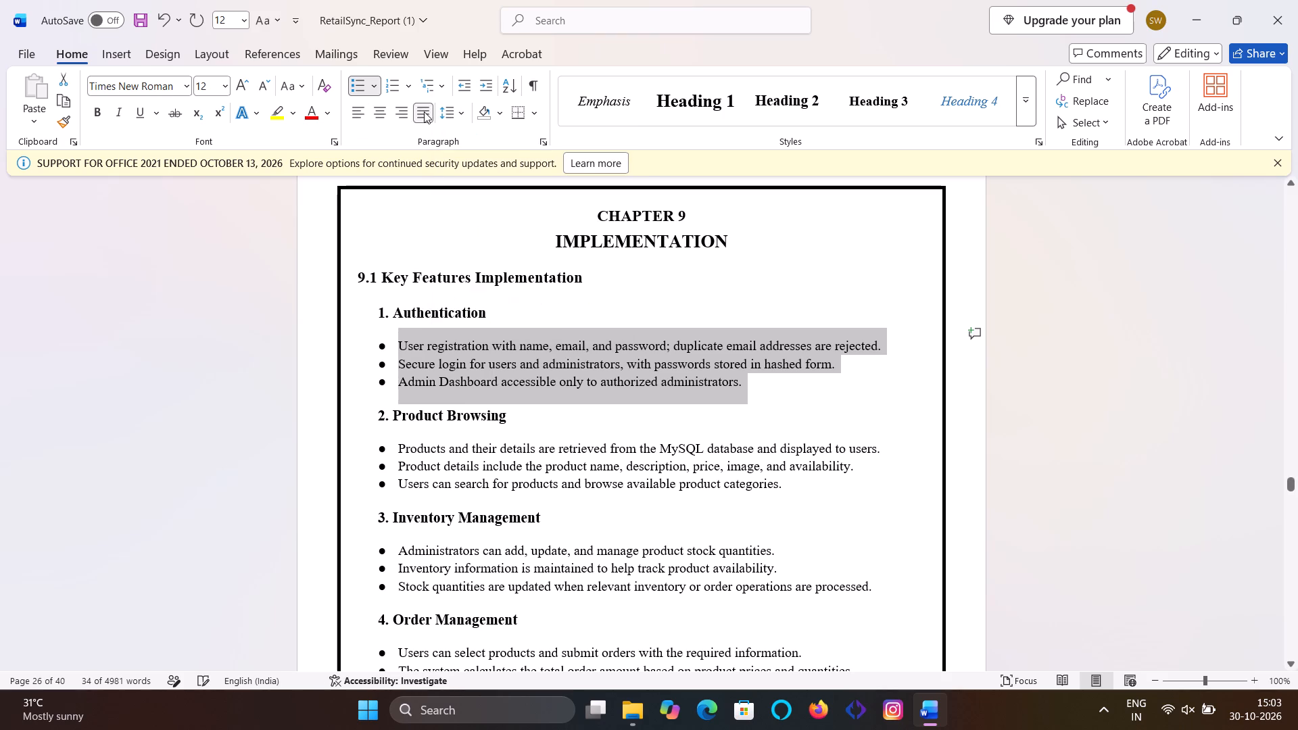
click(424, 112)
click(424, 112)
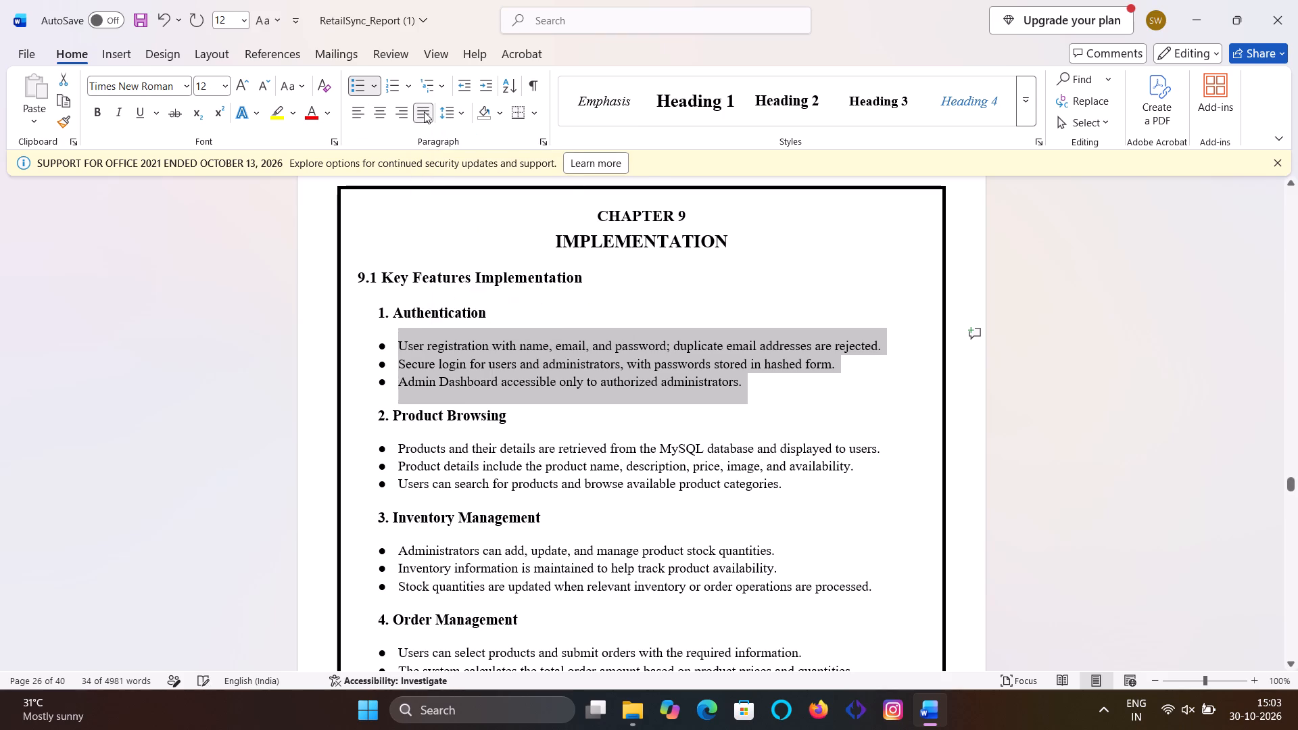
double_click(424, 112)
click(588, 384)
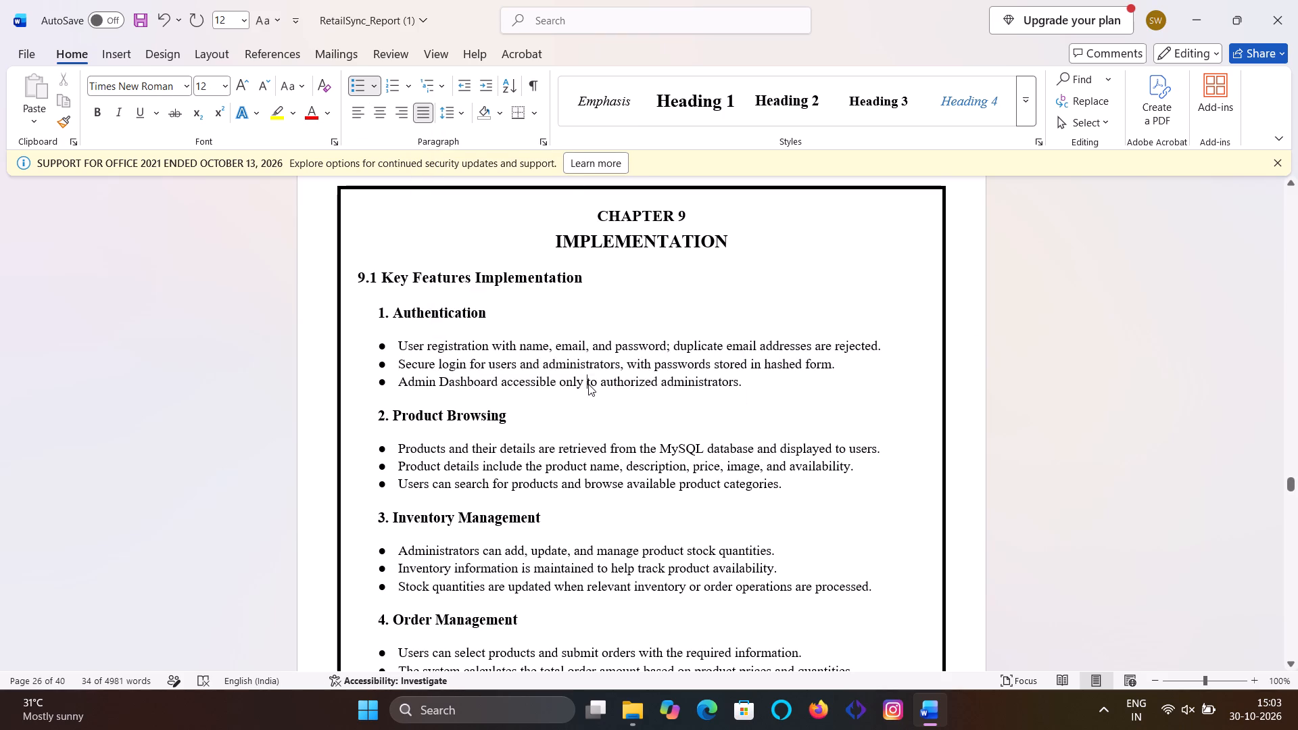
Delete section 8.3 Responsive Layouts, both heading and paragraph, and remove its nearly empty page before Chapter 9.
scroll(588, 384, down, 4)
scroll(588, 384, up, 10)
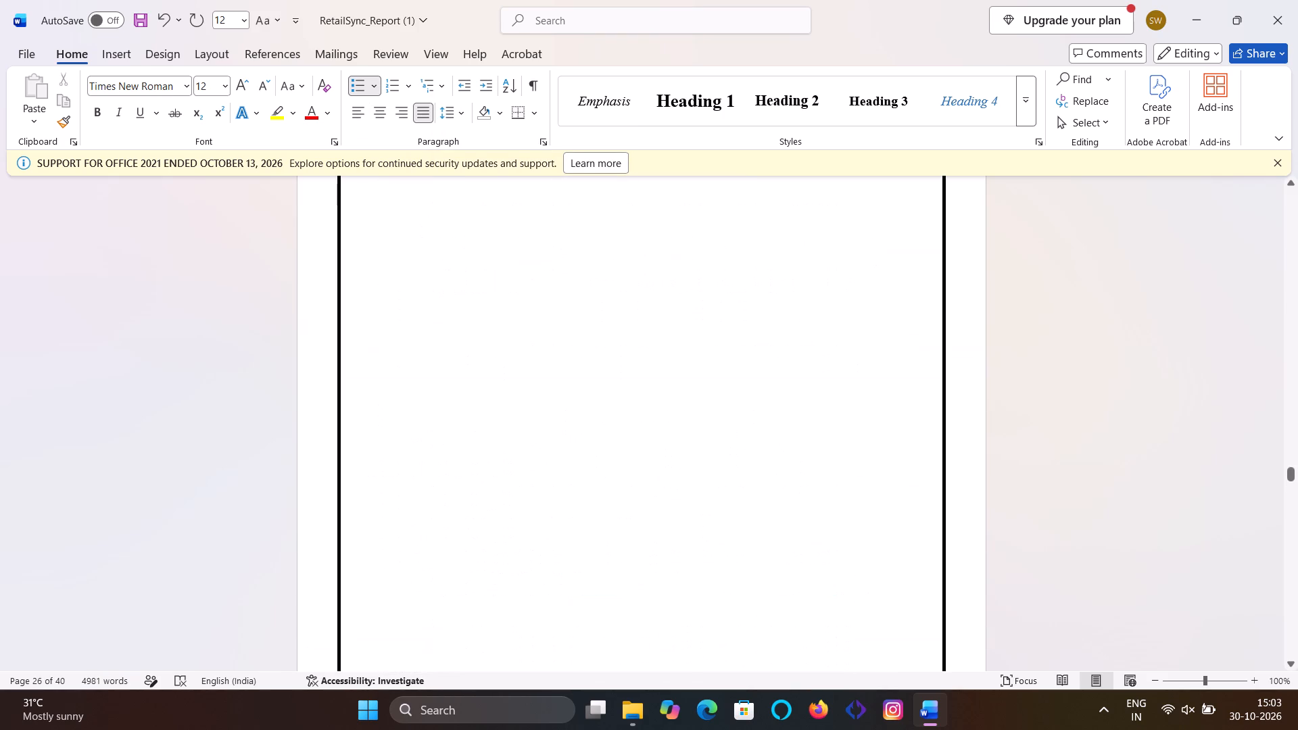
scroll(588, 384, up, 3)
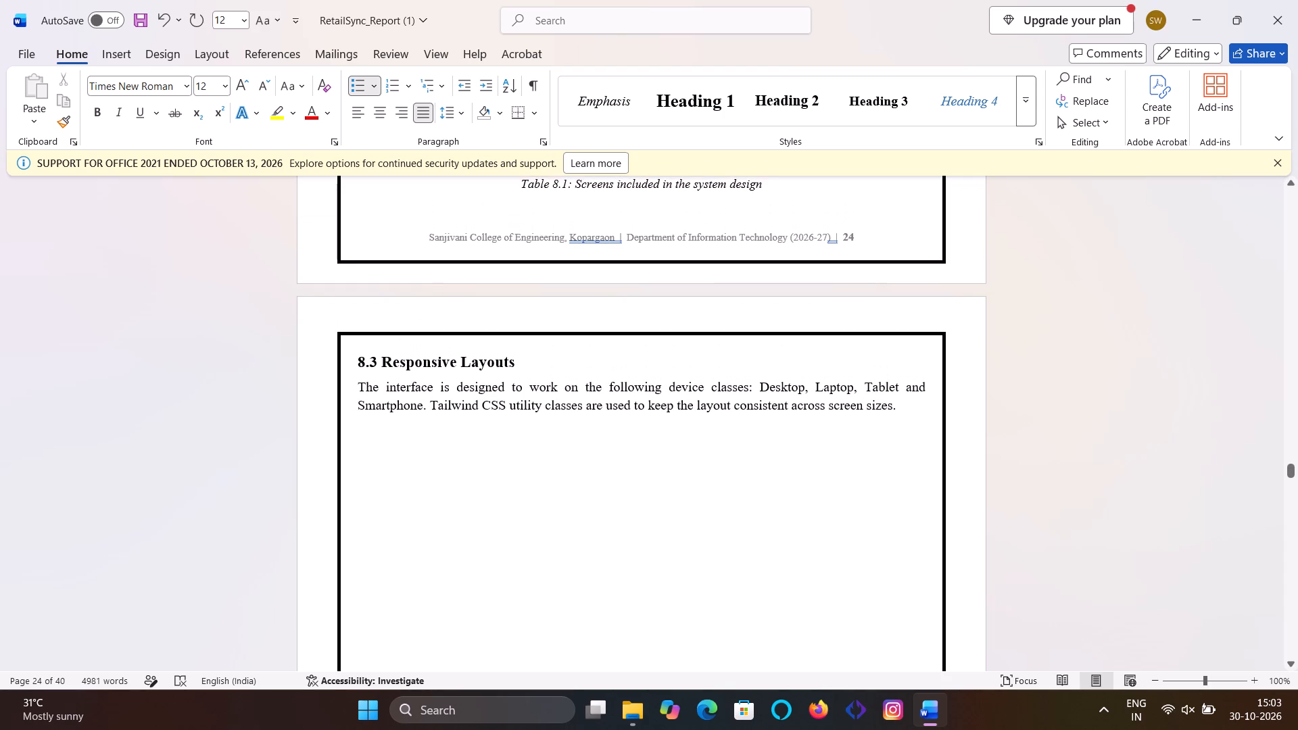
scroll(588, 384, up, 10)
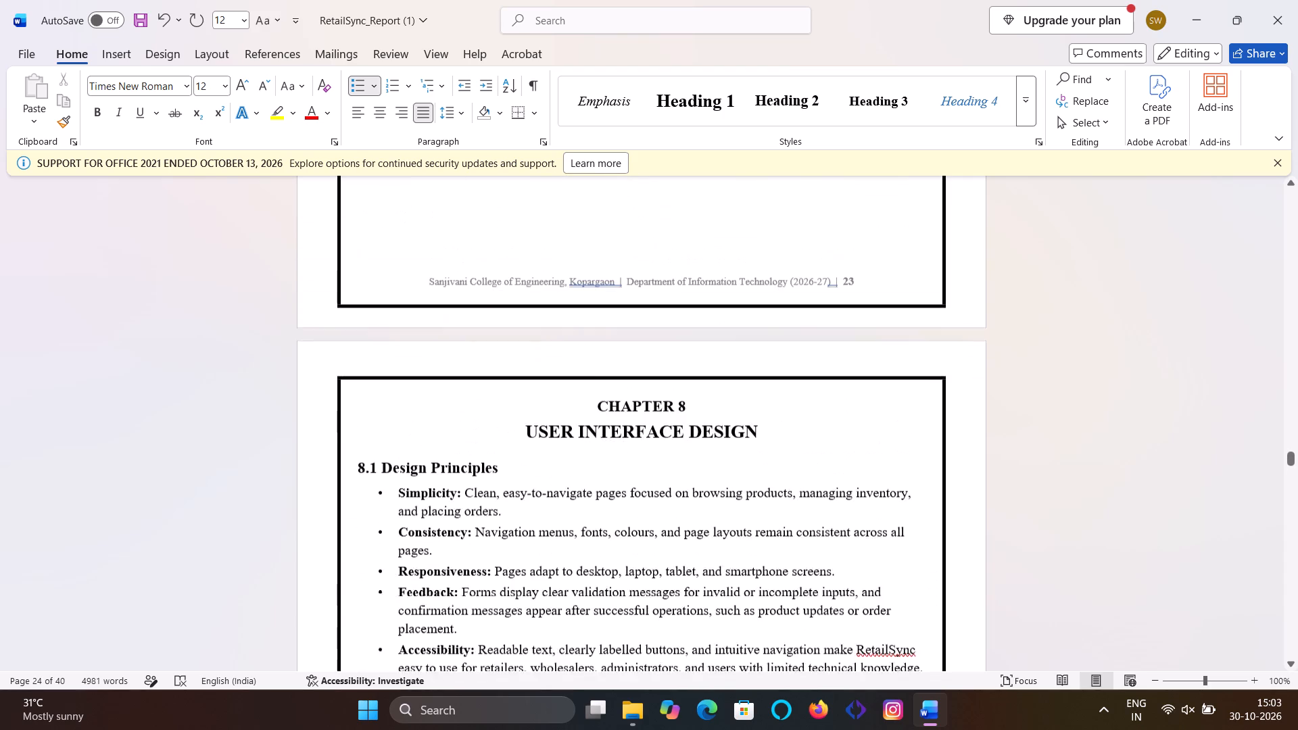
scroll(588, 384, down, 15)
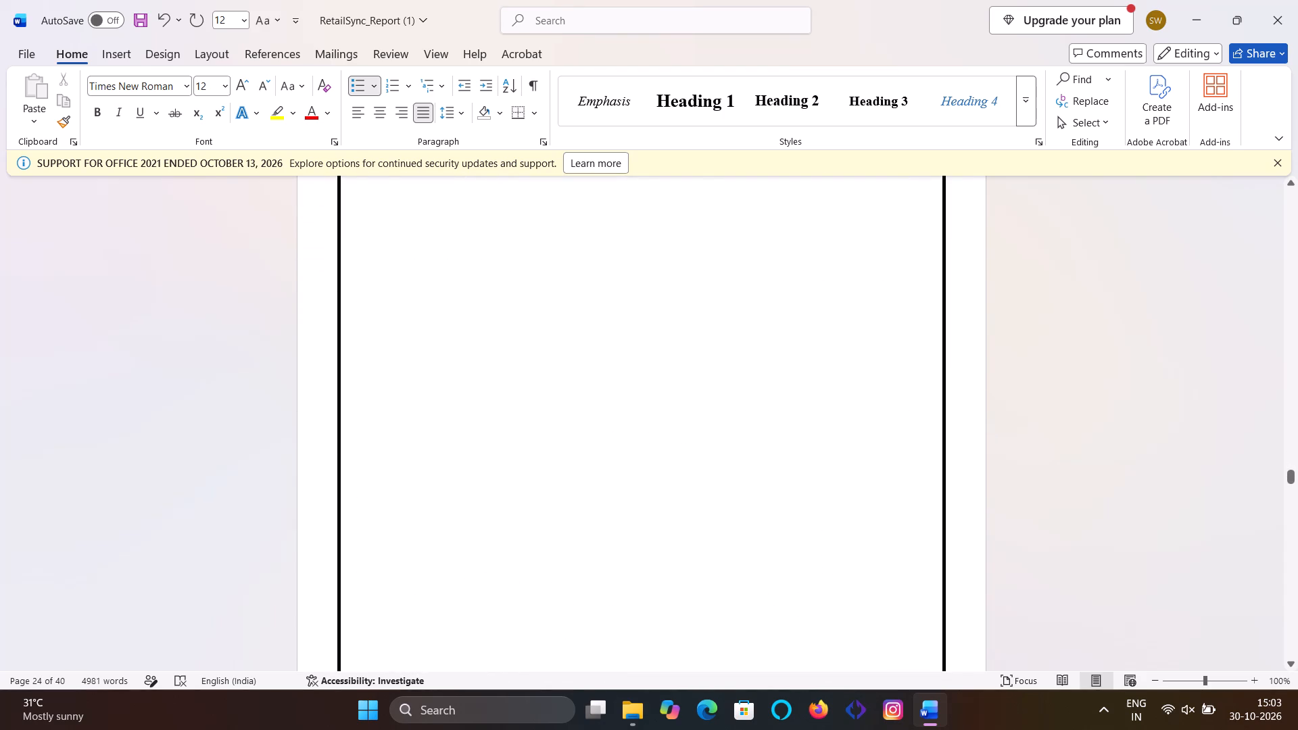
scroll(588, 384, down, 2)
scroll(588, 384, up, 6)
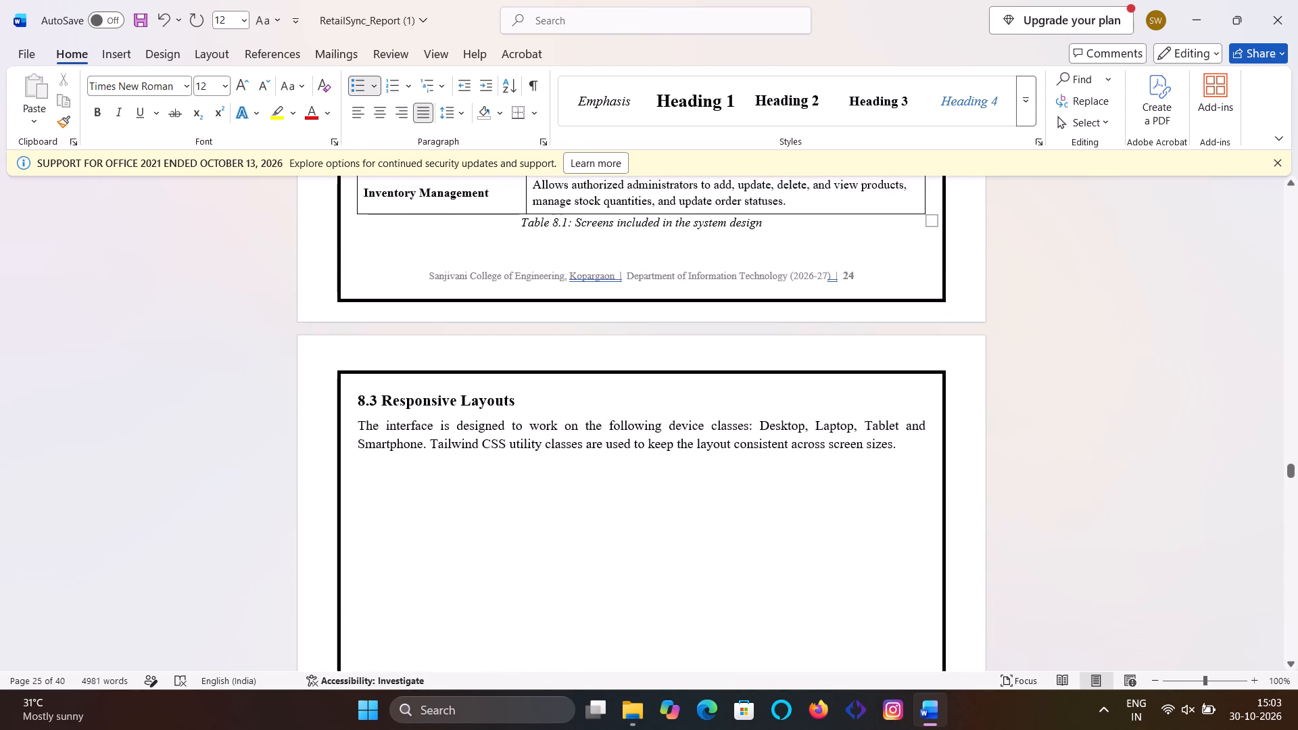
scroll(588, 384, up, 1)
drag(908, 452, 273, 425)
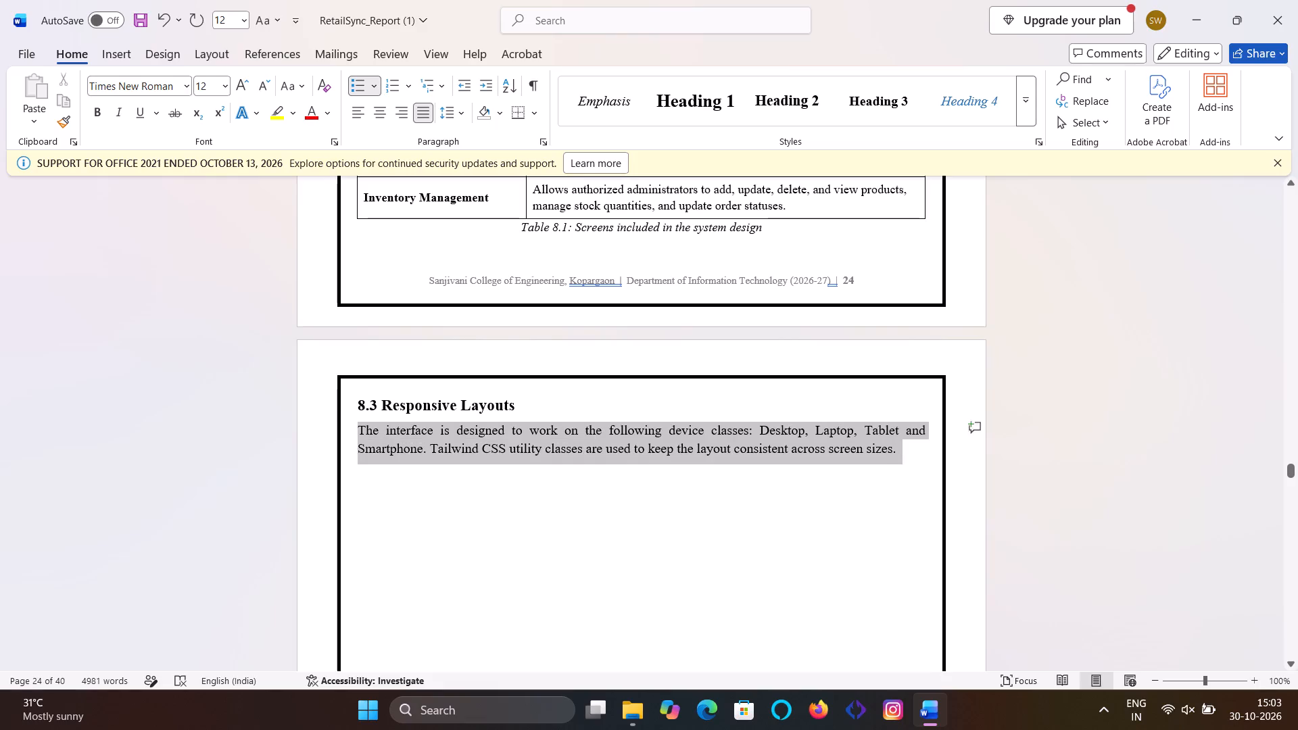
drag(273, 425, 222, 412)
key(BackSpace)
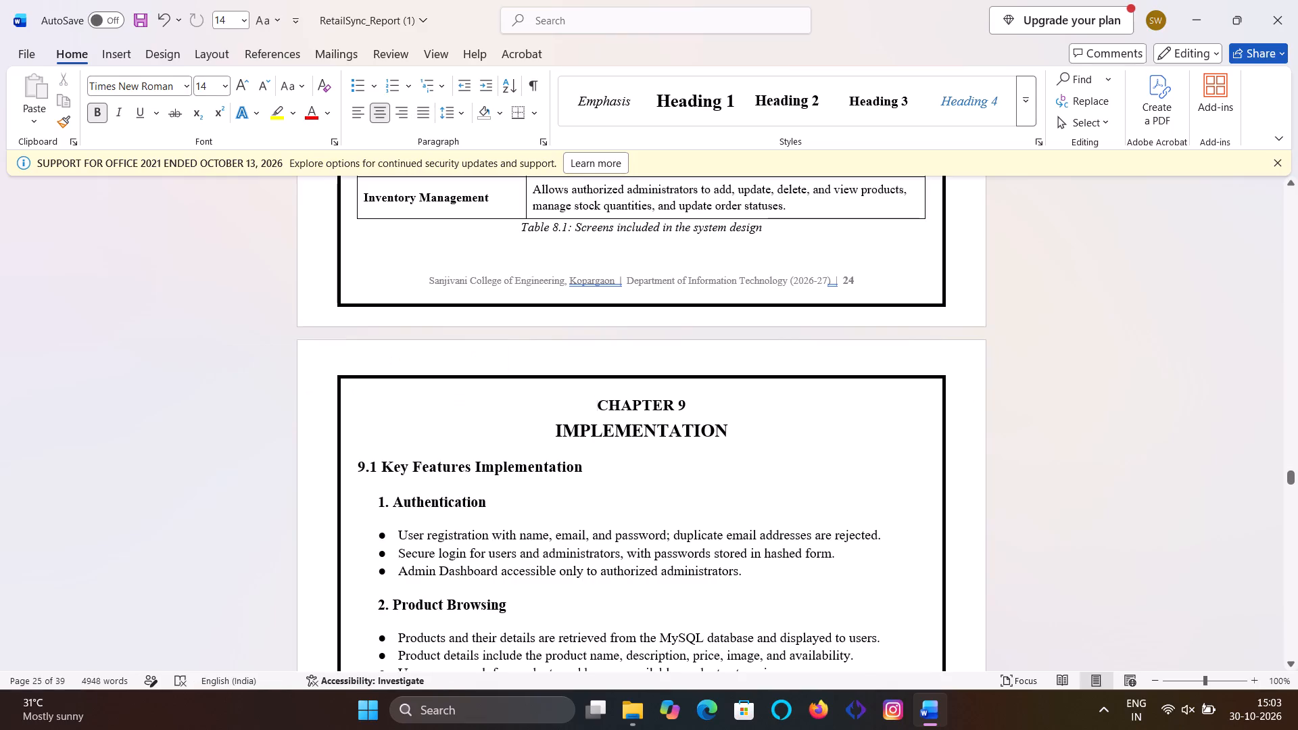
Check the index's page numbers against the chapter pages, looking through the report to the Geo Tag Photos at its end.
scroll(222, 412, down, 7)
scroll(222, 412, up, 20)
scroll(222, 412, up, 20)
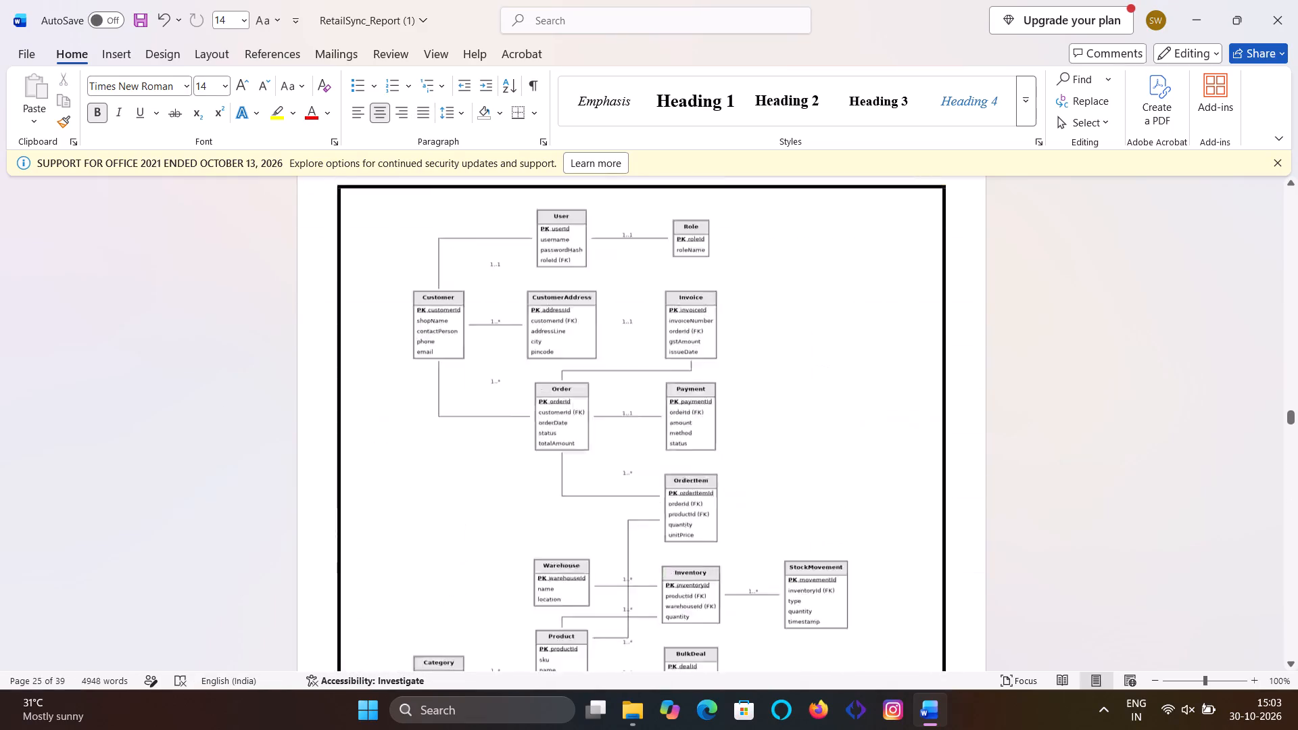
scroll(222, 412, up, 20)
scroll(222, 412, up, 20)
scroll(222, 412, up, 10)
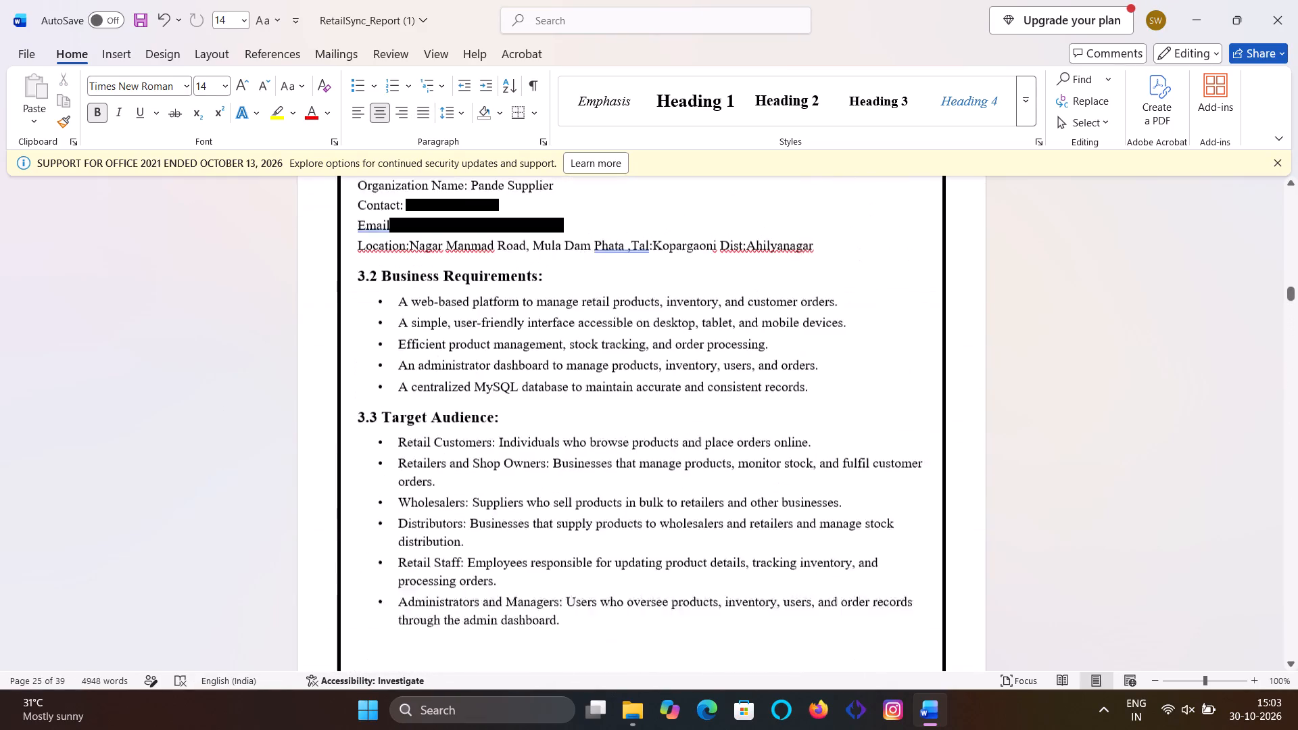
scroll(222, 412, up, 14)
scroll(222, 412, up, 10)
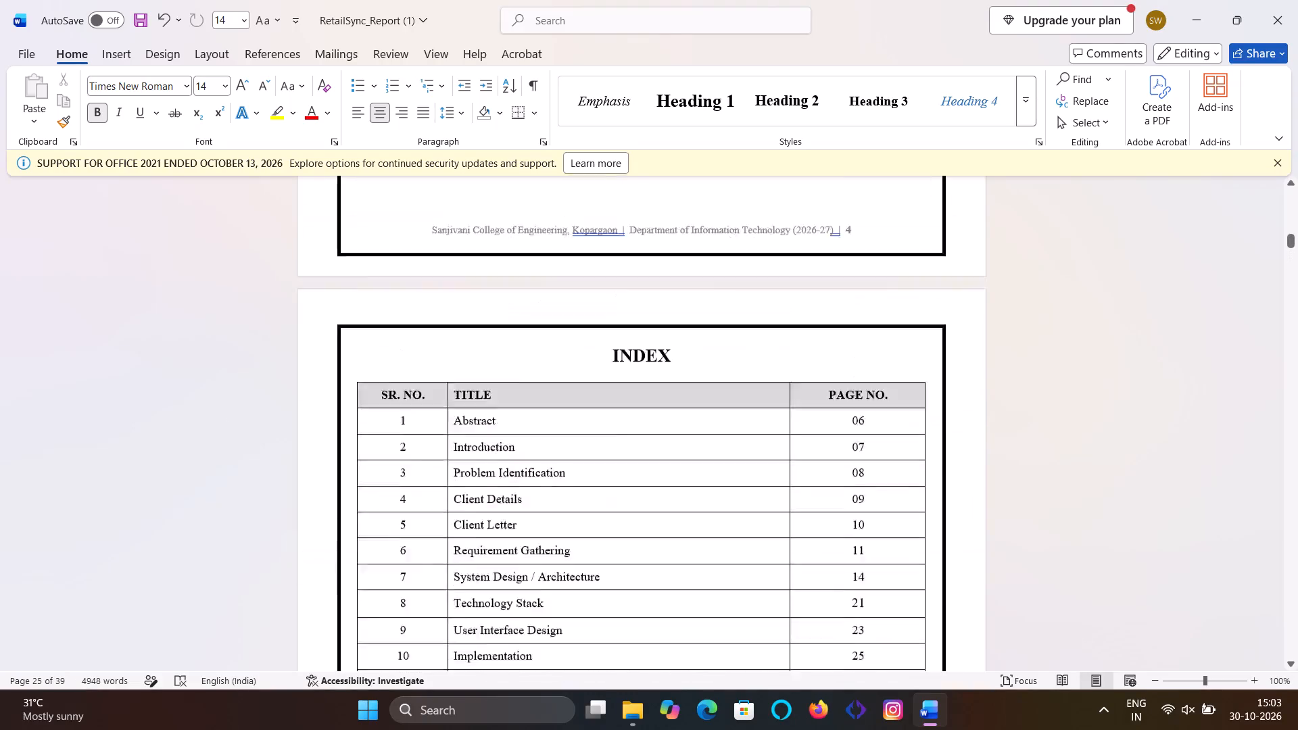
scroll(222, 412, up, 2)
scroll(222, 412, down, 7)
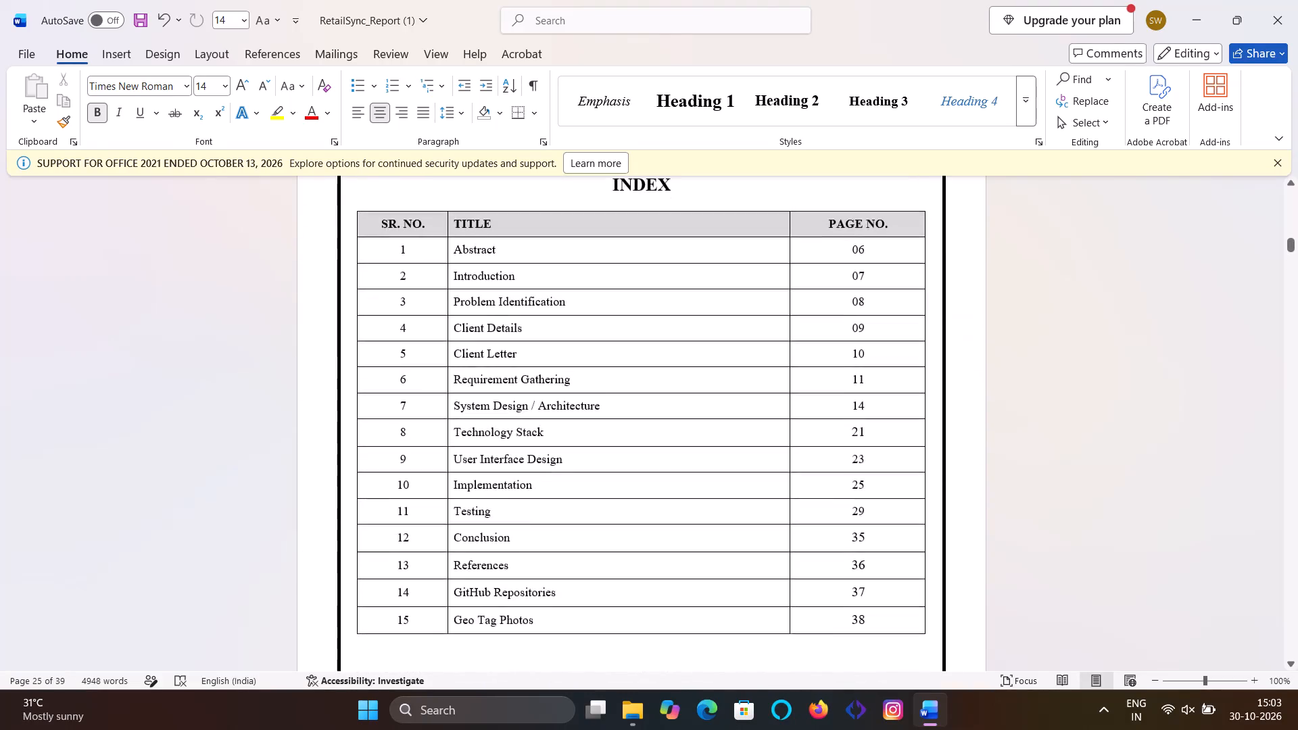
scroll(222, 412, down, 20)
scroll(222, 412, down, 20)
scroll(222, 412, down, 20)
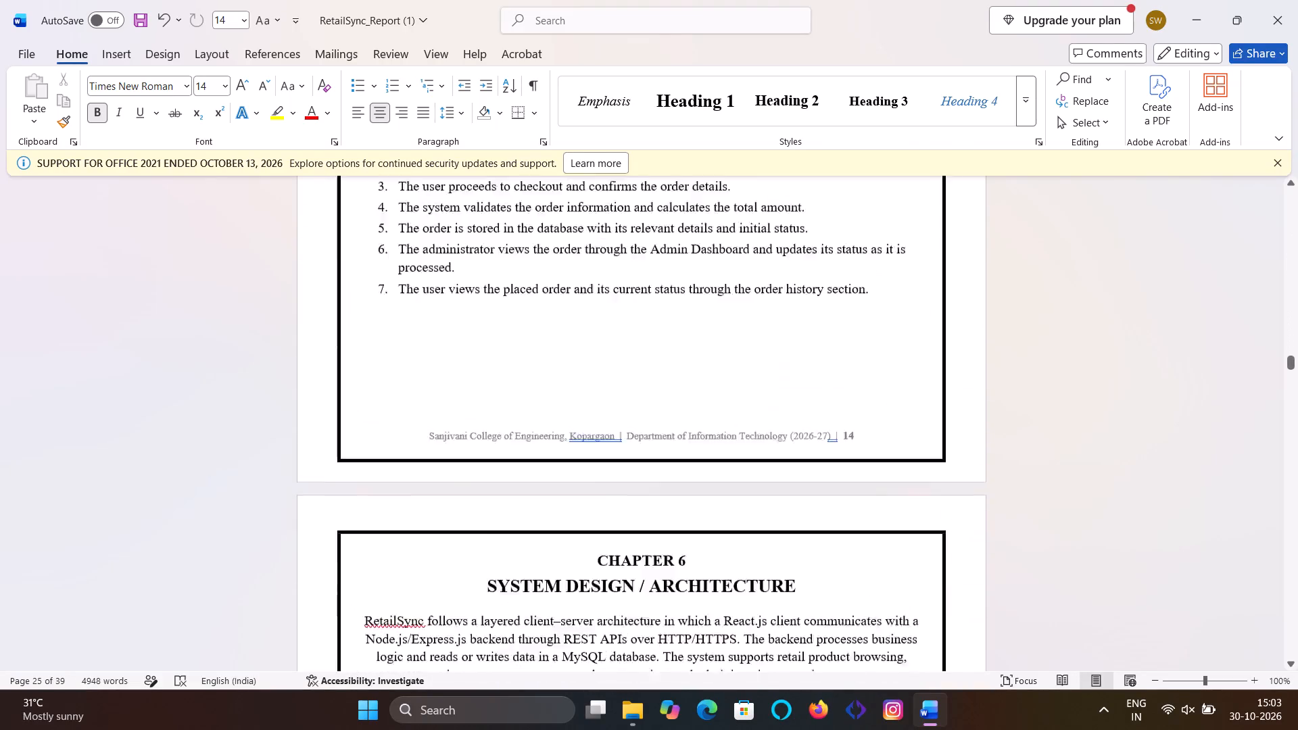
scroll(222, 412, down, 20)
scroll(222, 412, down, 20)
scroll(222, 412, down, 13)
scroll(222, 412, down, 9)
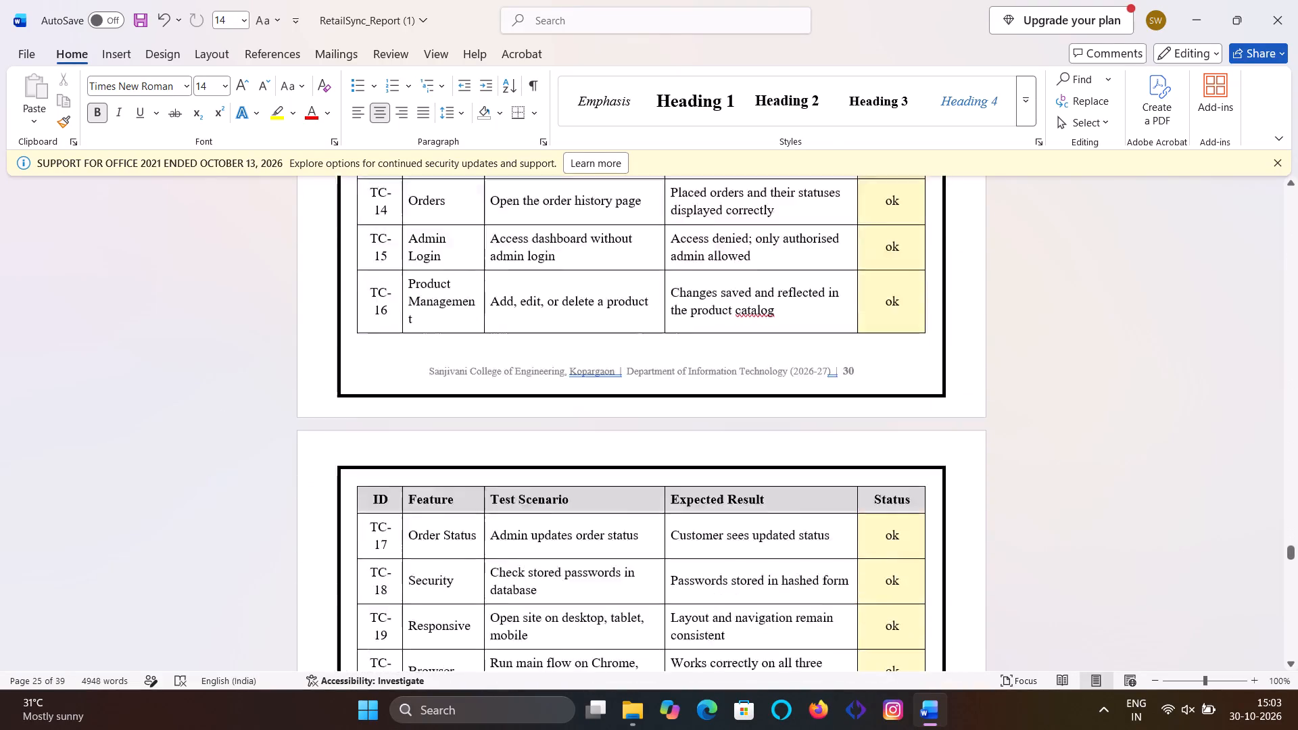
scroll(222, 412, down, 20)
scroll(222, 412, down, 20)
scroll(222, 412, down, 6)
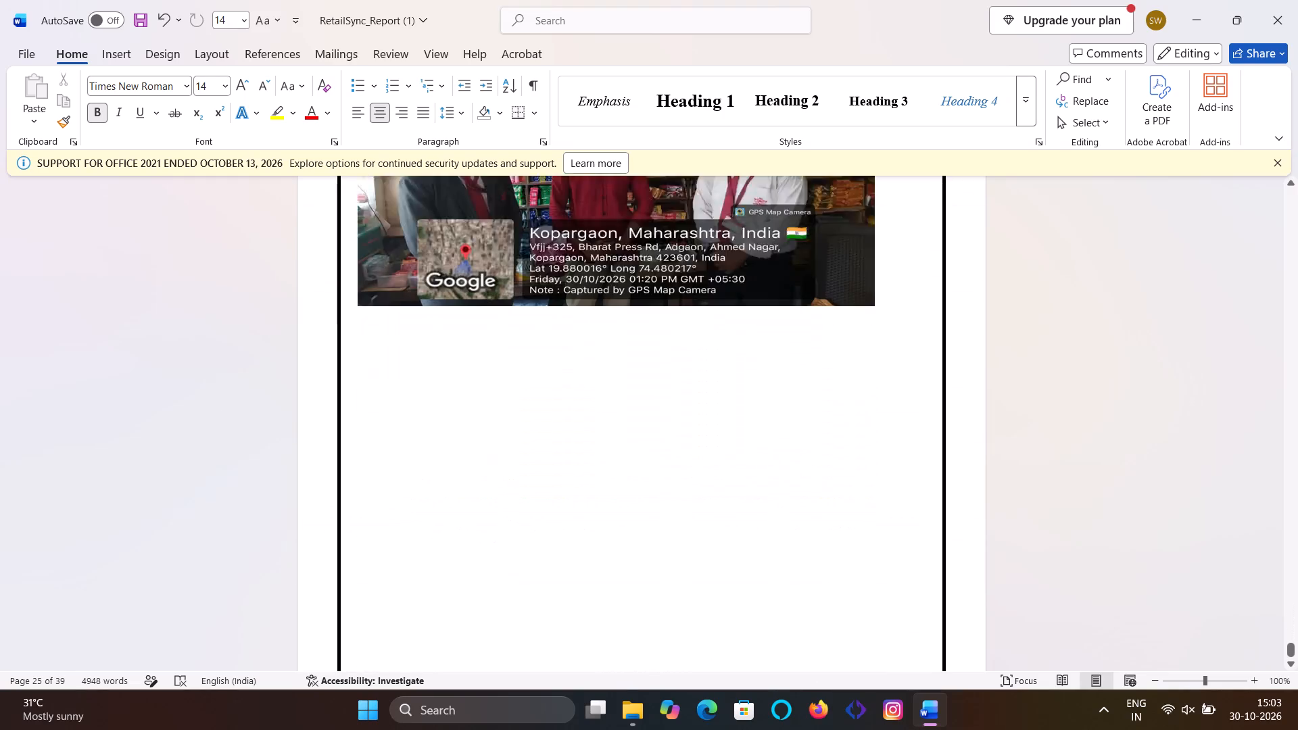
Delete the Server.js code from app.use((error, req, res, next) onward and remove its partly empty page before Chapter 11.
scroll(539, 429, up, 1)
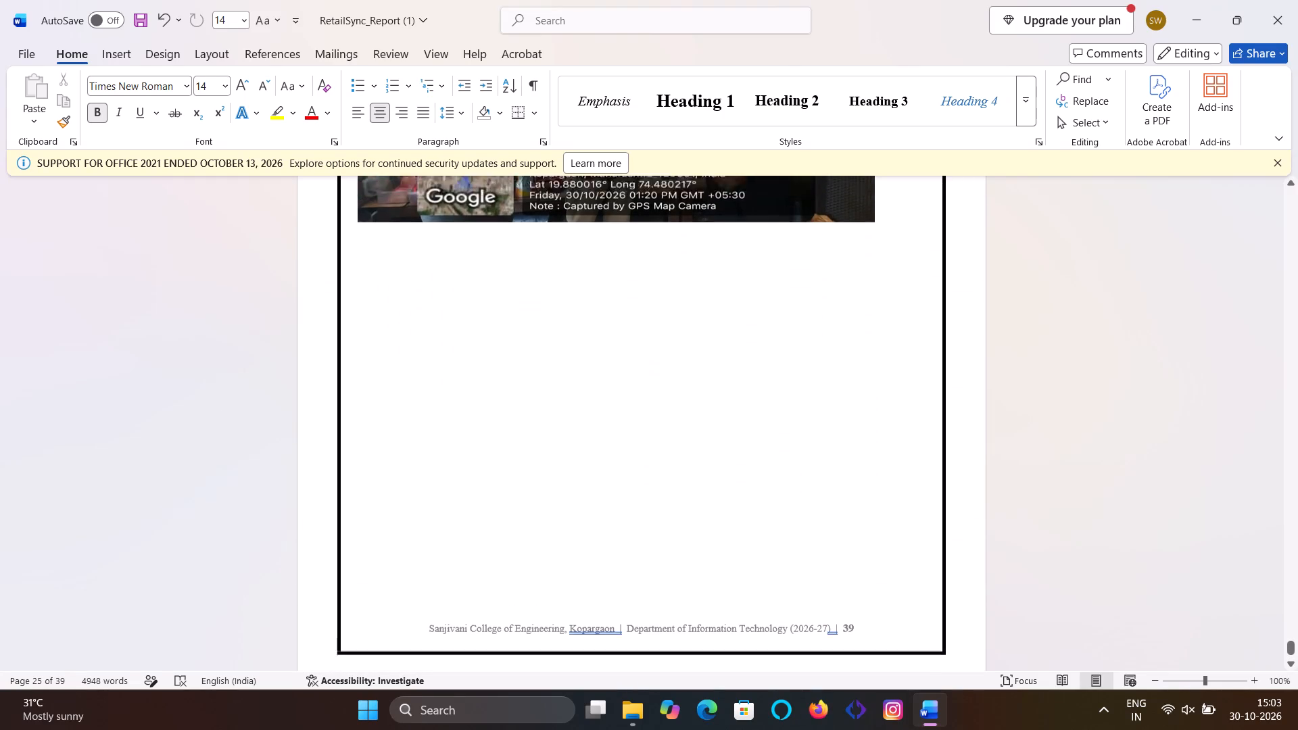
scroll(539, 429, up, 20)
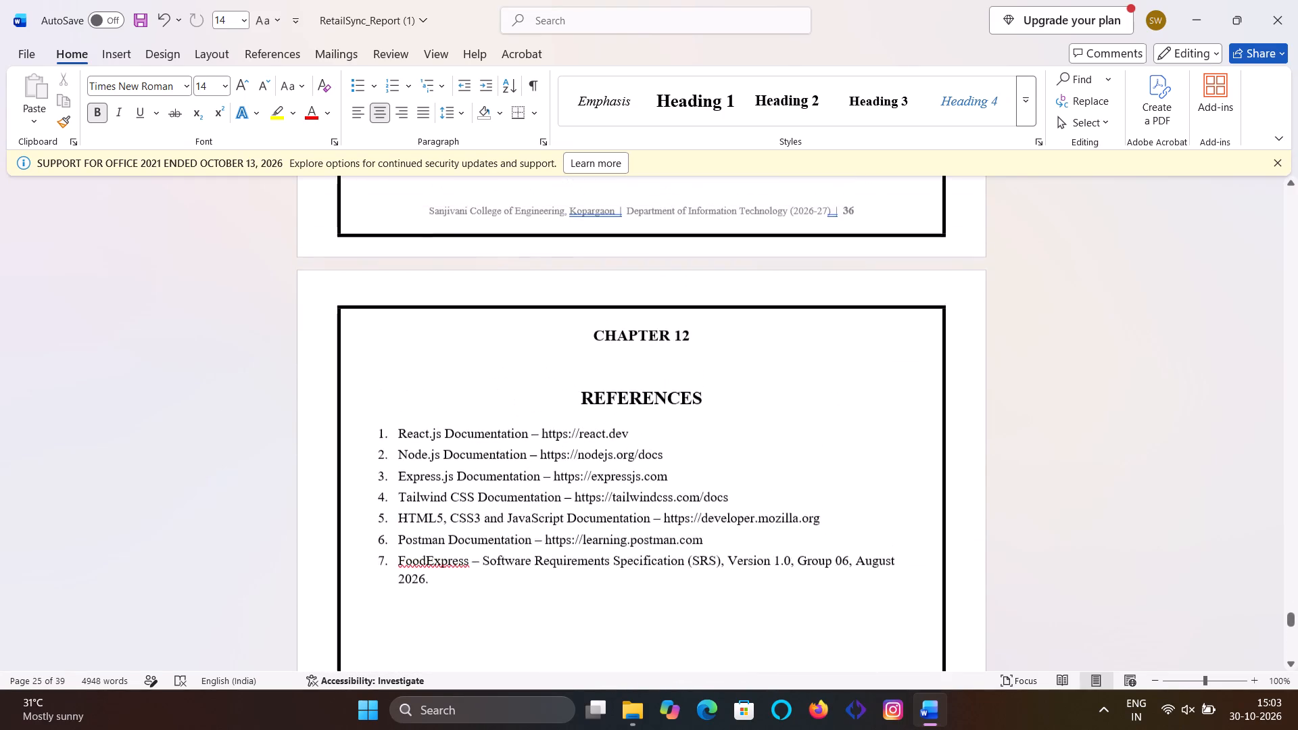
scroll(539, 429, up, 18)
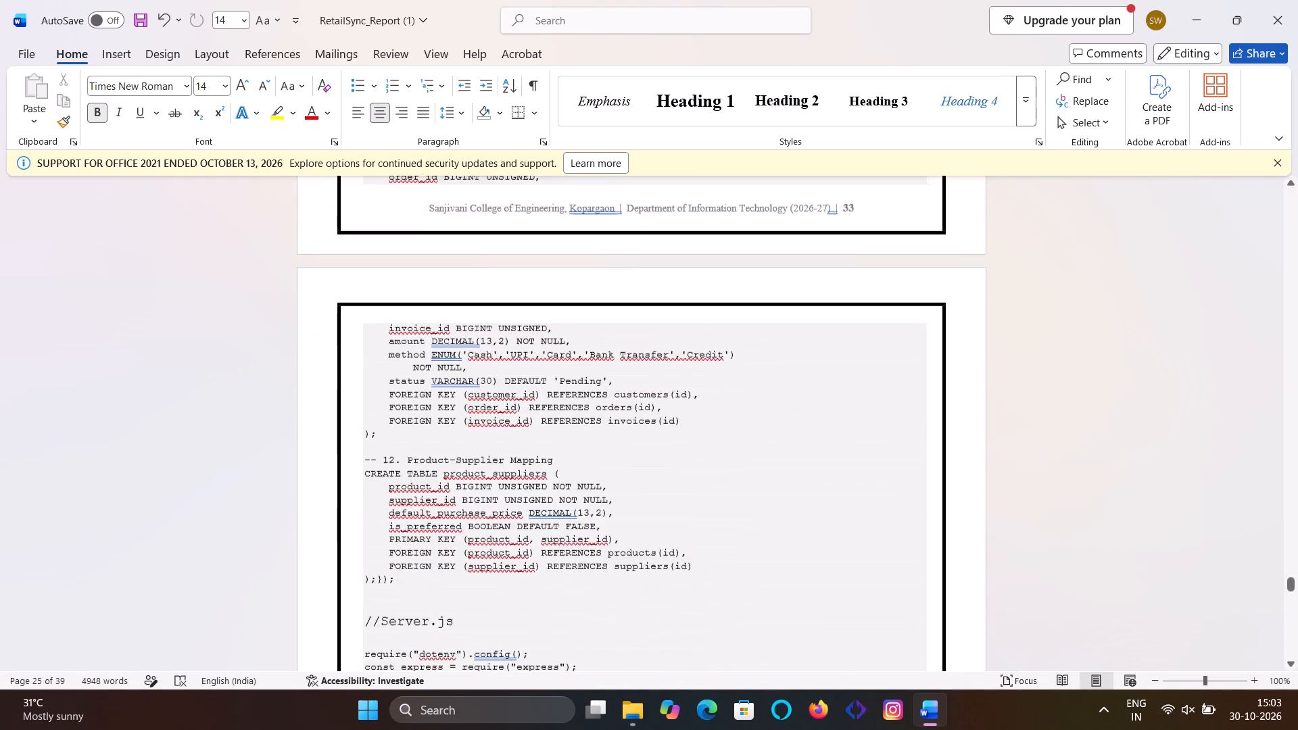
scroll(539, 429, down, 7)
scroll(539, 429, up, 2)
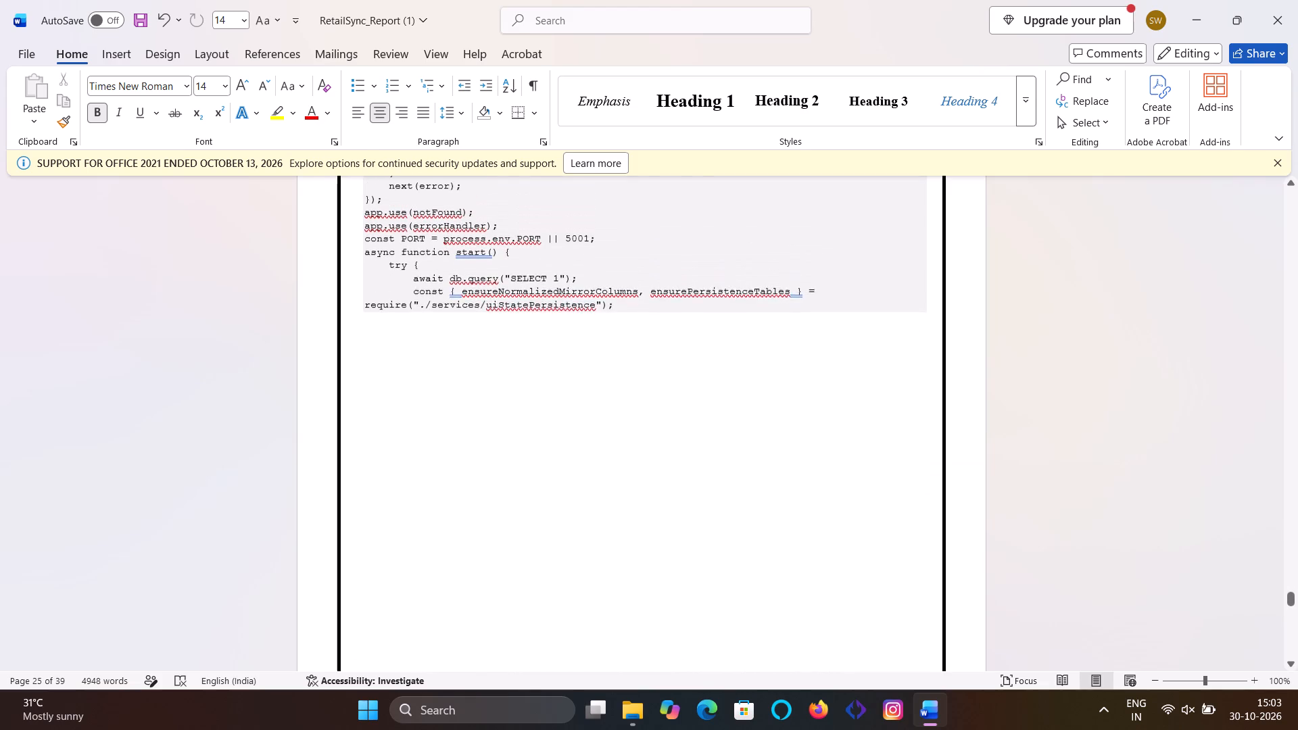
scroll(539, 429, up, 2)
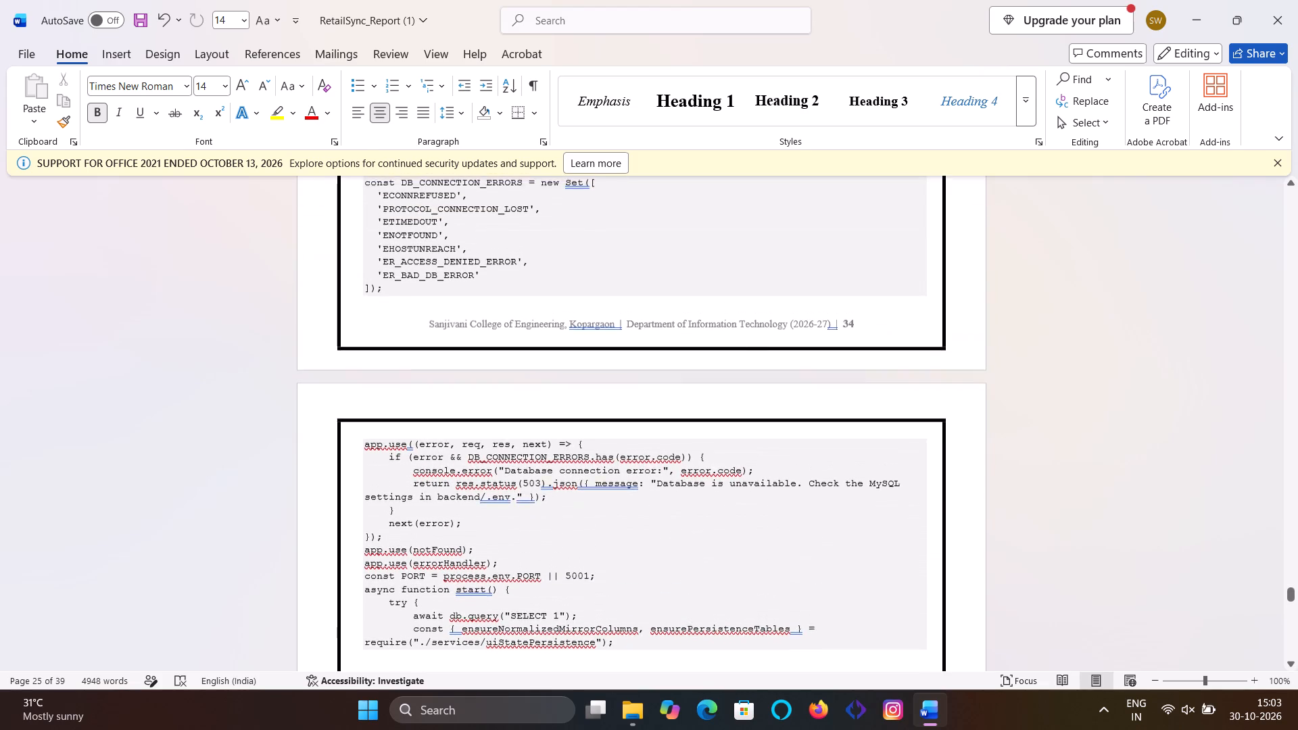
scroll(539, 429, up, 1)
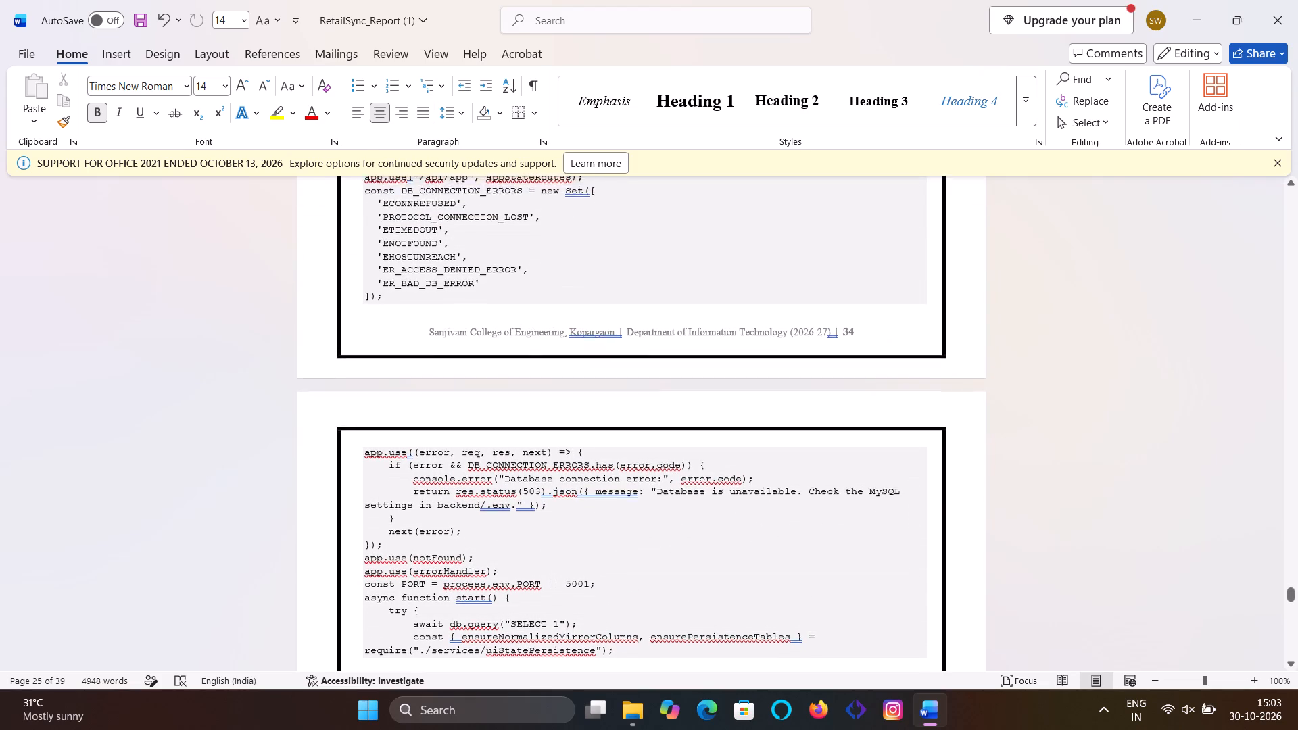
drag(642, 583, 347, 403)
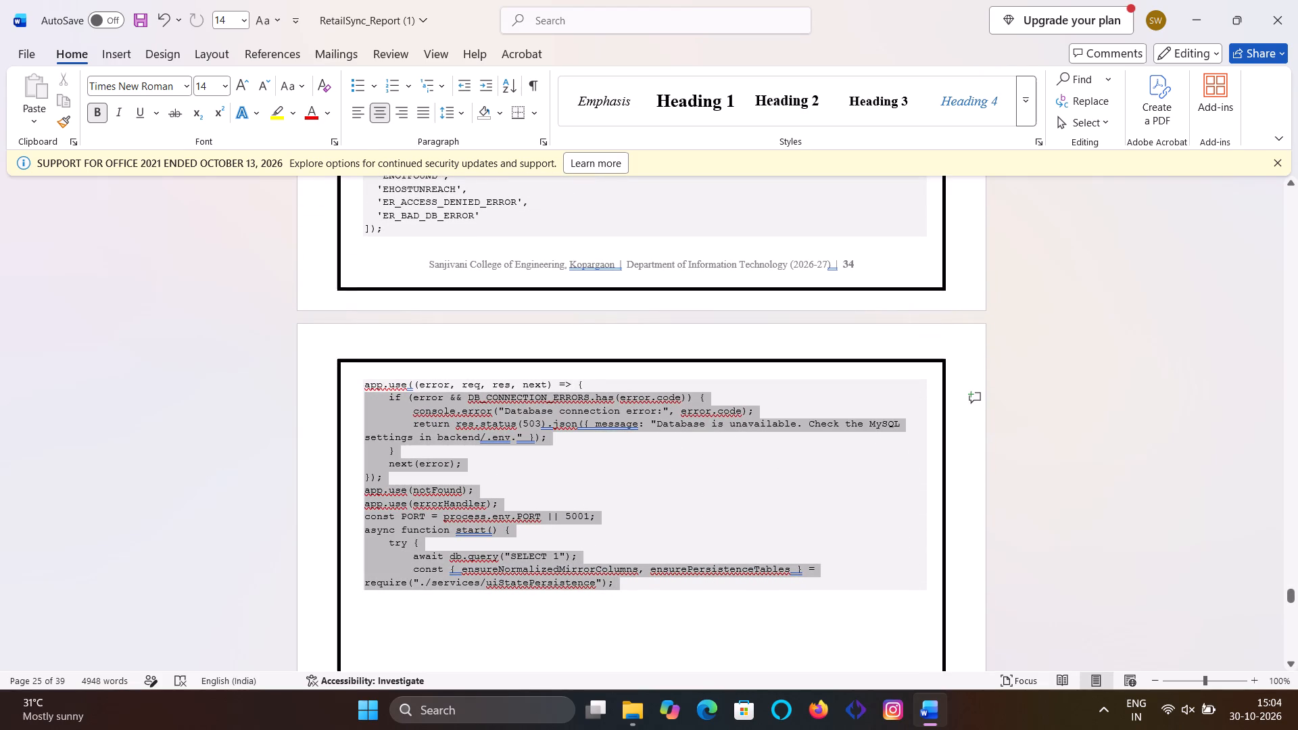
drag(347, 403, 346, 380)
key(BackSpace)
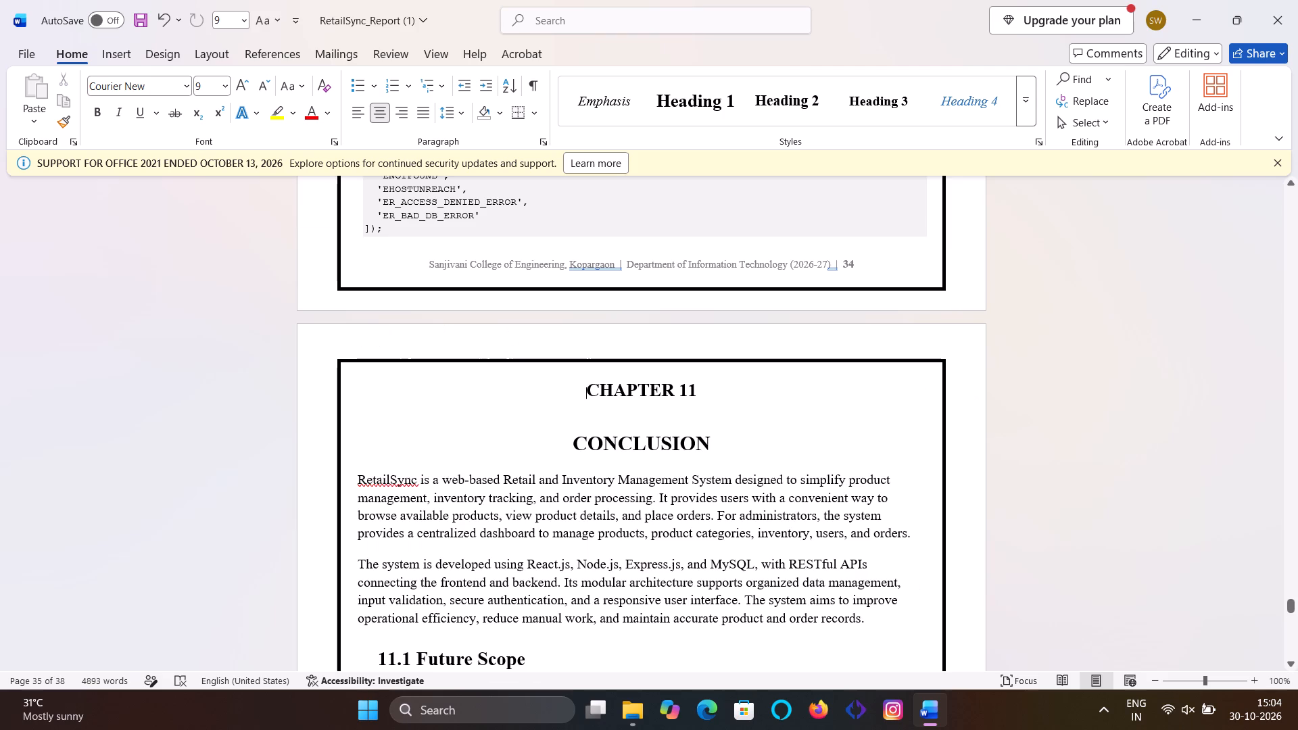
Justify the two introductory Conclusion paragraphs in Chapter 11, above 11.1 Future Scope.
scroll(346, 380, down, 20)
scroll(346, 380, down, 17)
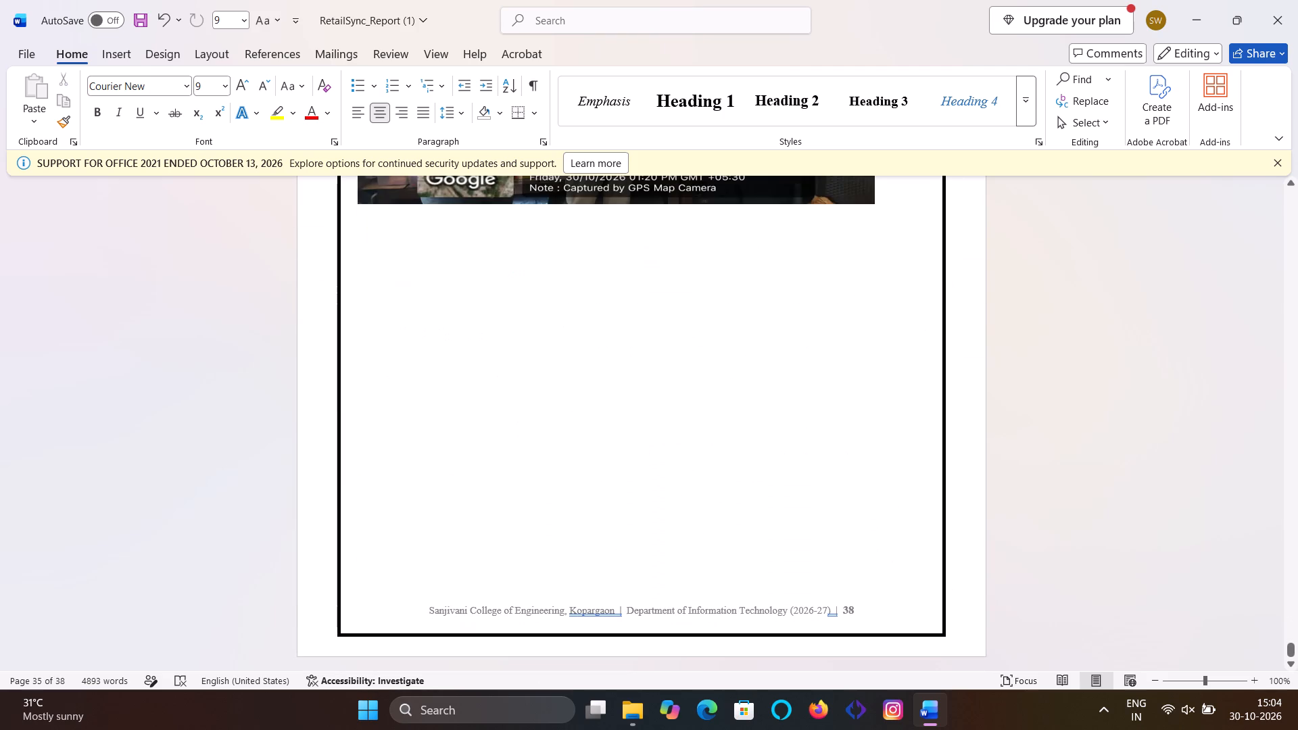
scroll(346, 380, up, 16)
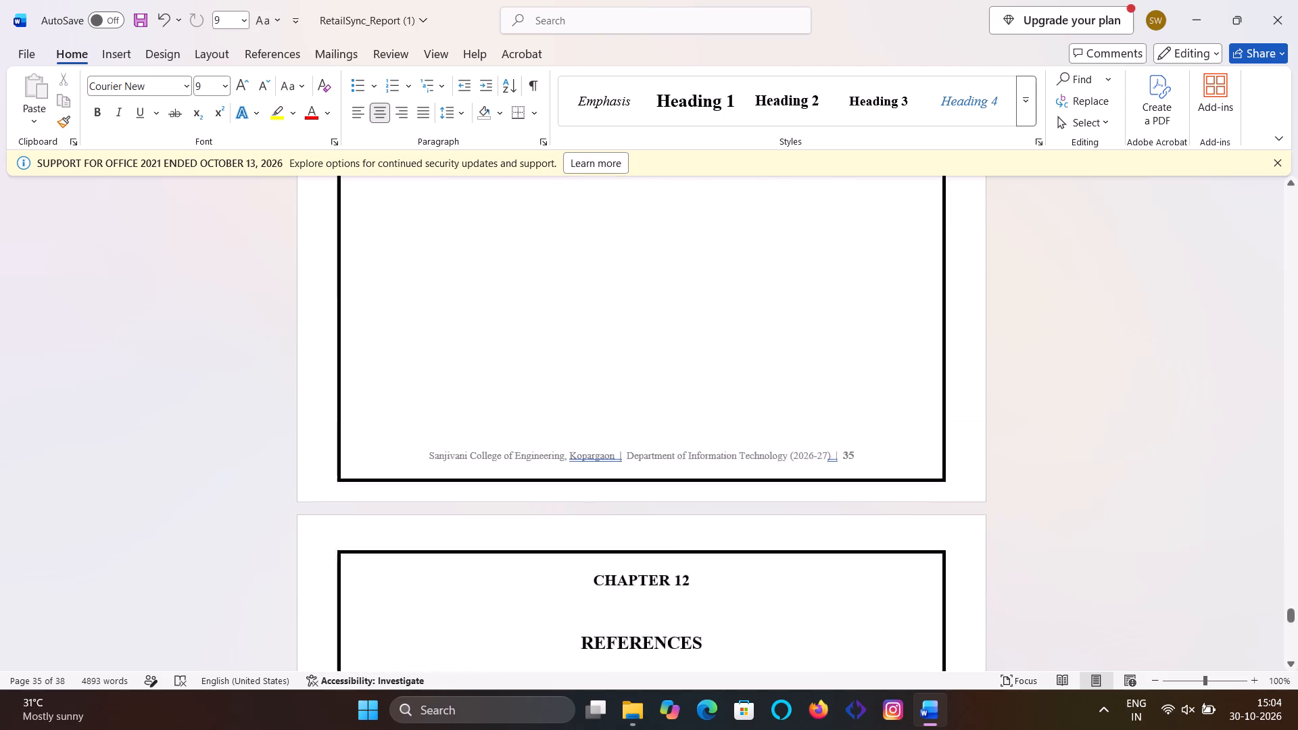
scroll(346, 380, up, 9)
scroll(346, 380, down, 2)
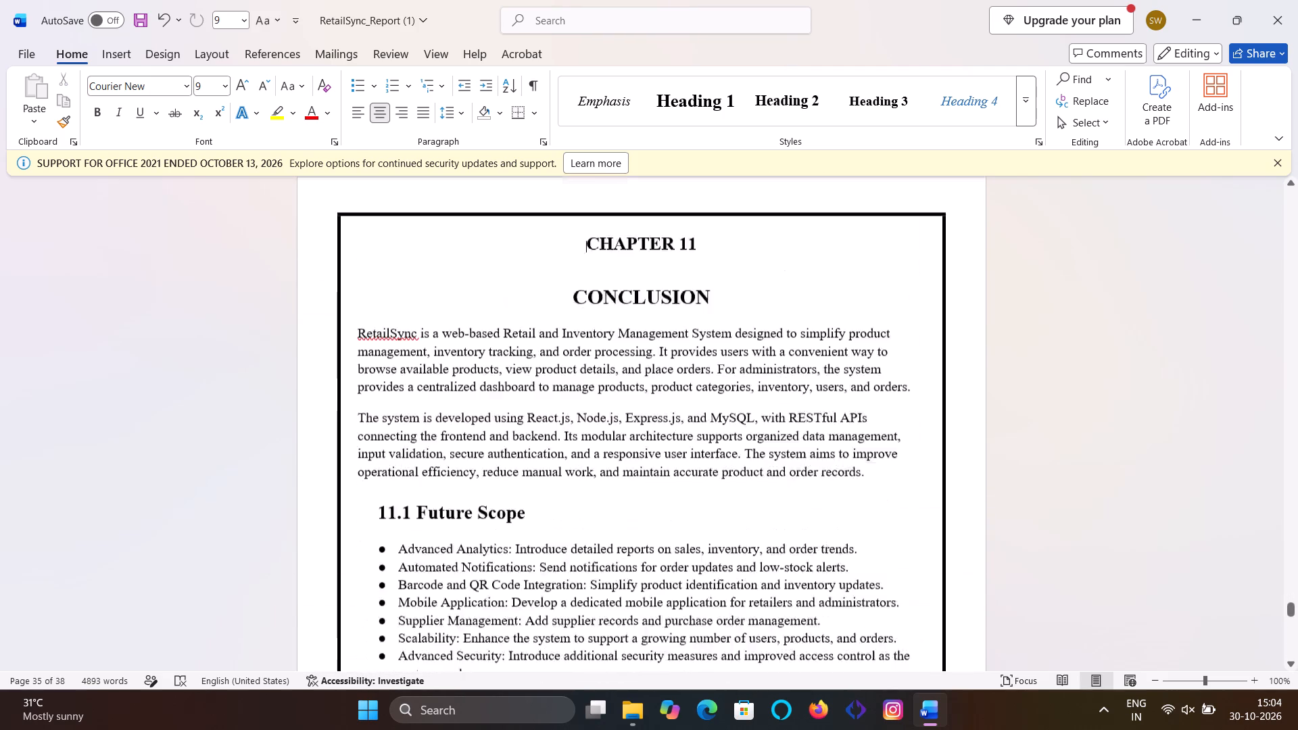
scroll(346, 380, up, 3)
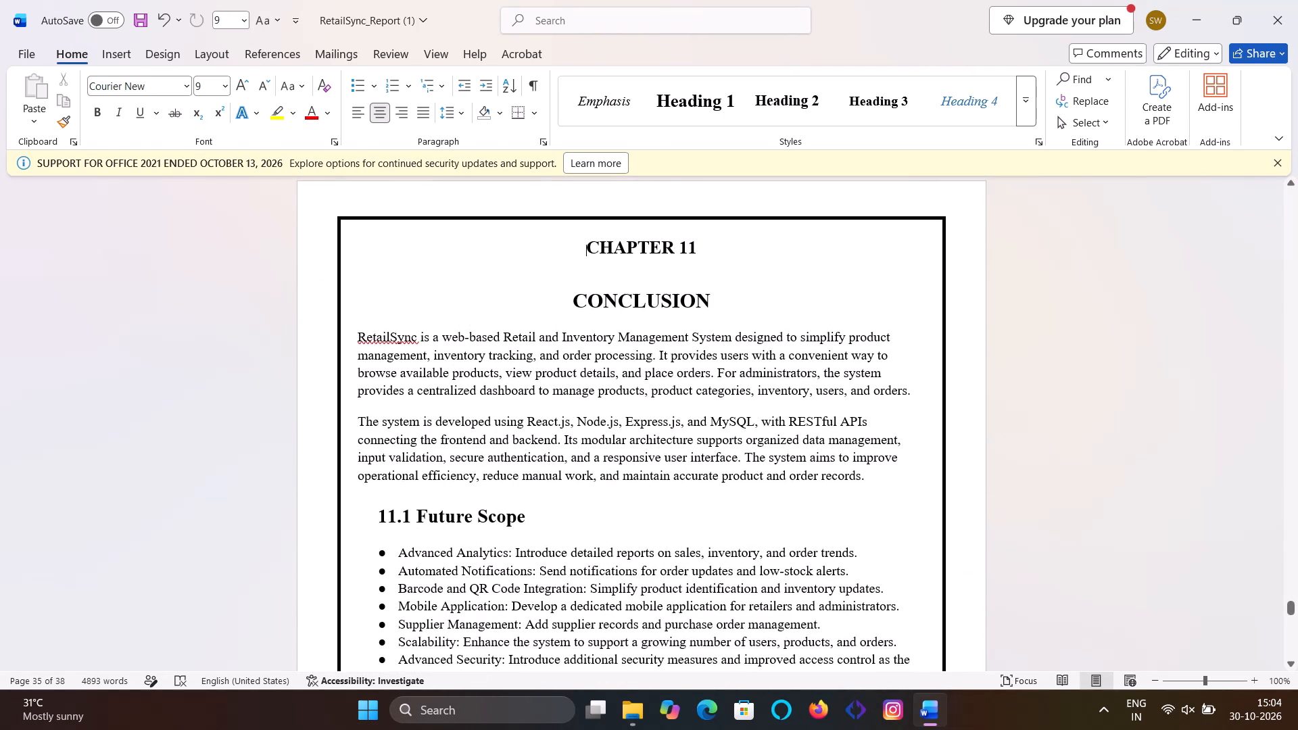
drag(869, 475, 346, 335)
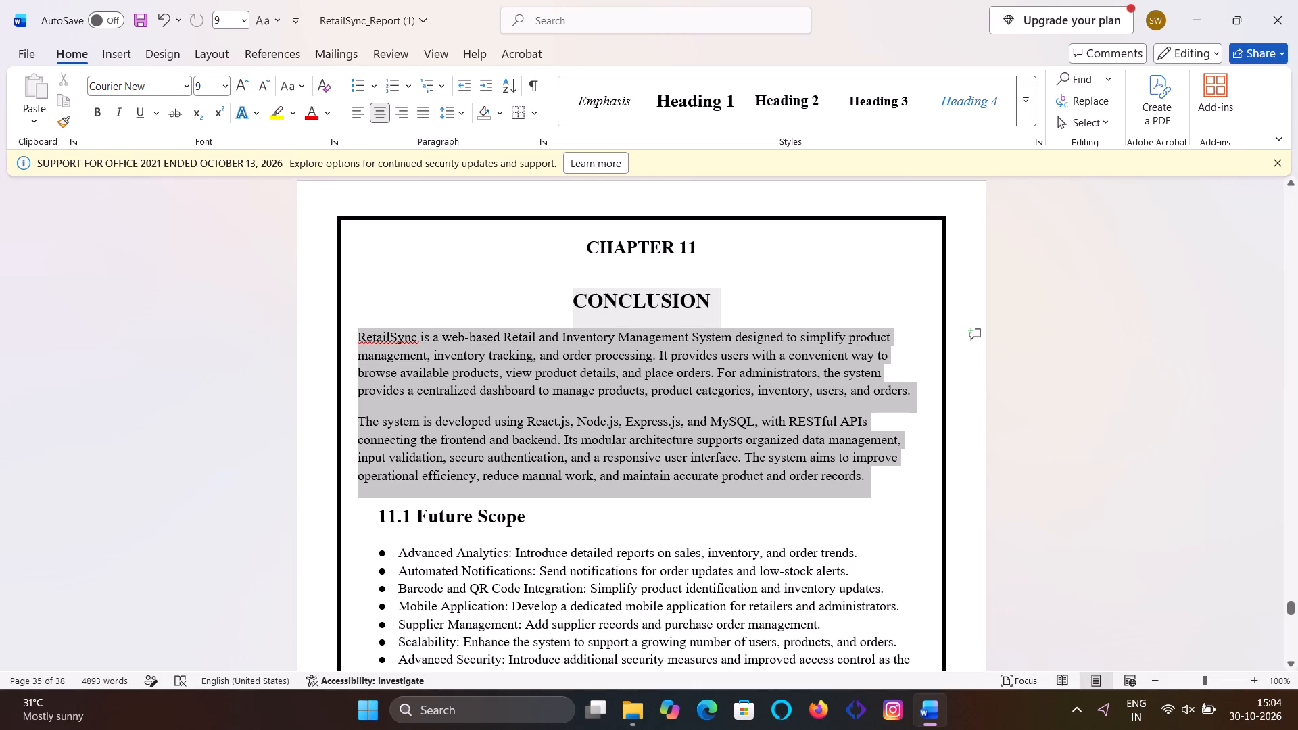
drag(346, 335, 349, 340)
click(423, 110)
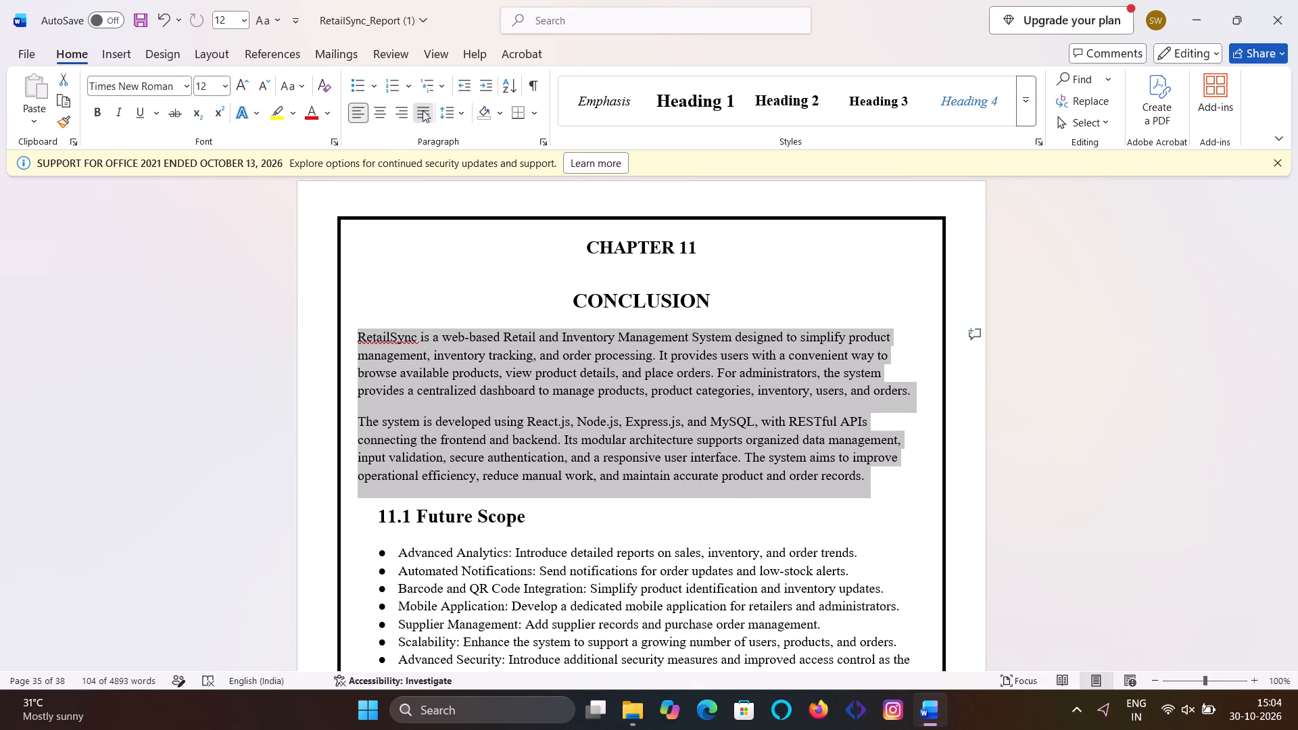
click(1297, 609)
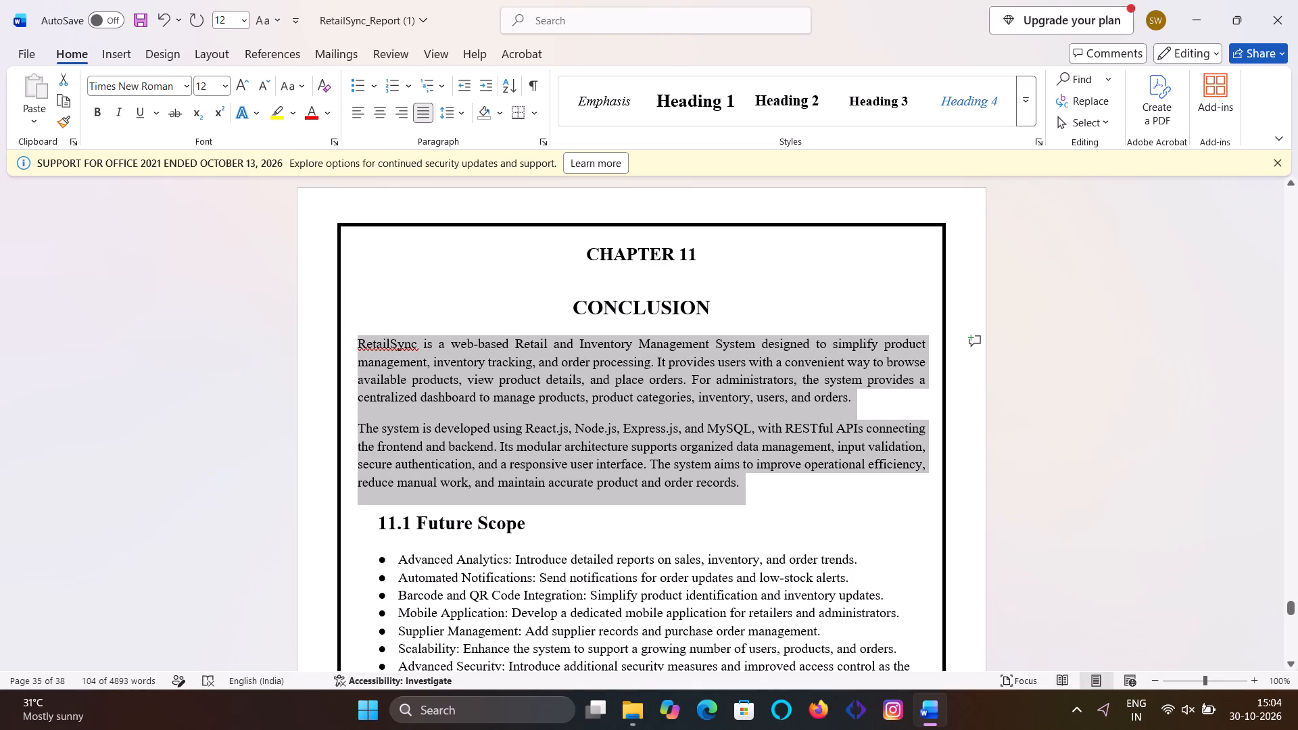
click(1157, 523)
Set the font size of the entire screens table in section 8.2 Key Screens to 12.
scroll(1157, 523, down, 7)
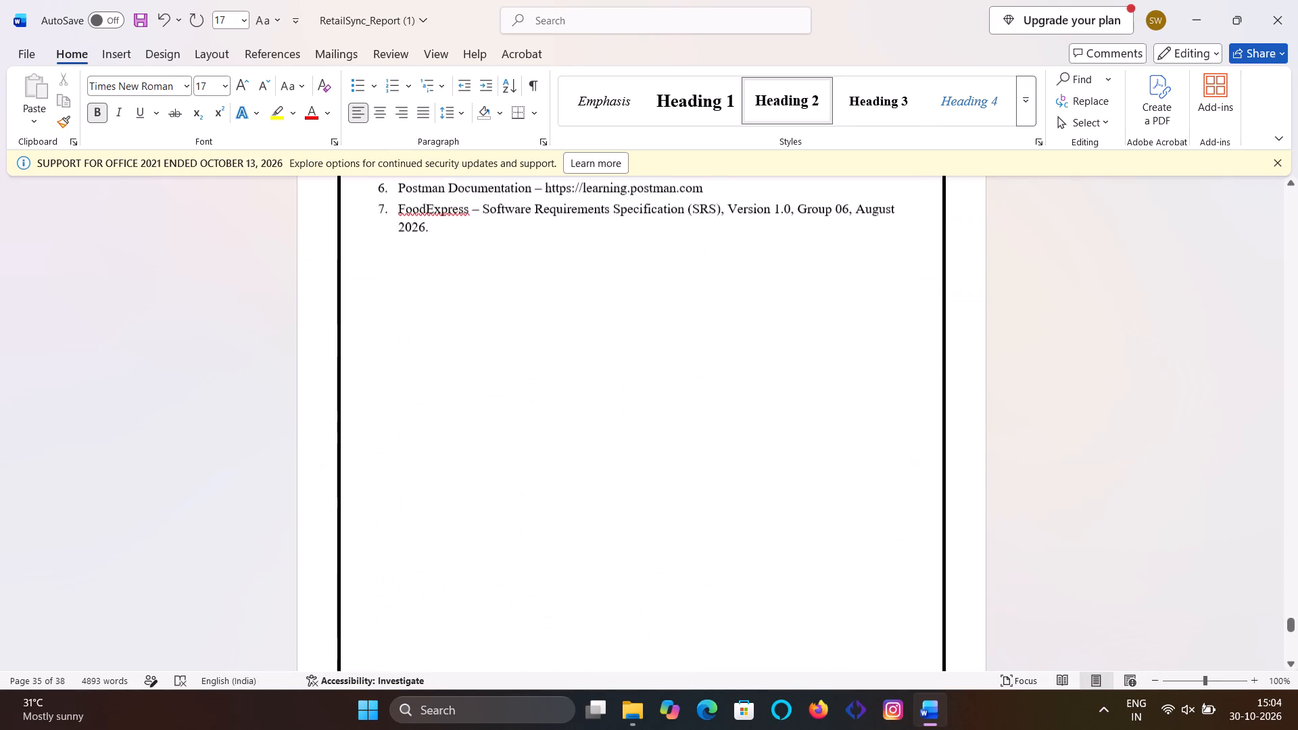
scroll(1157, 523, up, 16)
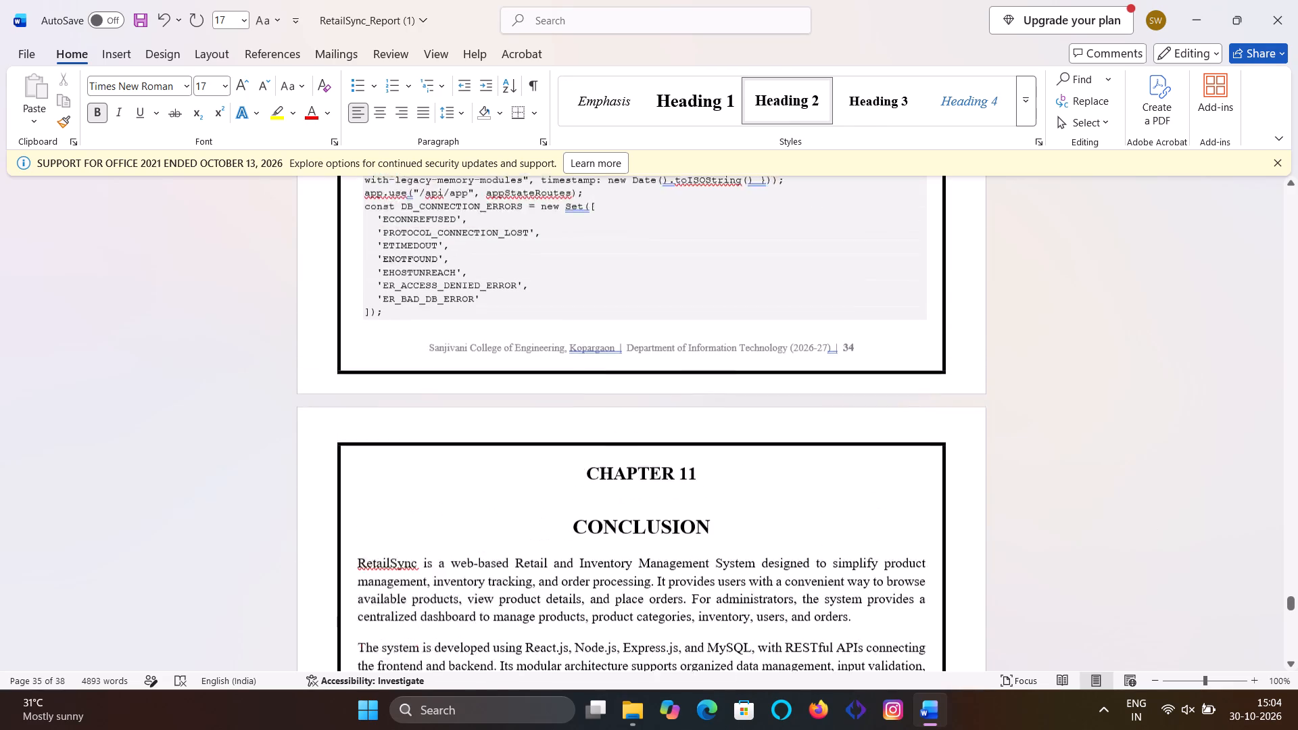
scroll(1157, 523, up, 18)
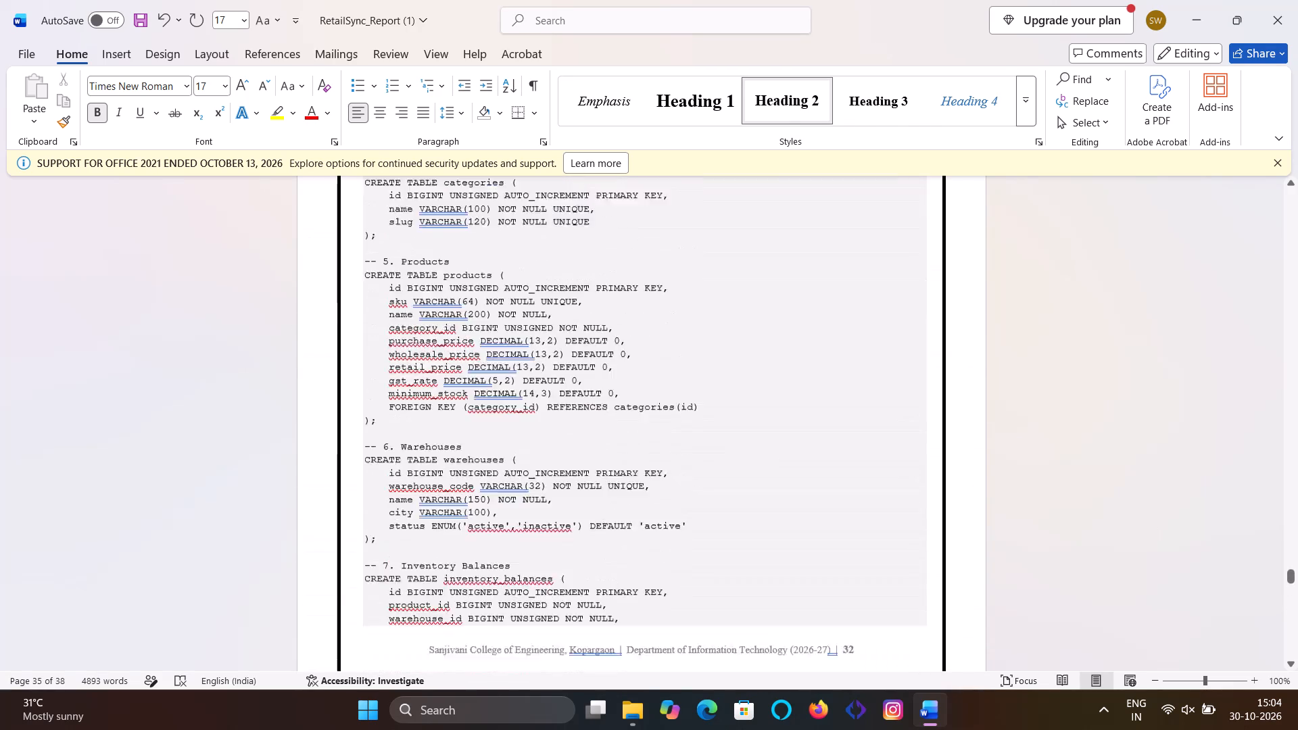
scroll(1157, 523, up, 11)
scroll(1157, 523, down, 1)
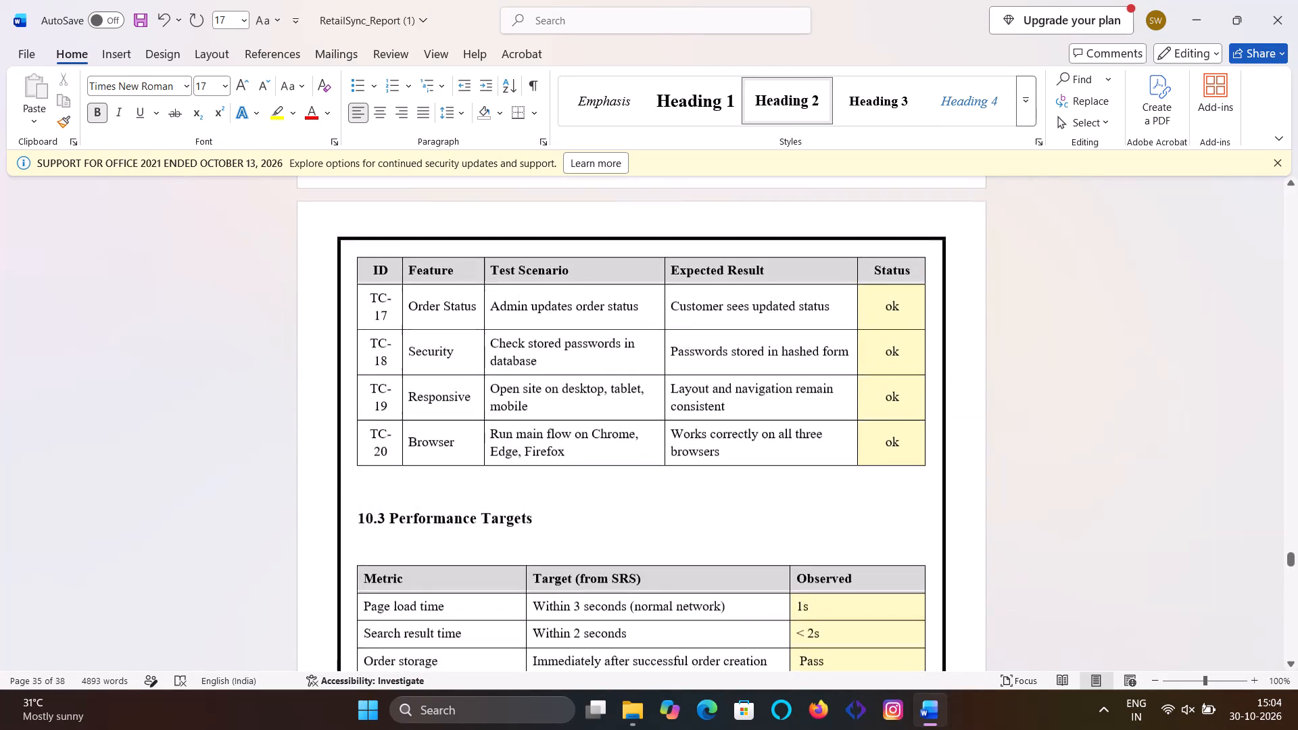
scroll(1157, 523, down, 1)
scroll(1157, 523, up, 10)
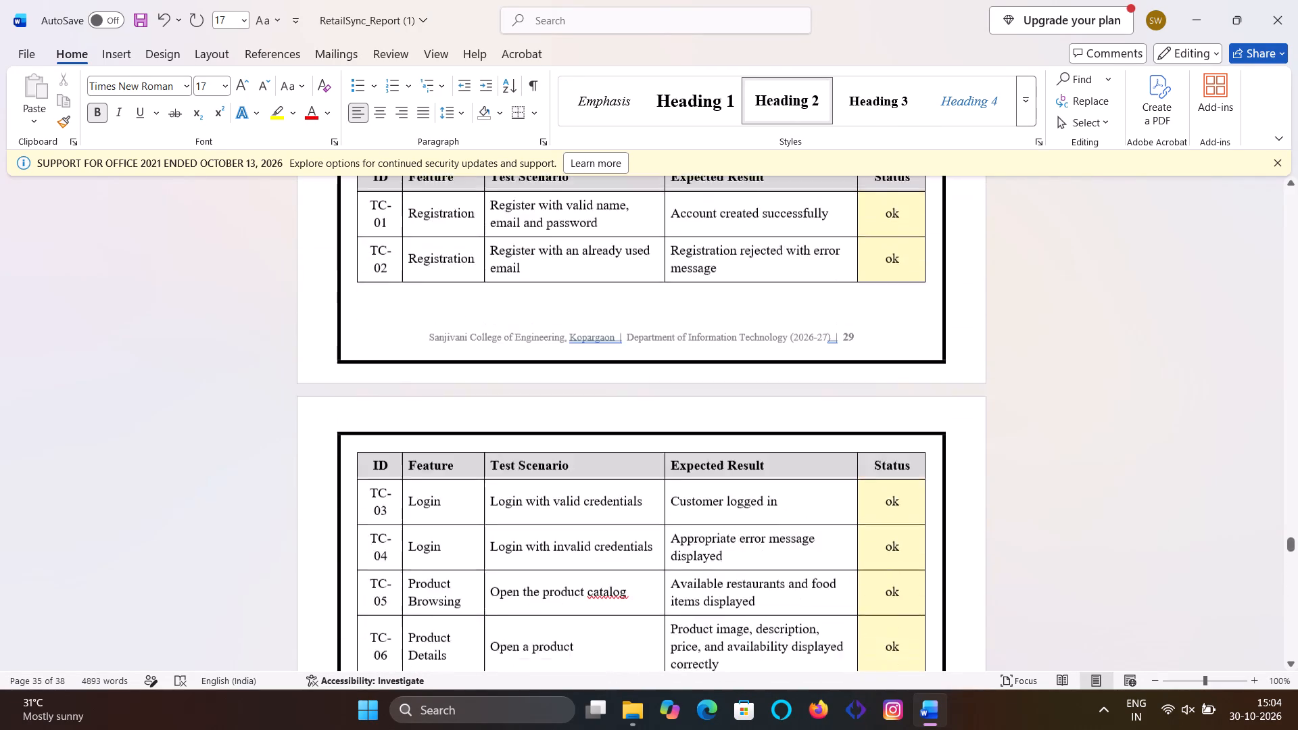
scroll(1157, 523, up, 12)
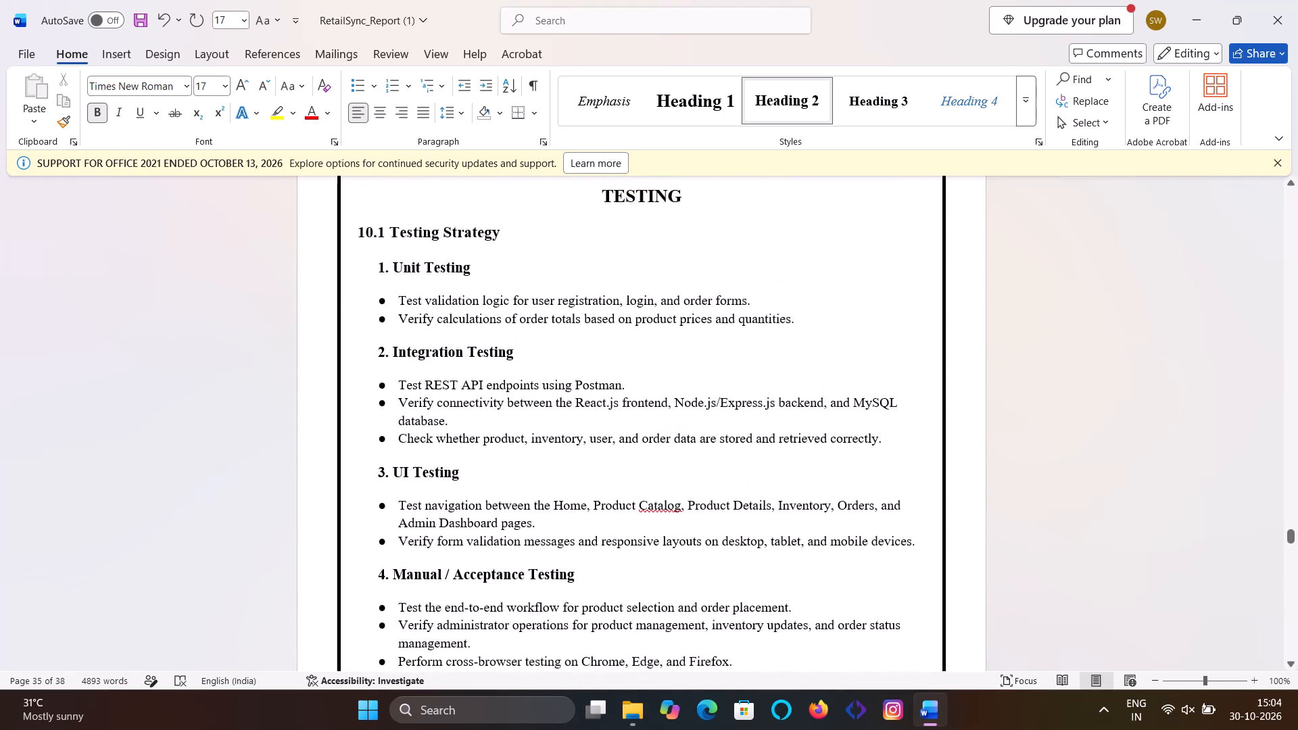
scroll(1157, 523, up, 12)
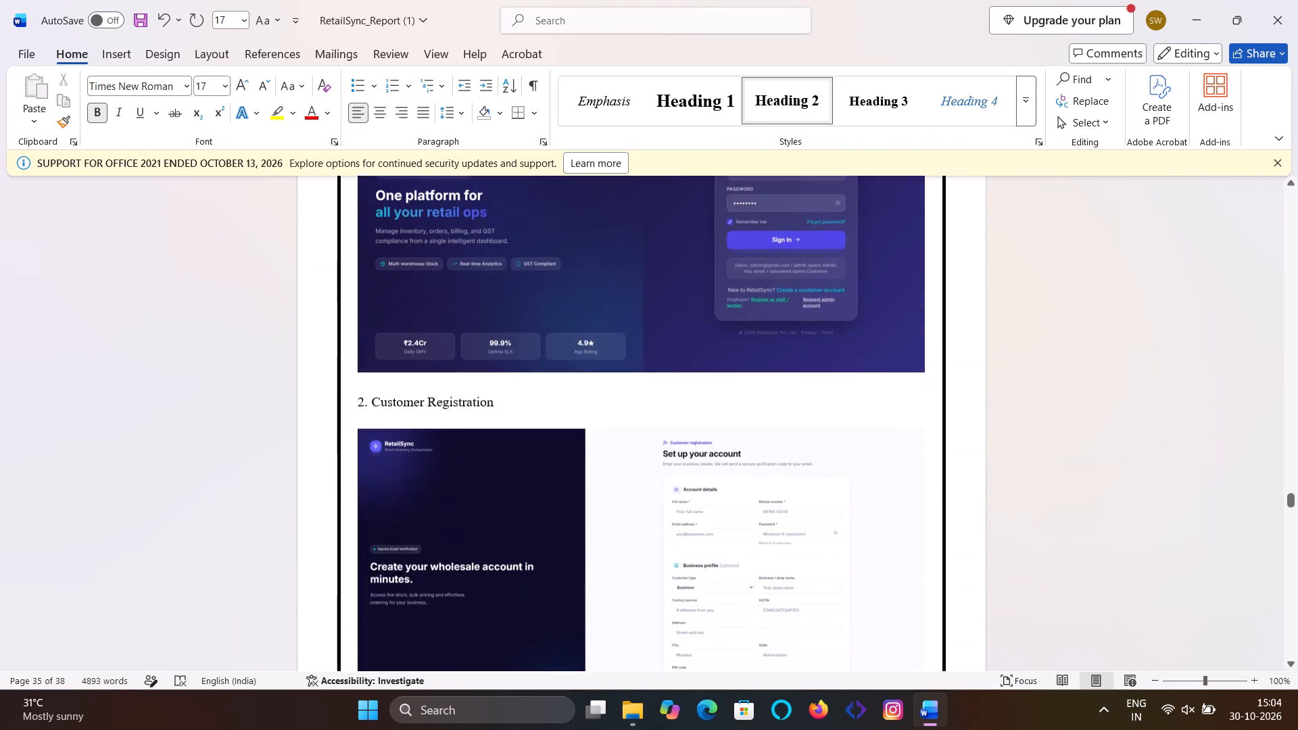
scroll(1157, 523, up, 11)
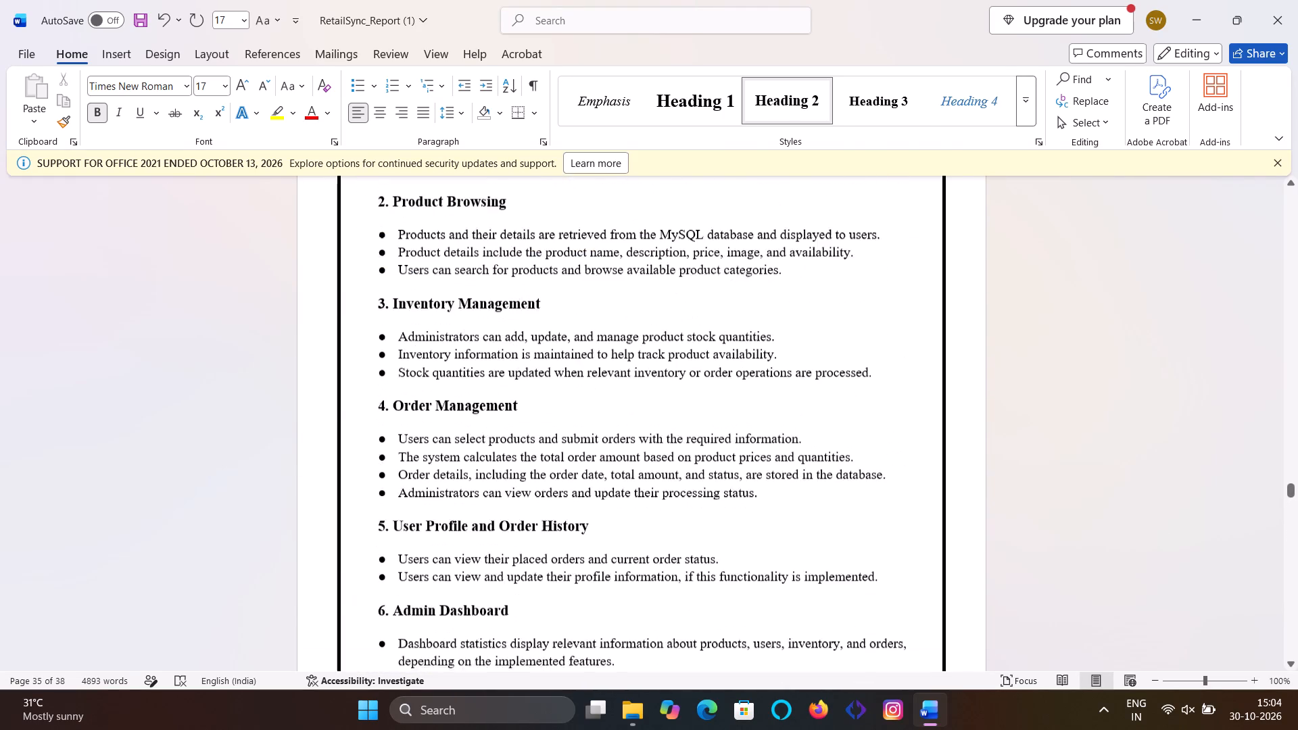
scroll(1157, 523, up, 9)
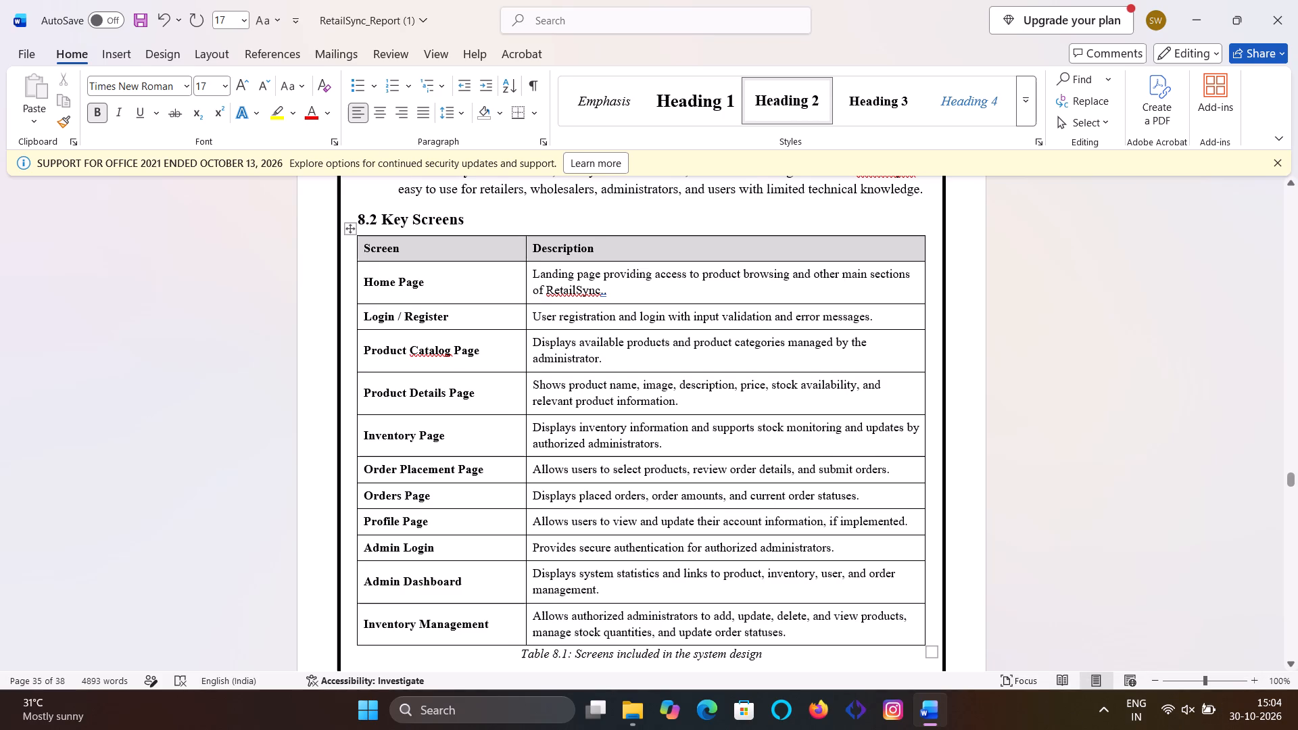
drag(797, 629, 368, 247)
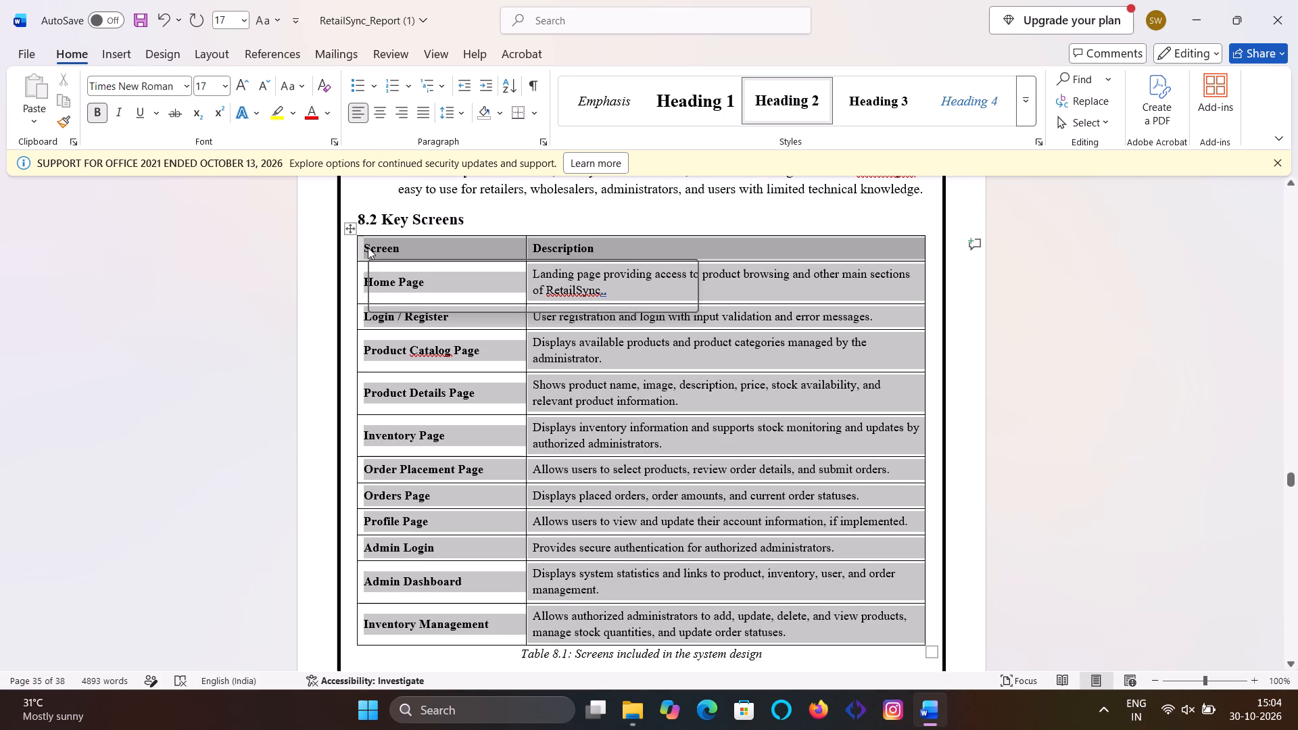
click(211, 81)
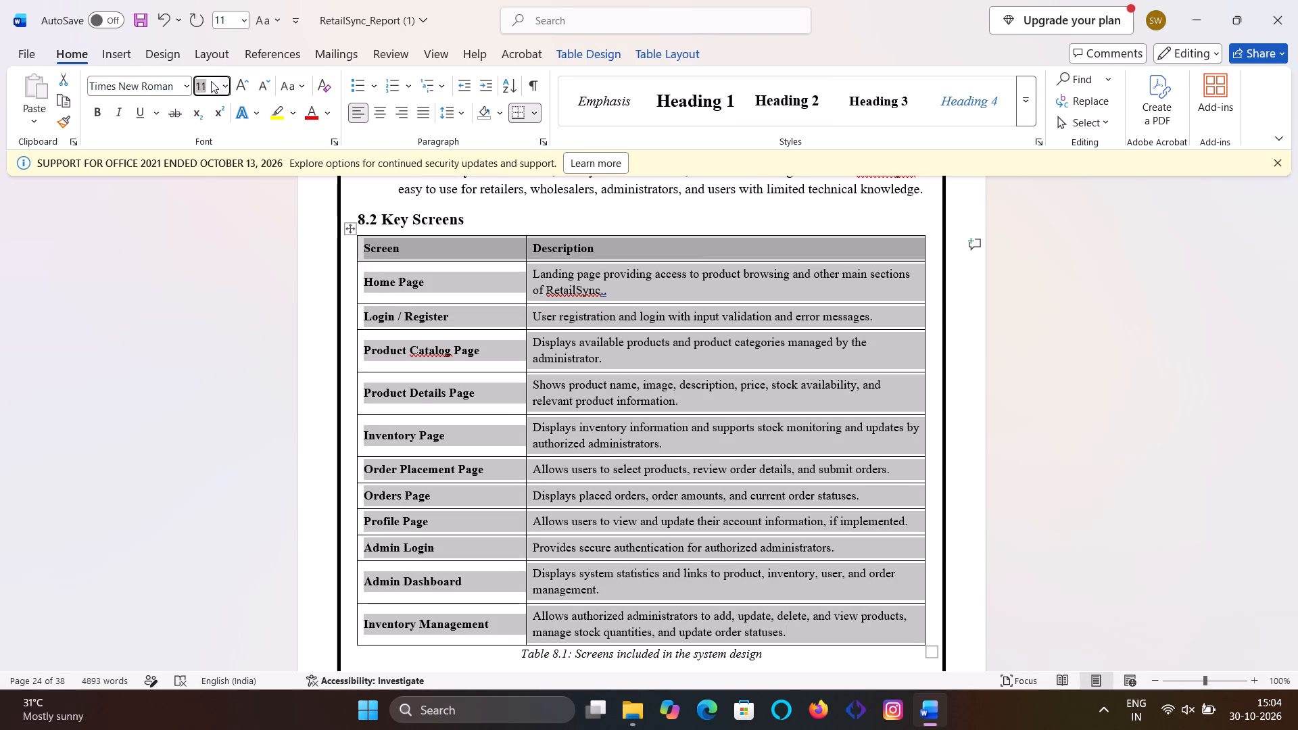
text(12)
key(Return)
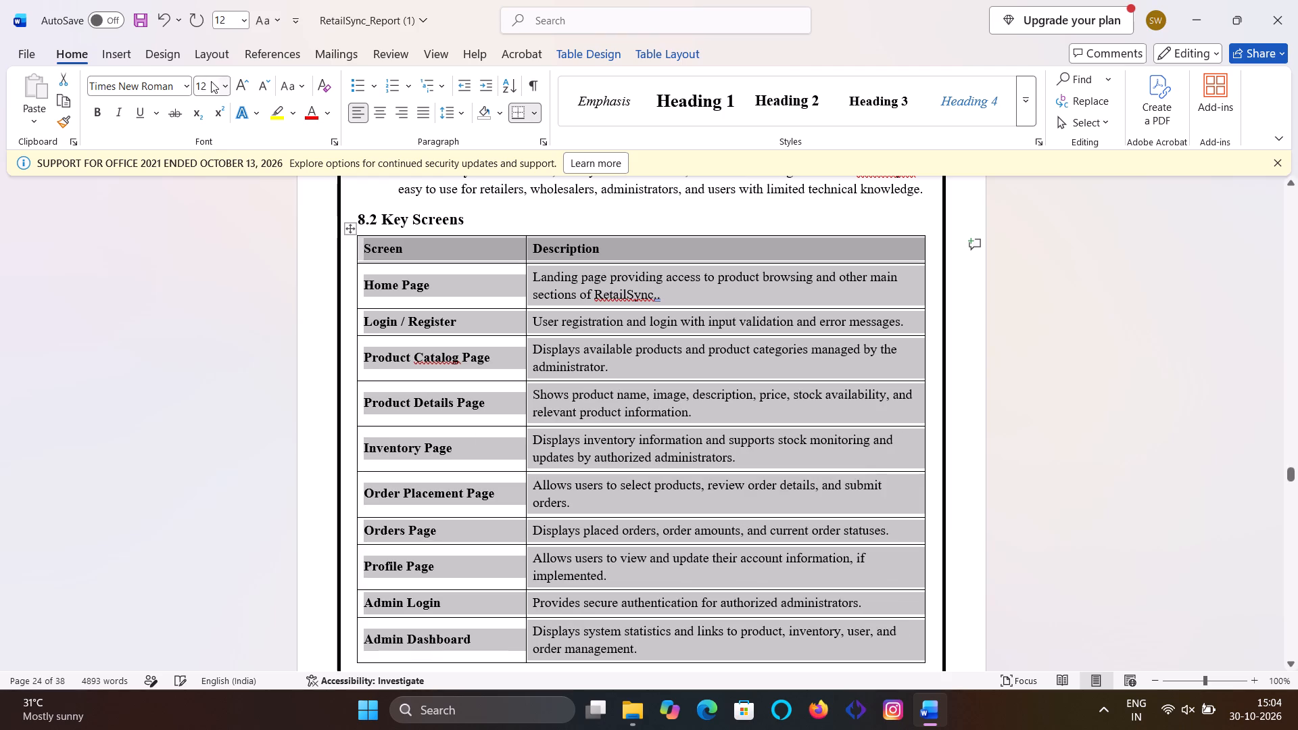
click(1148, 565)
scroll(1148, 565, down, 1)
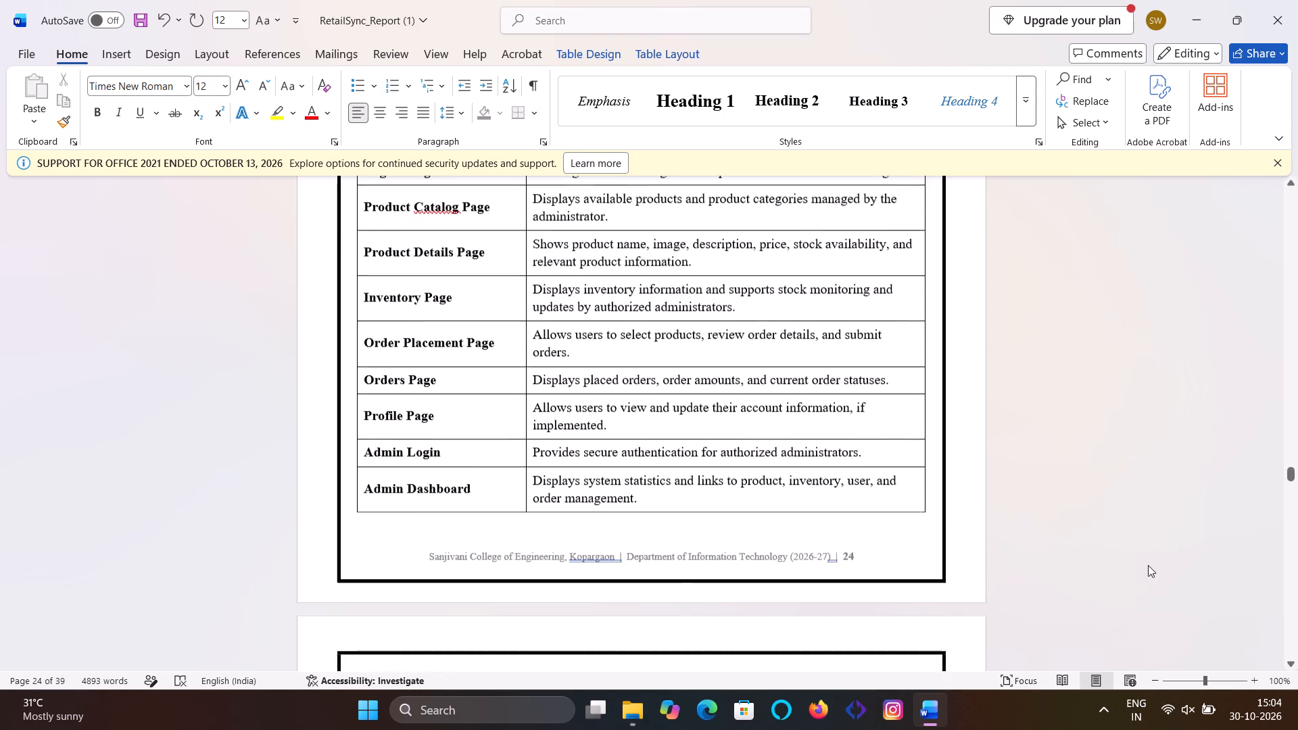
Clear the text of the Inventory Management row at the end of the section 8.2 Key Screens table.
scroll(1148, 565, down, 7)
scroll(1148, 565, up, 3)
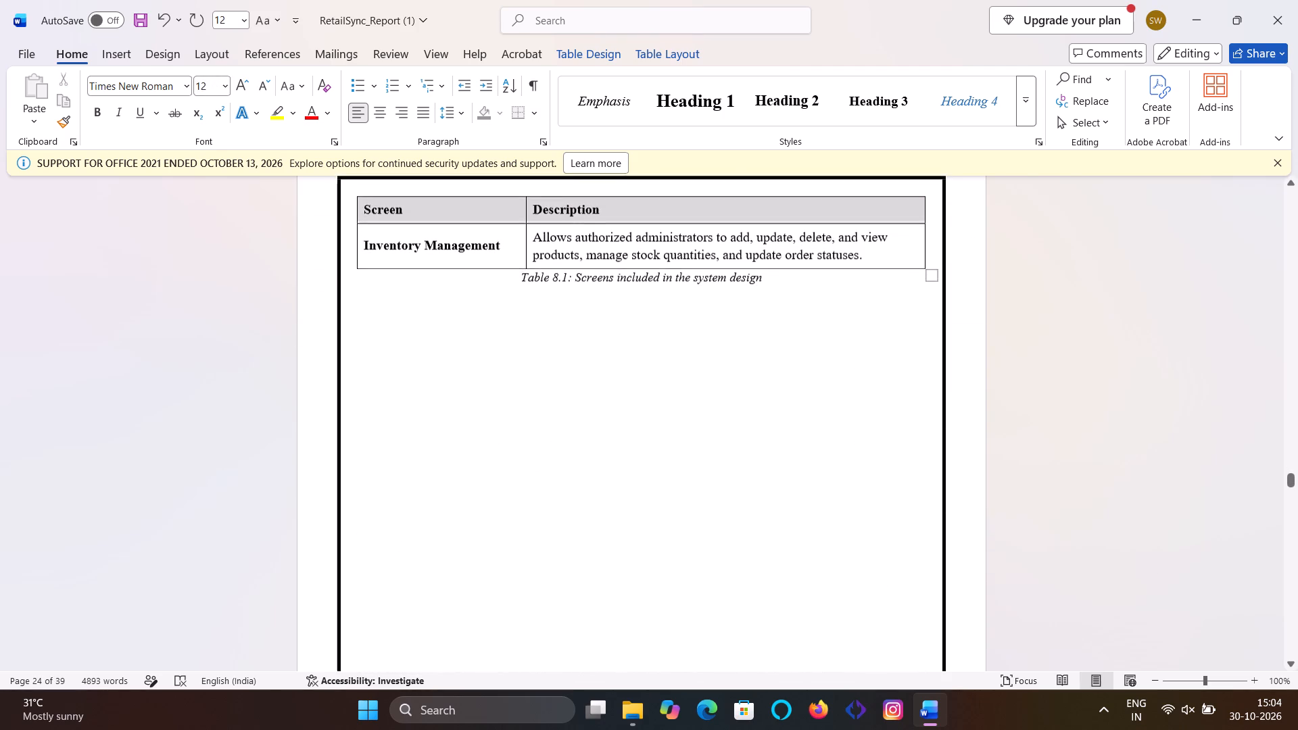
scroll(1148, 565, up, 7)
scroll(1148, 565, down, 1)
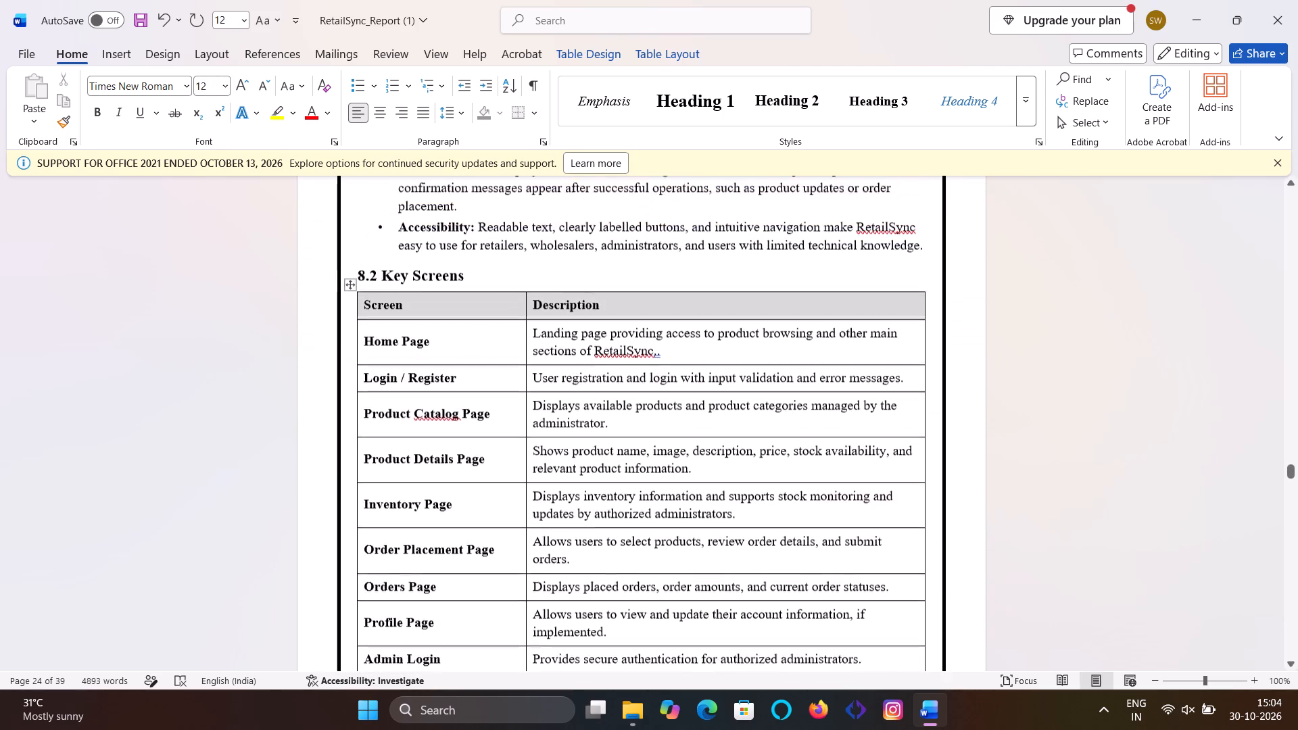
scroll(1148, 565, down, 2)
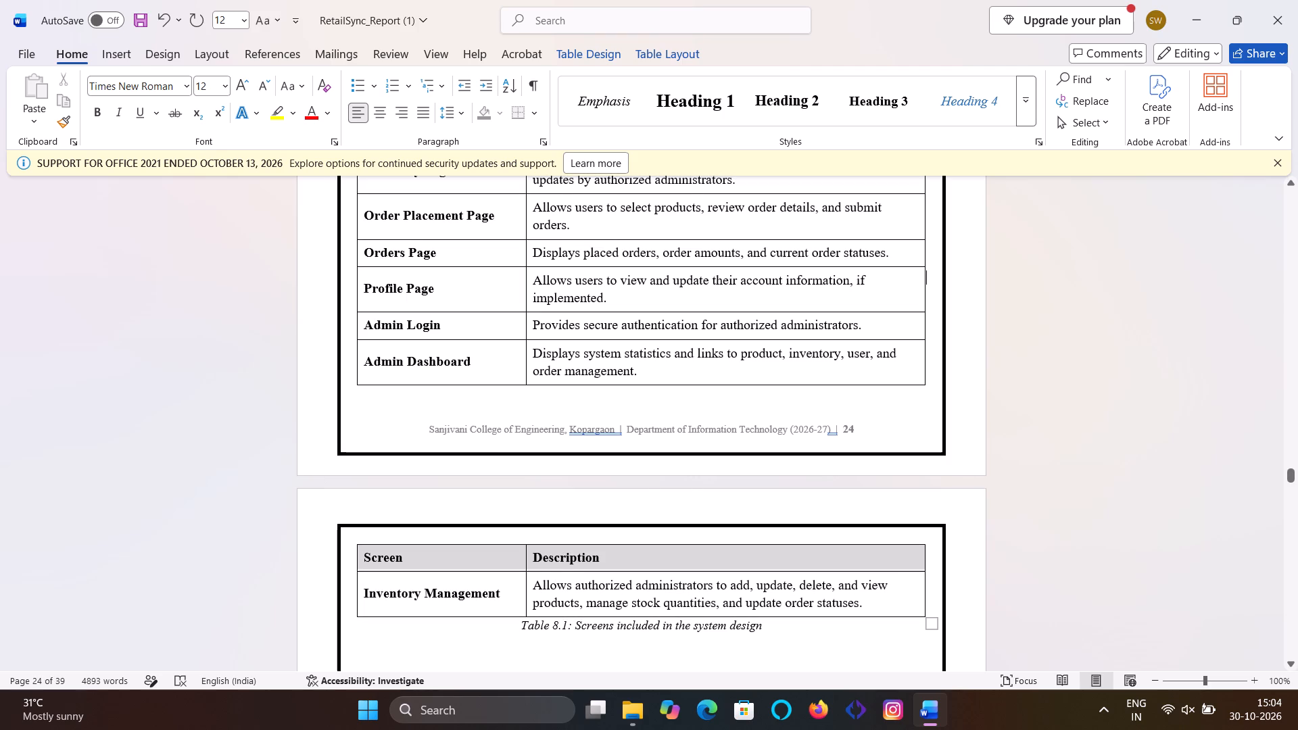
drag(368, 549, 861, 587)
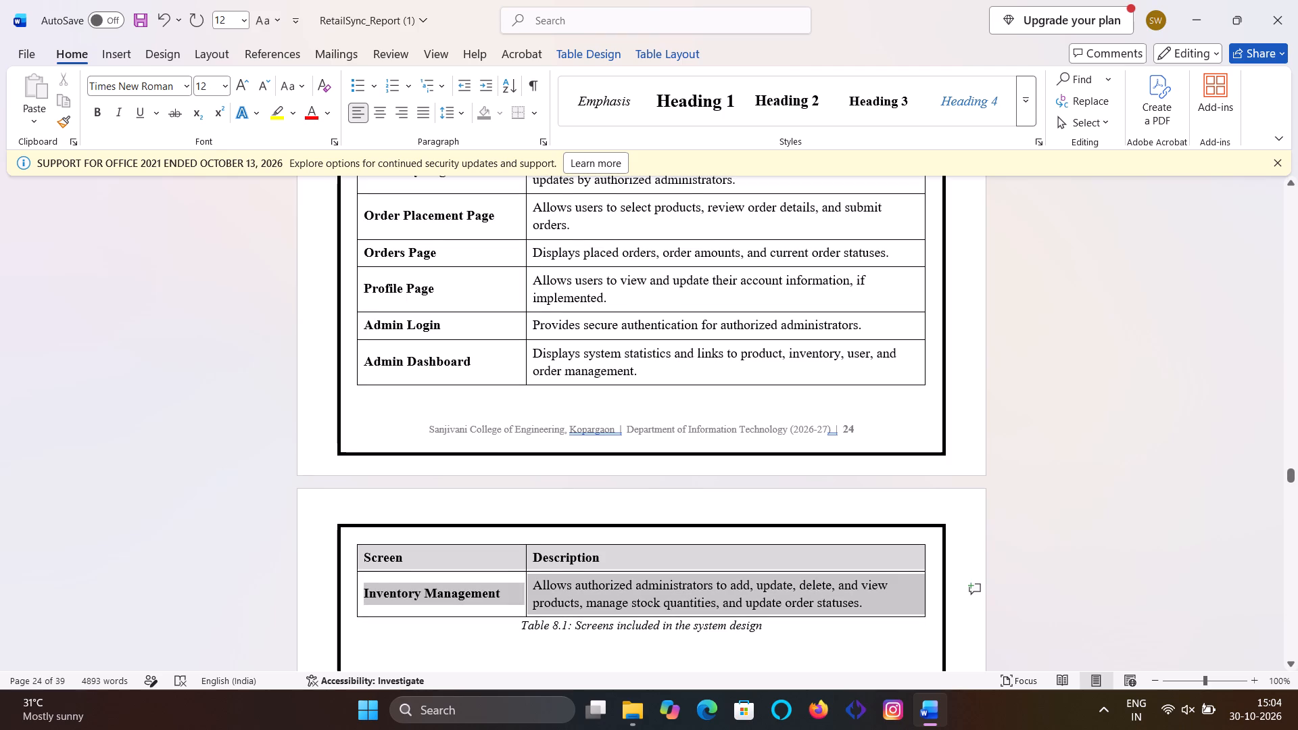
drag(861, 587, 898, 587)
key(Delete)
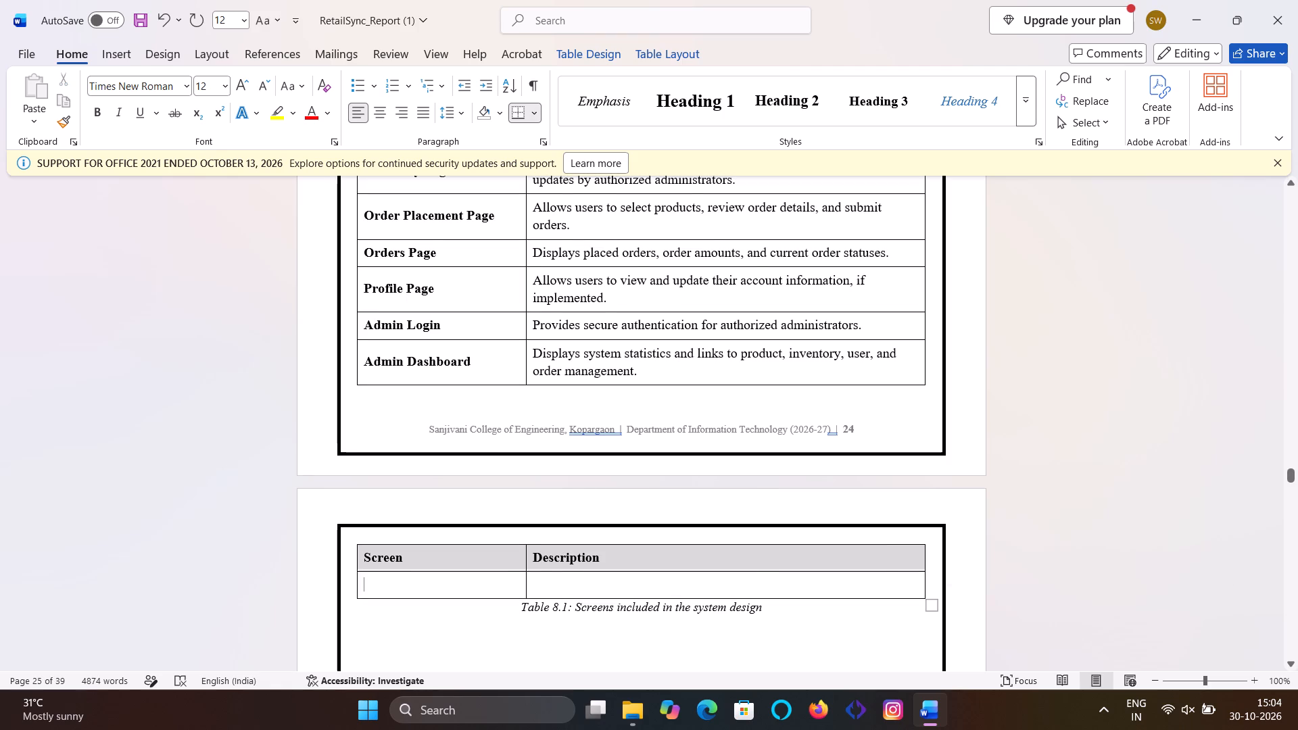
Remove the emptied last row of the Key Screens table so its caption fits on the page before Chapter 9.
click(930, 605)
click(930, 605)
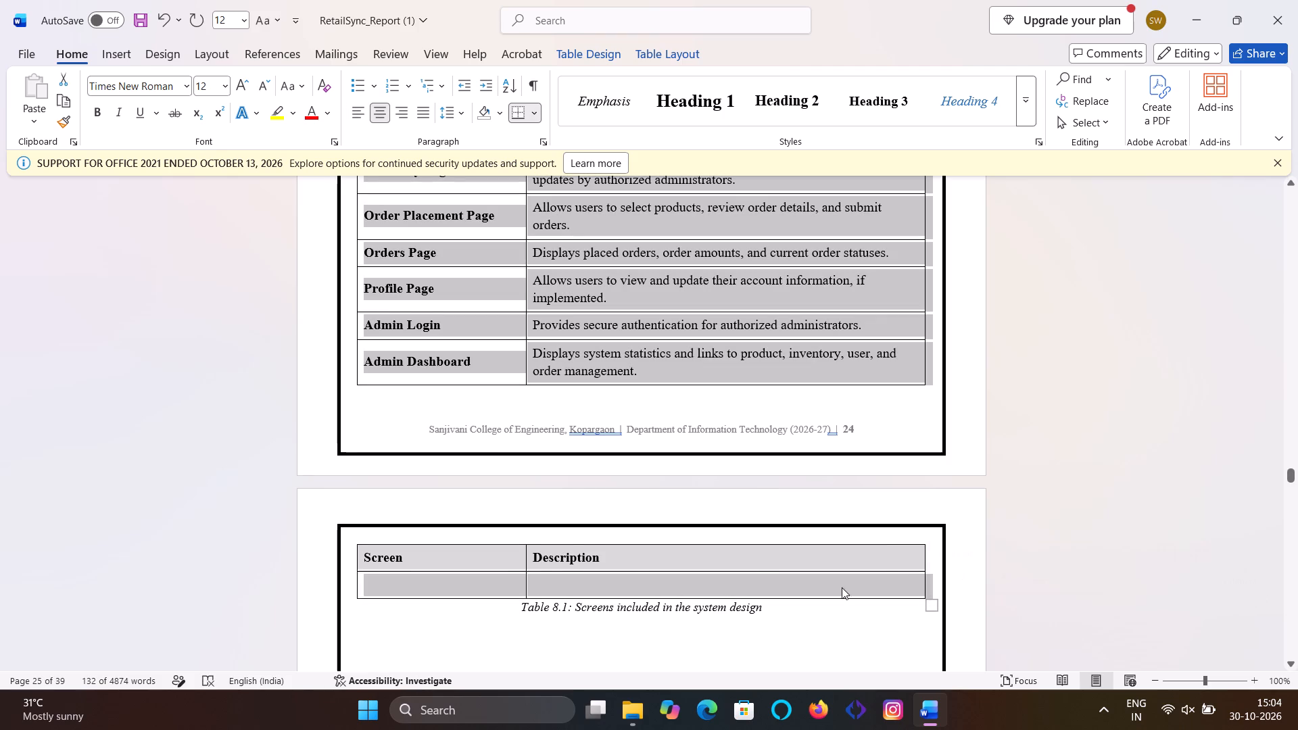
click(630, 560)
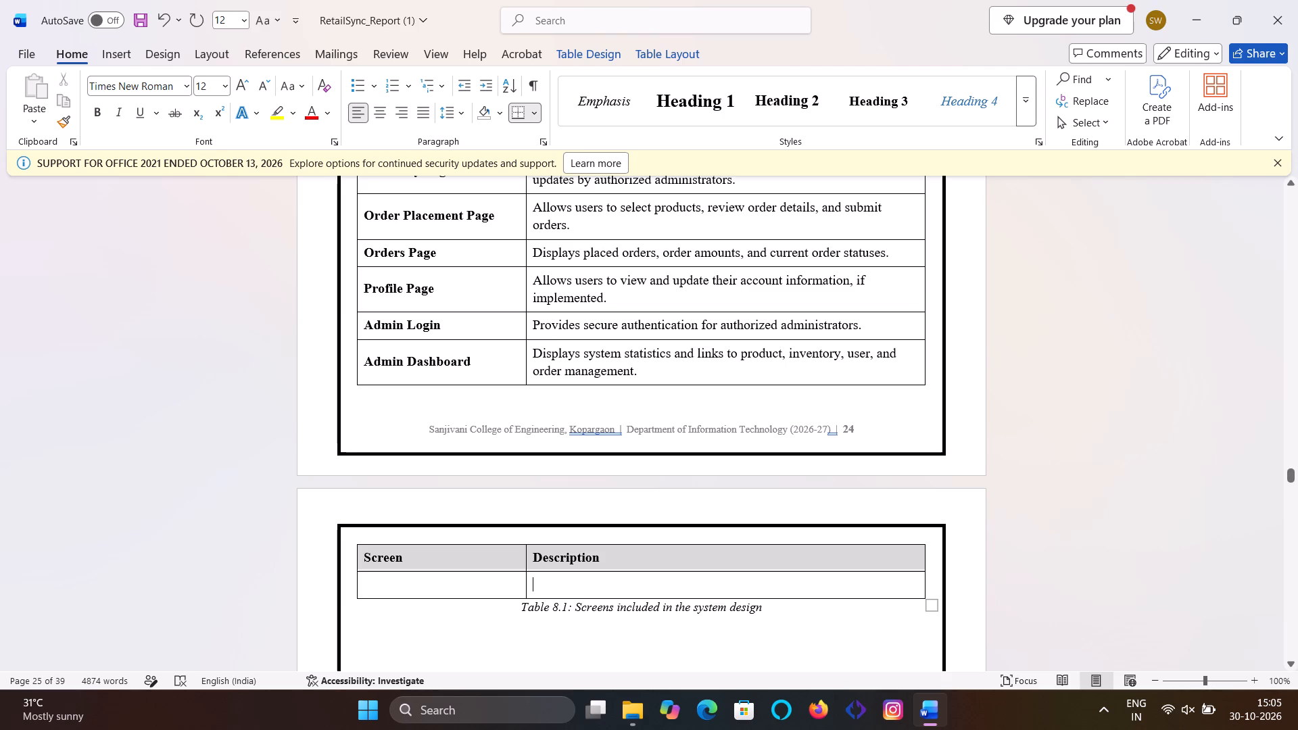
drag(681, 561, 377, 554)
drag(930, 604, 923, 548)
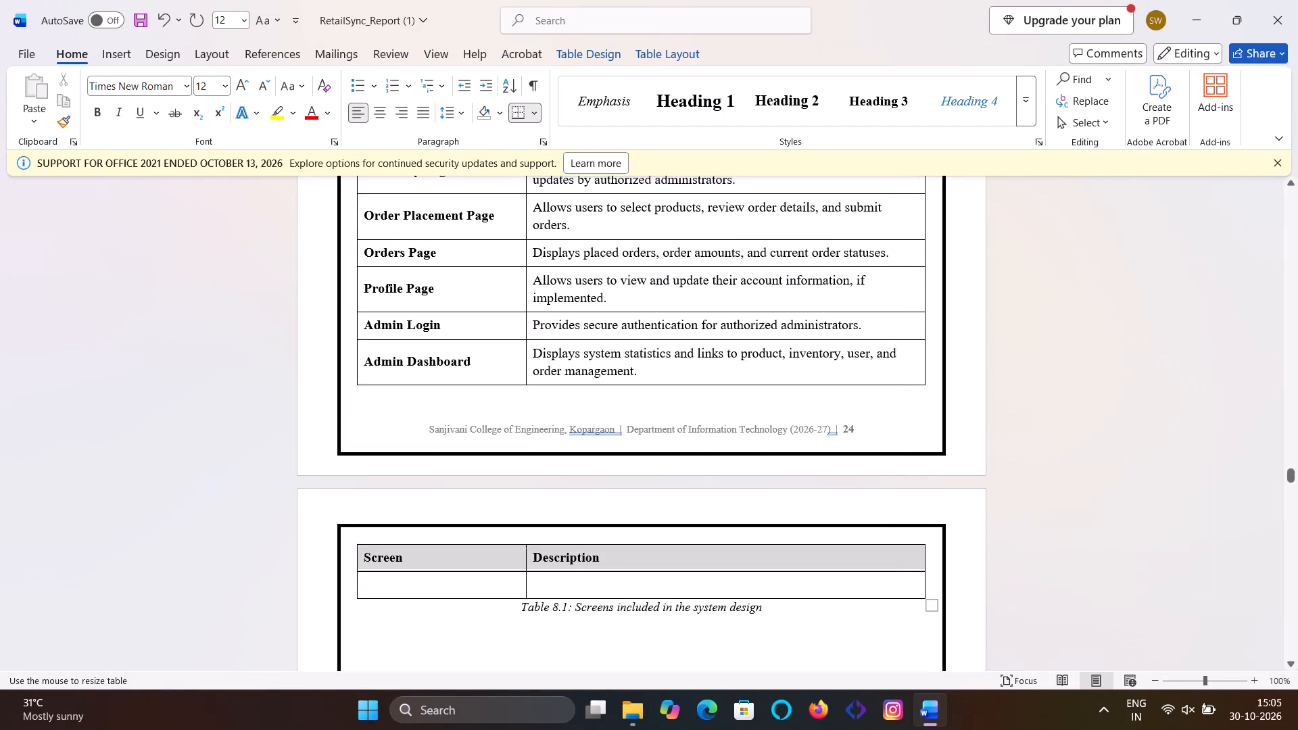
scroll(923, 548, down, 4)
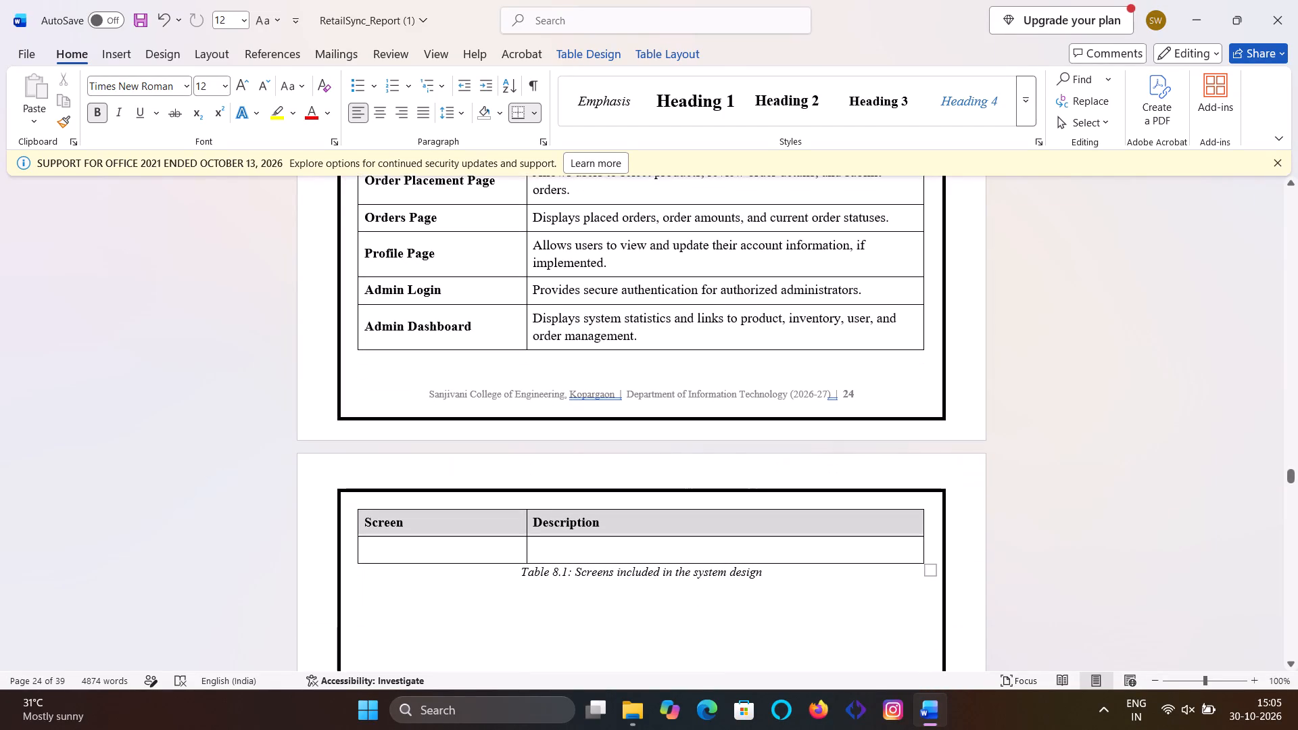
click(639, 524)
key(Delete)
drag(627, 509, 512, 531)
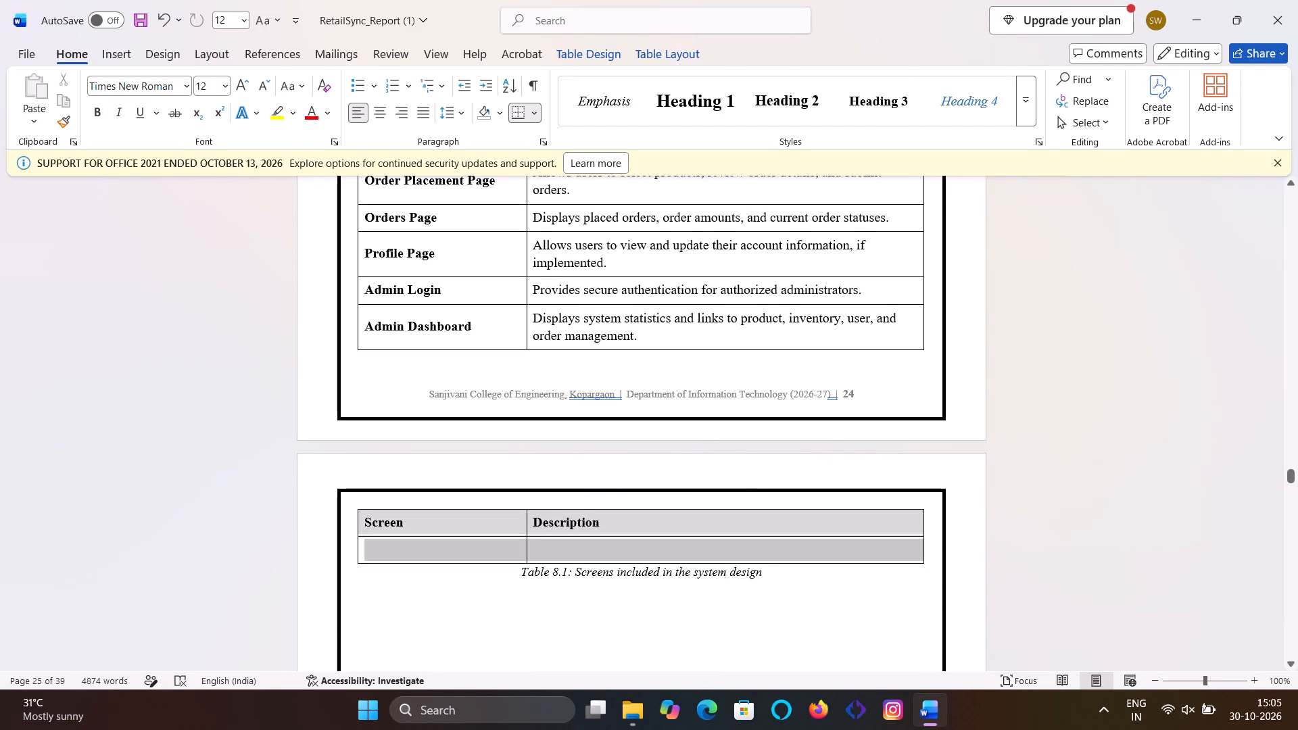
drag(512, 531, 429, 530)
key(Delete)
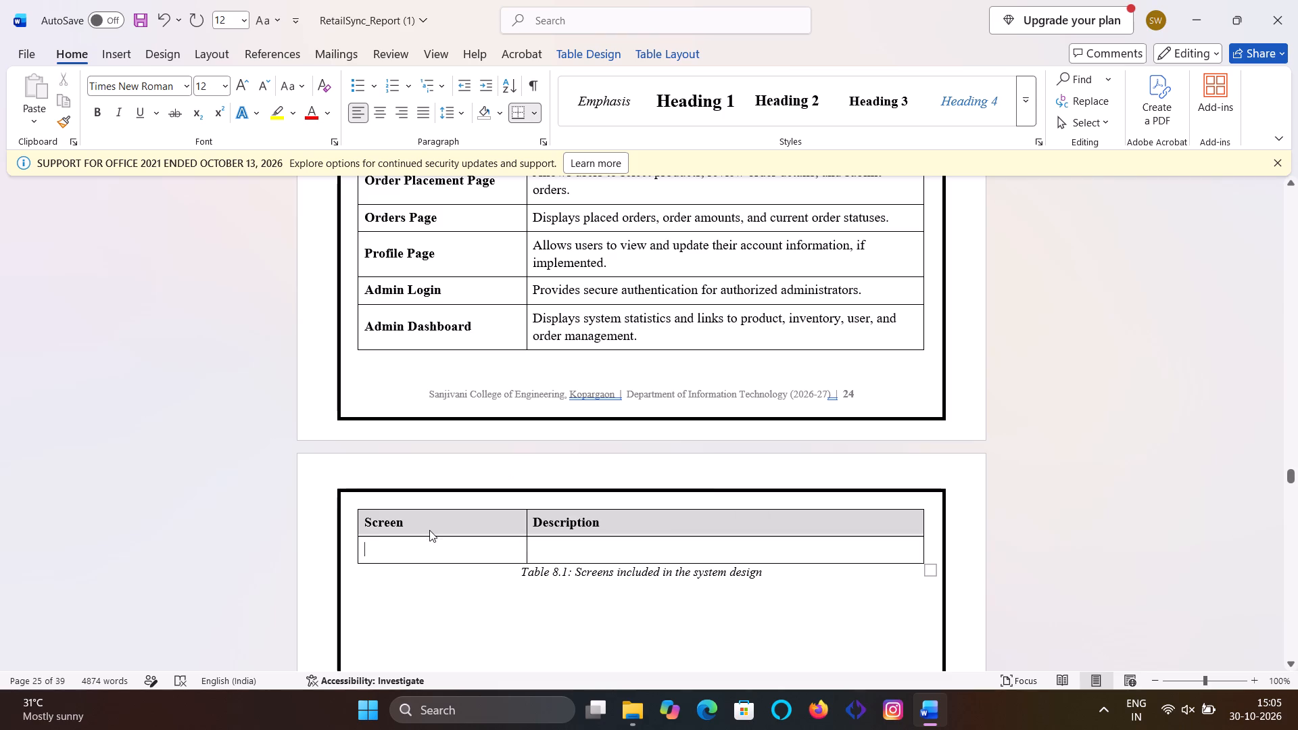
right_click(425, 532)
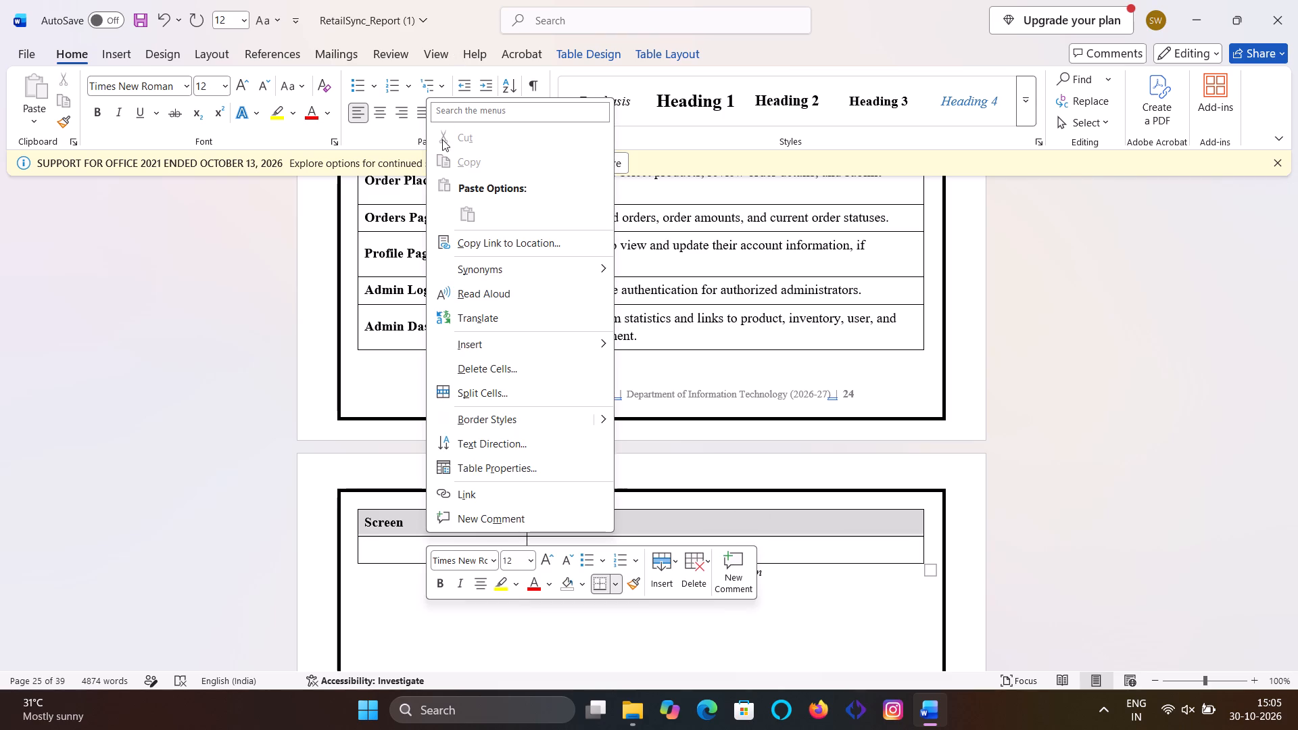
click(442, 139)
click(383, 533)
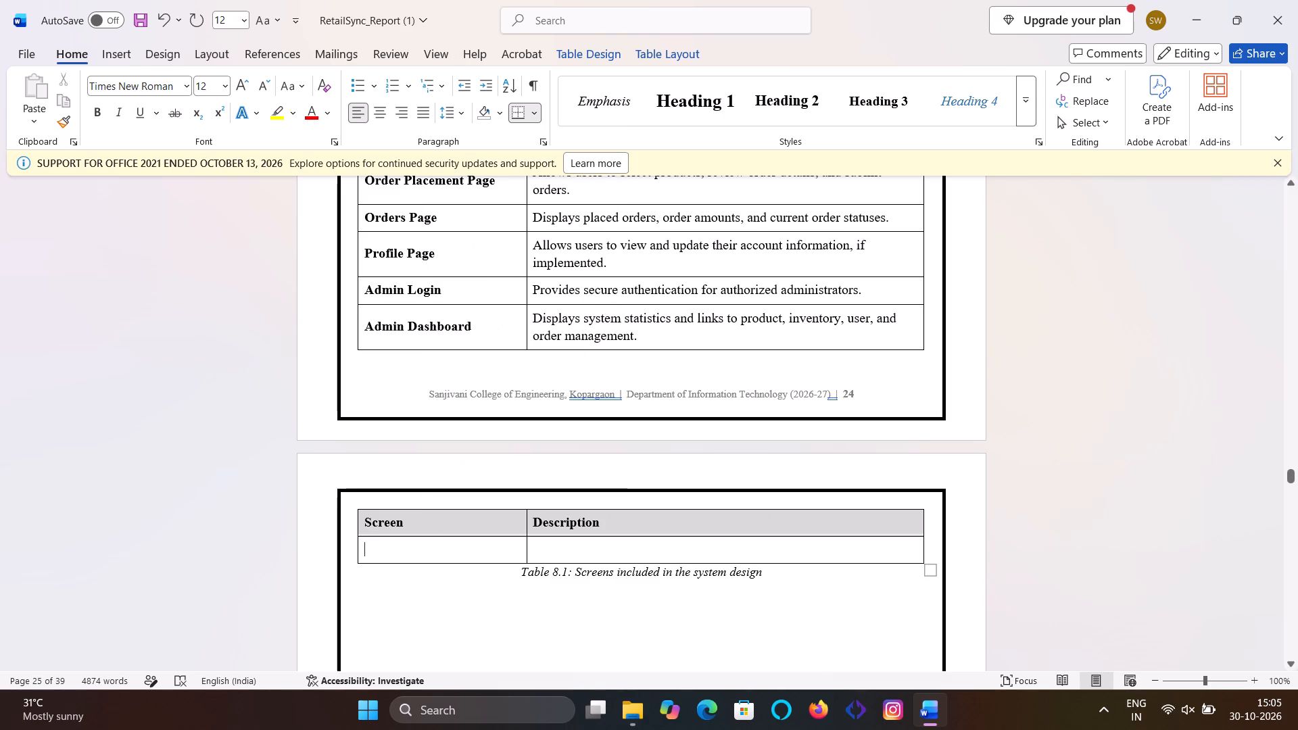
drag(419, 527, 363, 520)
double_click(363, 520)
key(BackSpace)
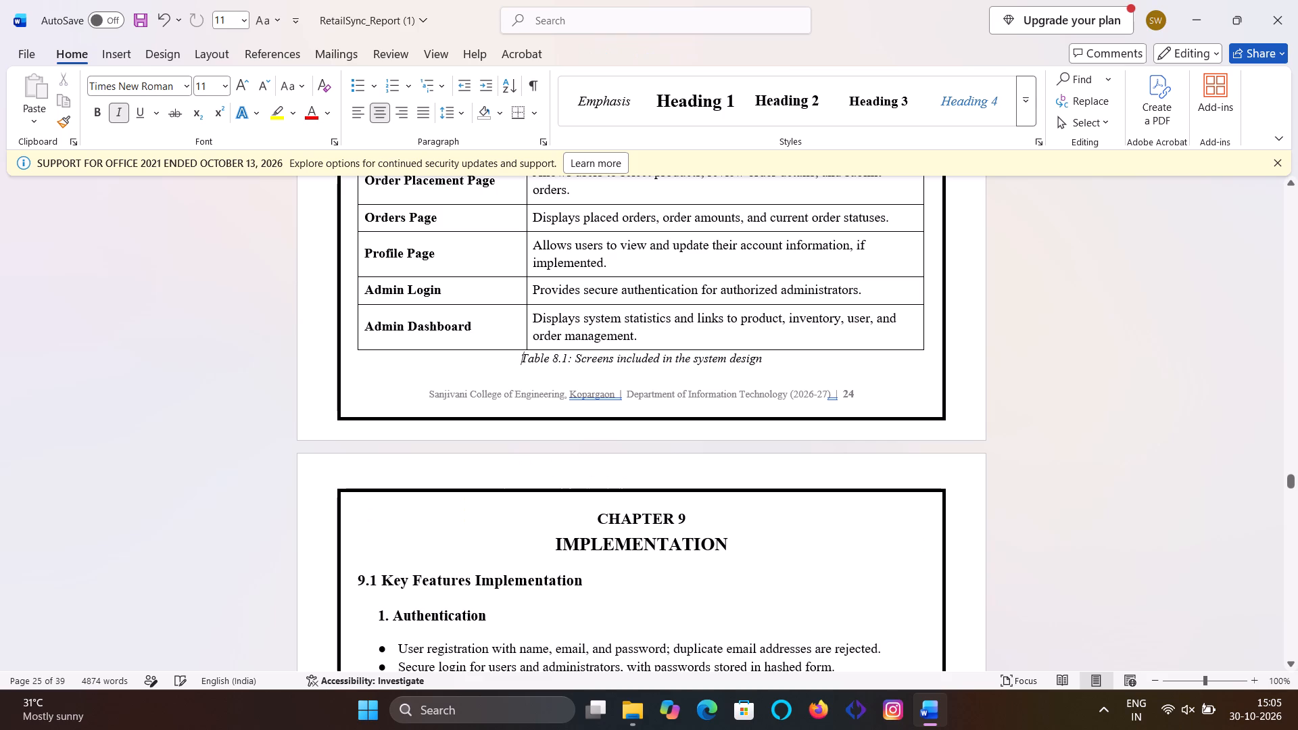
Review the page layout from section 7.5 through section 9.1, and the Geo-Tag Photos page at the report's end.
scroll(401, 540, down, 5)
scroll(401, 540, up, 2)
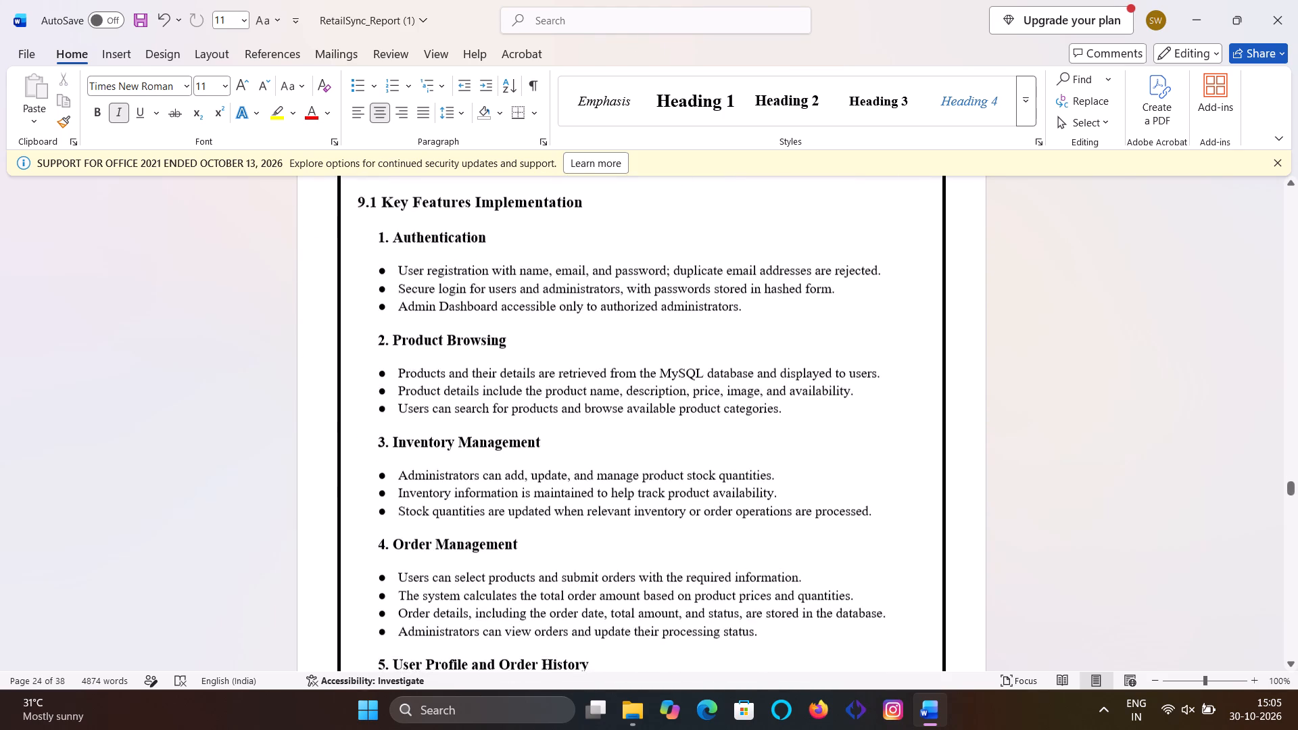
scroll(401, 540, up, 8)
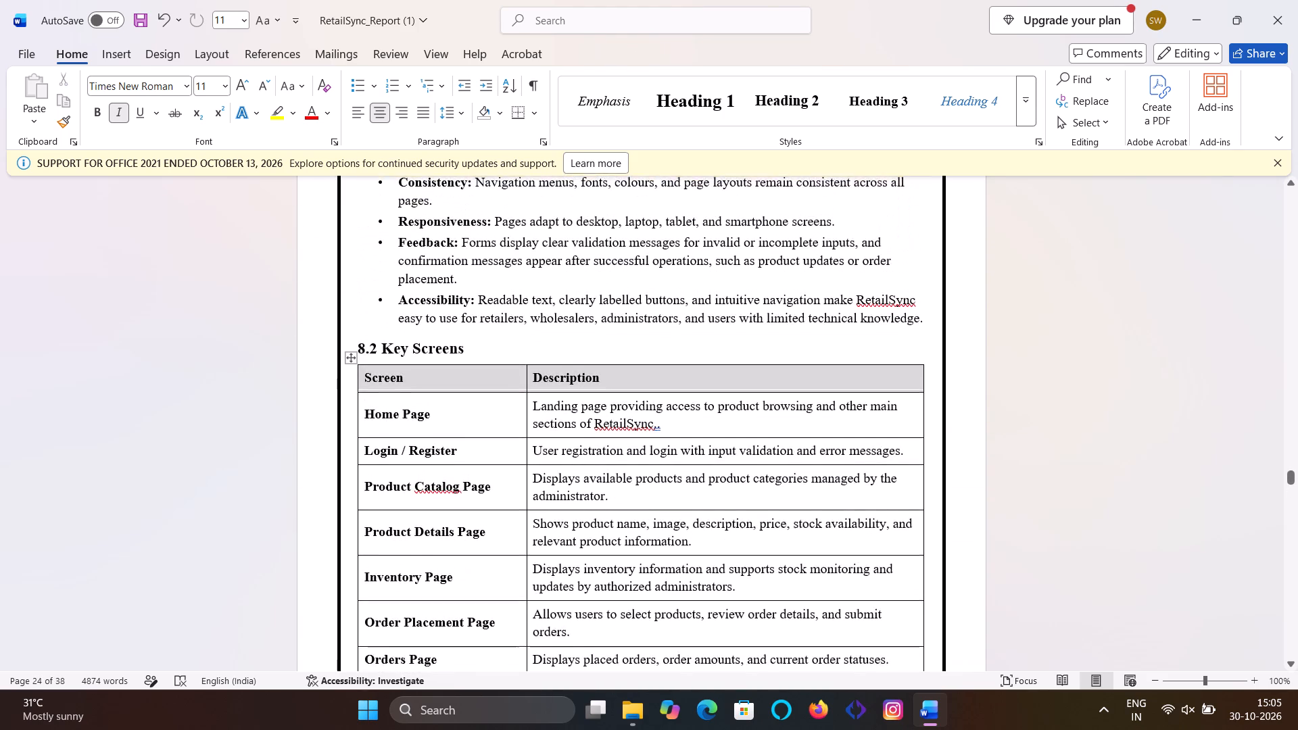
scroll(401, 540, up, 5)
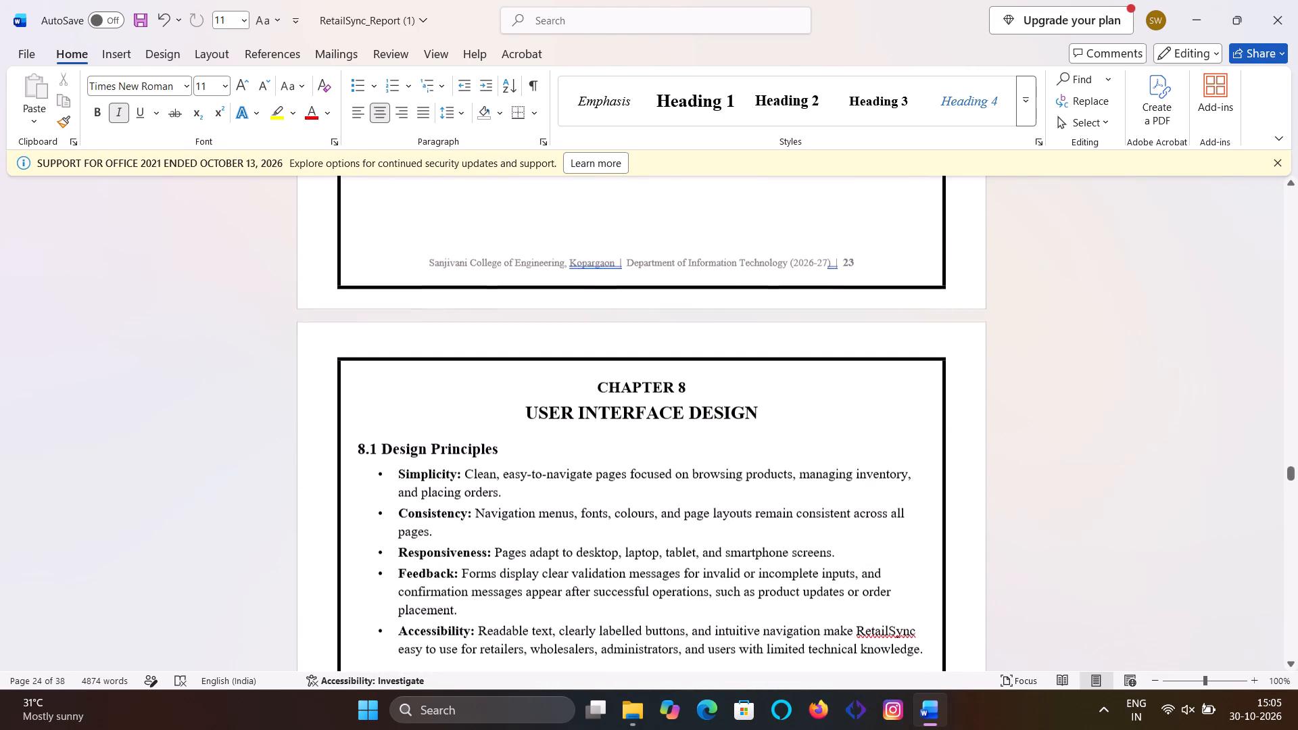
scroll(401, 540, down, 3)
scroll(401, 540, up, 1)
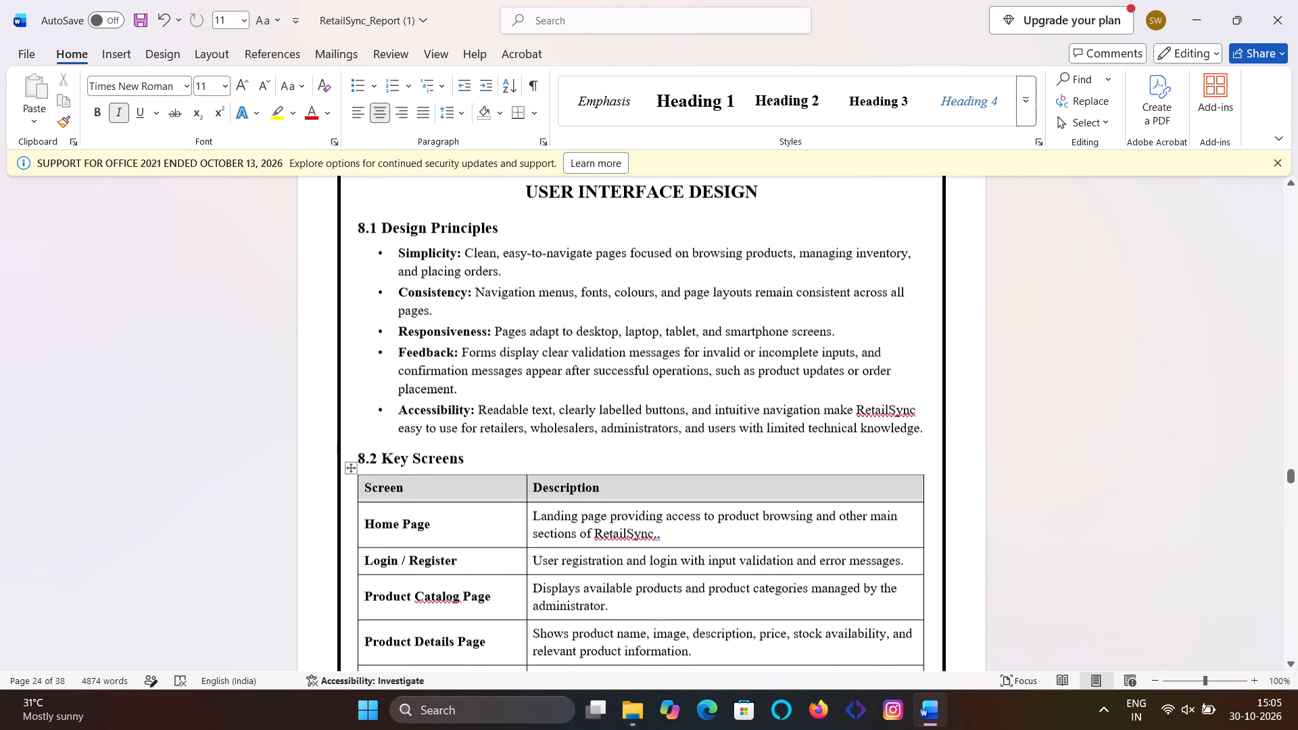
click(508, 359)
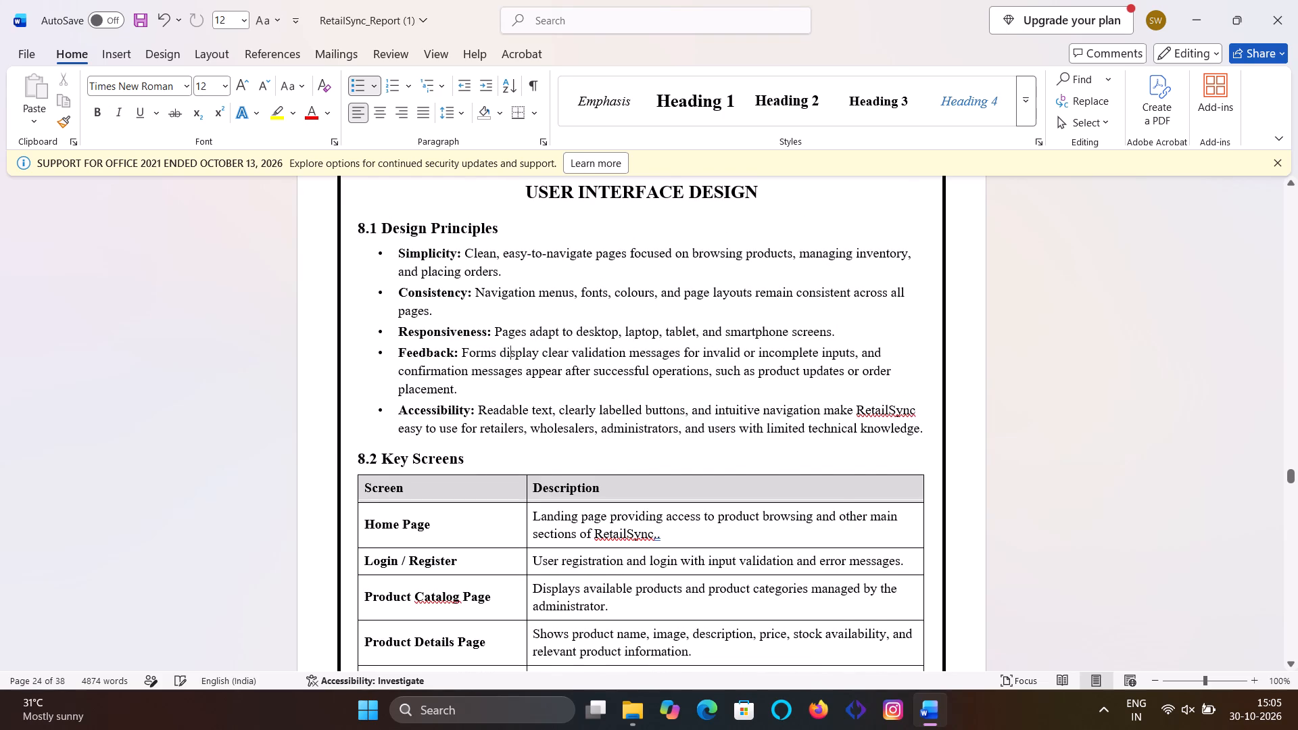
click(508, 359)
scroll(508, 359, down, 1)
scroll(508, 359, up, 6)
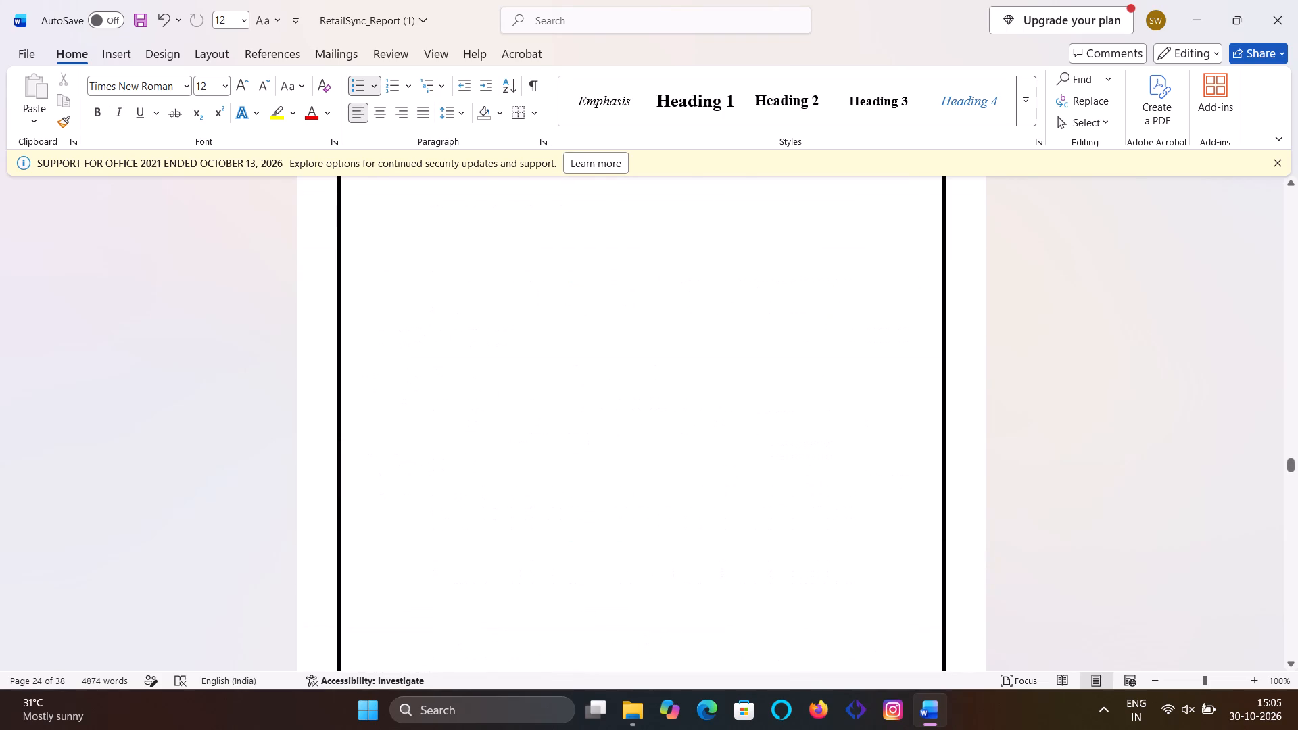
scroll(508, 359, up, 4)
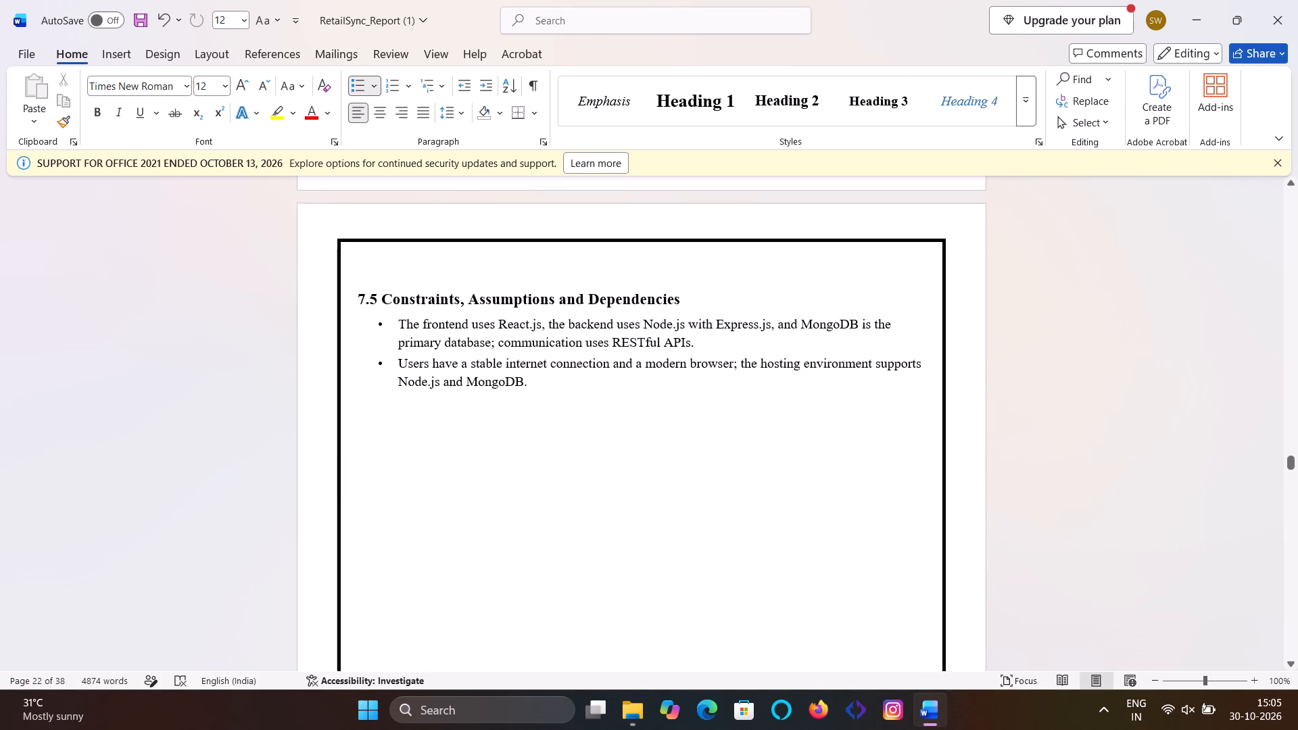
scroll(508, 359, down, 3)
scroll(1297, 345, down, 20)
scroll(1297, 345, down, 8)
drag(1289, 476, 1297, 705)
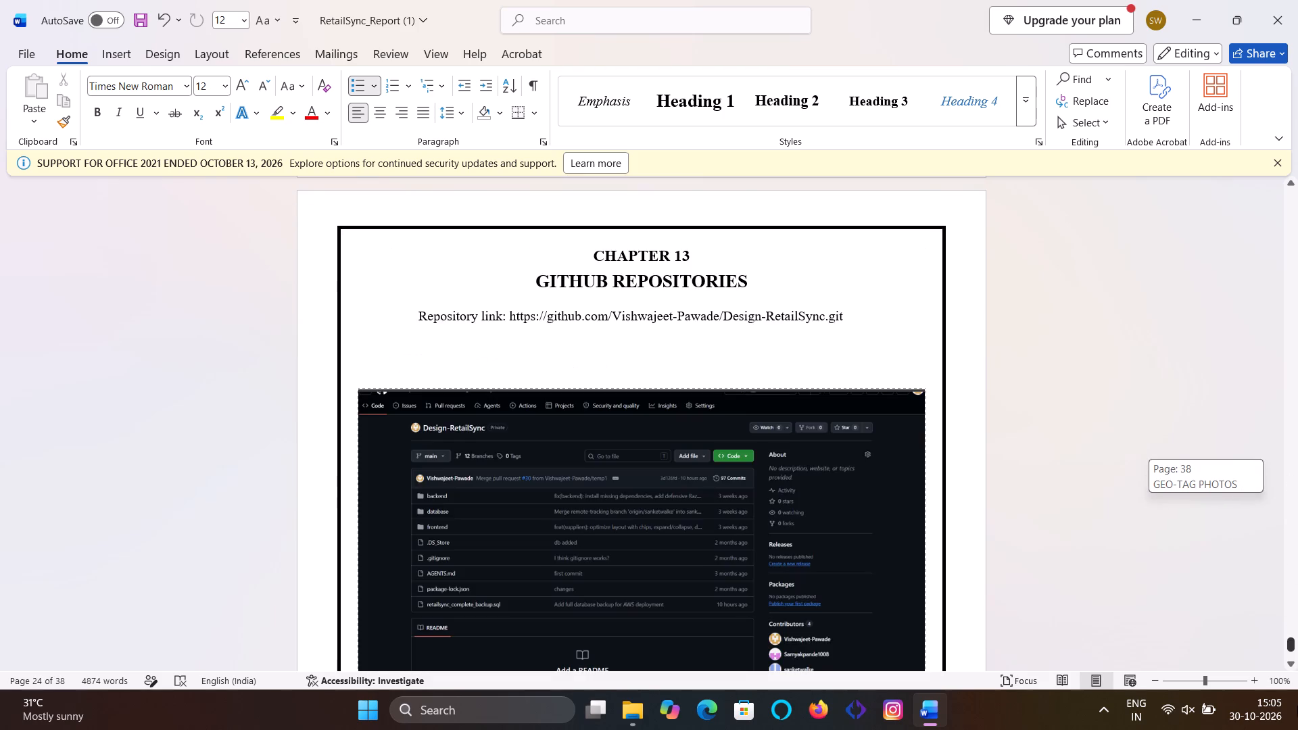
drag(1297, 705, 1297, 706)
scroll(717, 416, down, 13)
scroll(717, 416, down, 11)
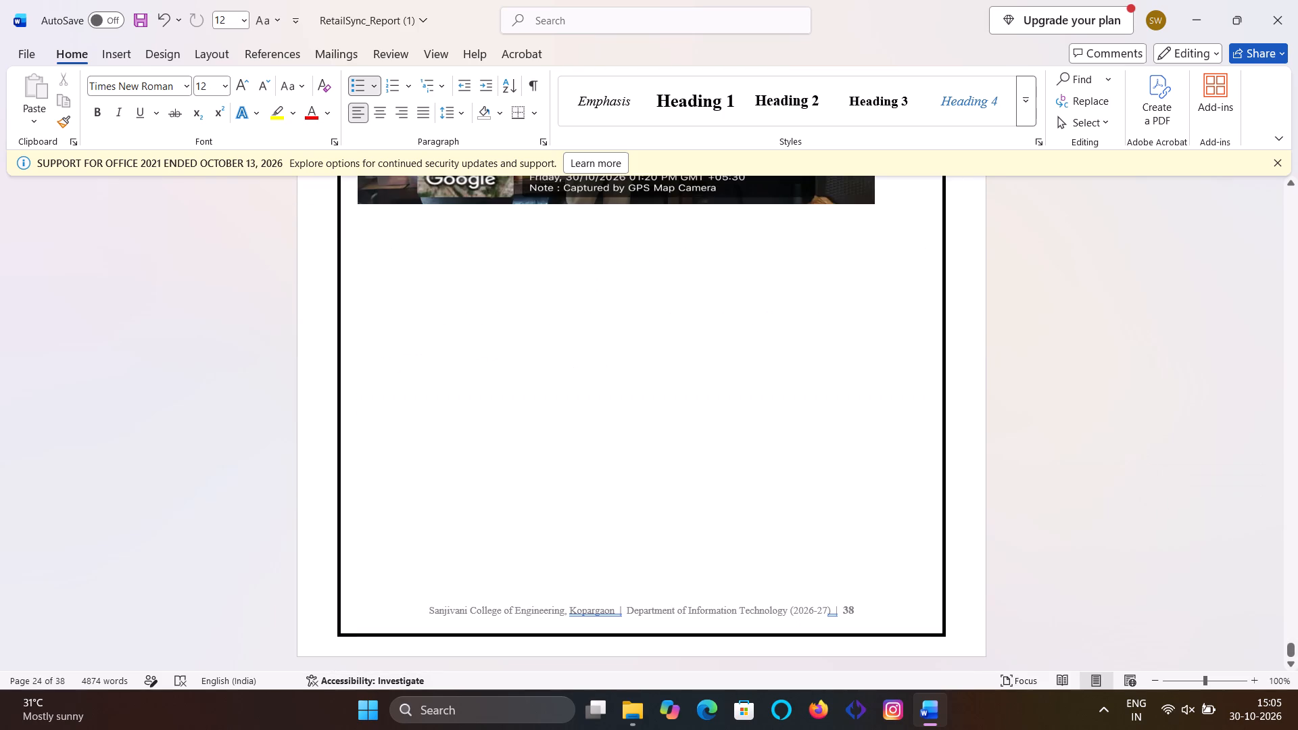
scroll(585, 207, down, 5)
scroll(1294, 579, down, 4)
Set the font size of the entire component table in section 7.4 Operating Environment to 12.
drag(1293, 645, 1297, 549)
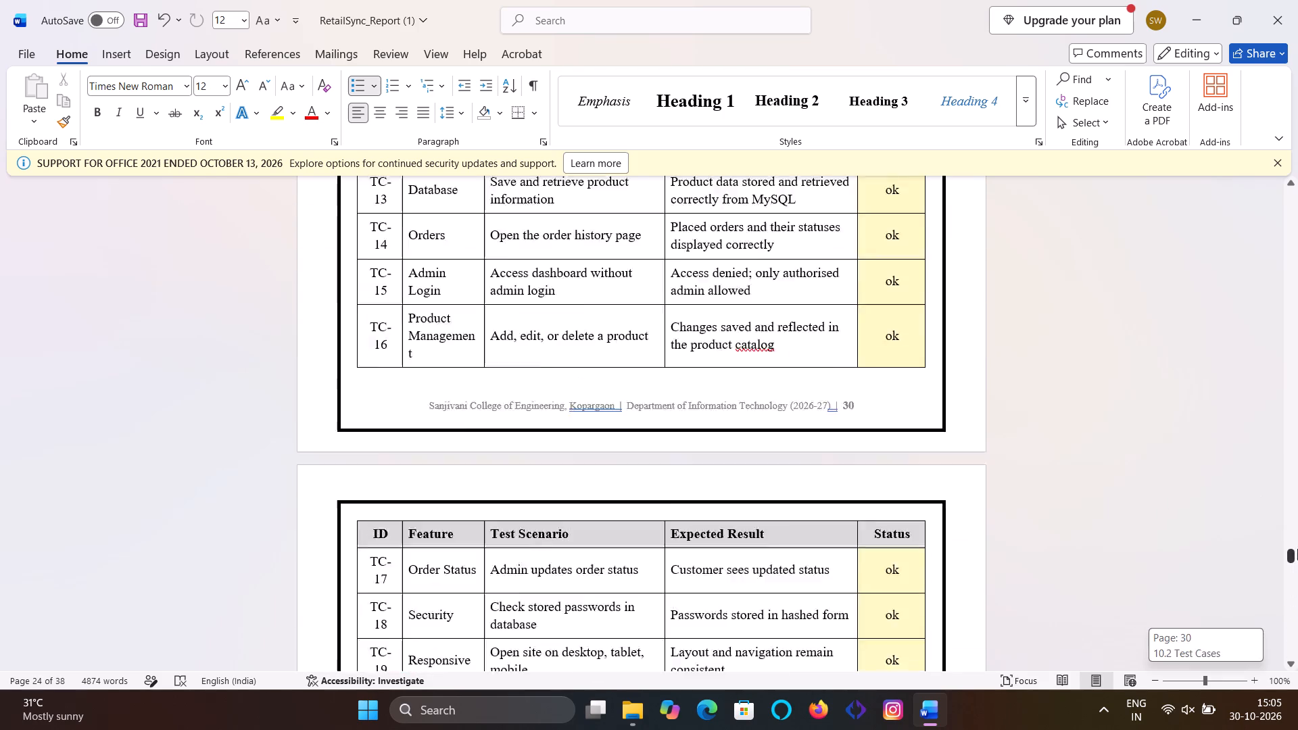
drag(1297, 549, 1297, 470)
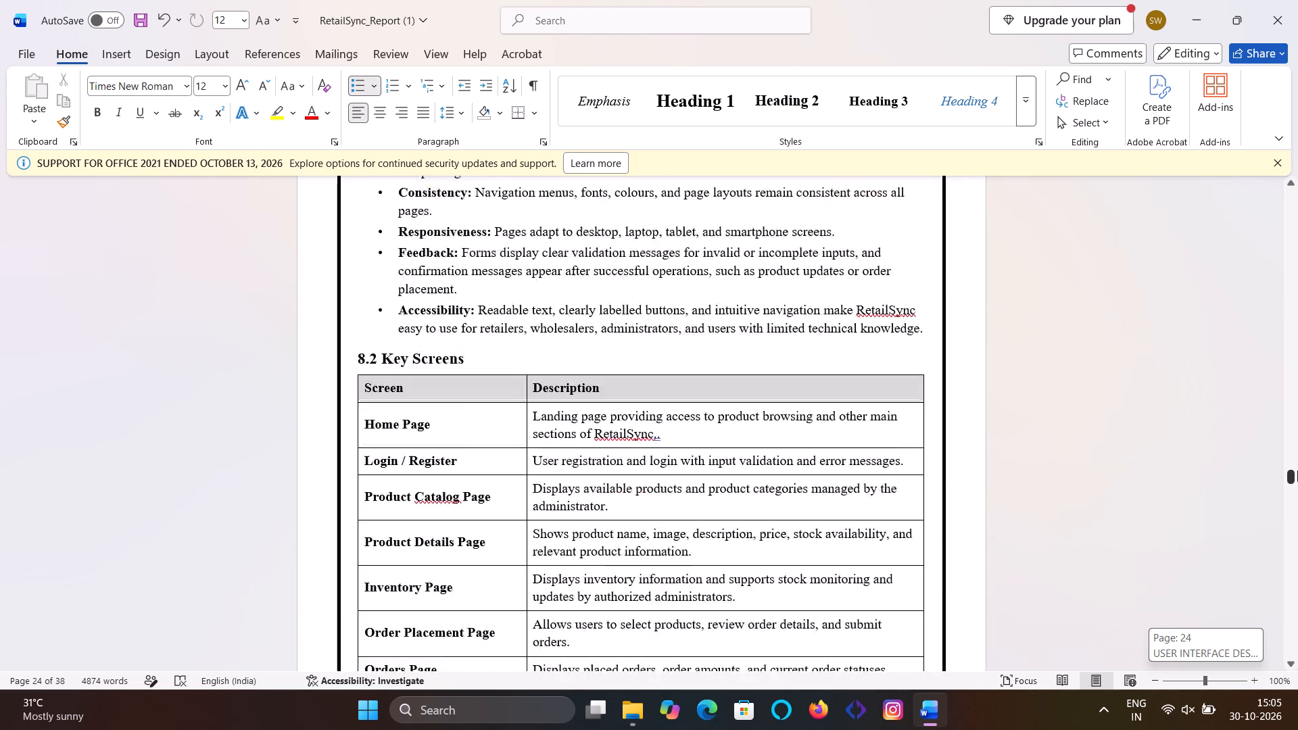
drag(1297, 470, 1297, 466)
scroll(994, 450, down, 7)
scroll(994, 450, up, 3)
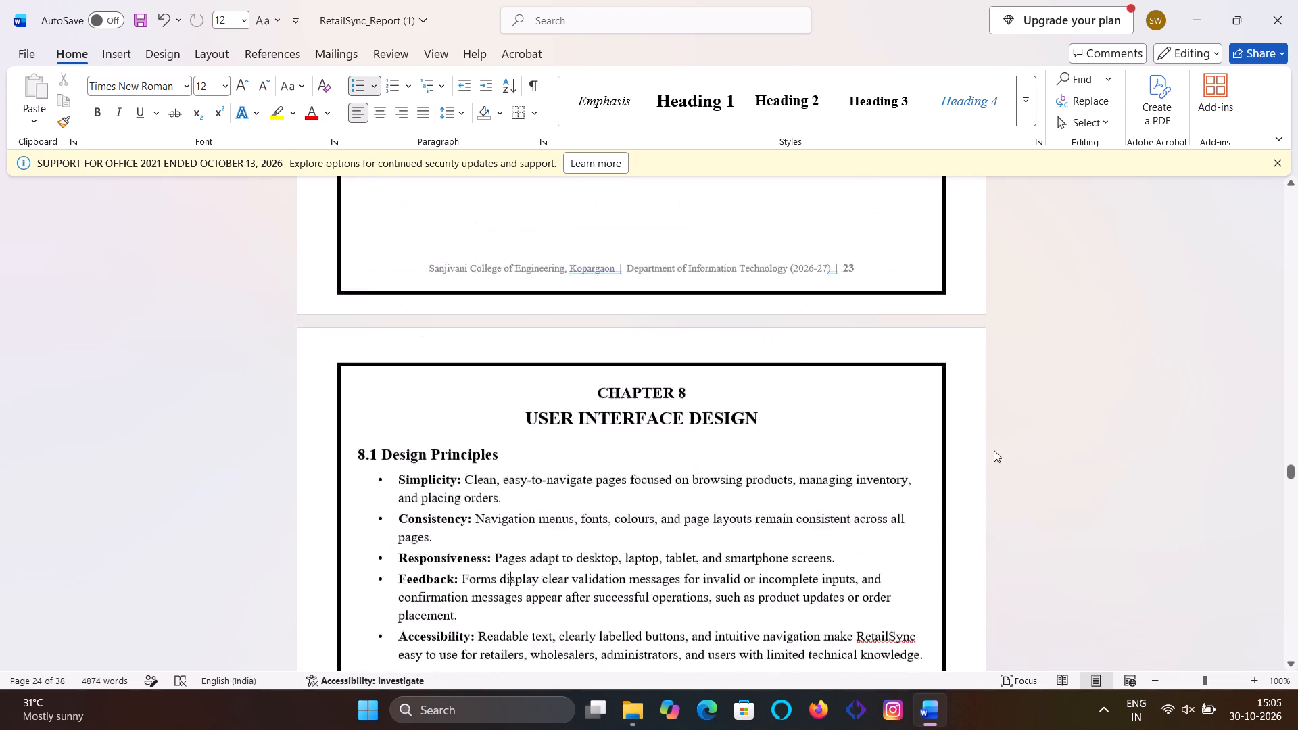
scroll(994, 450, up, 11)
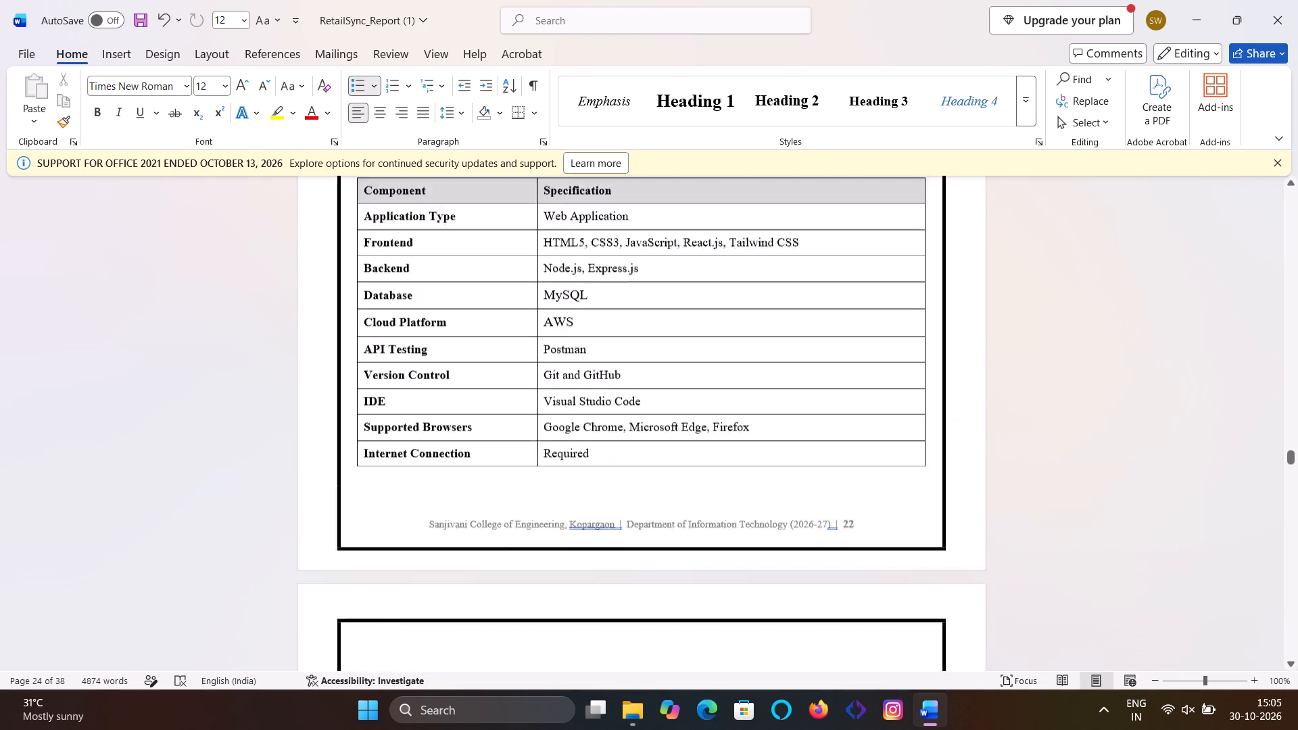
scroll(994, 450, up, 3)
click(573, 554)
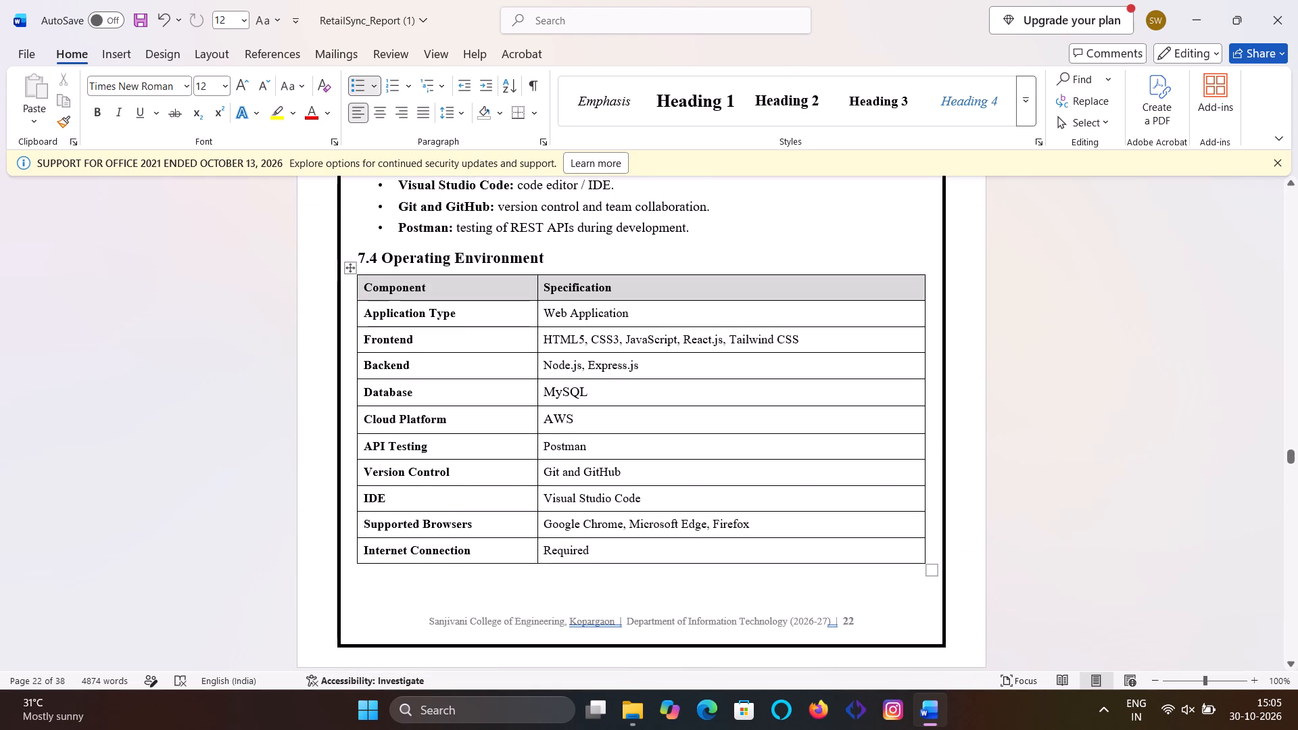
drag(608, 547, 379, 290)
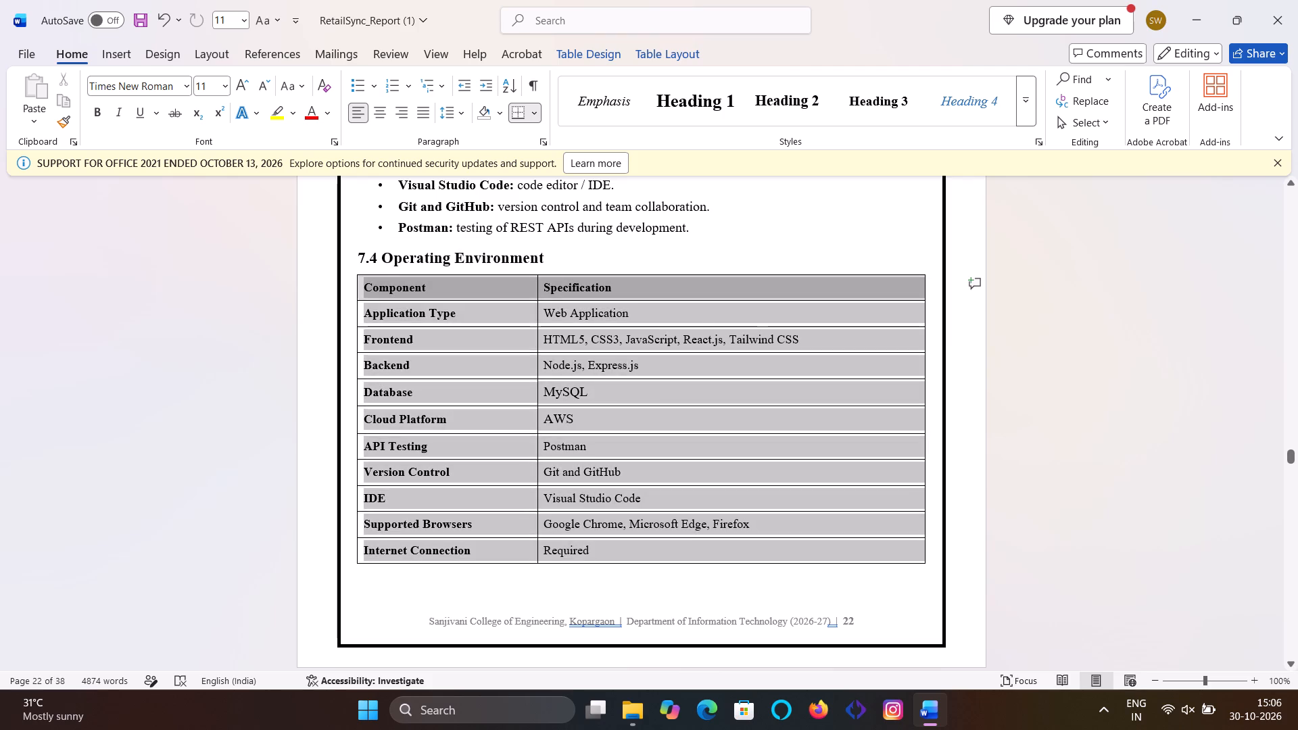
drag(379, 290, 366, 293)
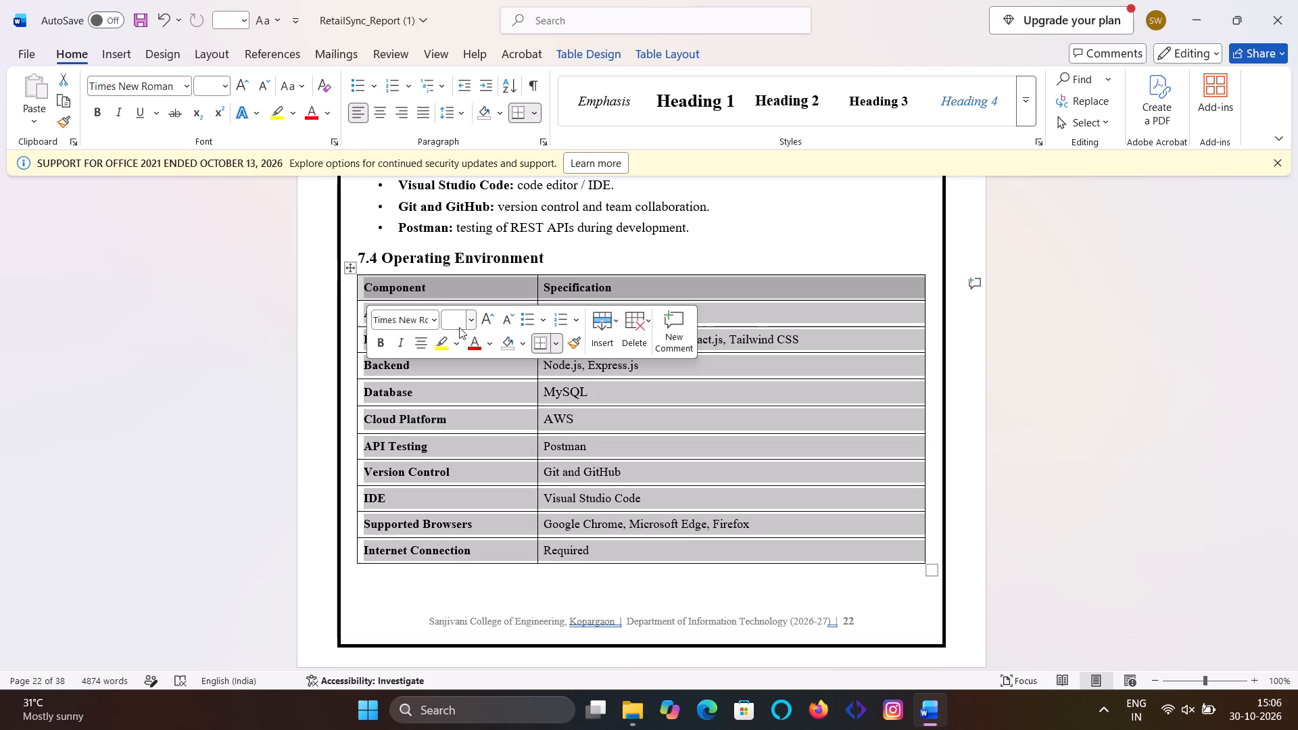
click(455, 323)
text(12)
key(Return)
click(1072, 535)
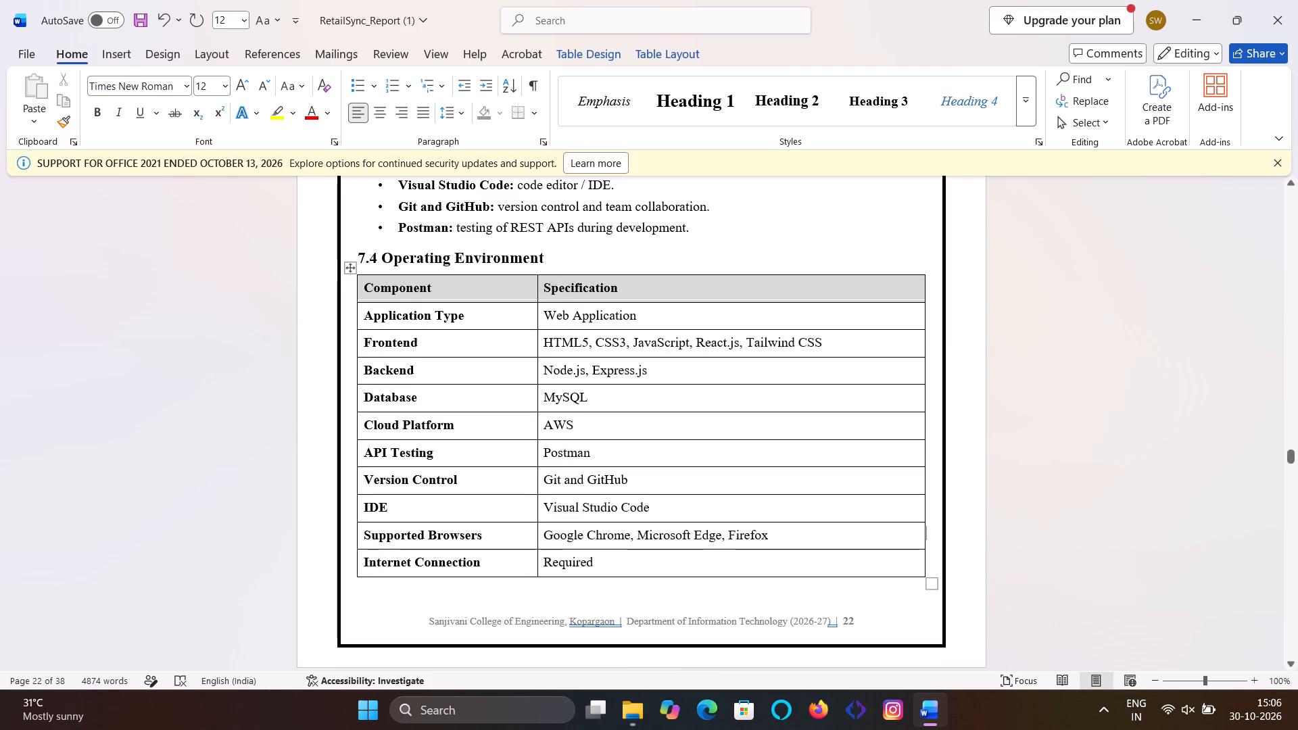
Review the layout of the Chapter 7 pages and go back through the Chapter 6 diagram pages to section 6.5.
scroll(1072, 535, down, 1)
scroll(1072, 535, up, 2)
scroll(1072, 535, down, 2)
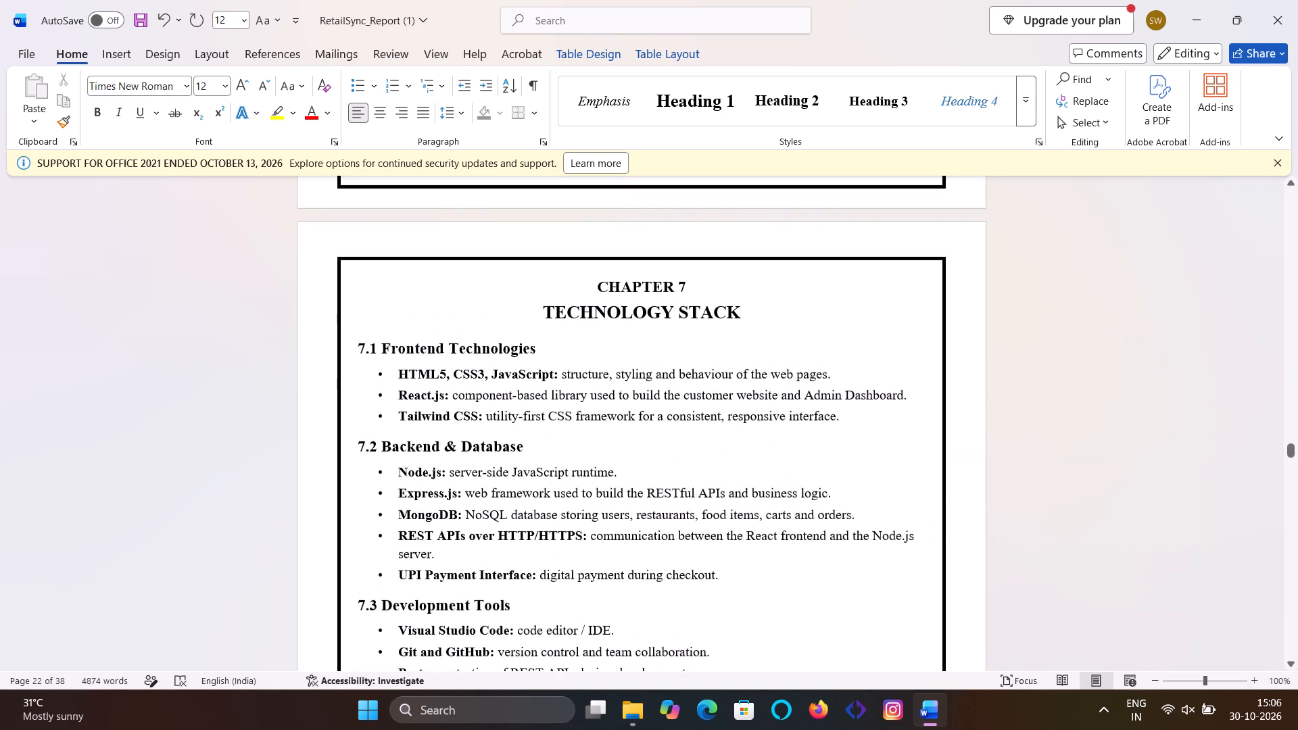
scroll(1072, 535, down, 4)
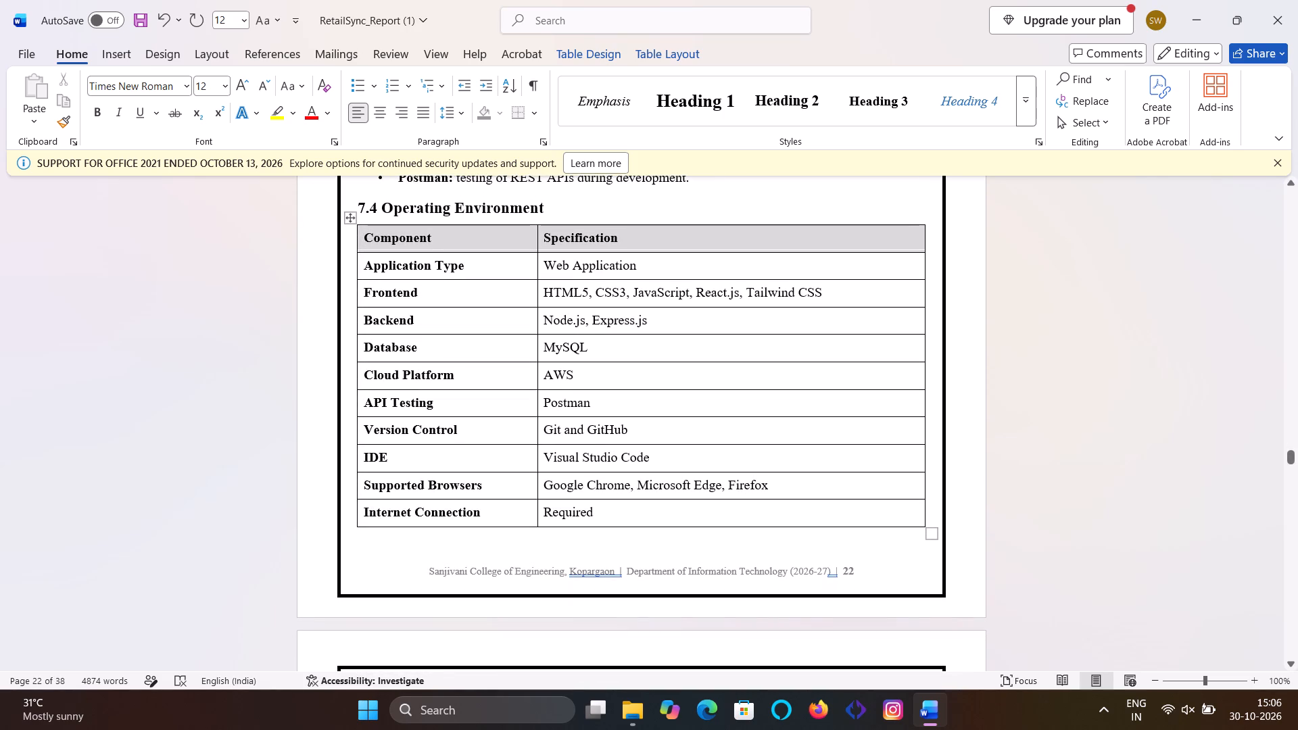
scroll(1072, 535, up, 5)
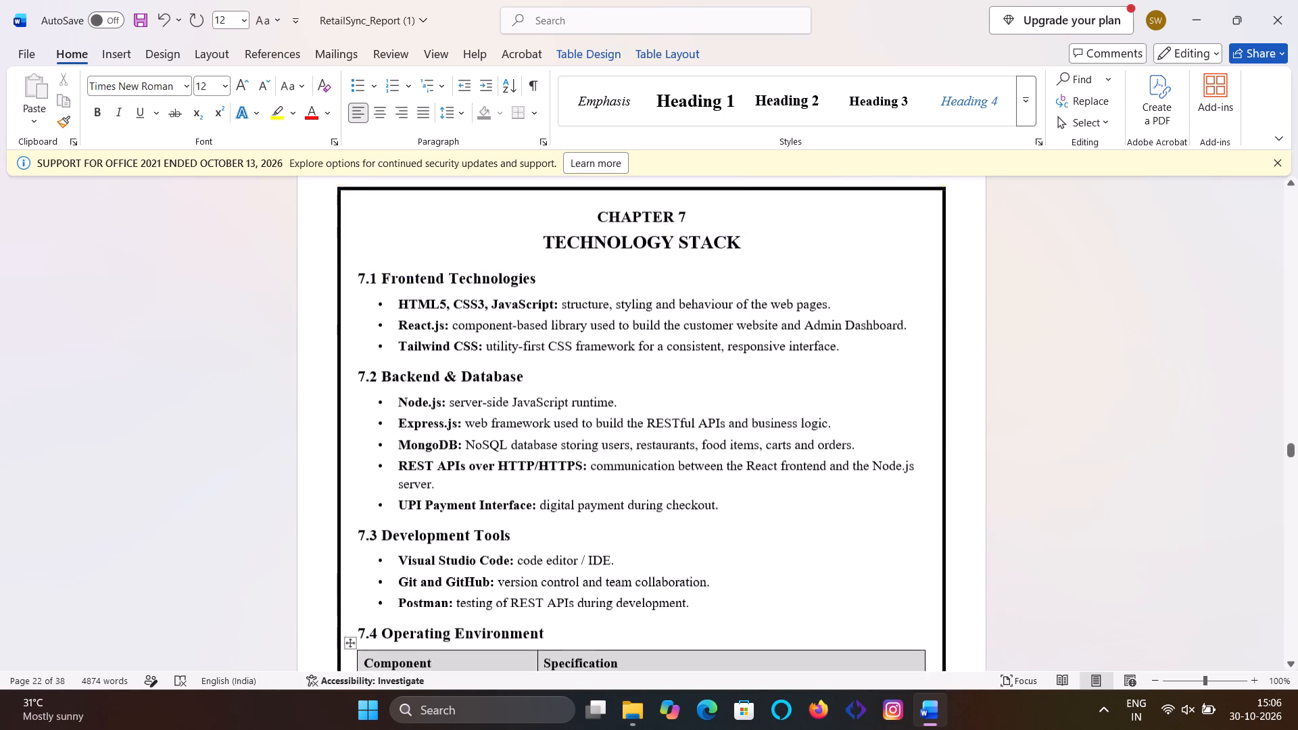
scroll(1072, 535, up, 1)
scroll(1072, 535, down, 6)
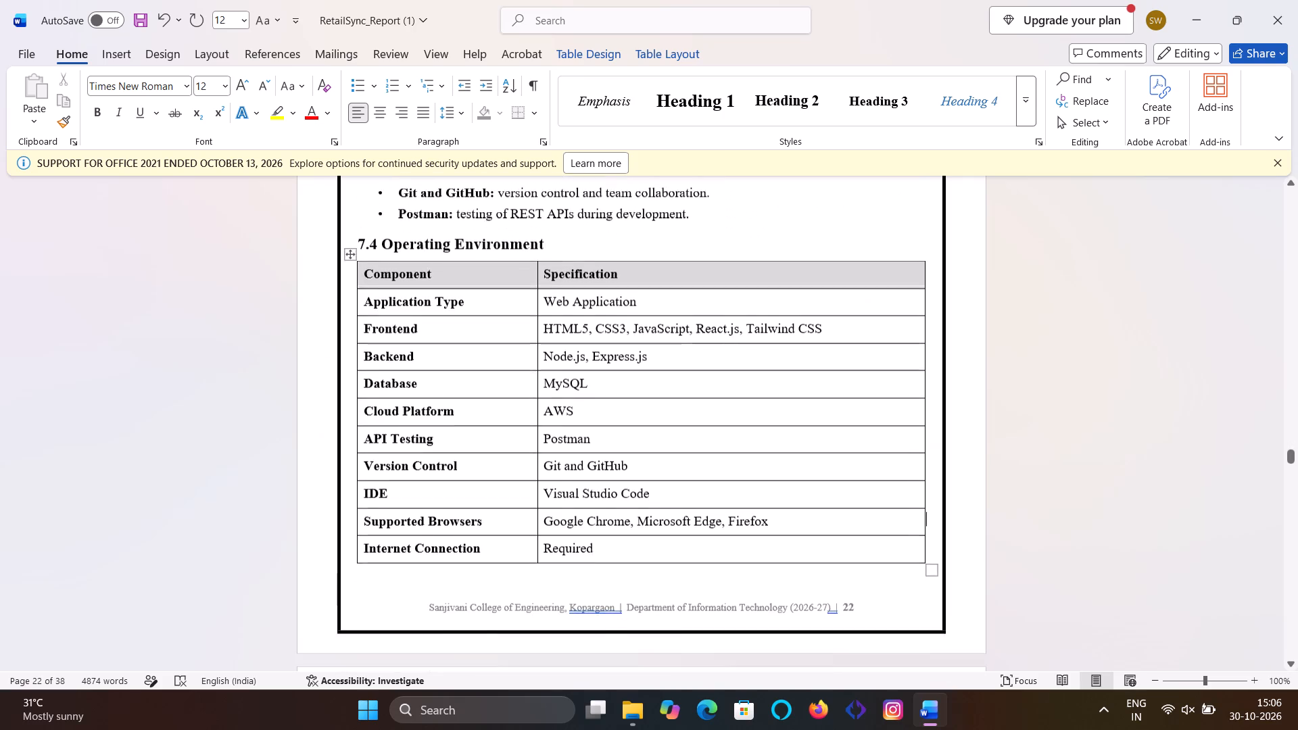
scroll(1072, 535, down, 2)
scroll(1072, 535, up, 17)
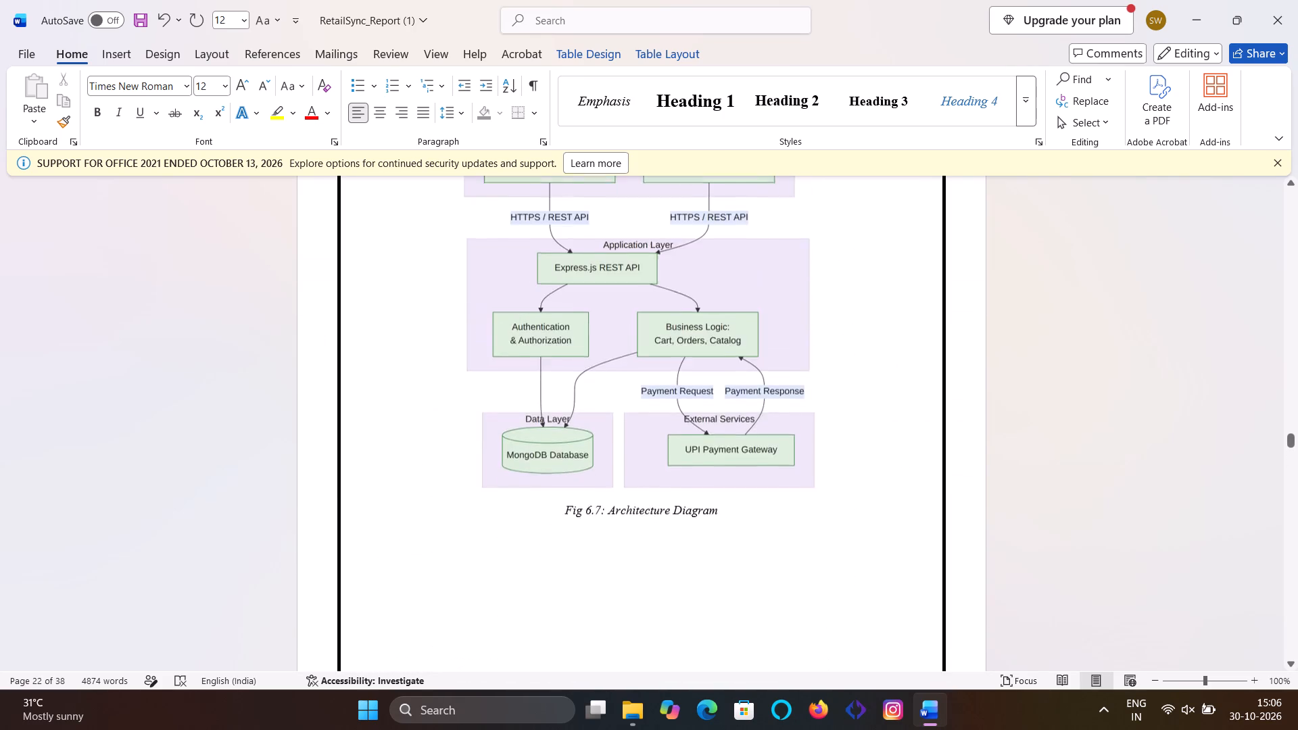
scroll(1072, 535, up, 12)
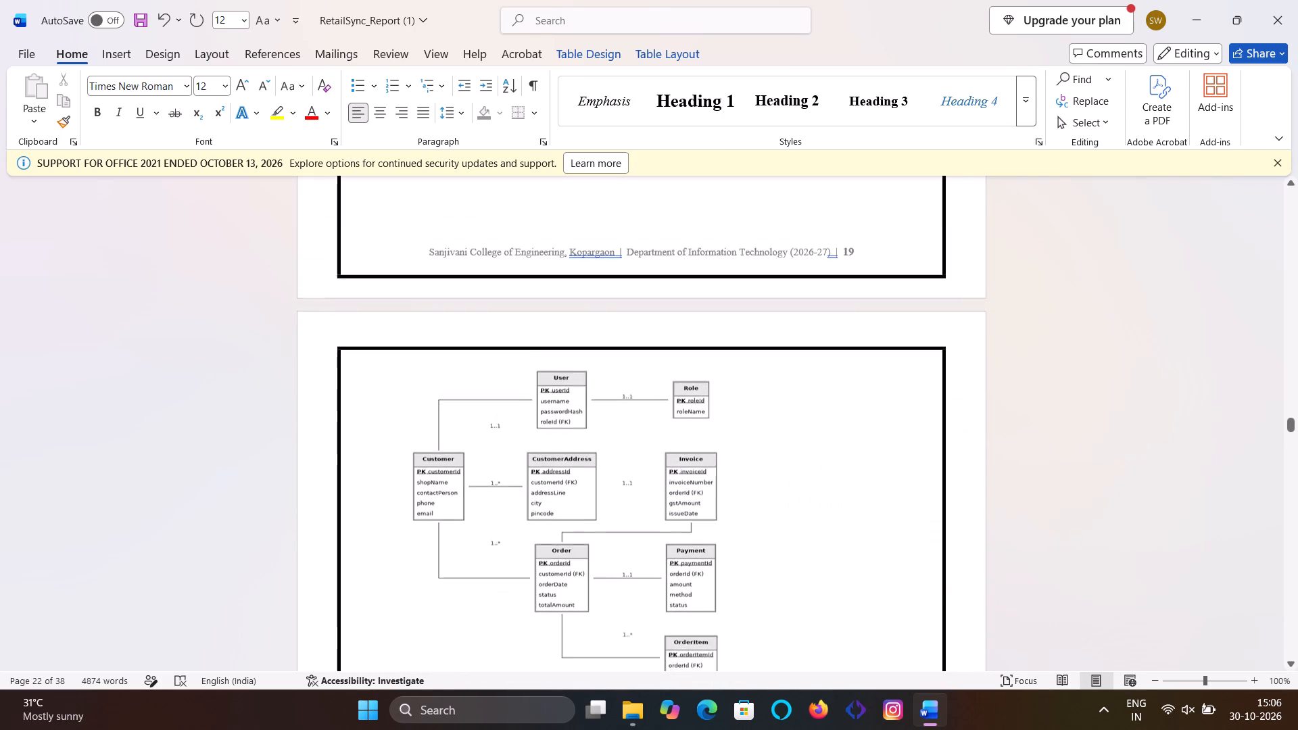
scroll(1072, 535, up, 8)
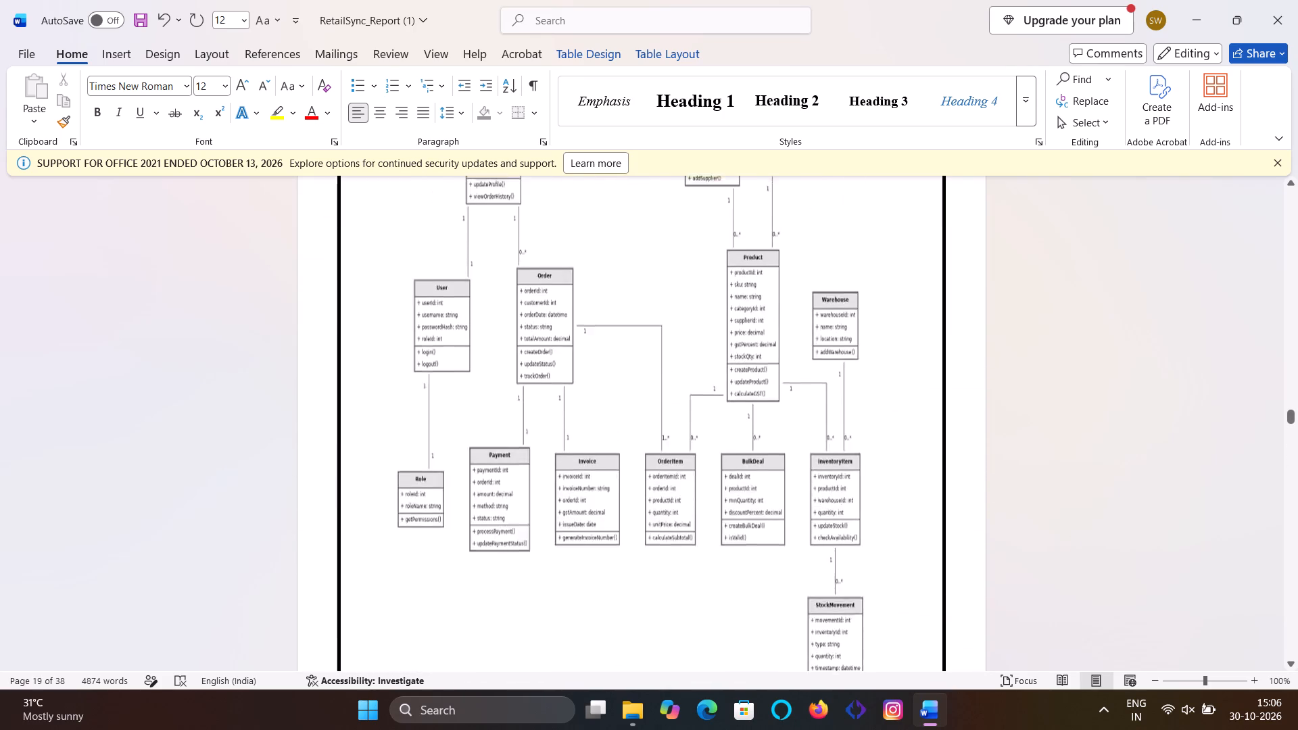
scroll(1072, 535, up, 12)
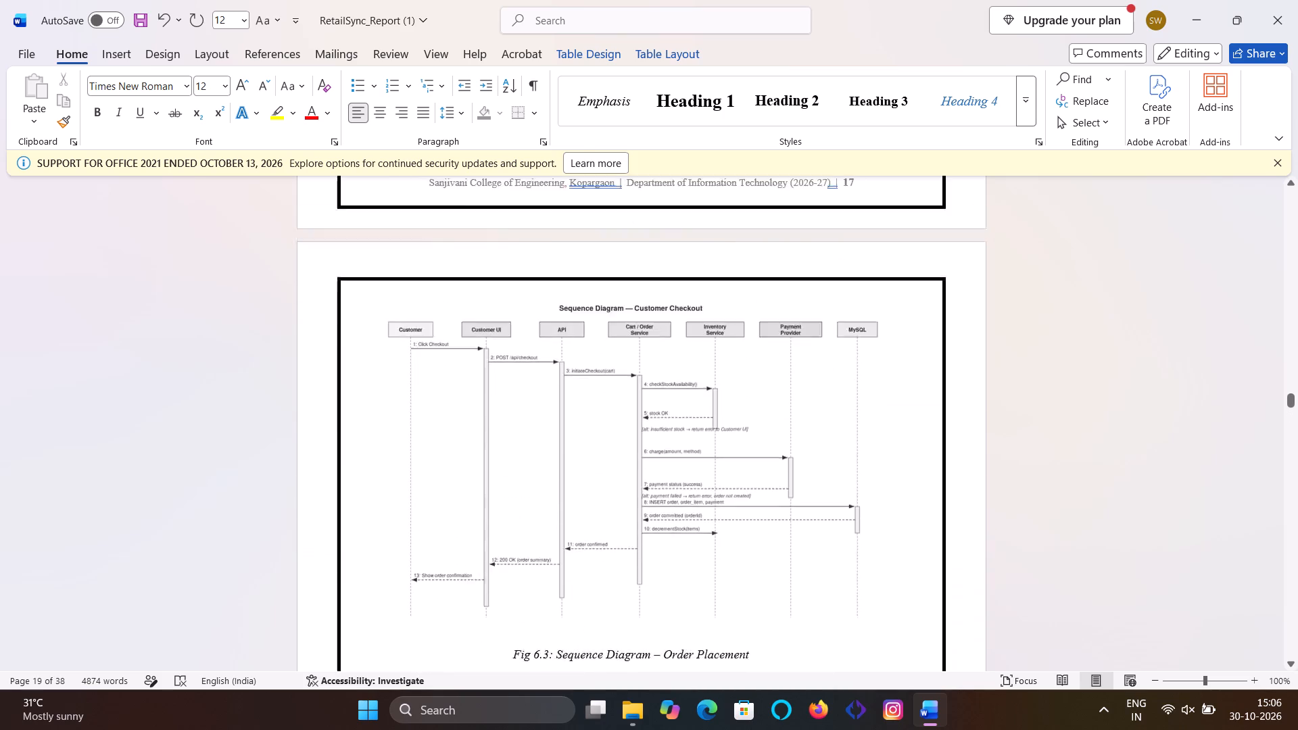
scroll(1072, 535, up, 10)
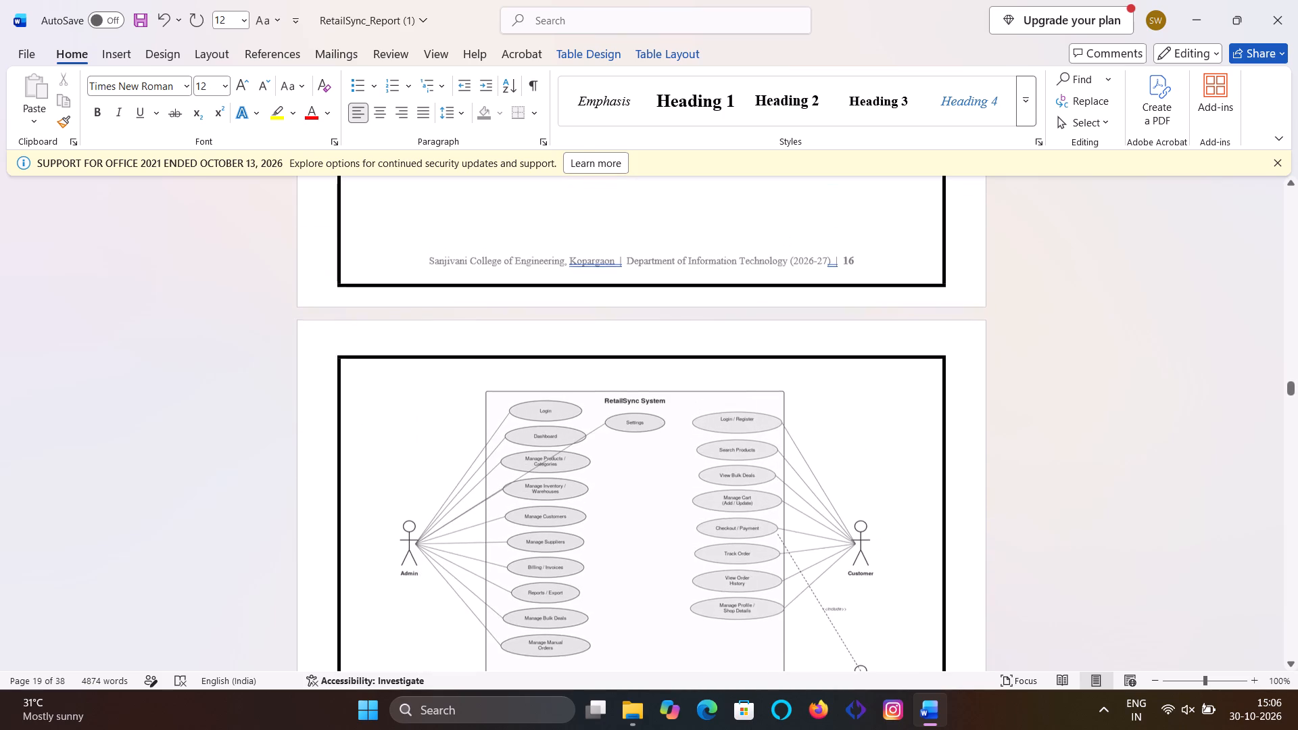
scroll(1072, 535, up, 6)
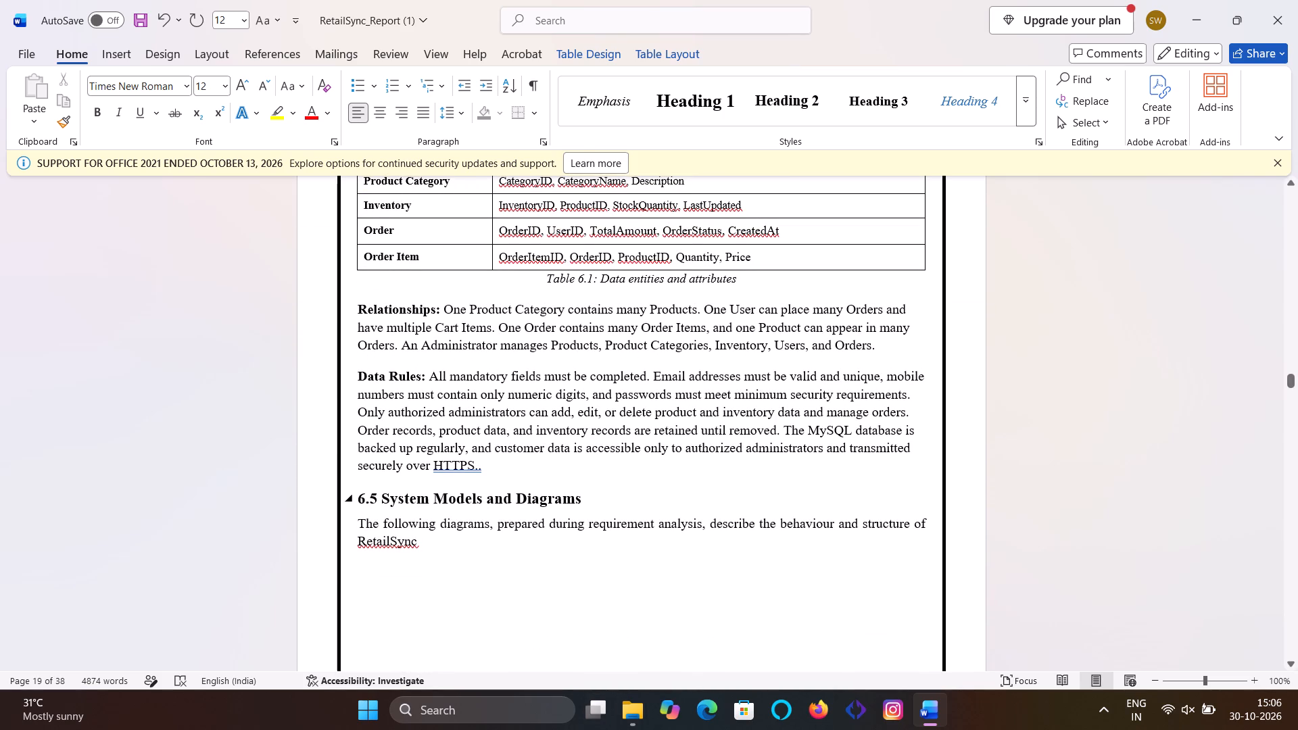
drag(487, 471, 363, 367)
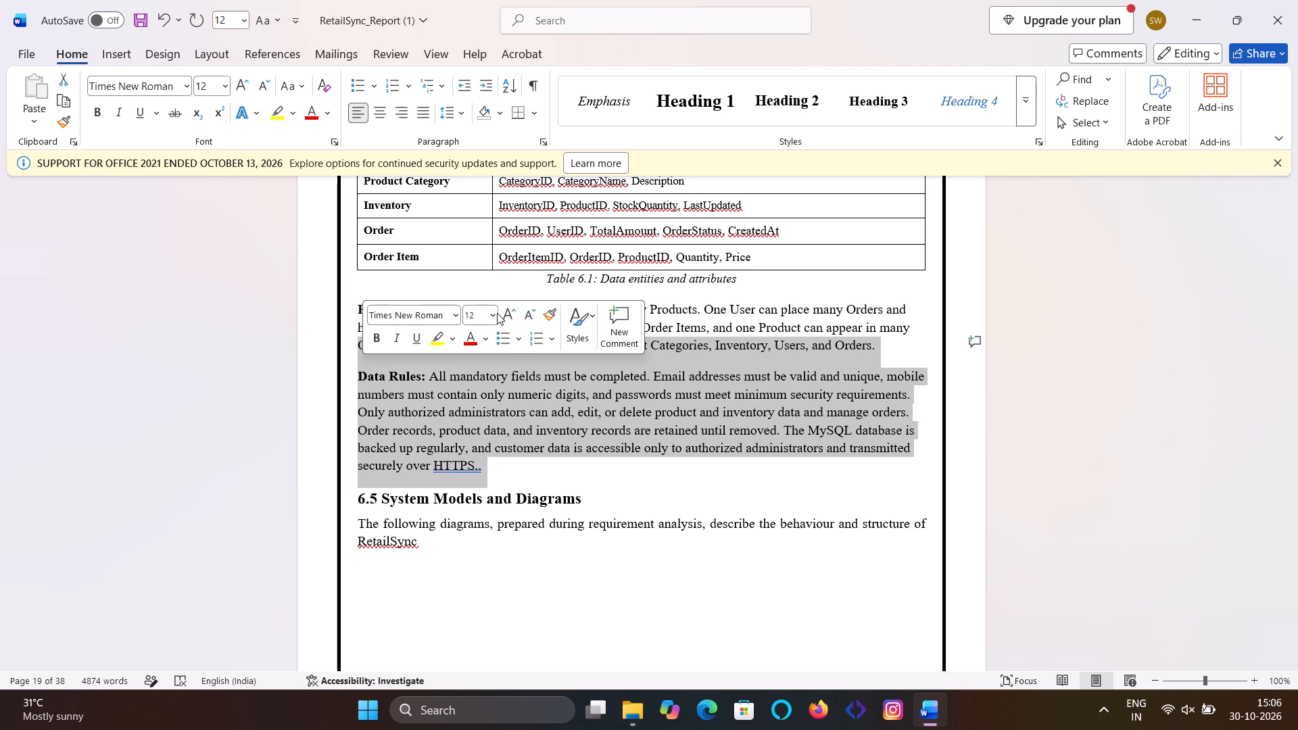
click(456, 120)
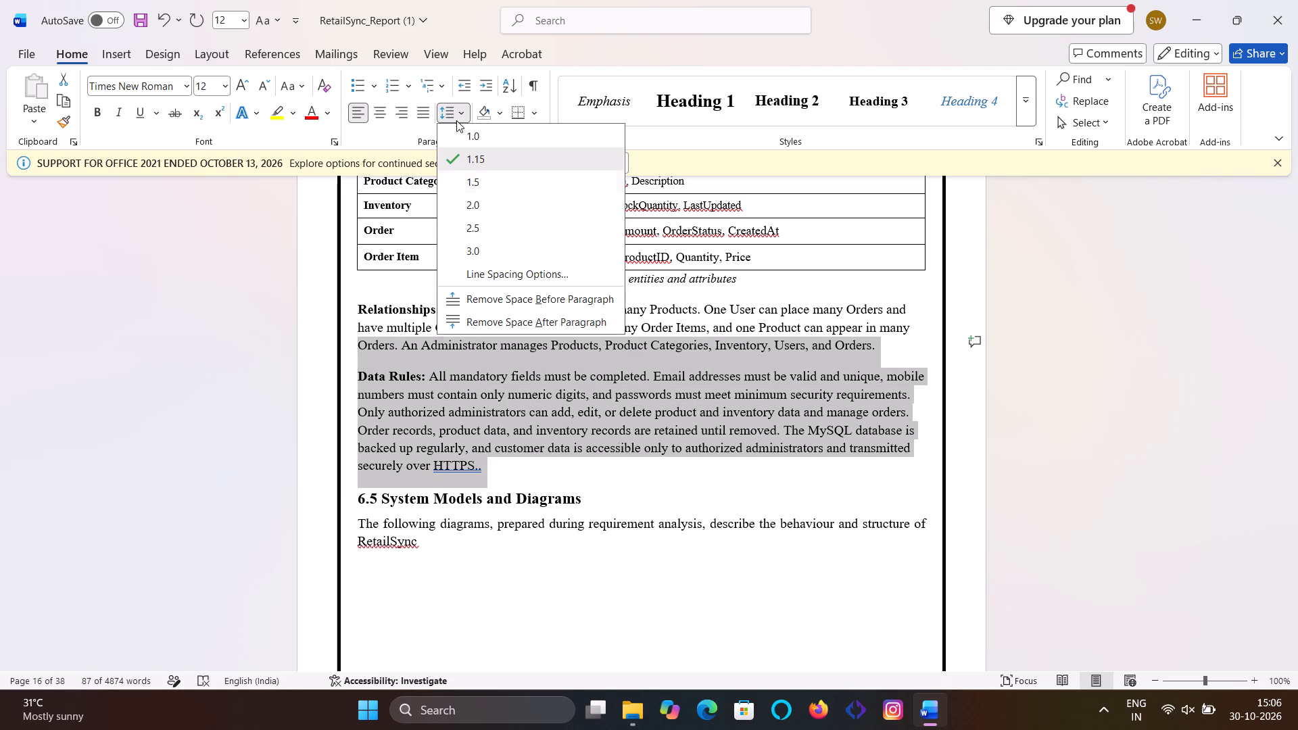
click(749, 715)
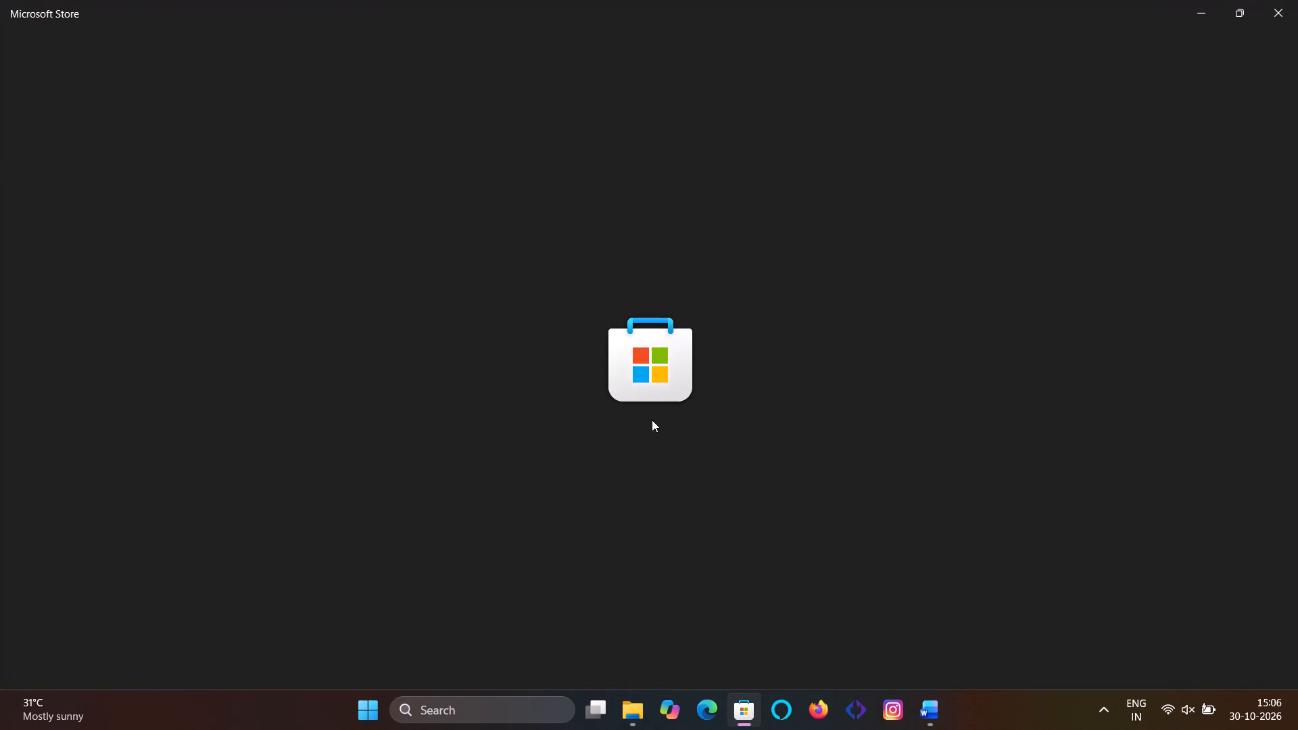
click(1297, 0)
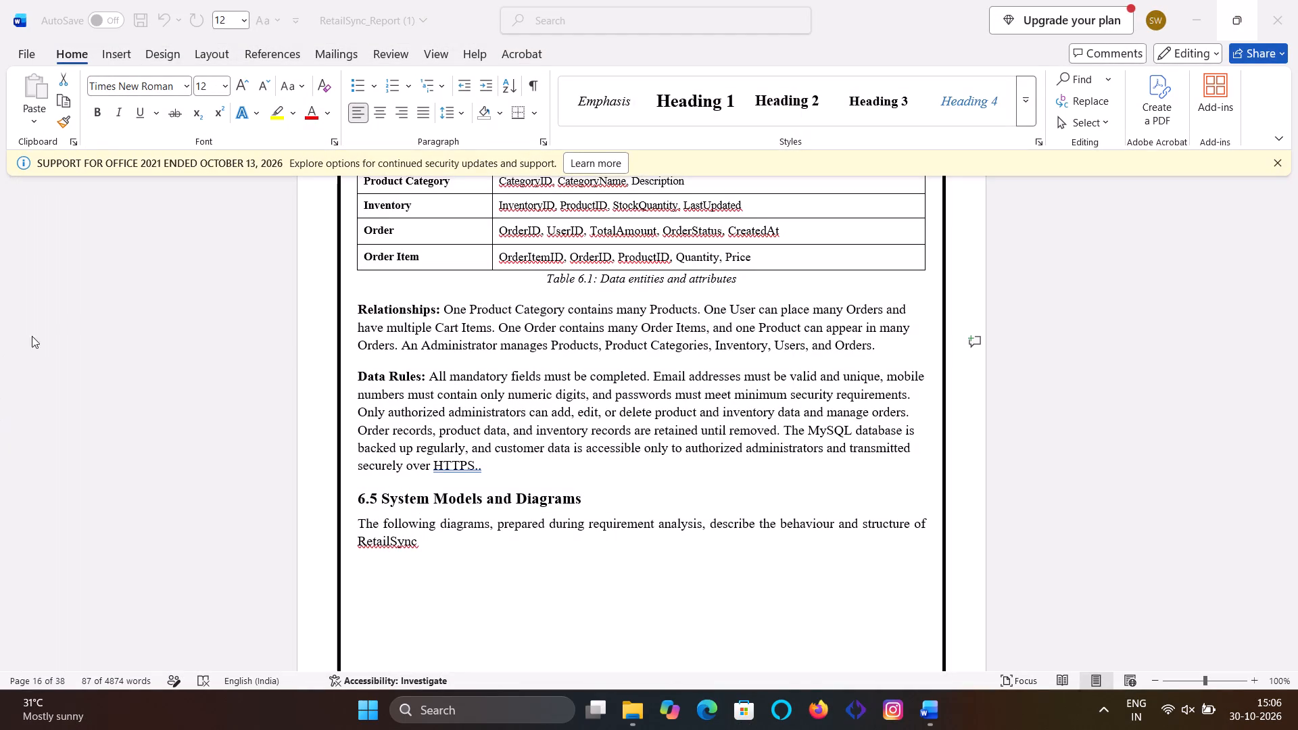
Justify the Relationships and Data Rules paragraphs below Table 6.1 in section 6.4.
drag(495, 465, 416, 405)
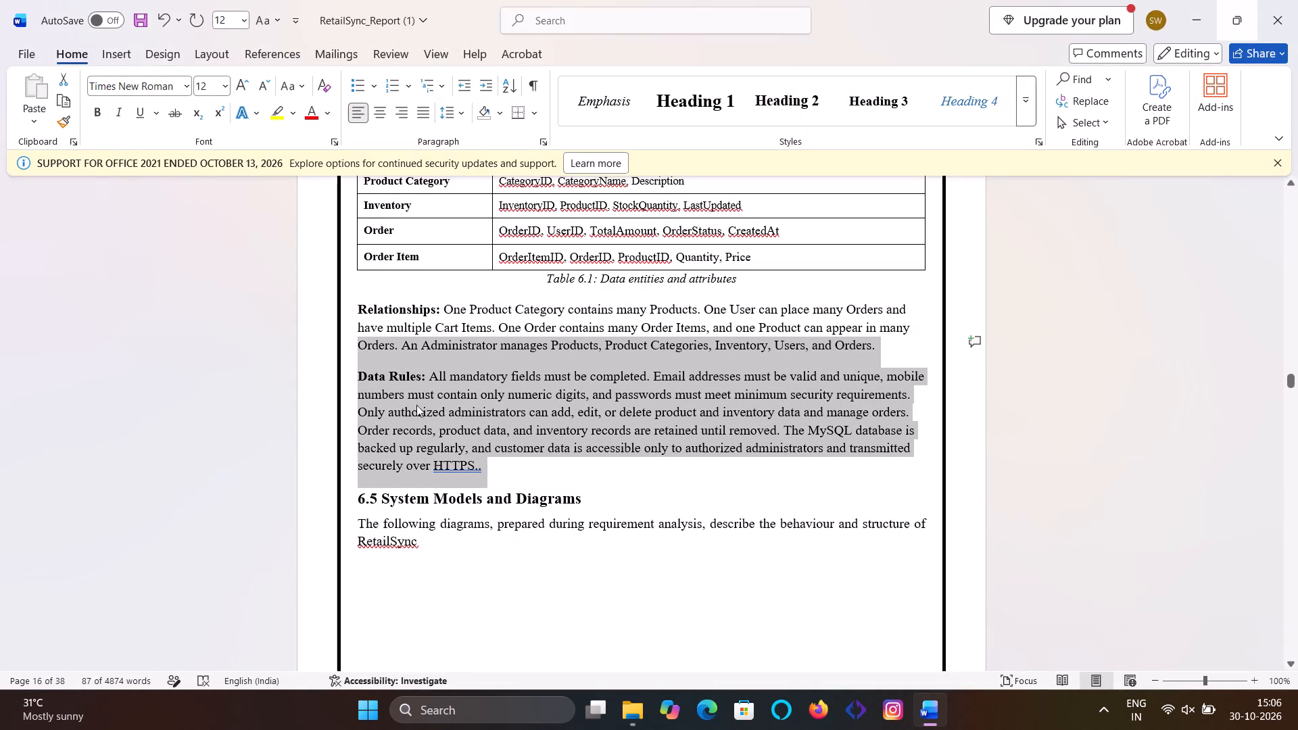
drag(416, 405, 358, 303)
click(358, 303)
drag(358, 303, 399, 352)
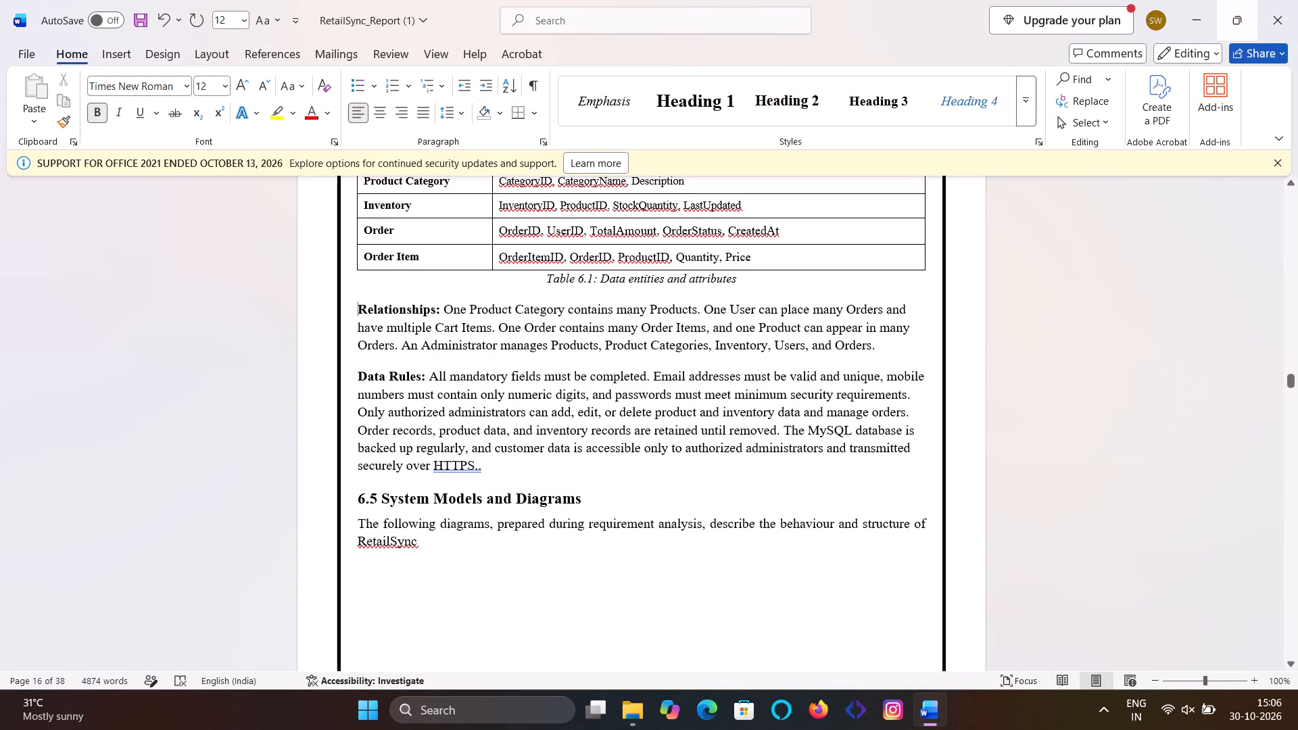
drag(399, 352, 487, 472)
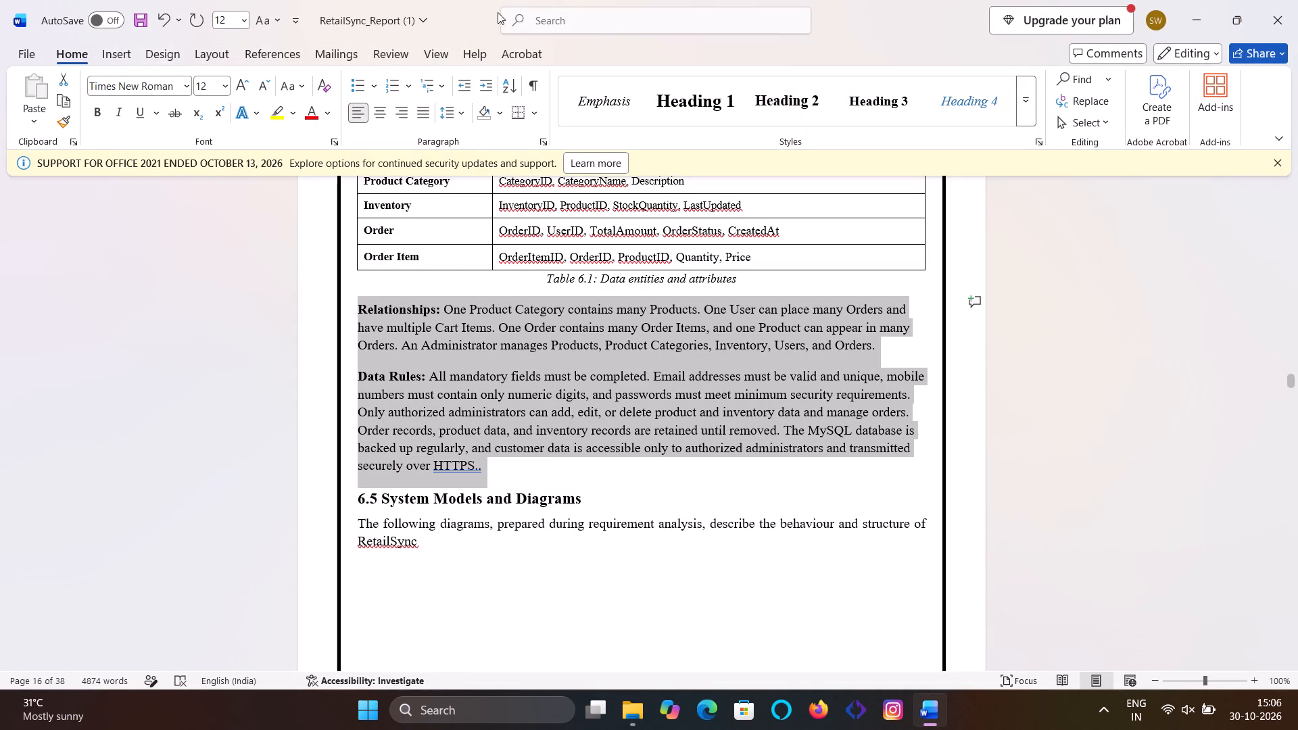
click(427, 112)
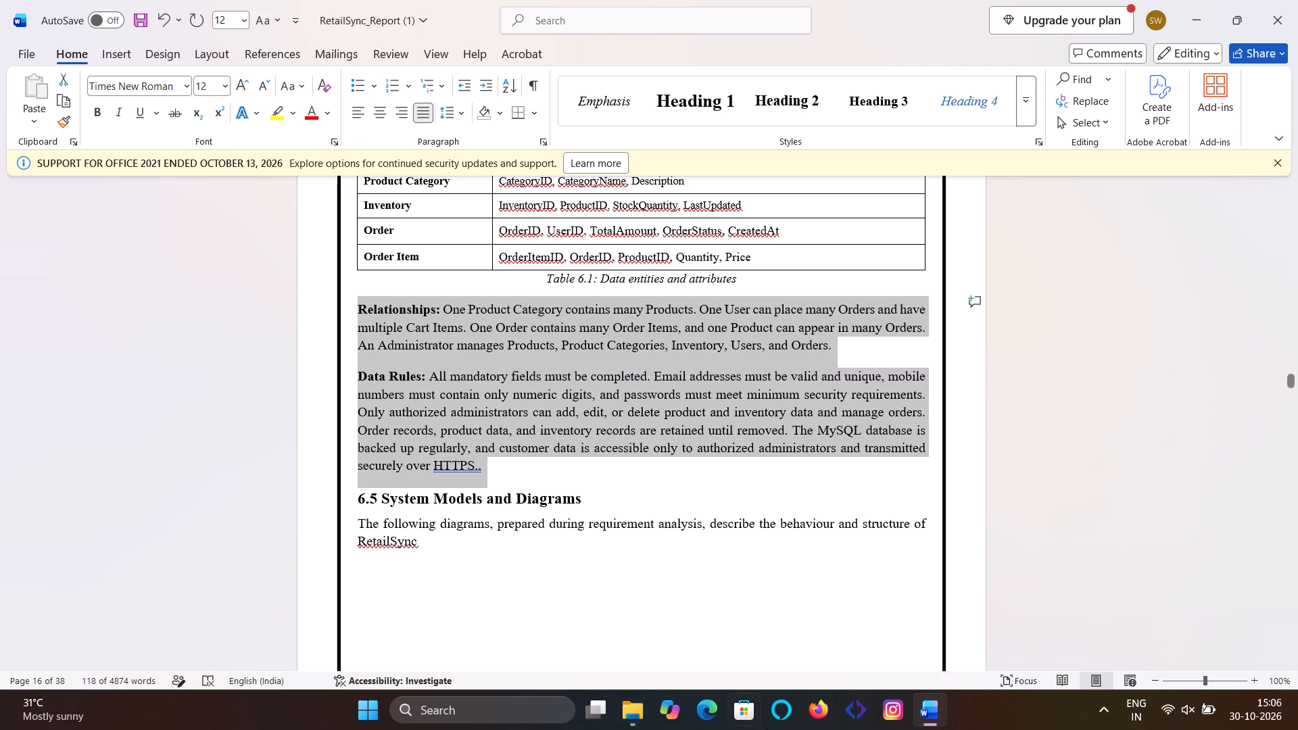
click(810, 707)
click(1297, 0)
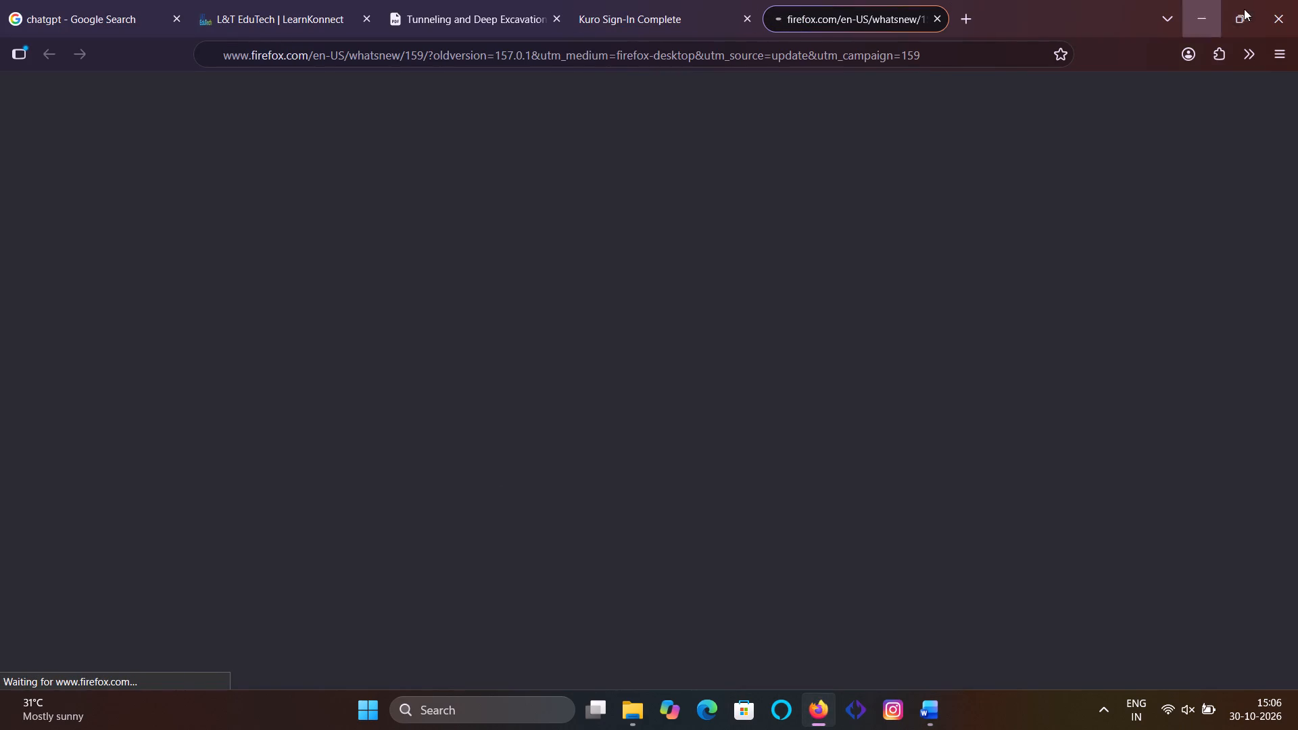
click(1206, 7)
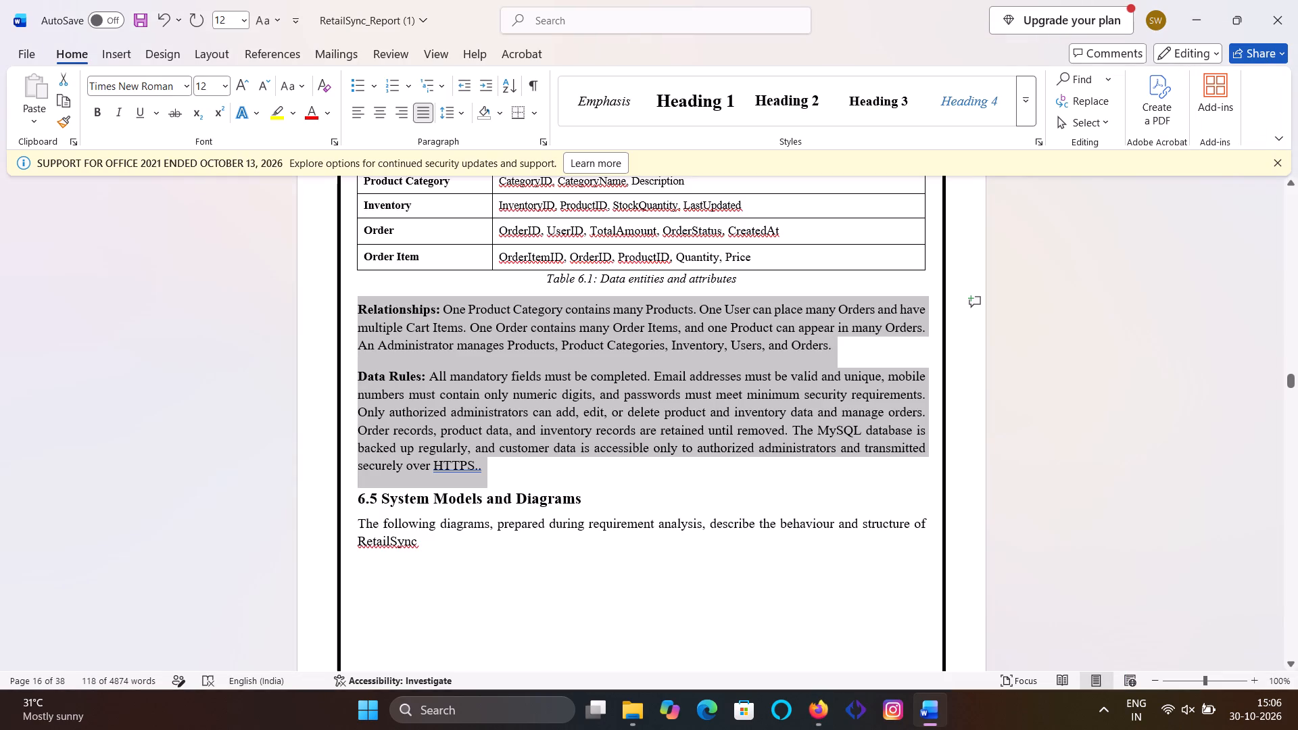
click(477, 560)
Set the font size of the entire entities and attributes table in section 6.4 Data Design to 12.
scroll(477, 560, down, 2)
scroll(477, 560, up, 4)
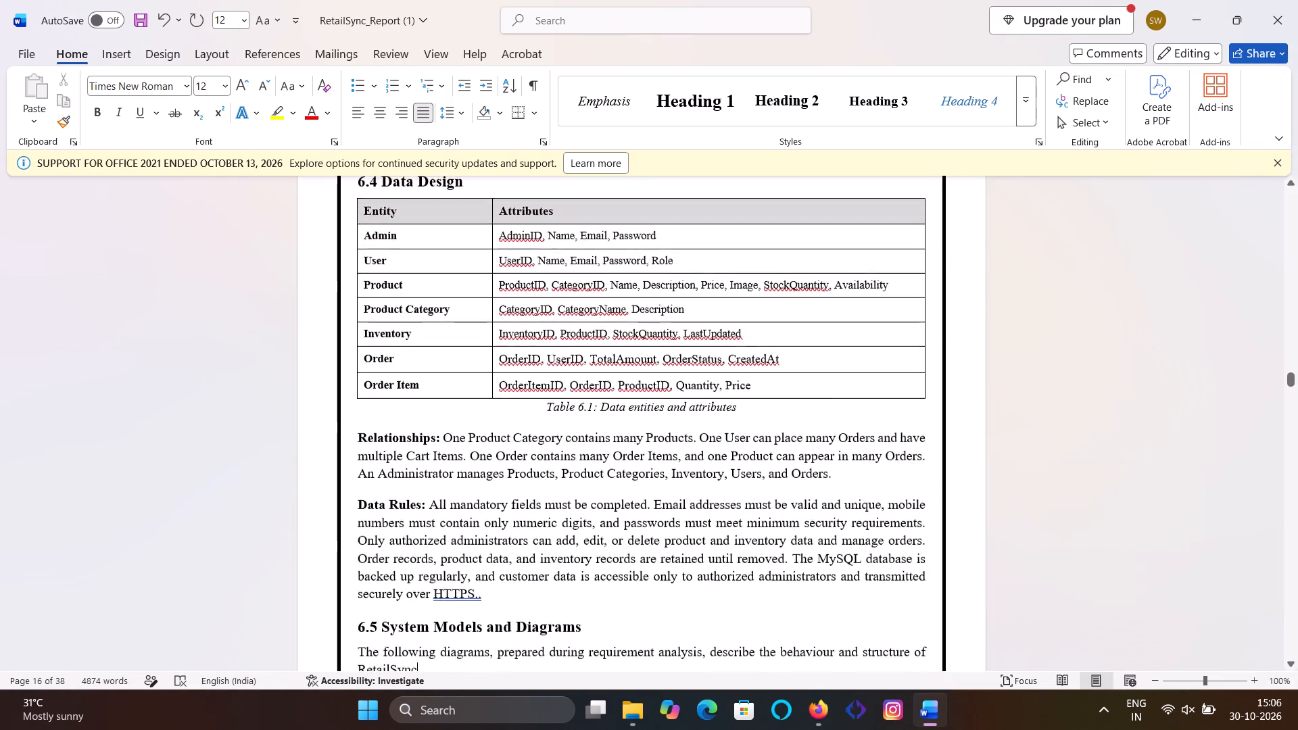
scroll(477, 560, up, 1)
drag(771, 575, 585, 536)
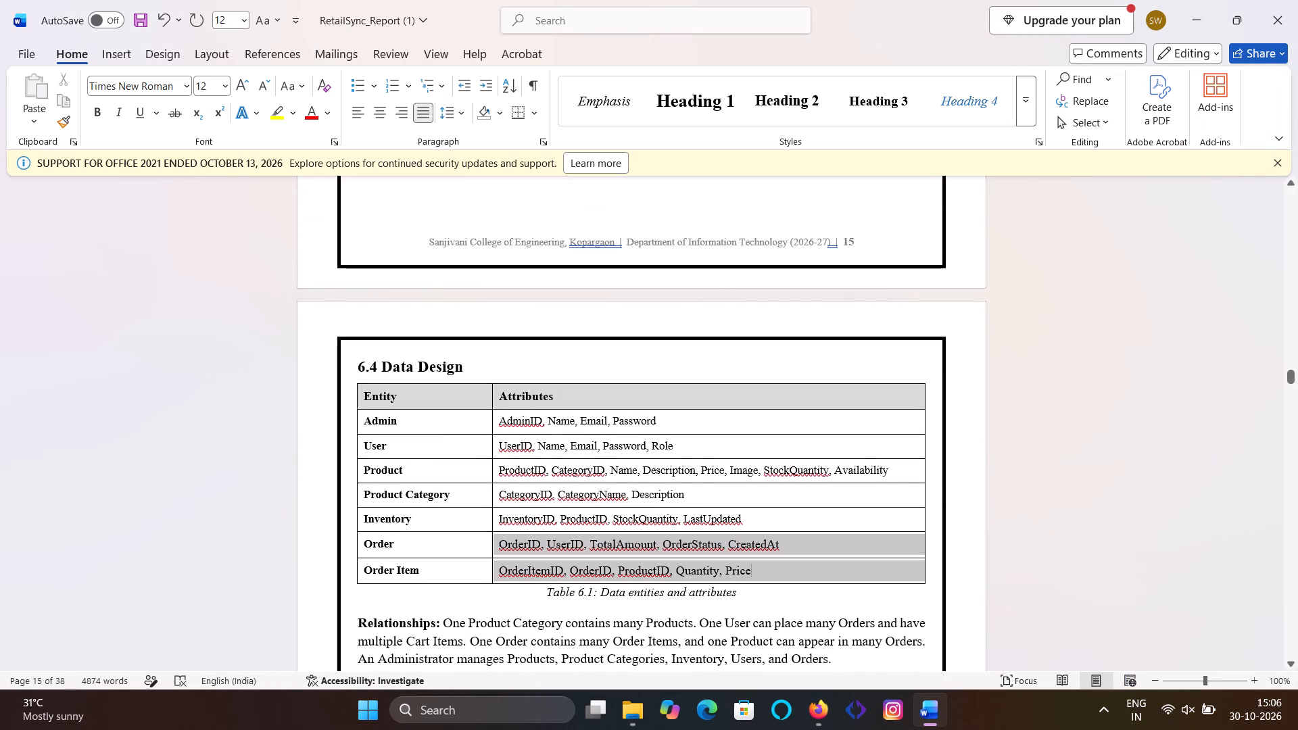
drag(585, 536, 372, 391)
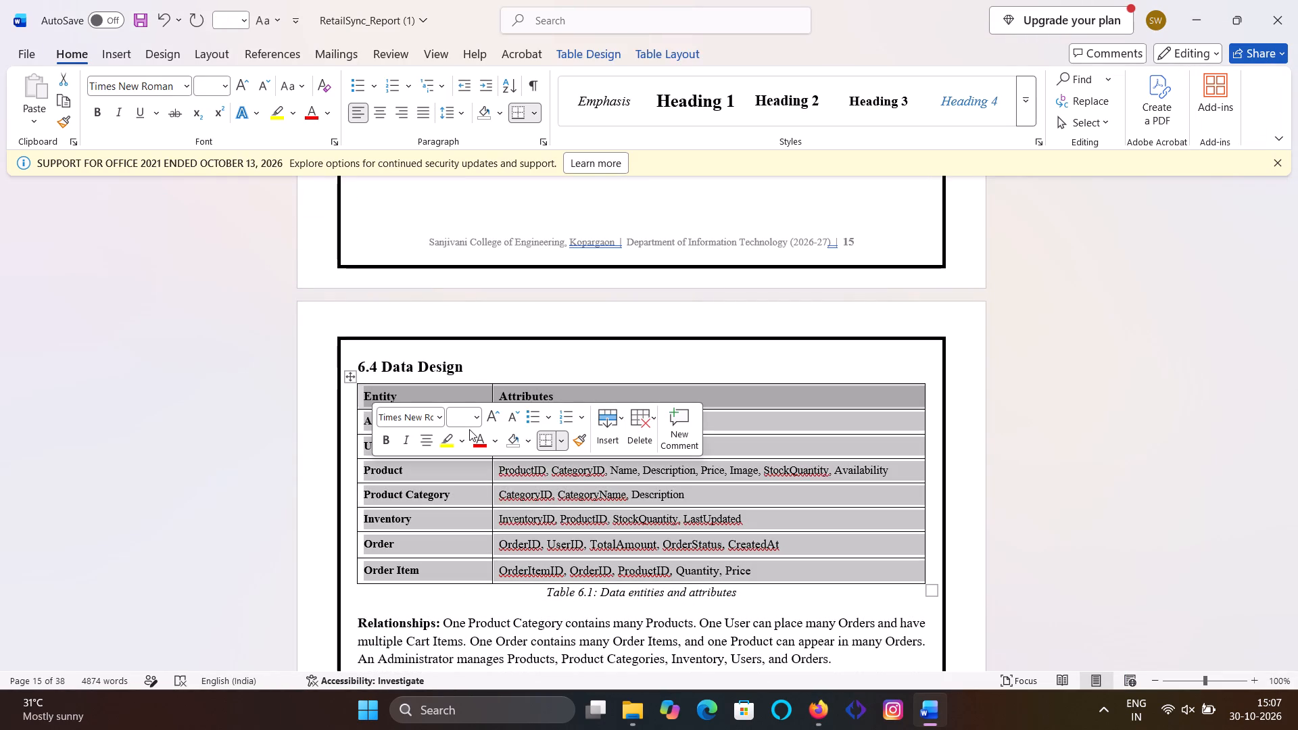
click(462, 420)
text(12)
key(Return)
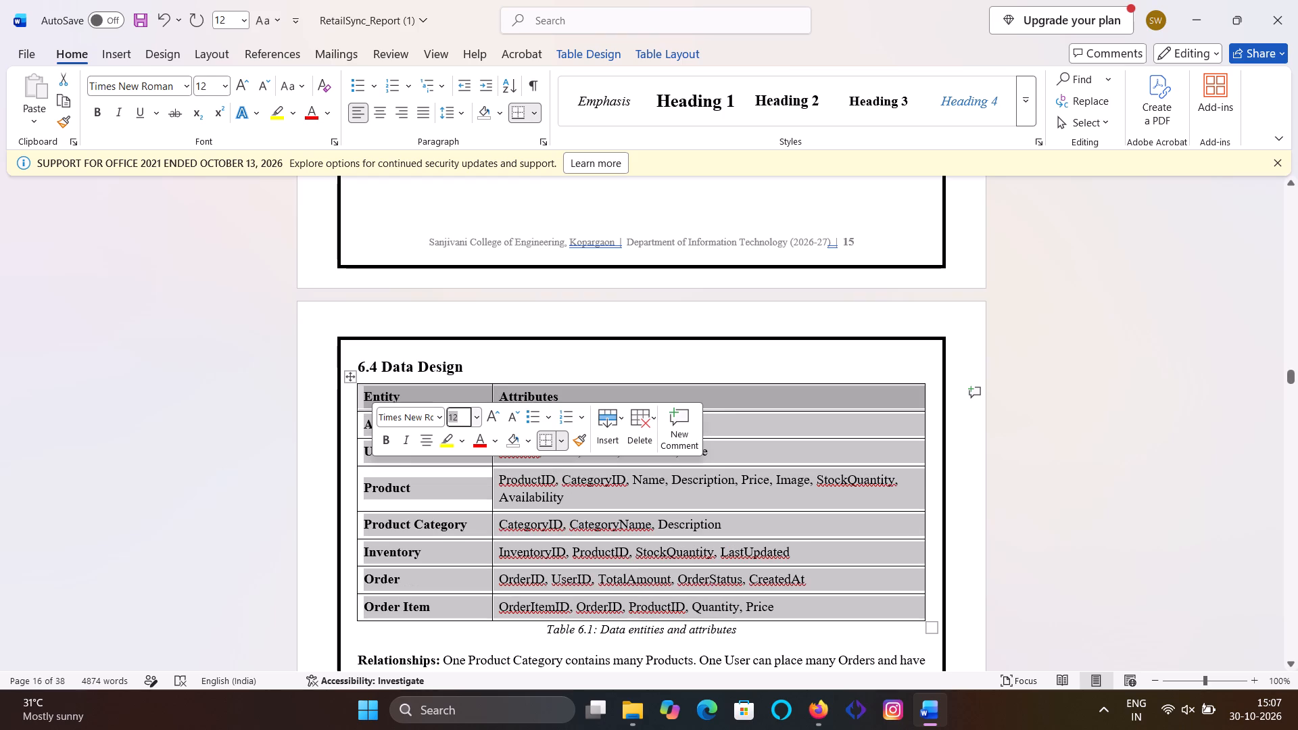
click(1134, 508)
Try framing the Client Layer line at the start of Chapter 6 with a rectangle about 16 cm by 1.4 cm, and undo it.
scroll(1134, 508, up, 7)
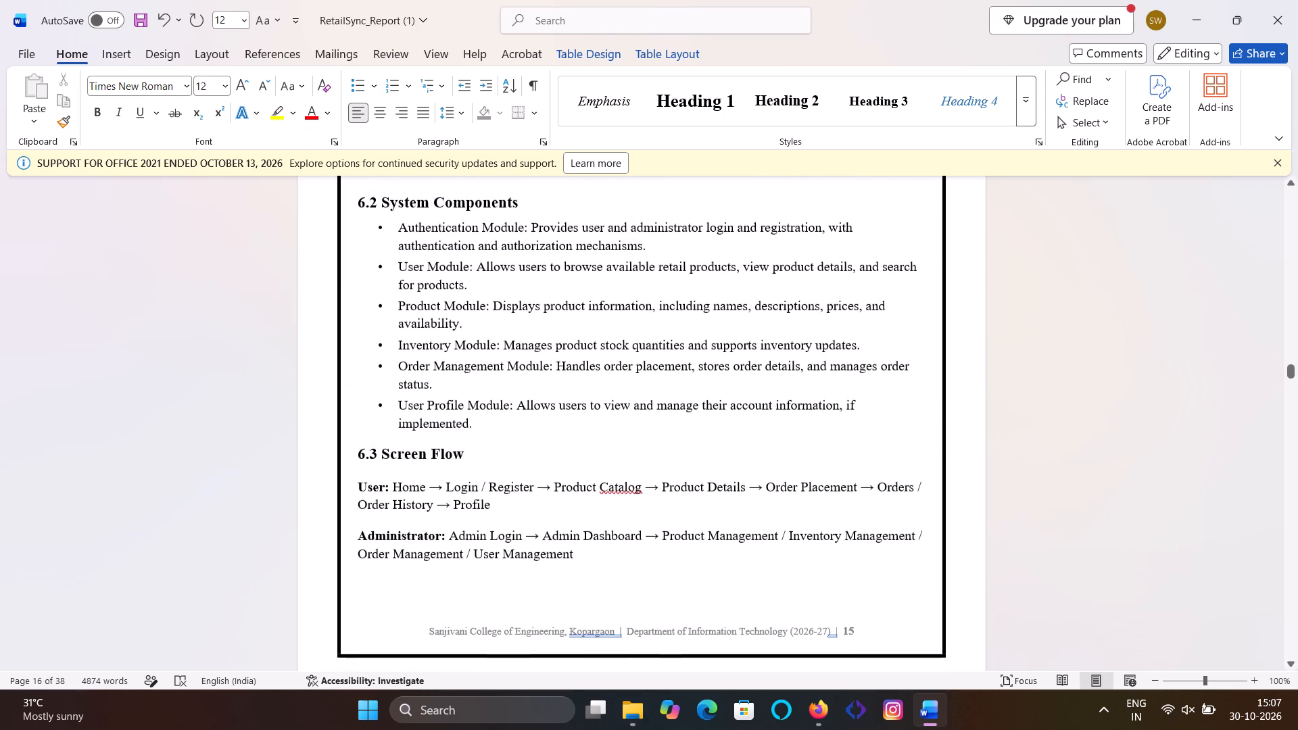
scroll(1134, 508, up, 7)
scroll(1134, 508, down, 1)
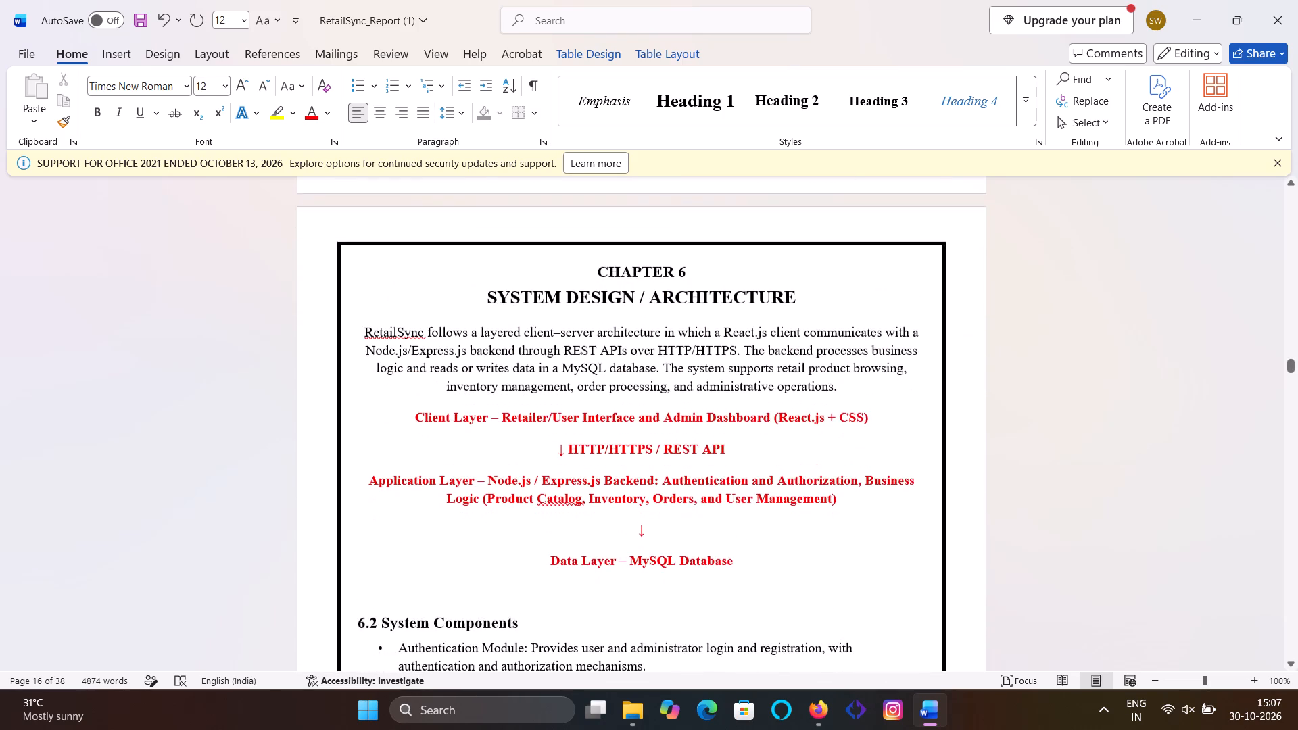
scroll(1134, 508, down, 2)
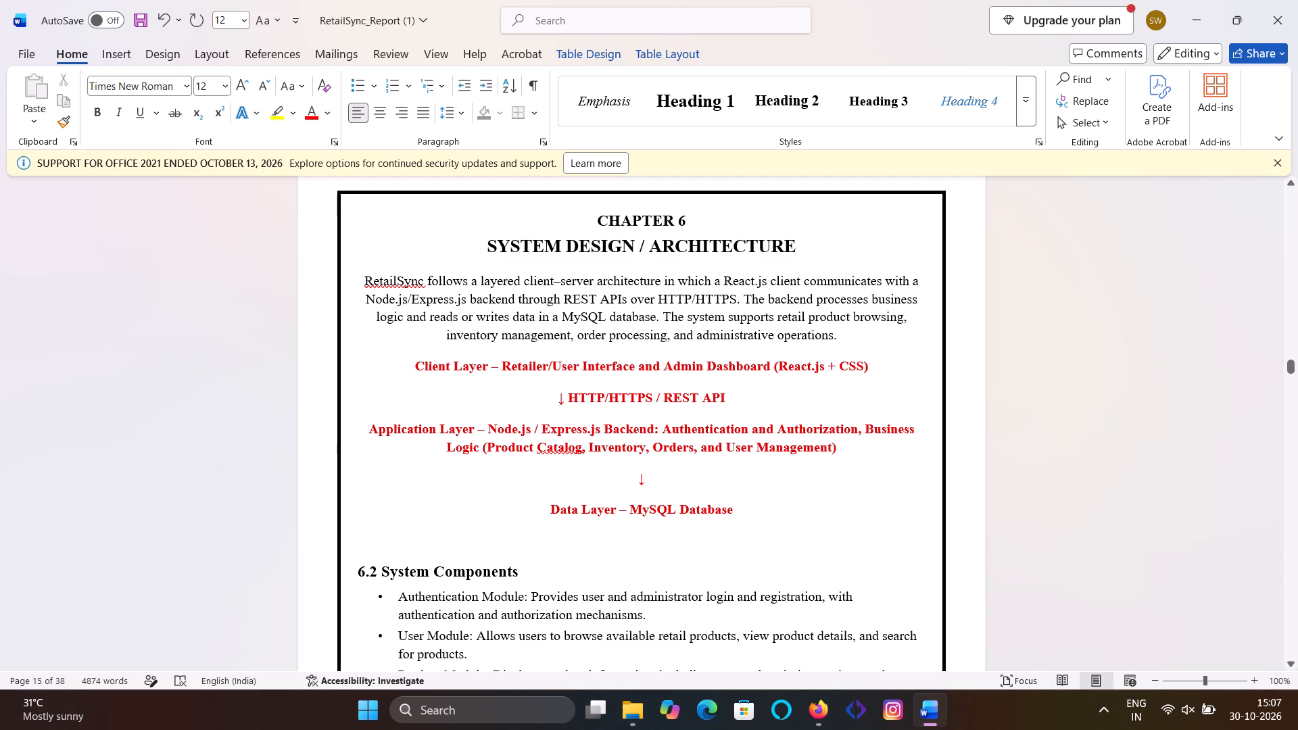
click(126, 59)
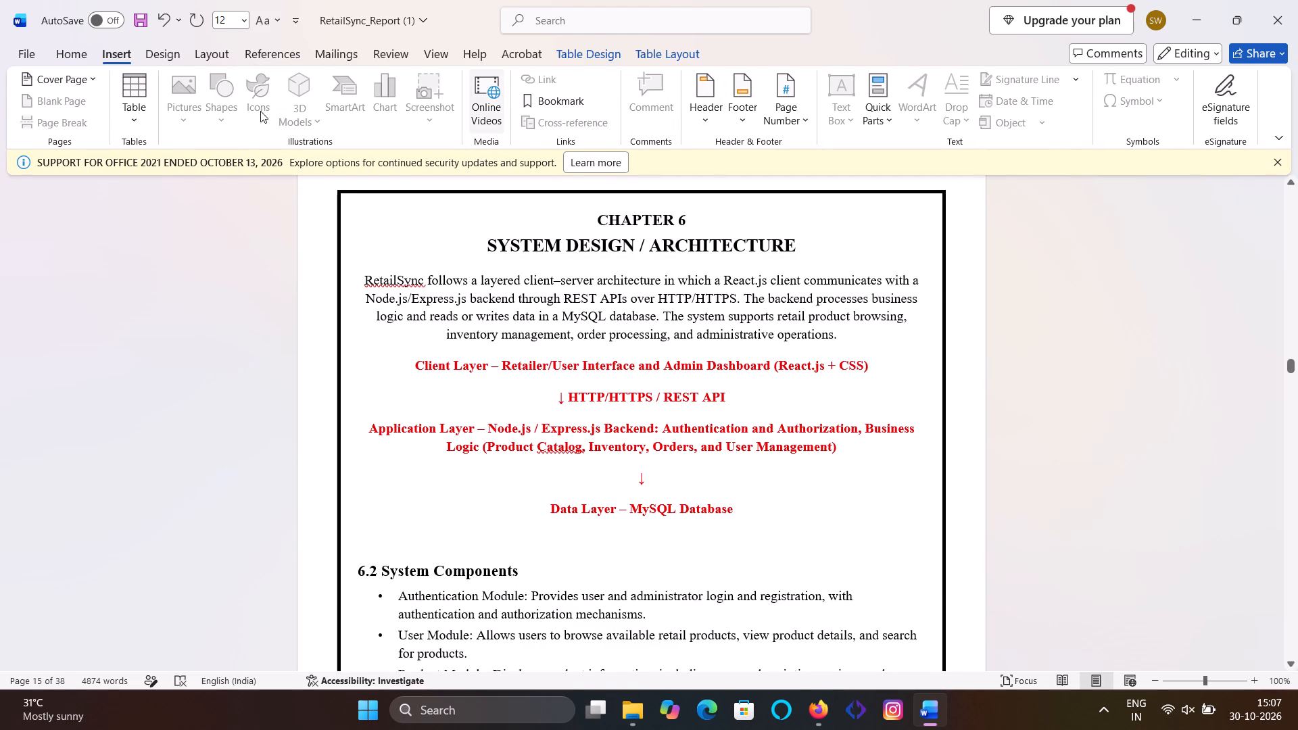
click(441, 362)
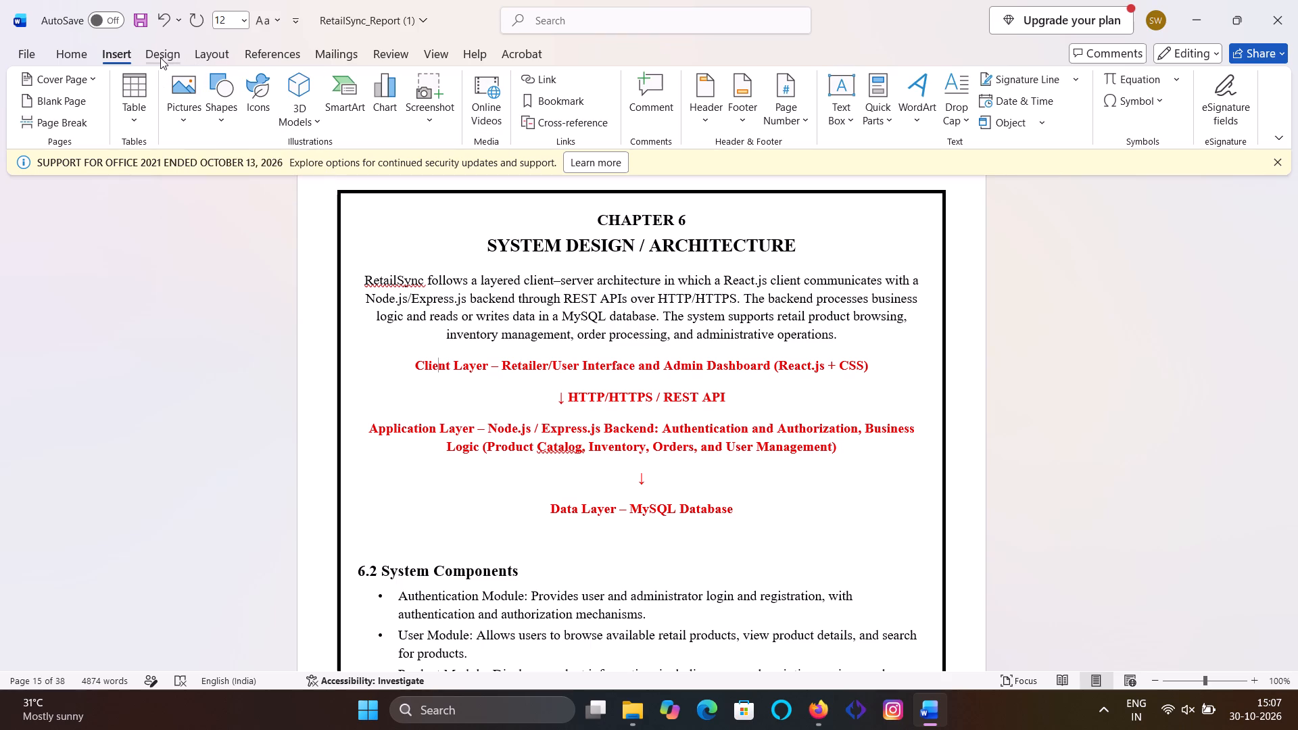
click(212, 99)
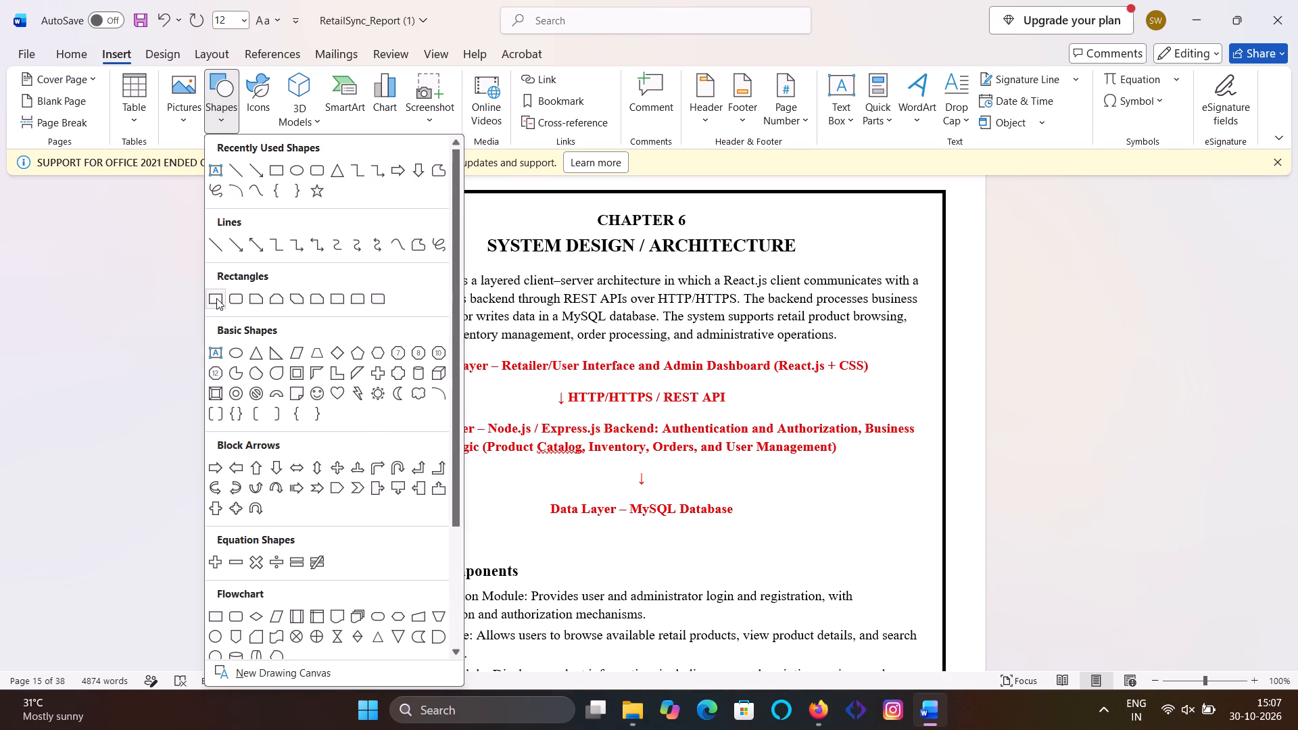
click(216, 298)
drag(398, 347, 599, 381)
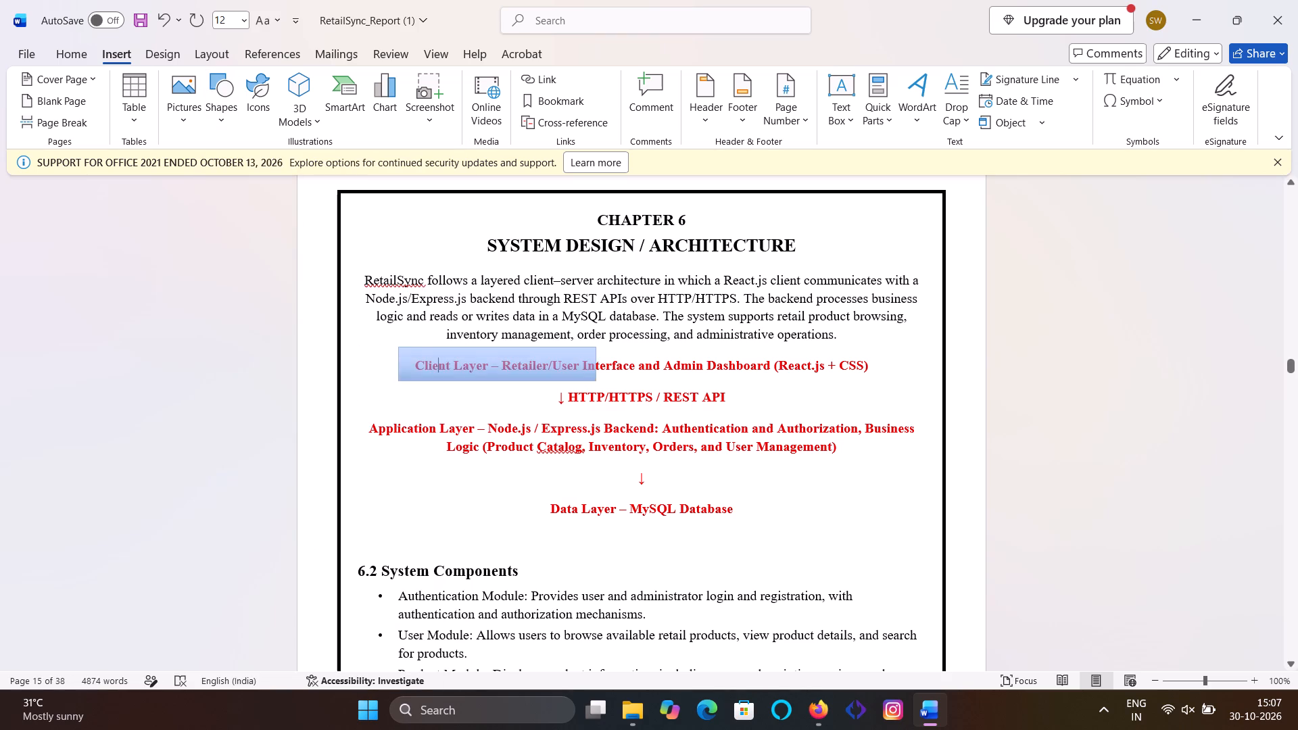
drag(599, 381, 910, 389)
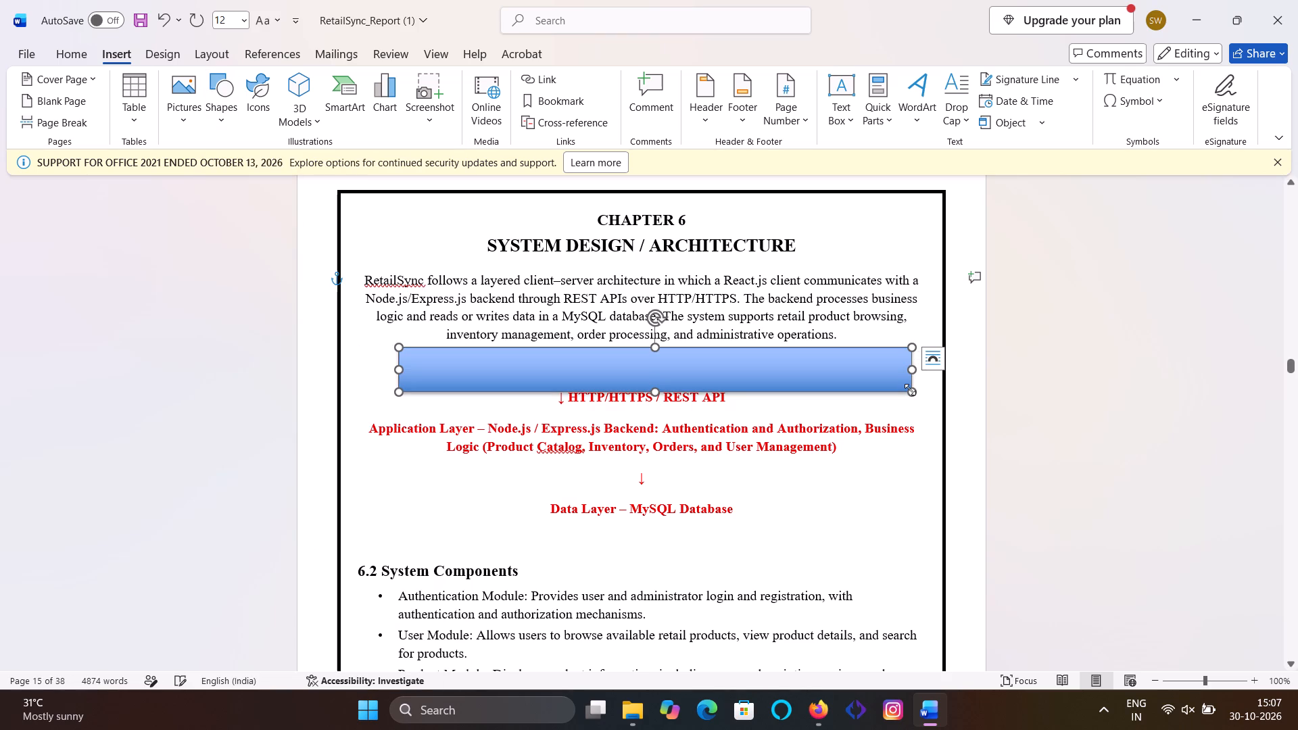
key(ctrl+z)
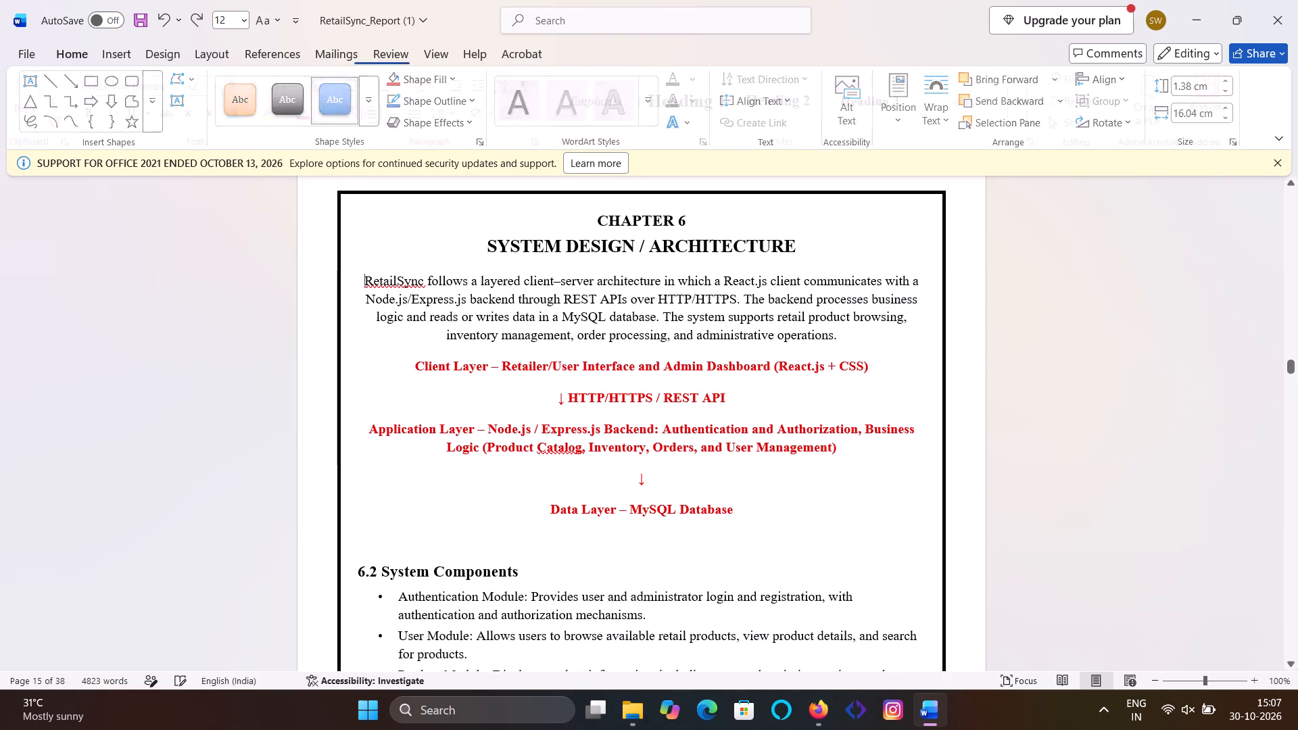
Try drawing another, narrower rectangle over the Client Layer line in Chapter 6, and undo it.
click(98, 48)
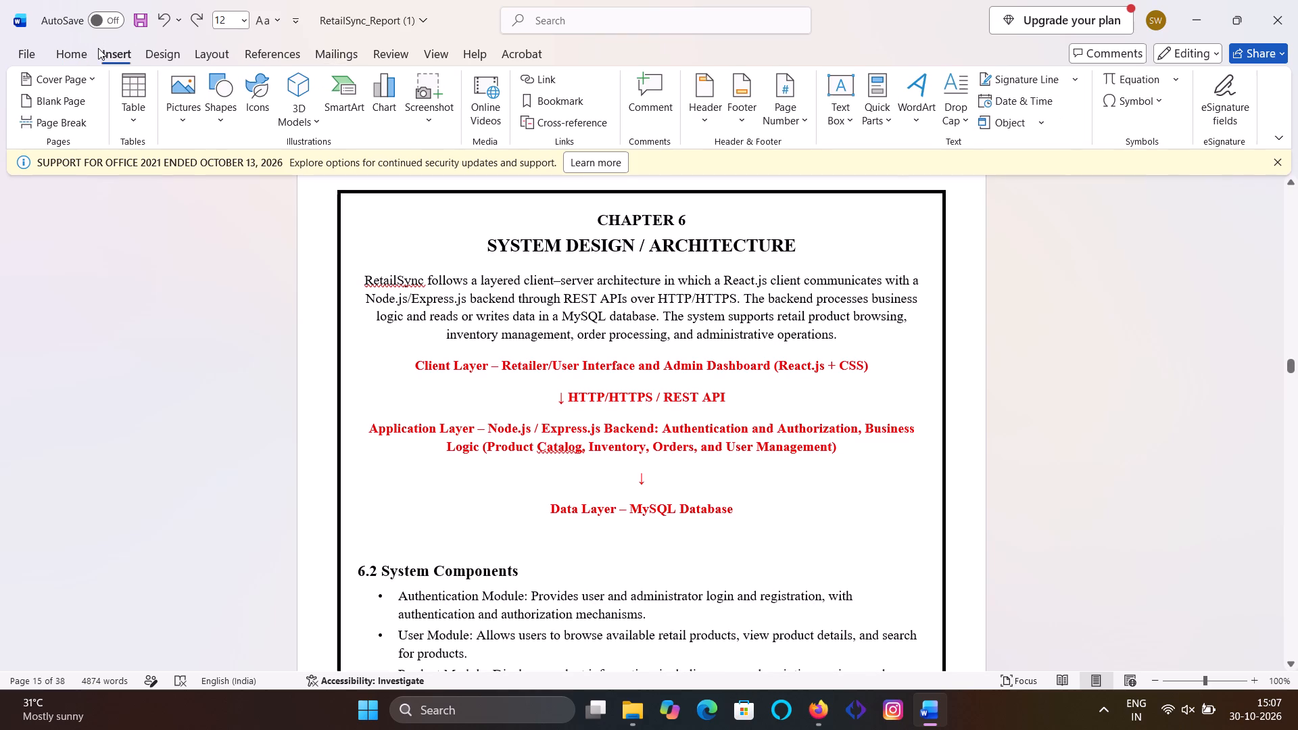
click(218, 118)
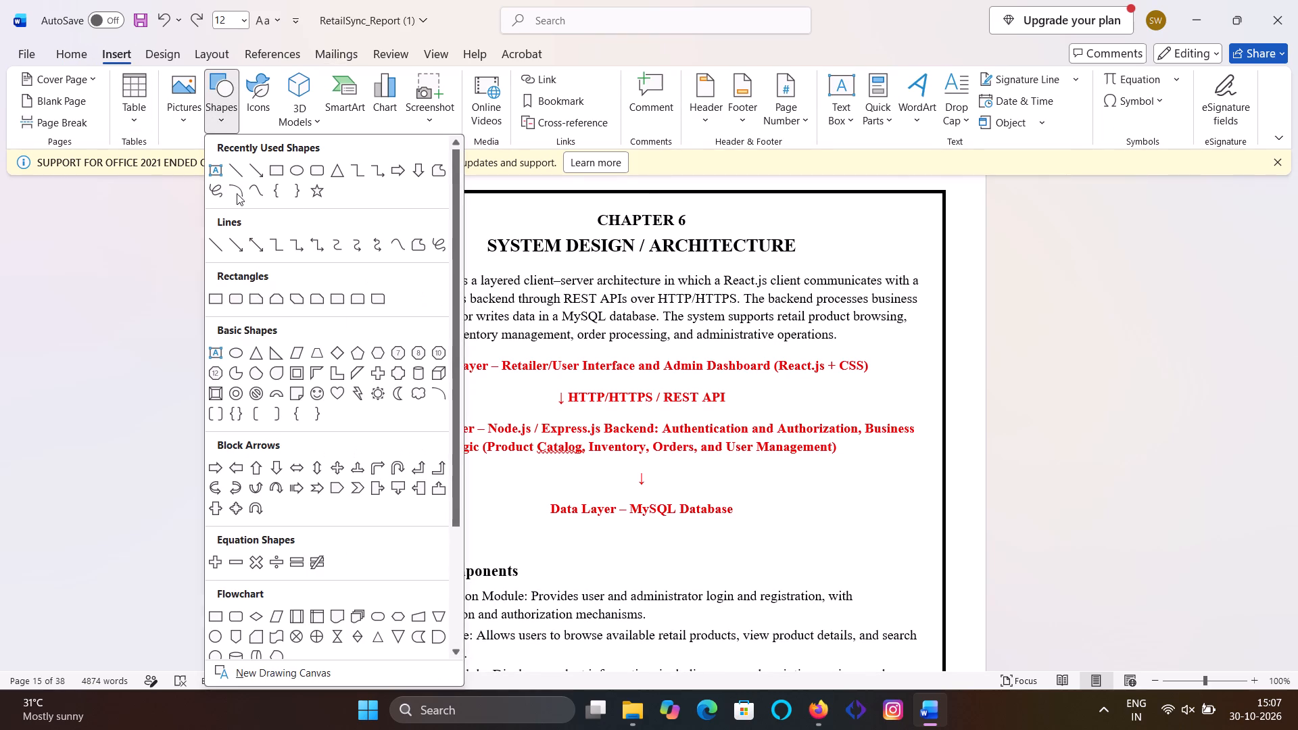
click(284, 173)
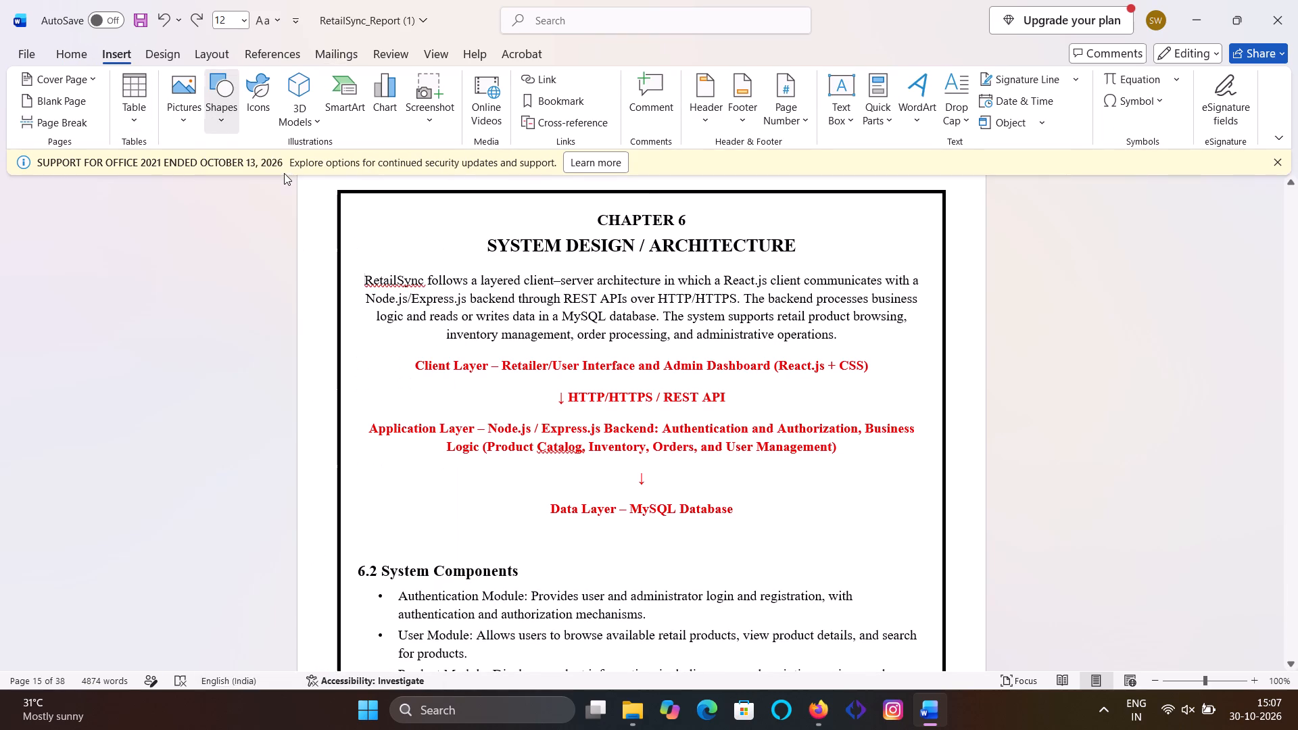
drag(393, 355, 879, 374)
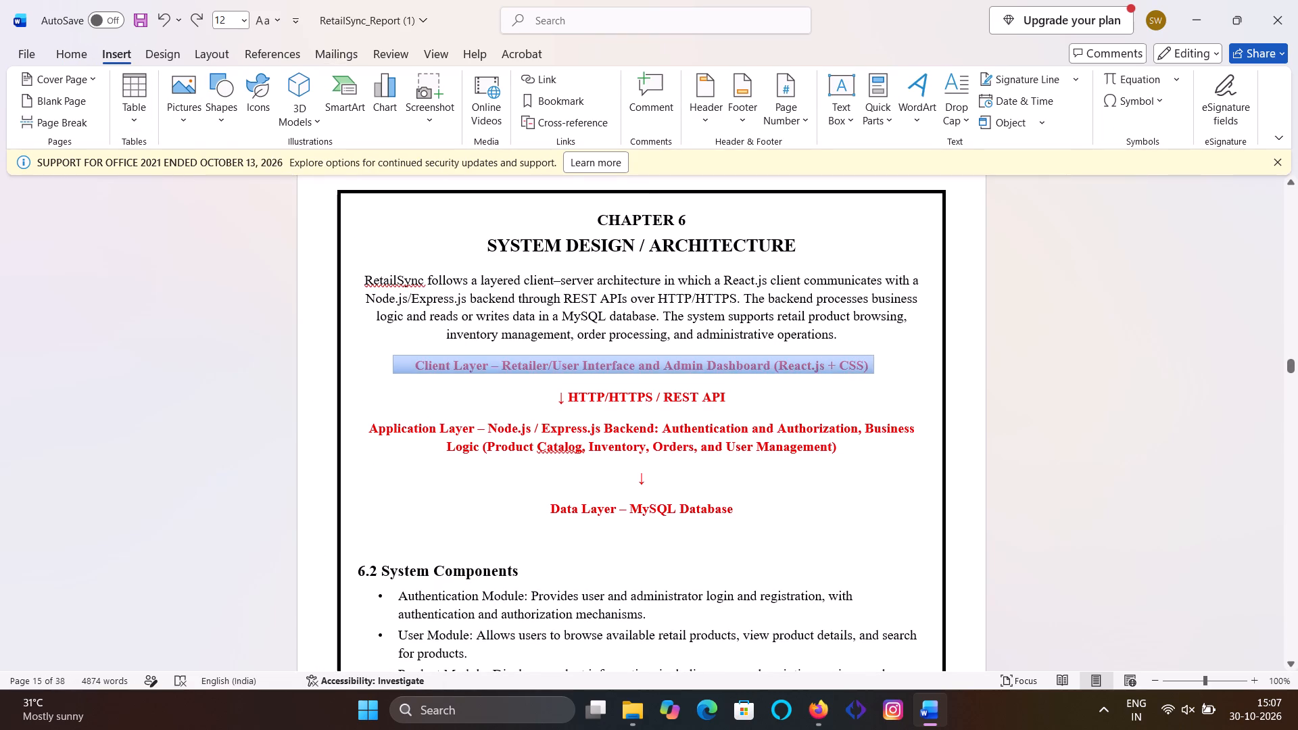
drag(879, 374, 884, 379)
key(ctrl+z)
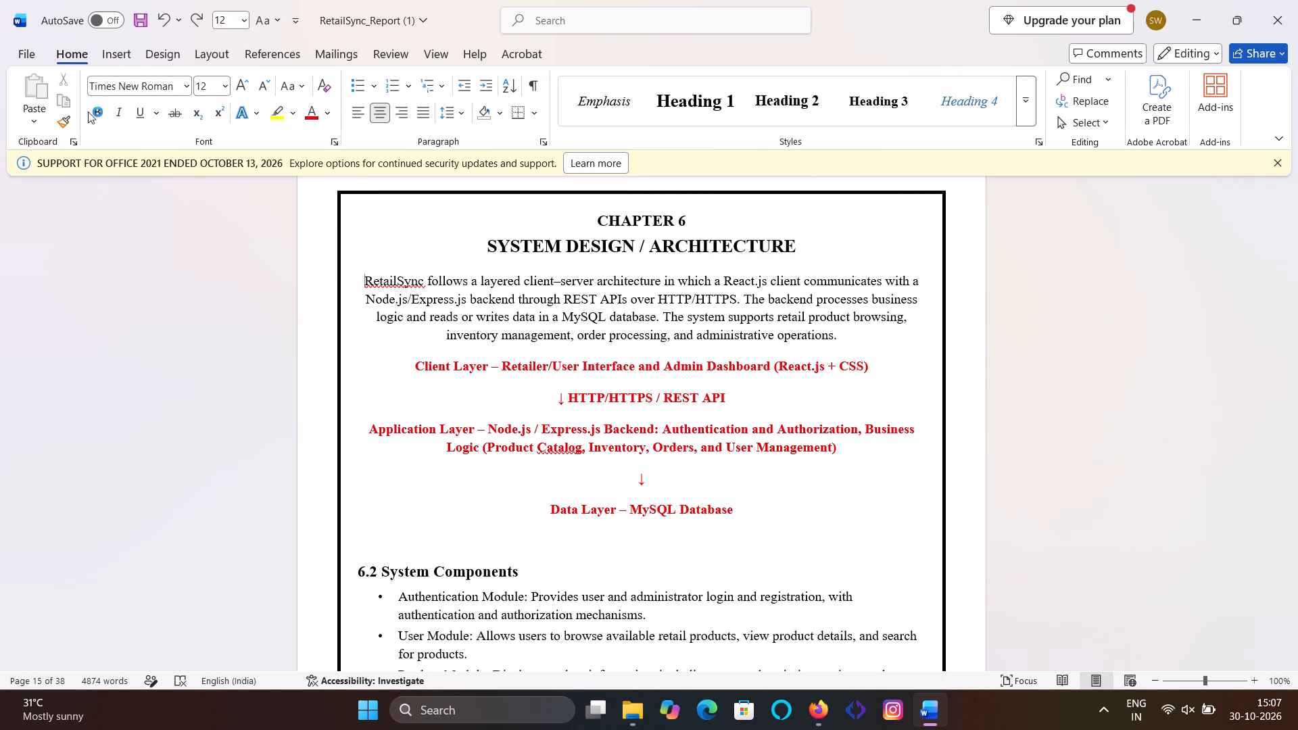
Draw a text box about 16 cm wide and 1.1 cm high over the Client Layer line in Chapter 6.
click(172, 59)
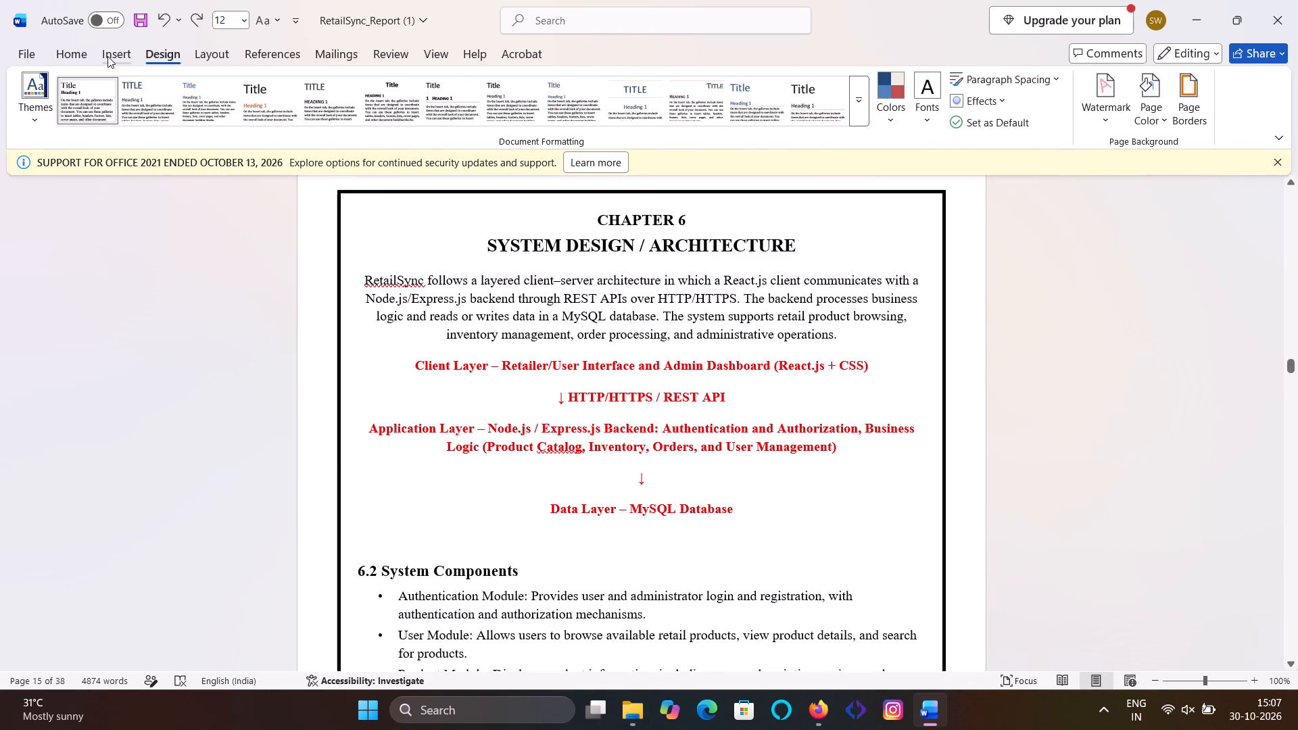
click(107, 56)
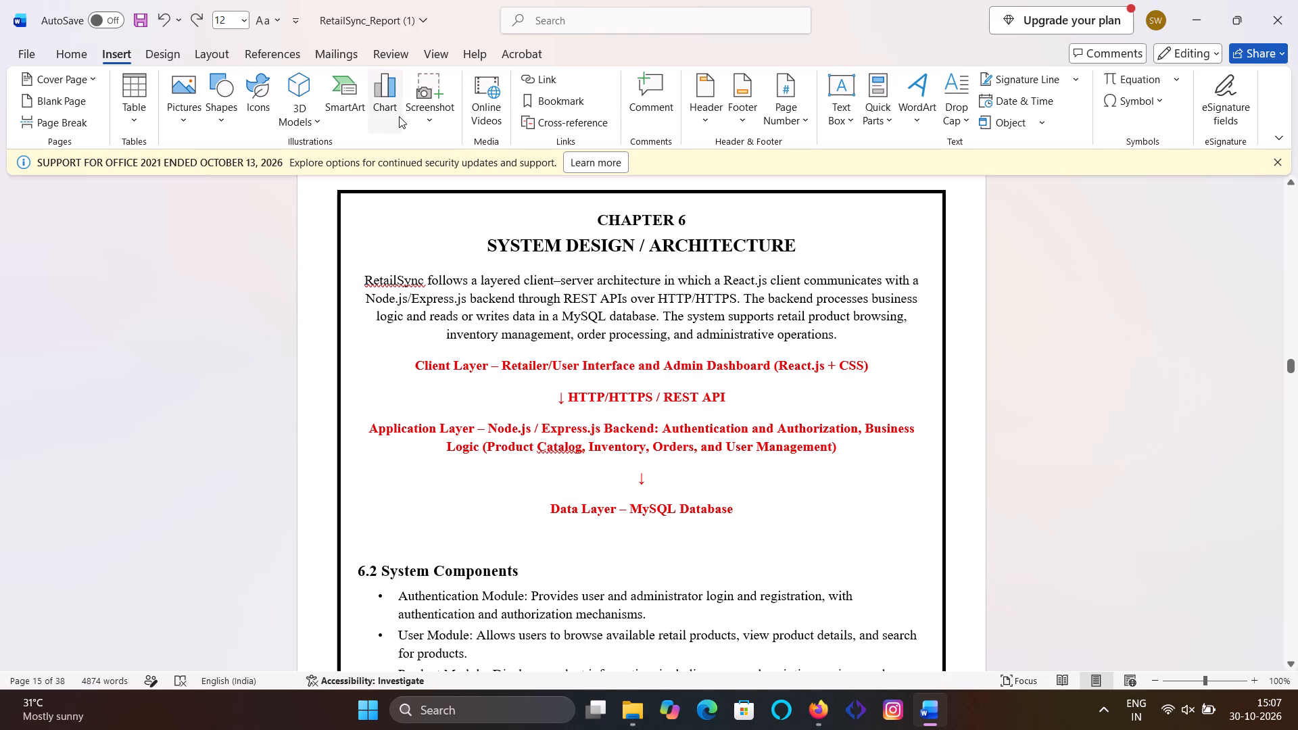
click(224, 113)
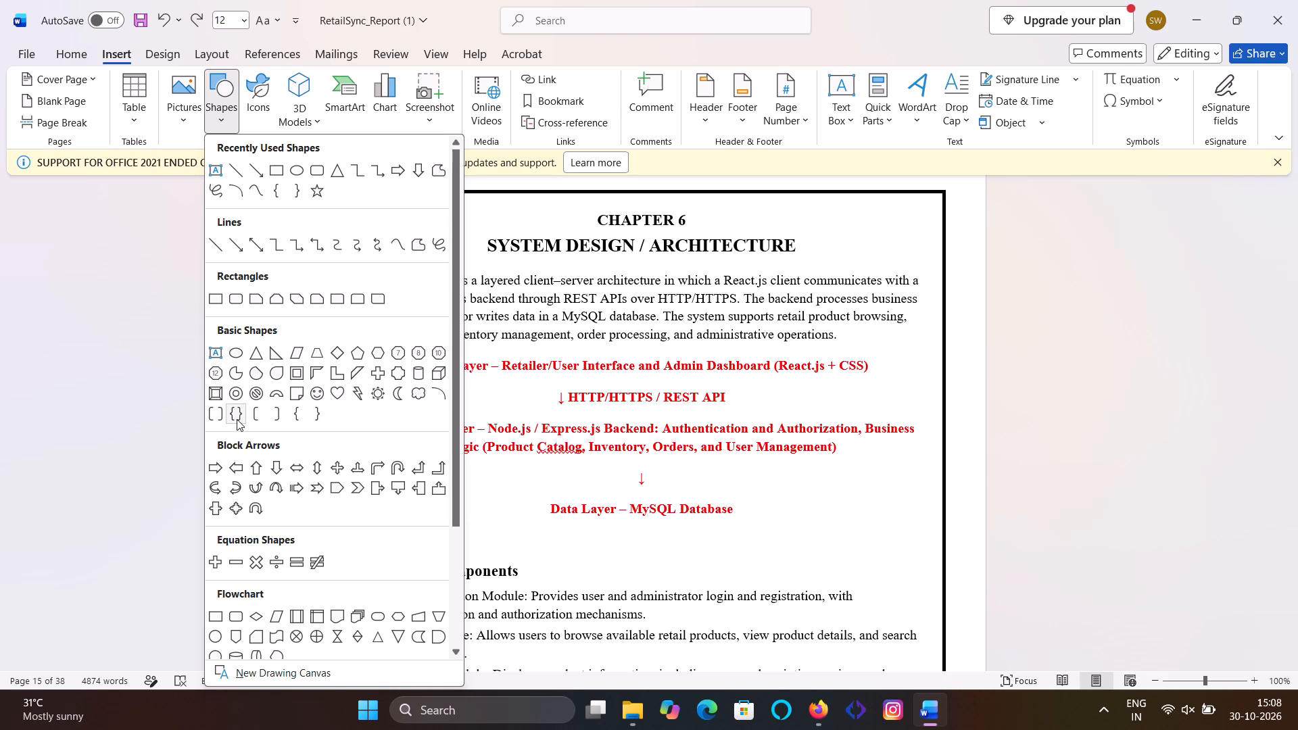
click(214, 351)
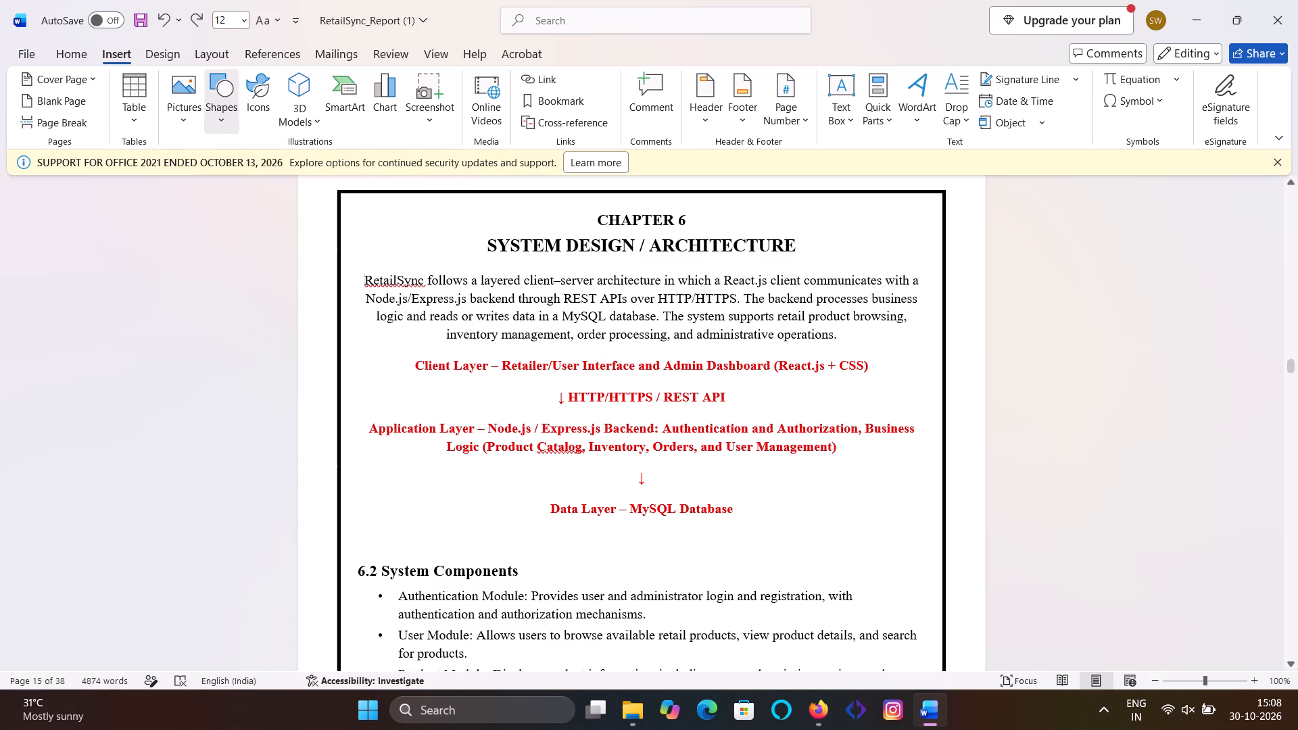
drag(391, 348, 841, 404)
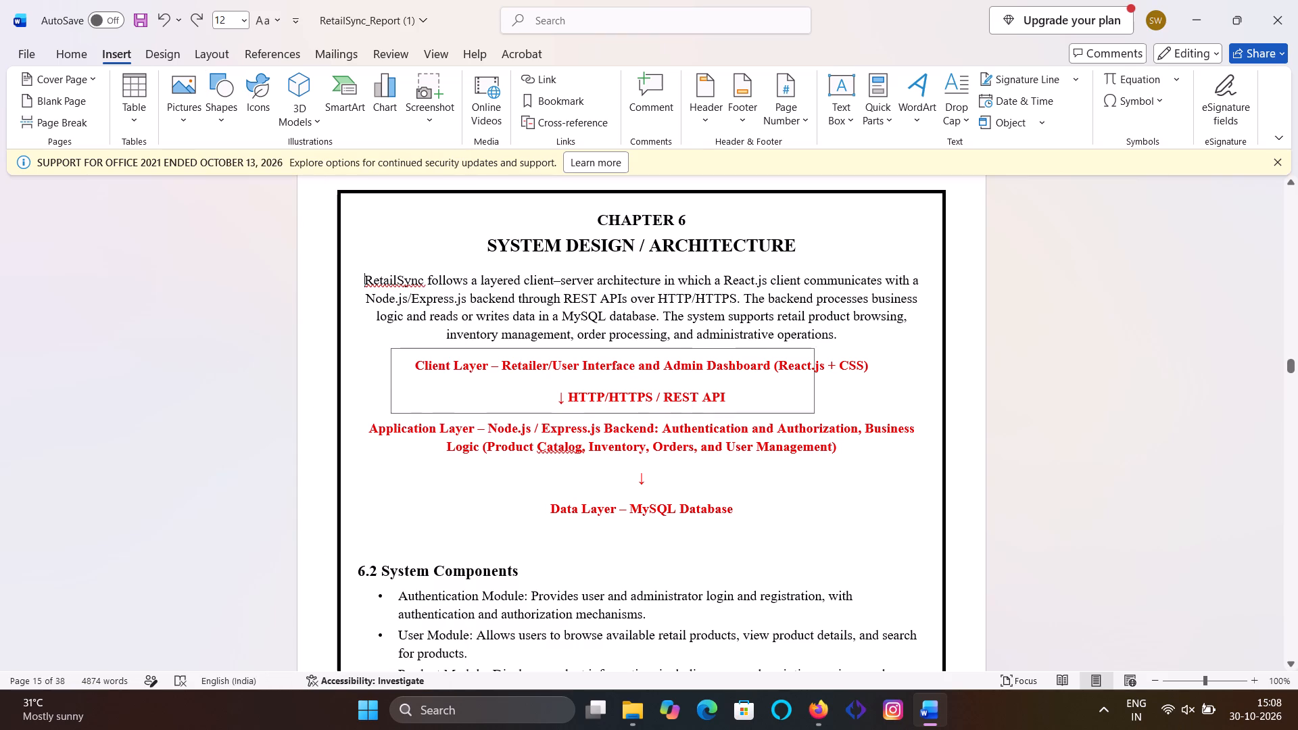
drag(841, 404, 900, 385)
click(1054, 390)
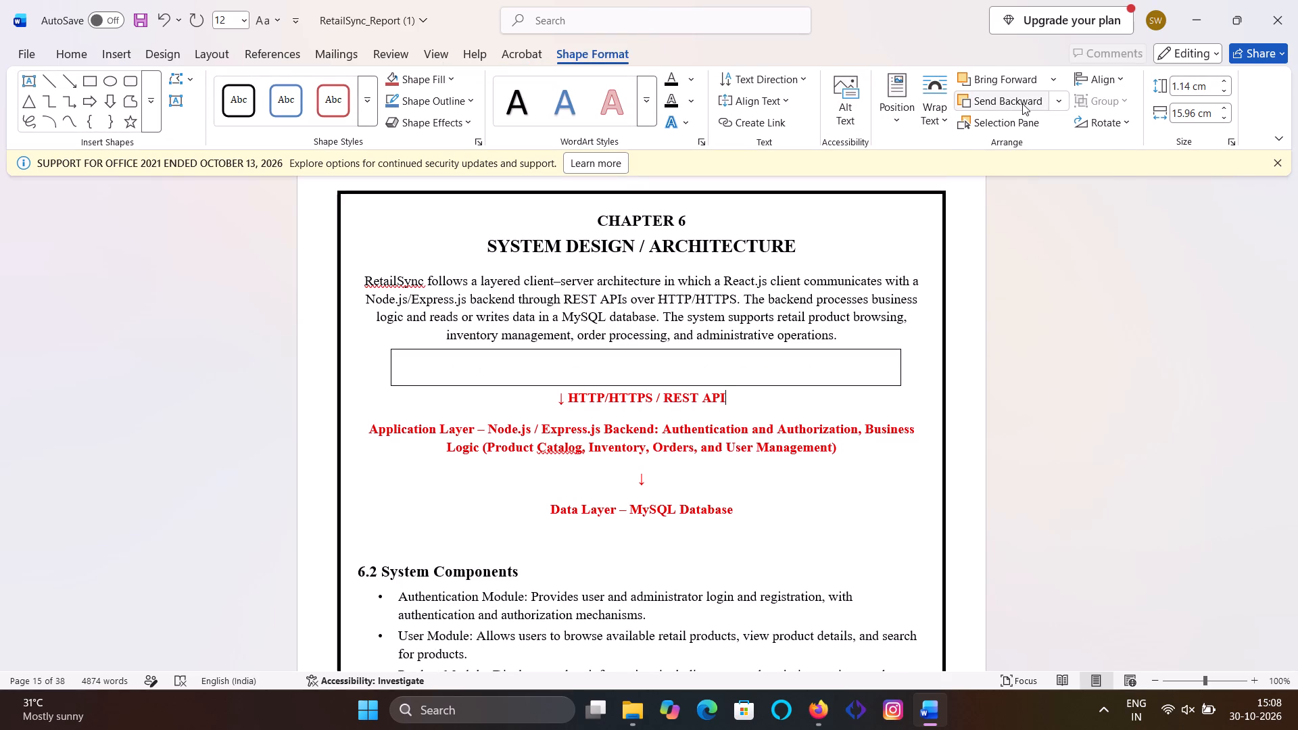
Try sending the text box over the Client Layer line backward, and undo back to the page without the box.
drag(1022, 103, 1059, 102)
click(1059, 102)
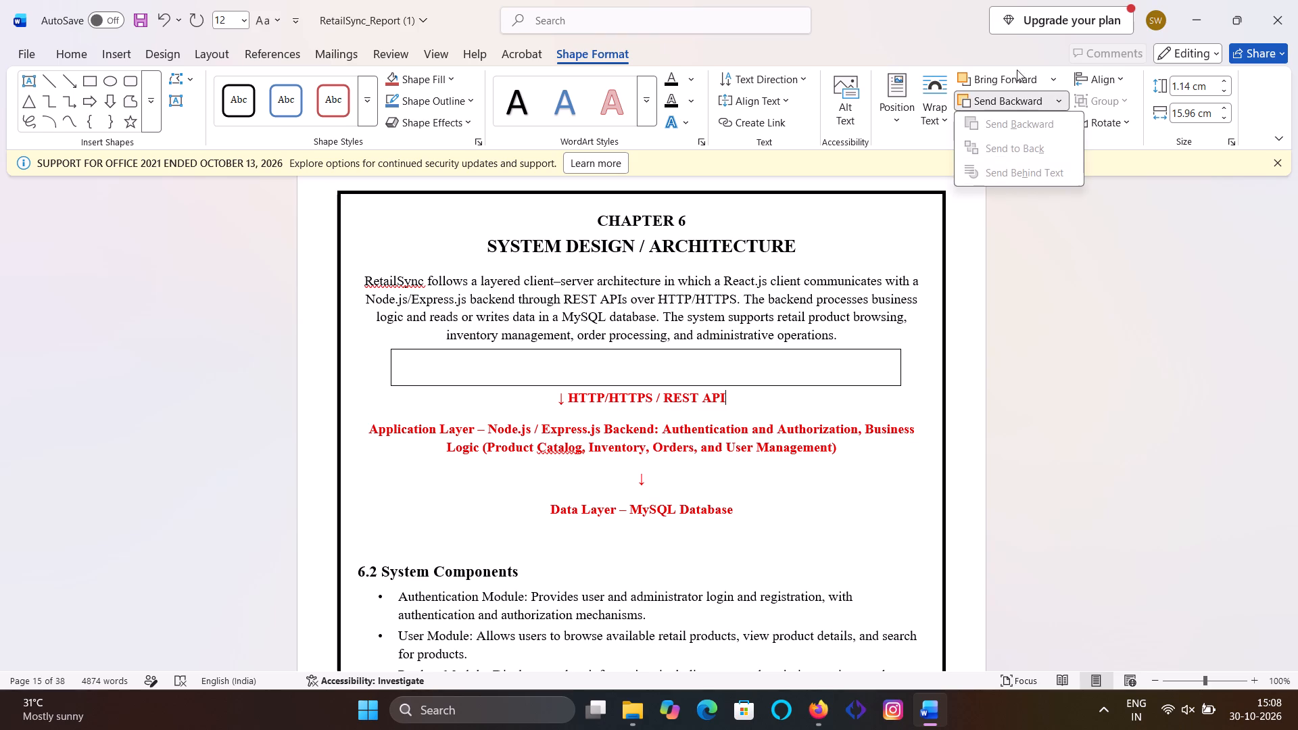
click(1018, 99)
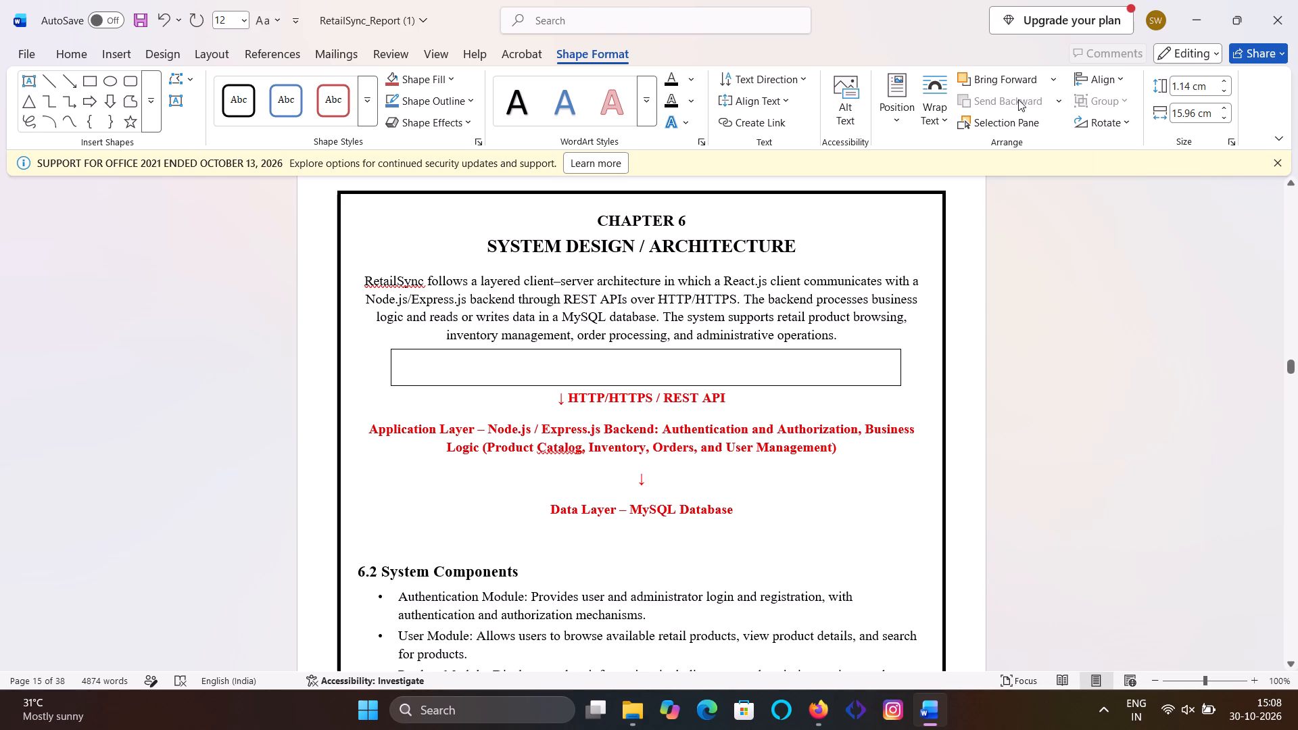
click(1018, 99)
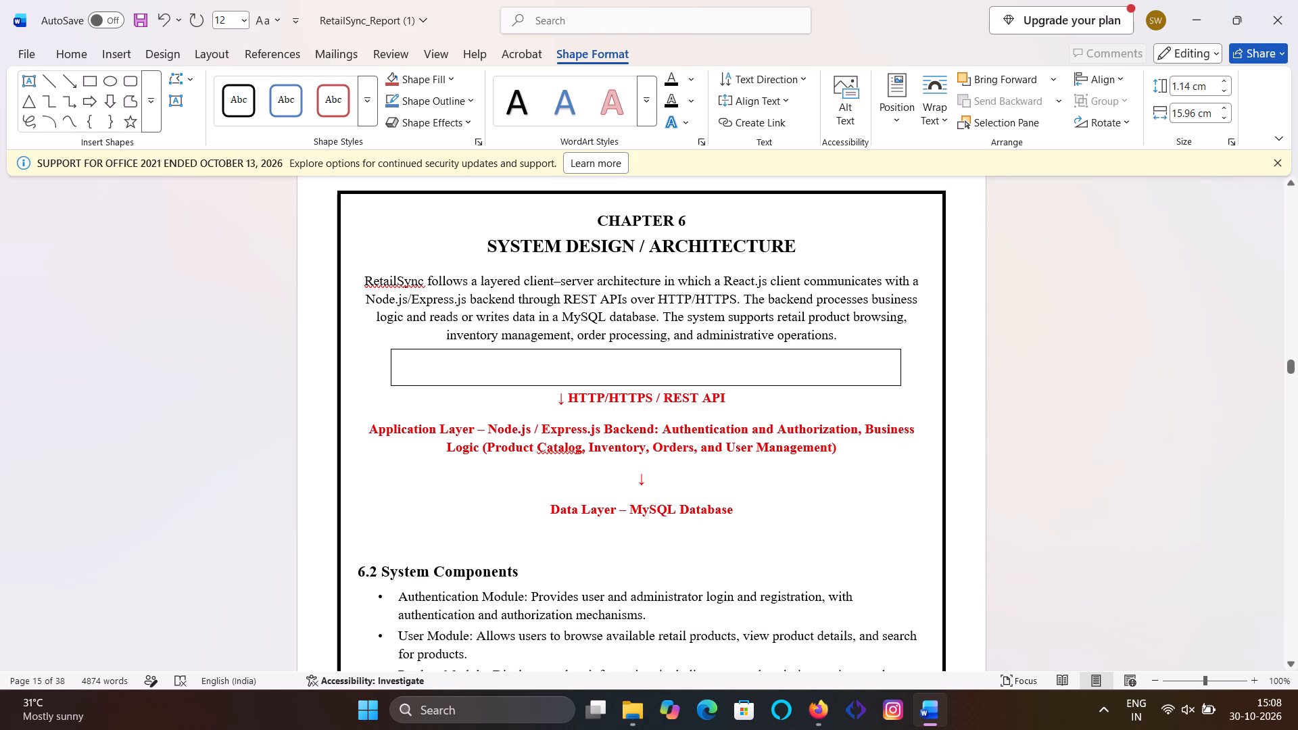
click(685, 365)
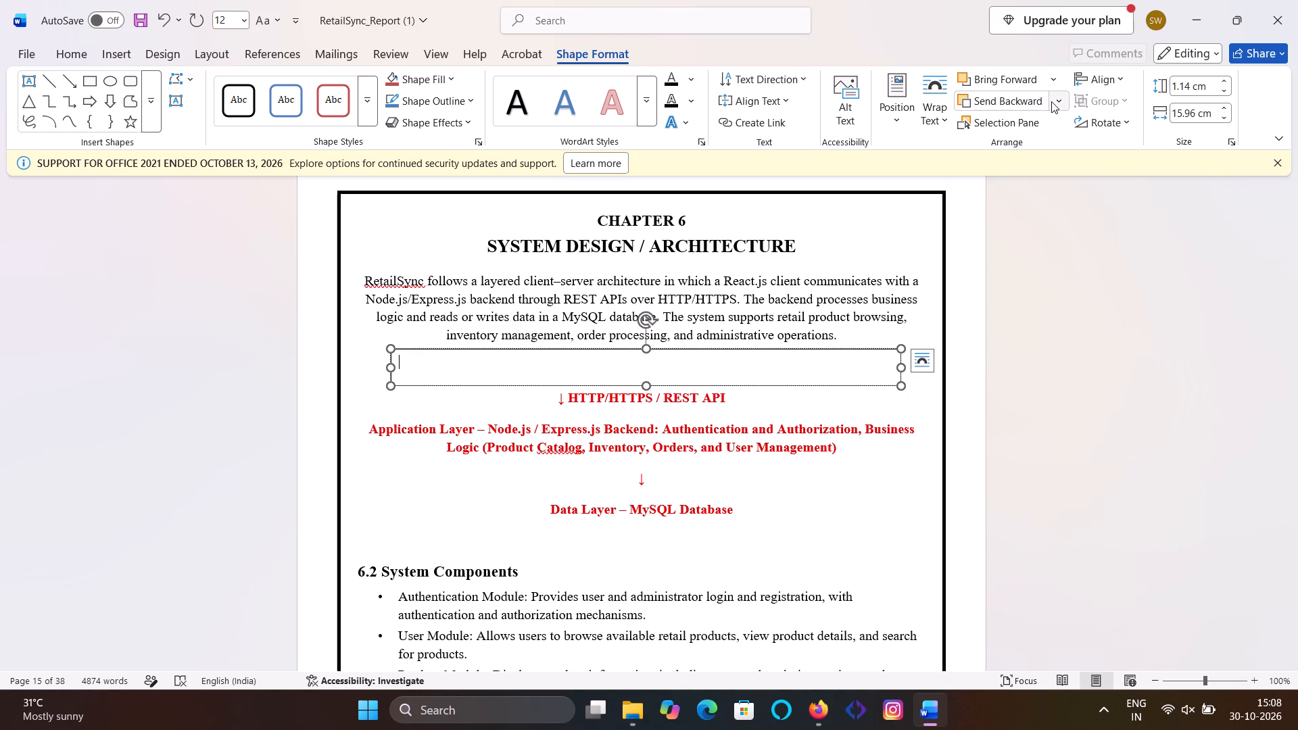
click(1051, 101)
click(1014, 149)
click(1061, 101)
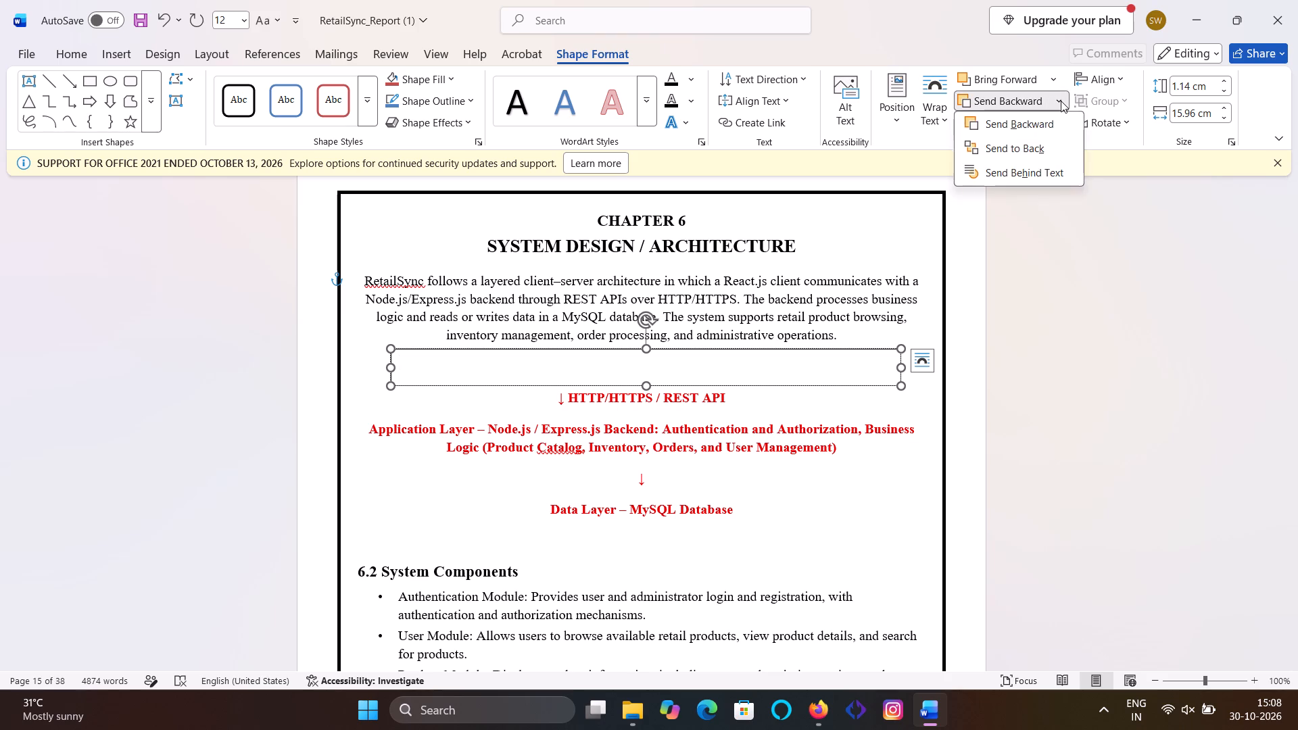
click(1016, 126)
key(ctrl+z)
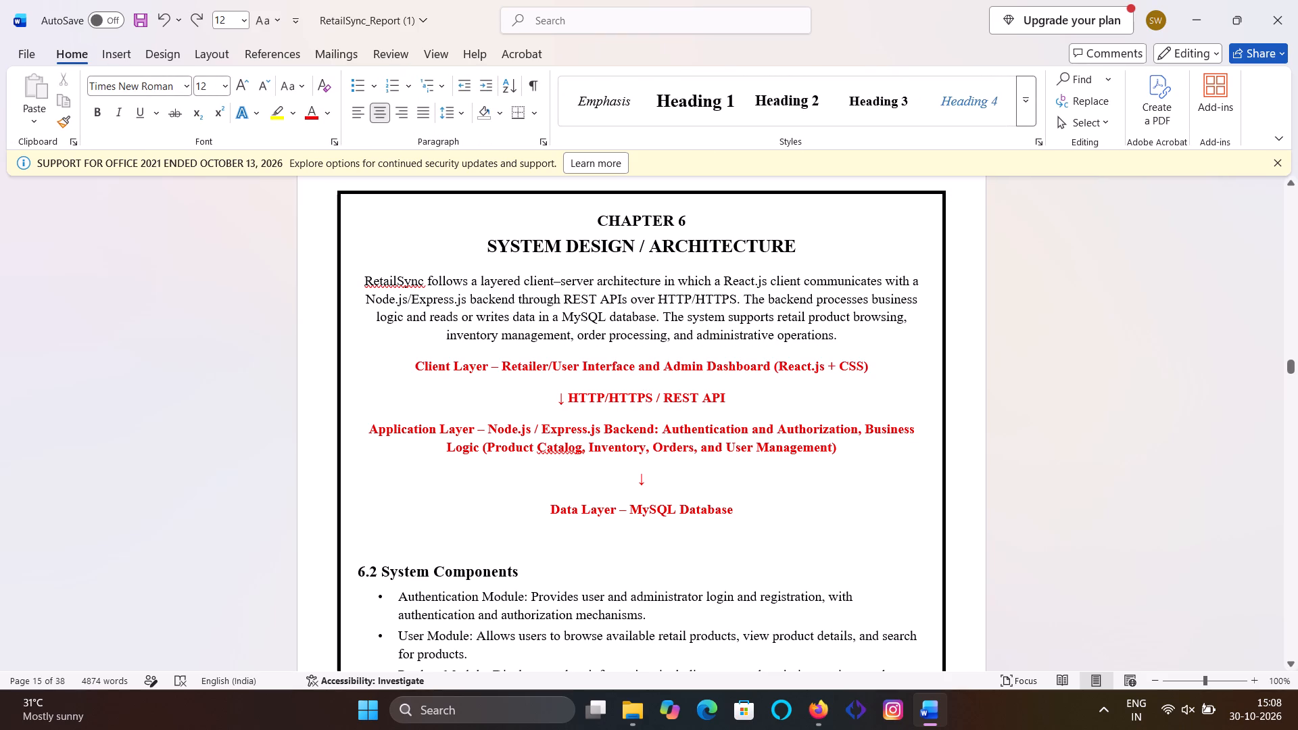
Delete the red text diagram in Chapter 6, from the Client Layer line through the Data Layer line.
drag(763, 511, 400, 364)
key(BackSpace)
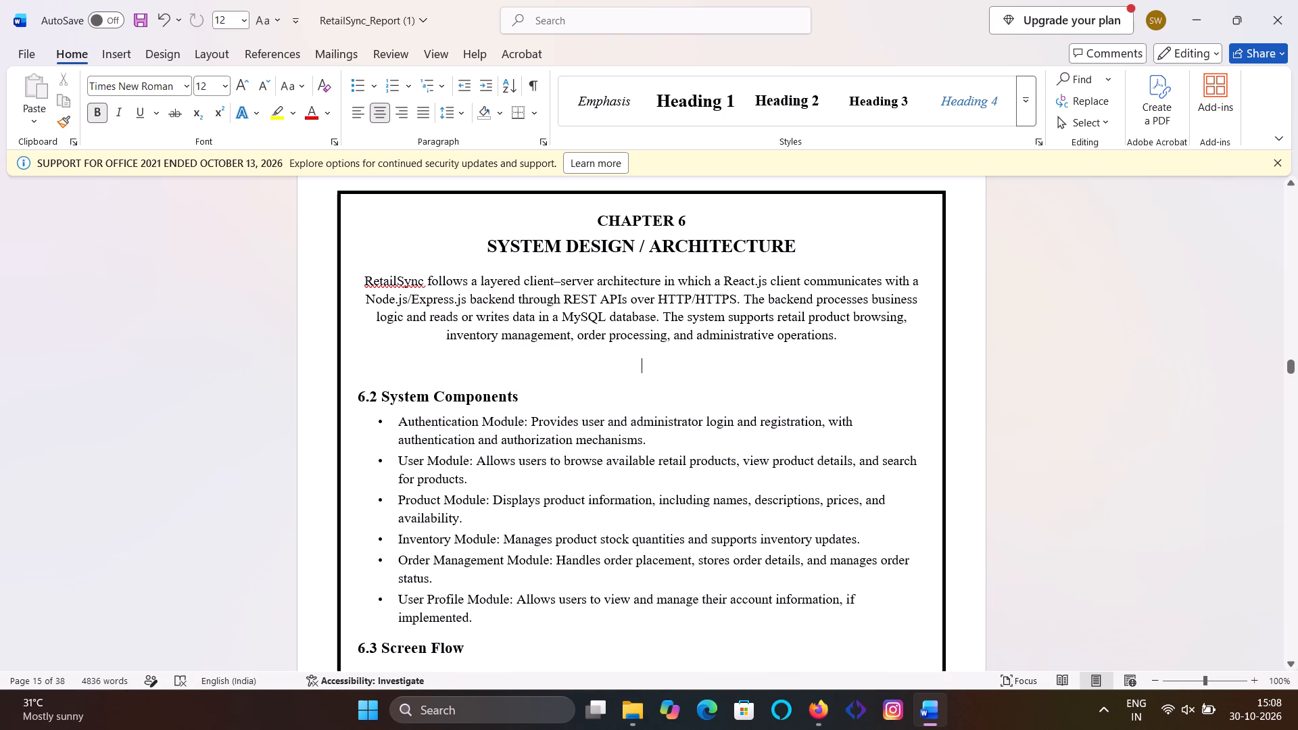
Justify the introductory RetailSync architecture paragraph under the Chapter 6 title.
drag(840, 337, 311, 282)
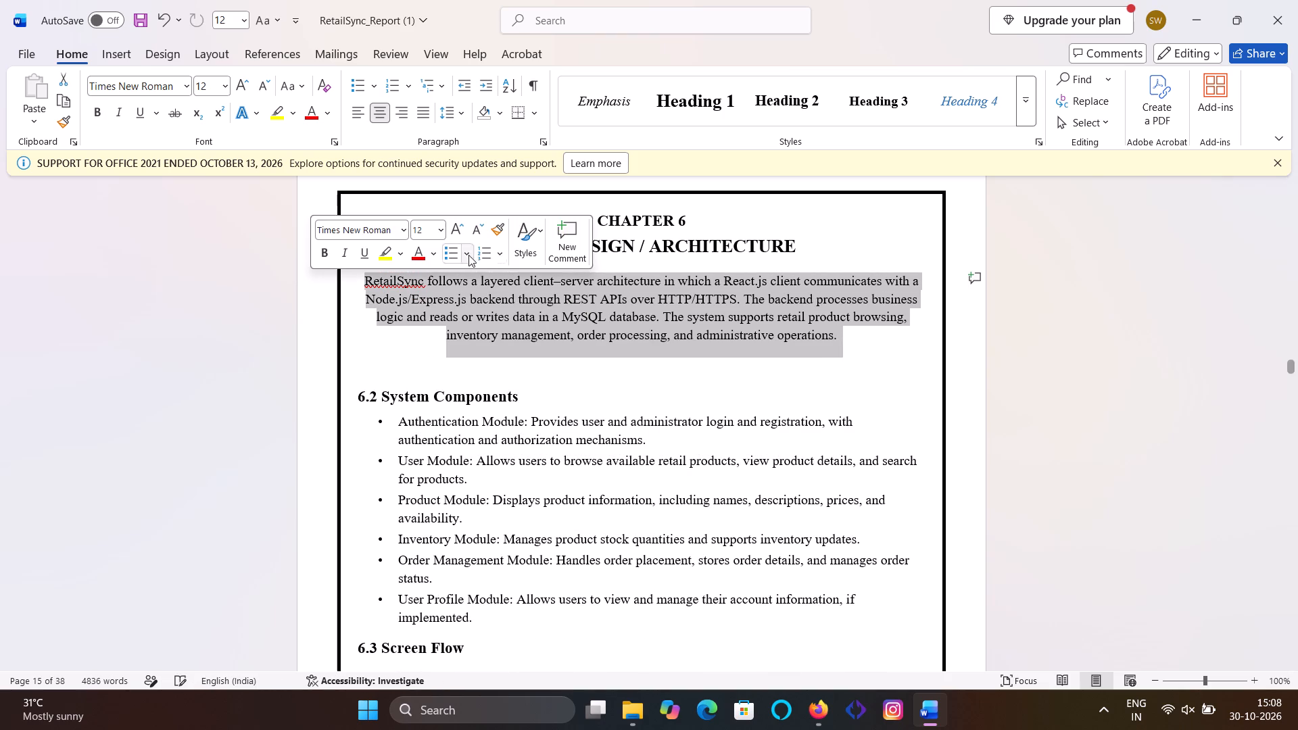
click(418, 112)
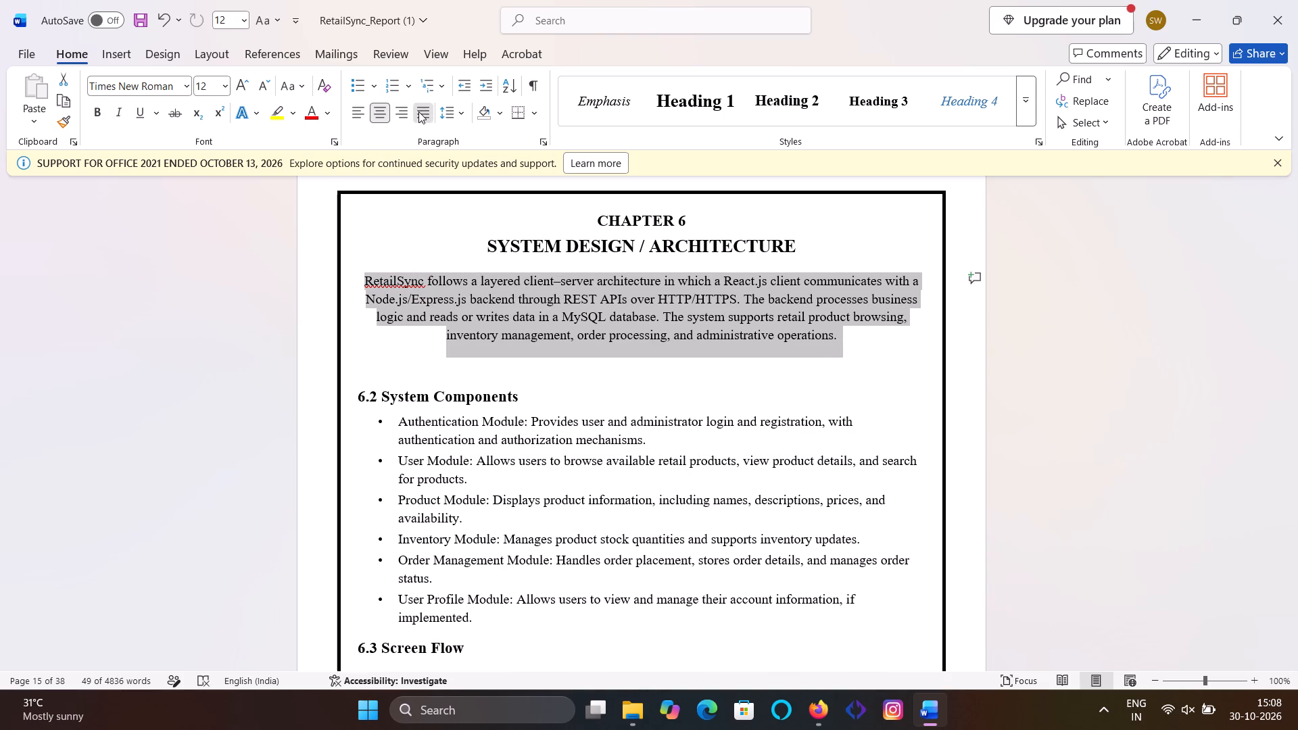
click(844, 439)
Review the page layout from the Chapter 6 architecture section through Chapter 8, and back to the Chapter 4 client letter.
scroll(844, 439, down, 9)
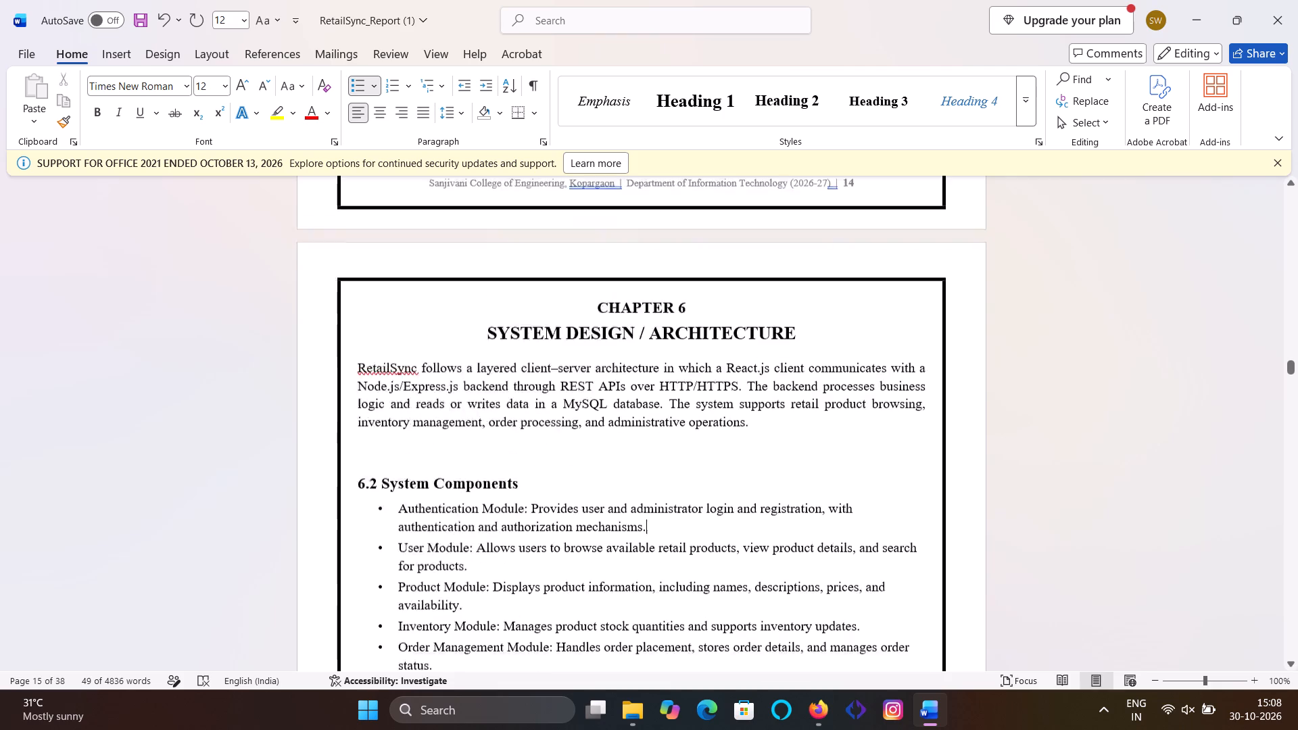
scroll(844, 439, down, 12)
scroll(844, 439, down, 20)
scroll(844, 439, down, 7)
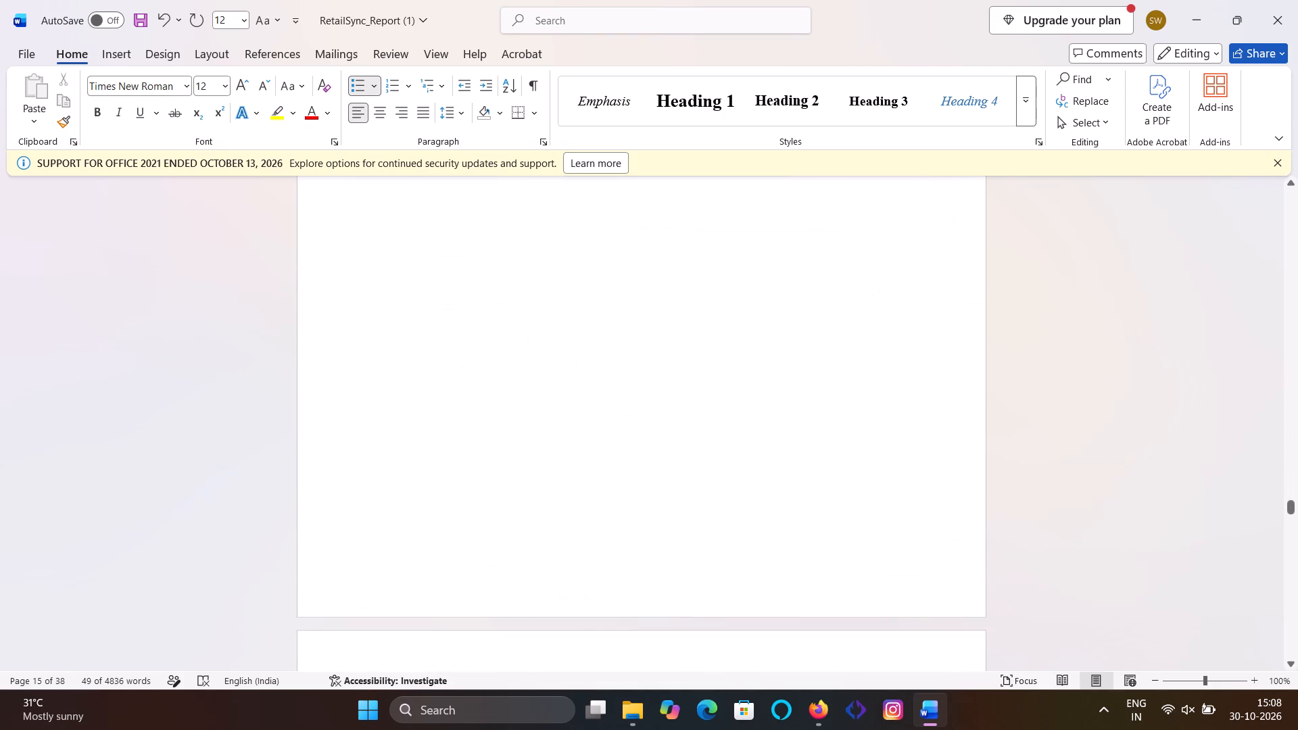
scroll(844, 439, up, 18)
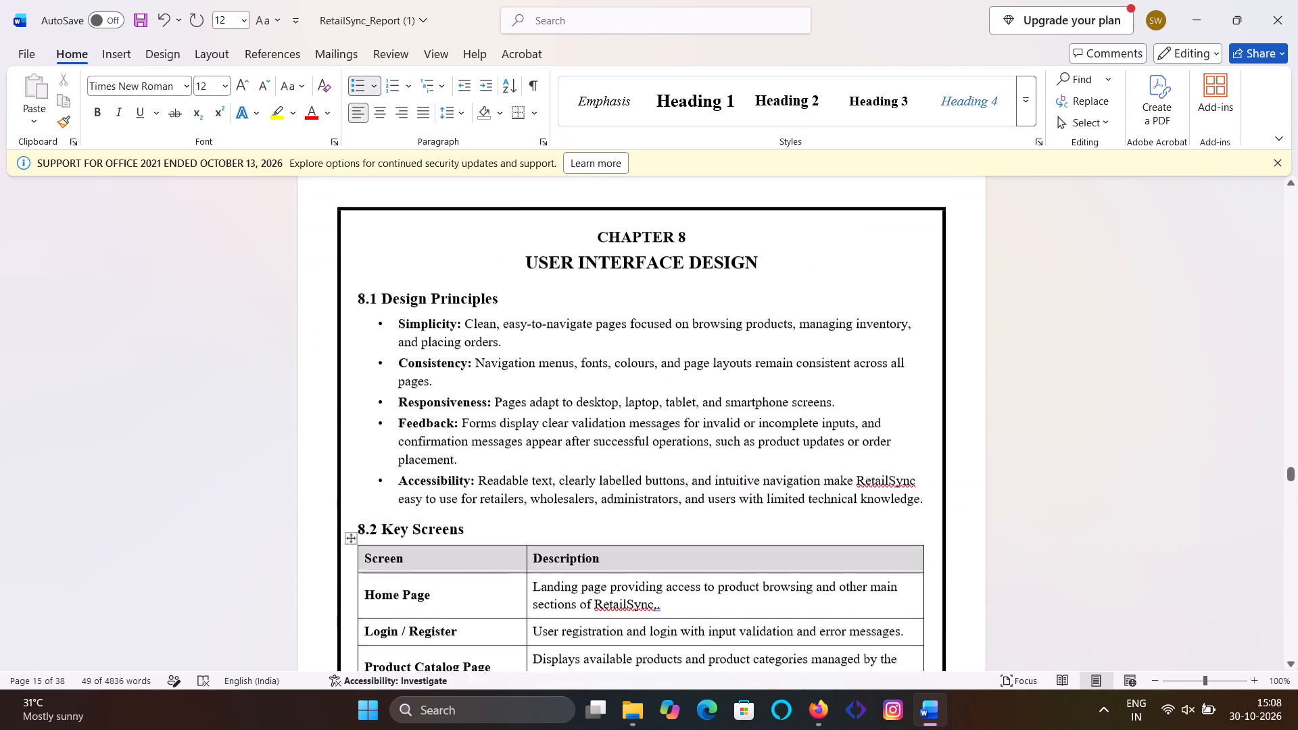
scroll(844, 439, up, 20)
scroll(844, 439, up, 2)
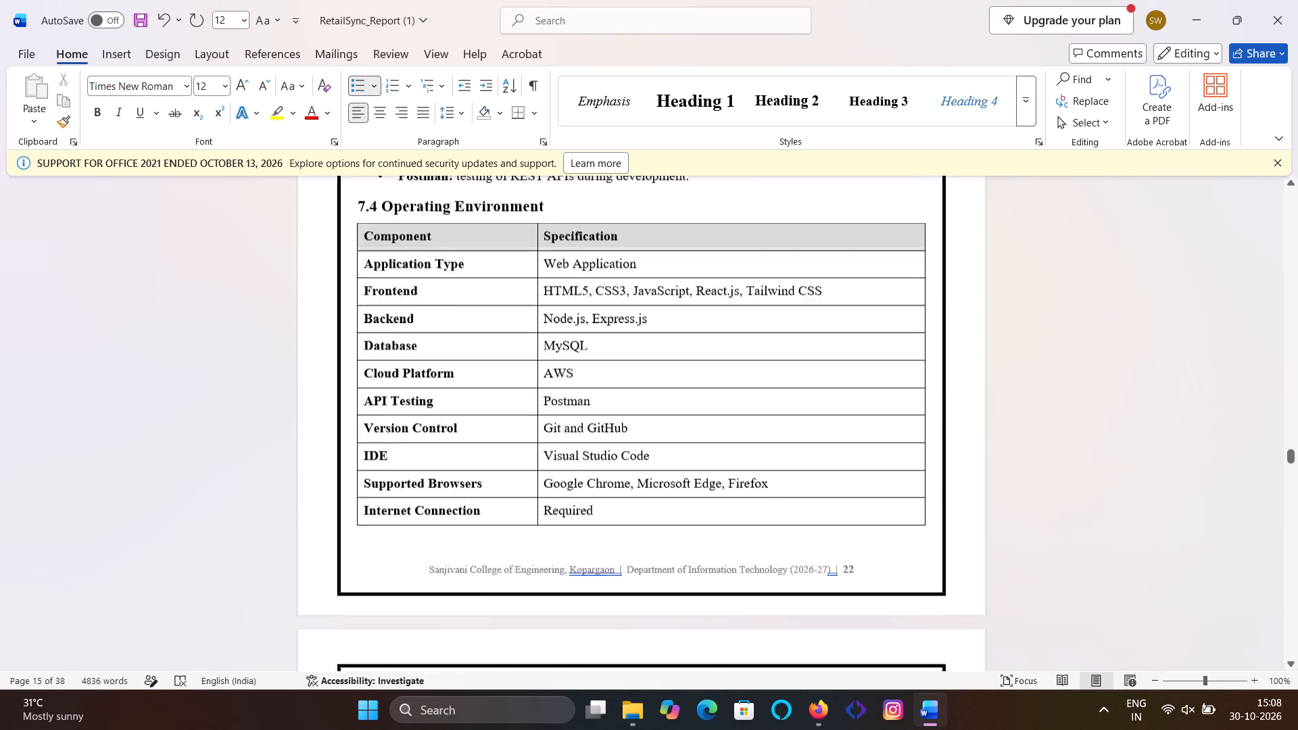
scroll(844, 439, up, 15)
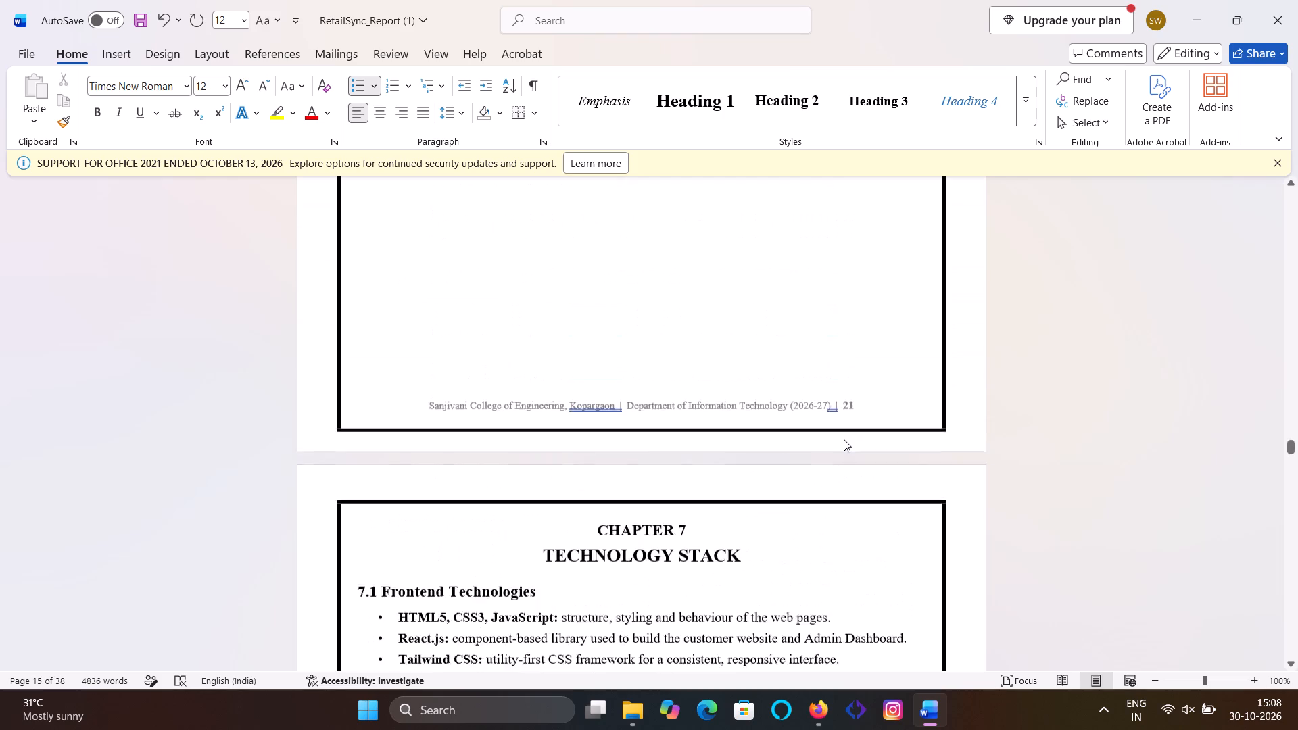
scroll(844, 439, up, 13)
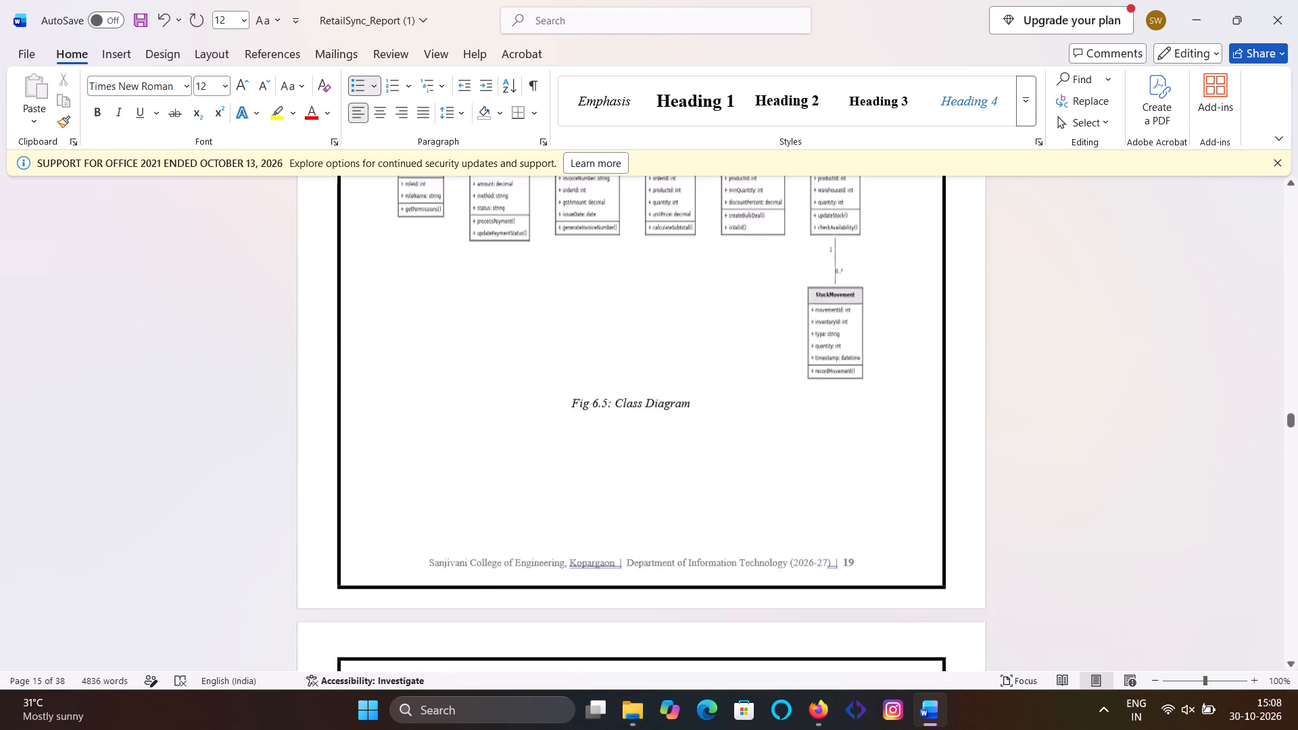
scroll(844, 439, up, 13)
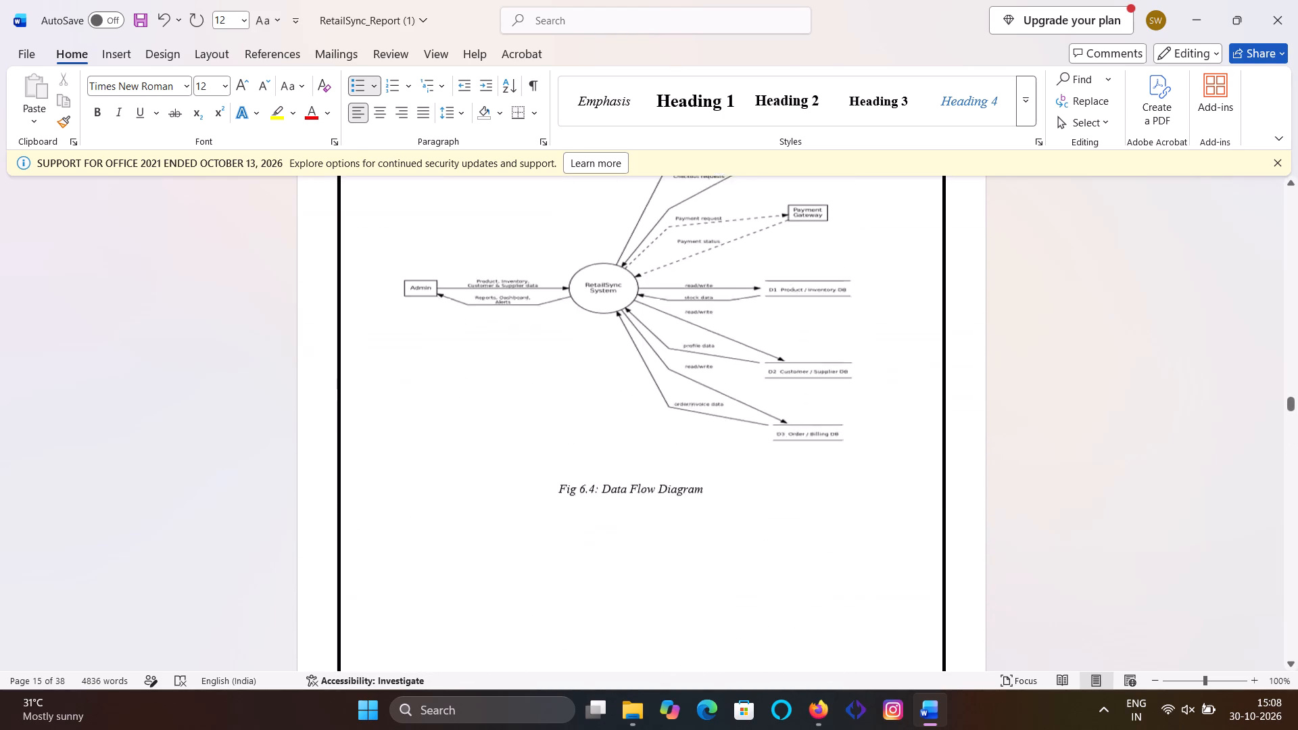
scroll(844, 439, up, 17)
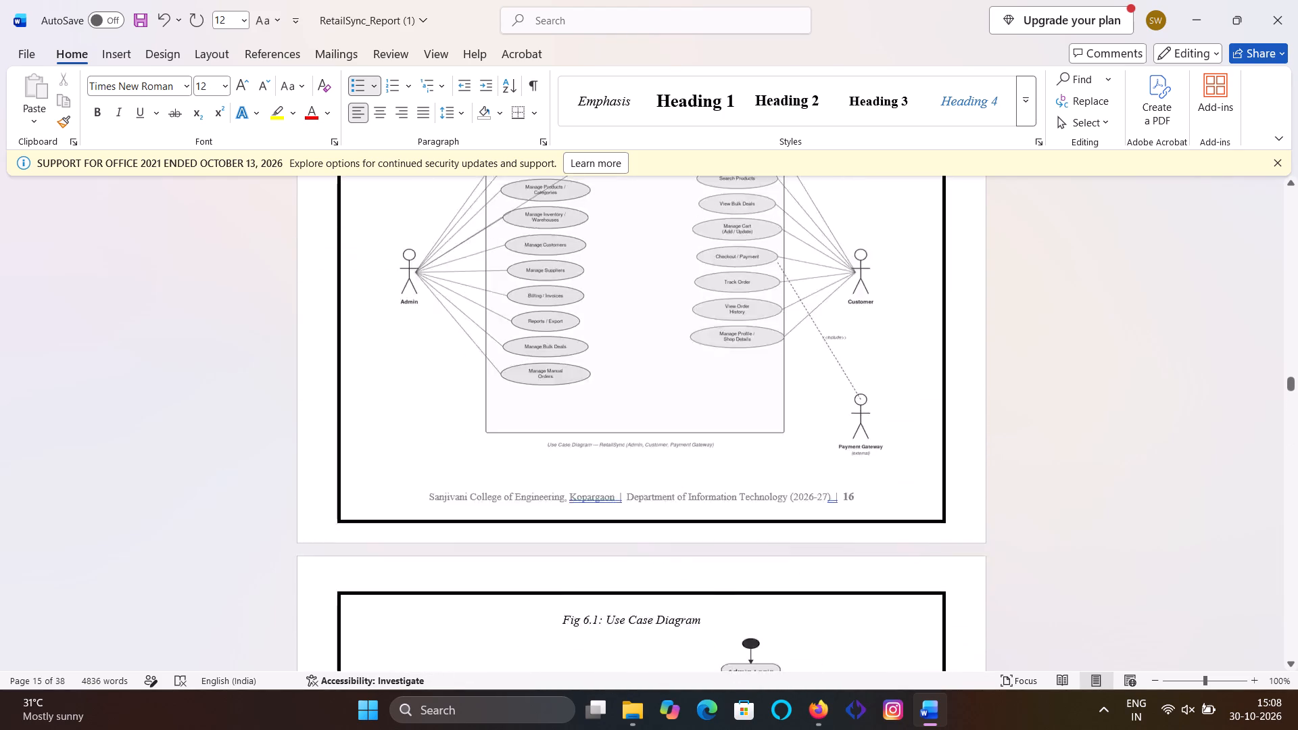
scroll(844, 439, up, 20)
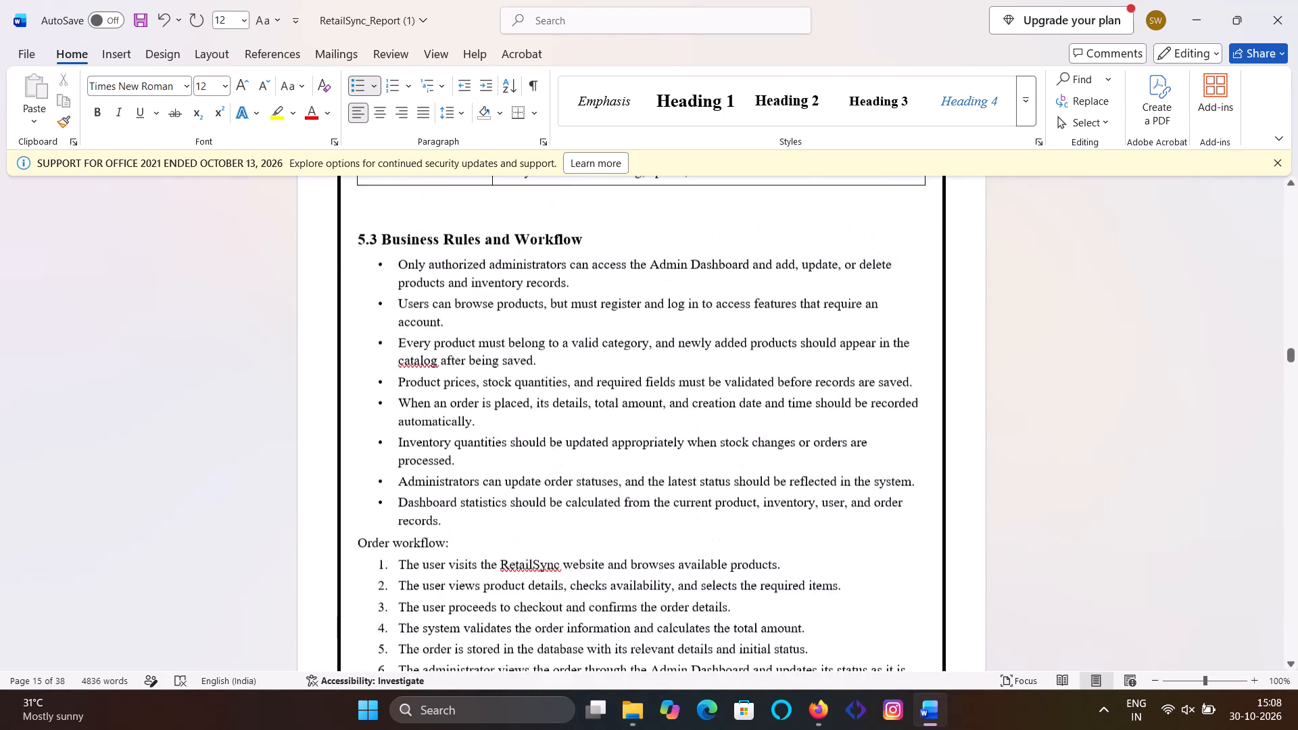
scroll(844, 439, up, 17)
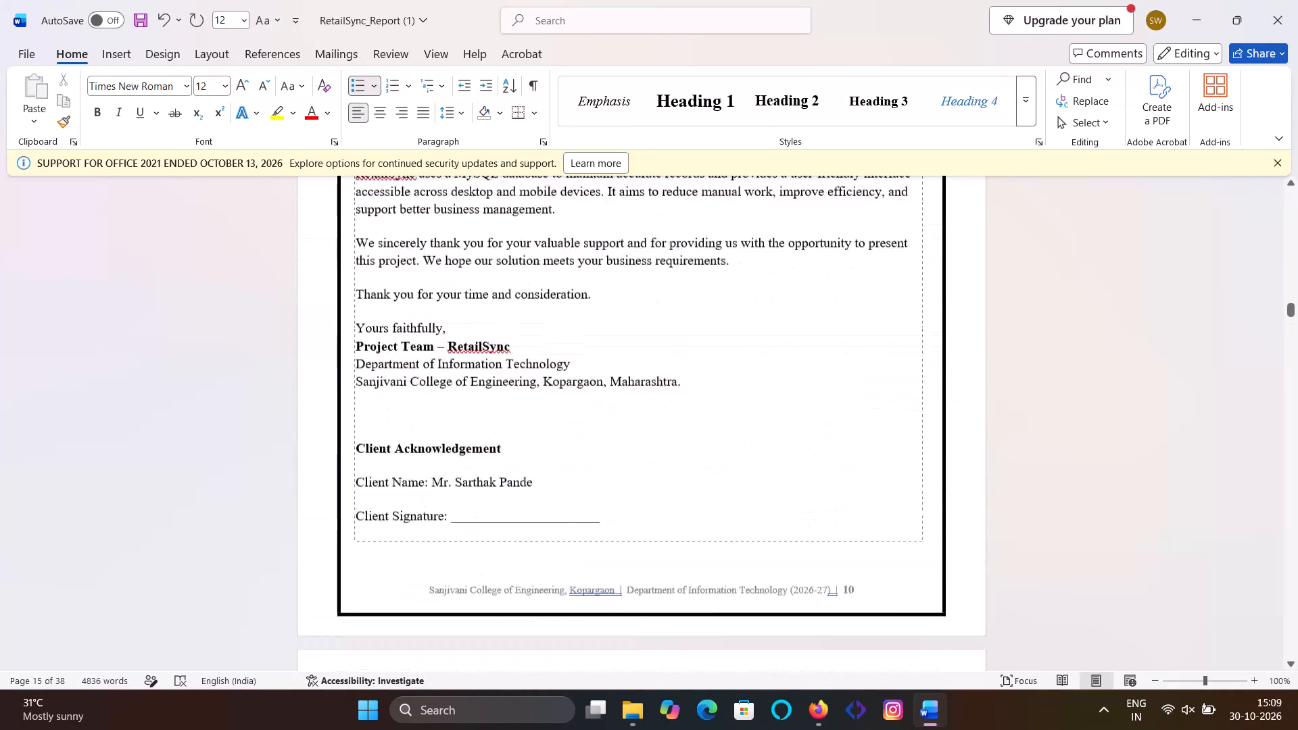
scroll(844, 439, up, 6)
Check the Chapter 5 requirement lists and the functional and non-functional requirement tables for page breaks and formatting.
scroll(844, 439, down, 11)
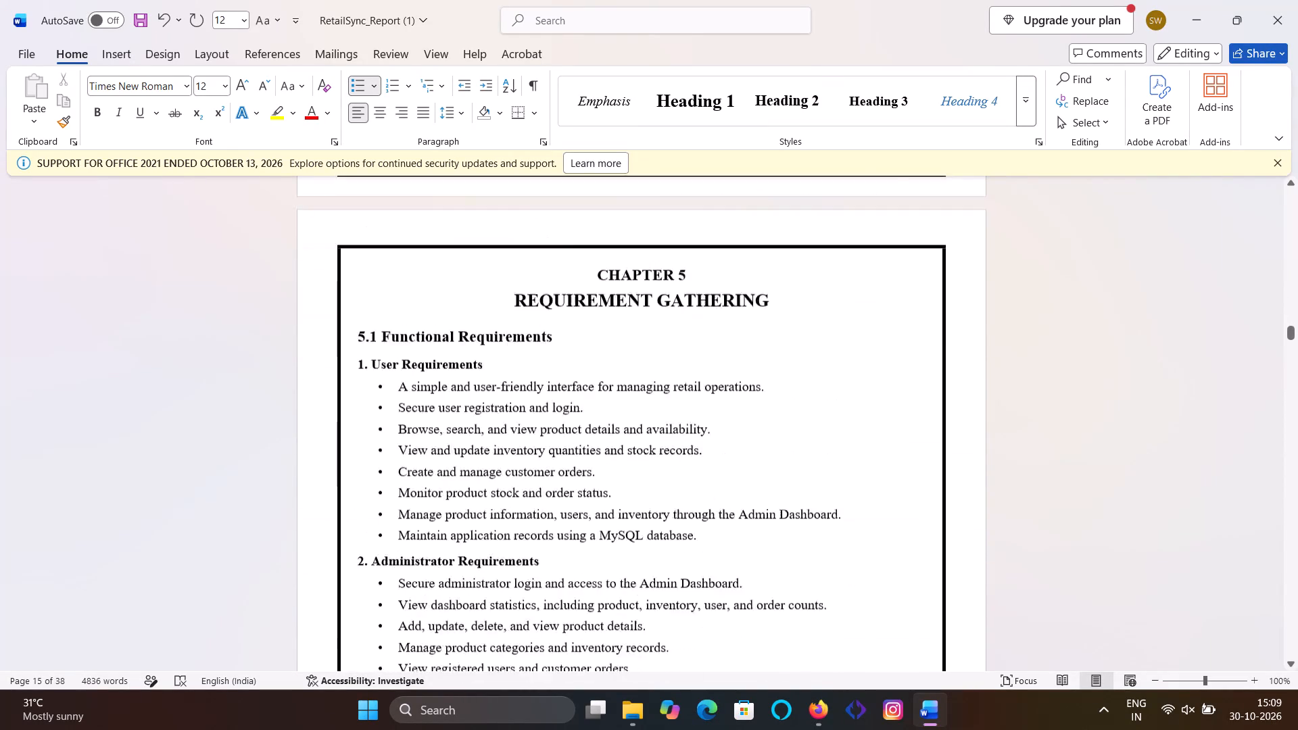
scroll(844, 439, down, 18)
scroll(844, 439, up, 1)
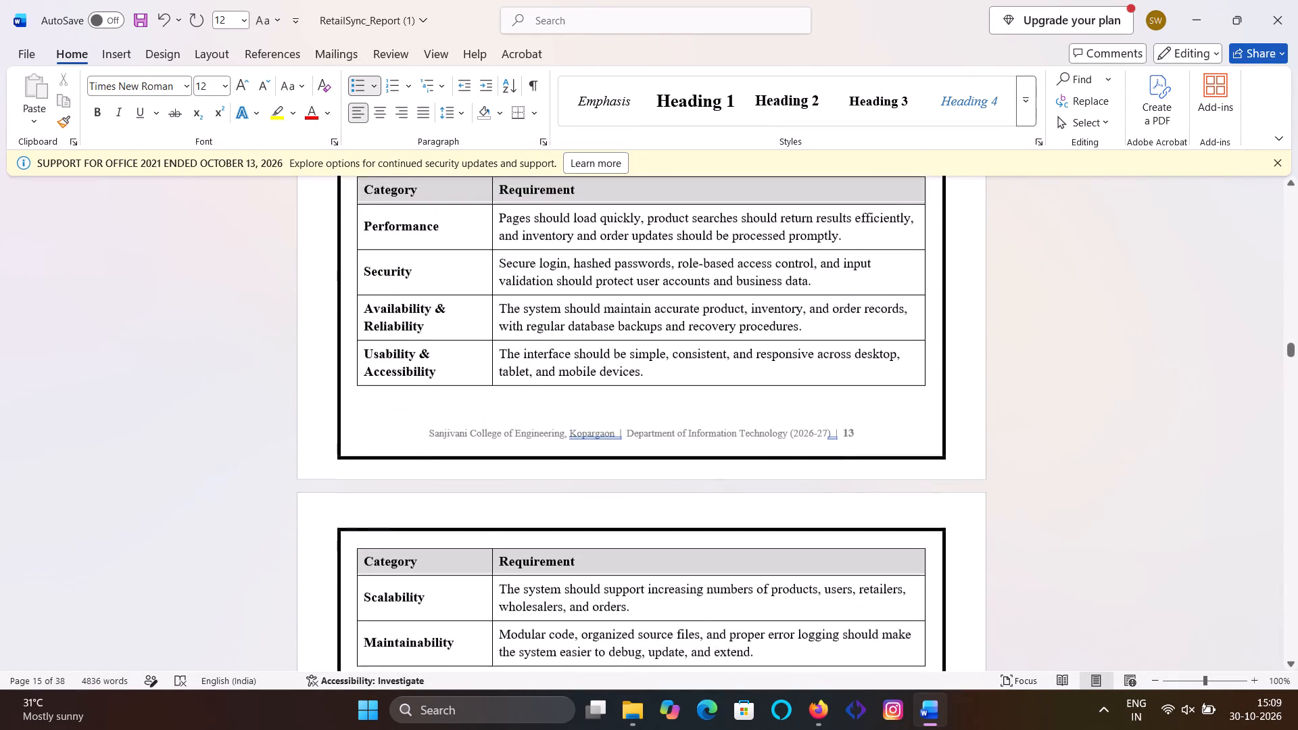
scroll(844, 439, up, 1)
click(553, 344)
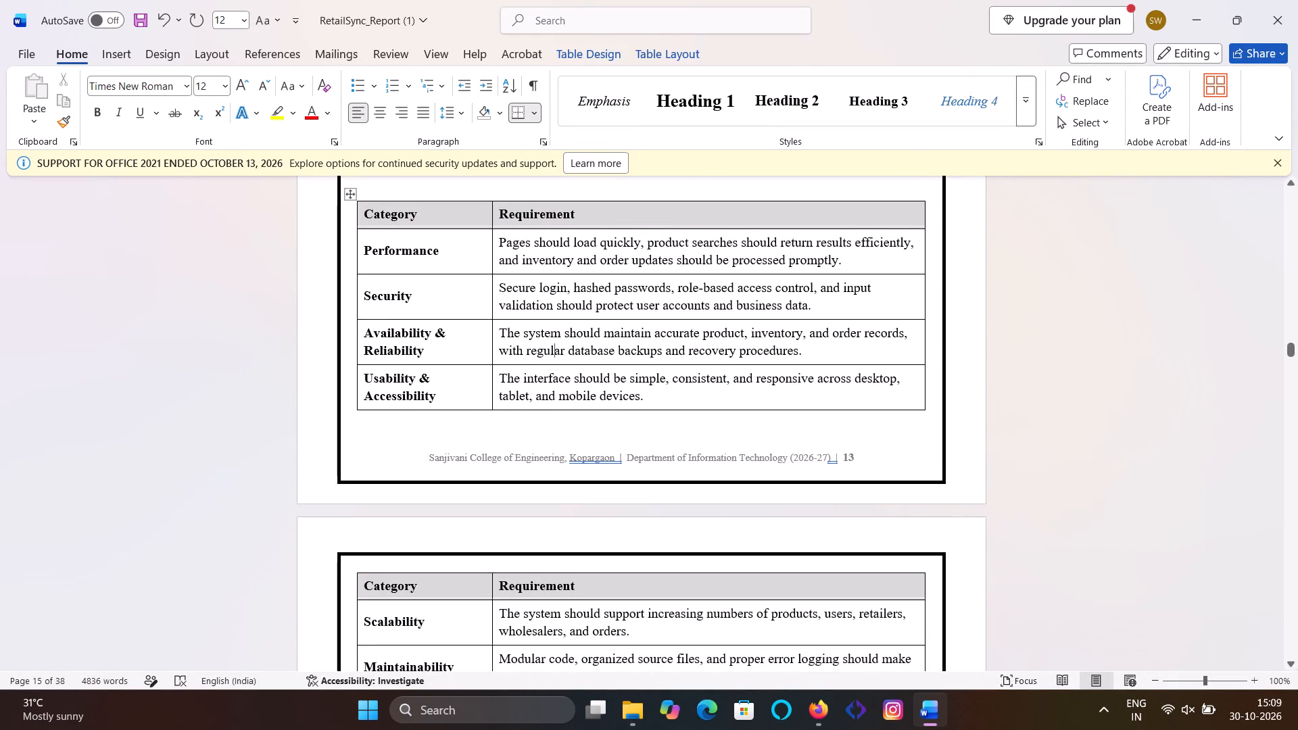
scroll(546, 299, down, 5)
scroll(546, 299, up, 8)
click(546, 299)
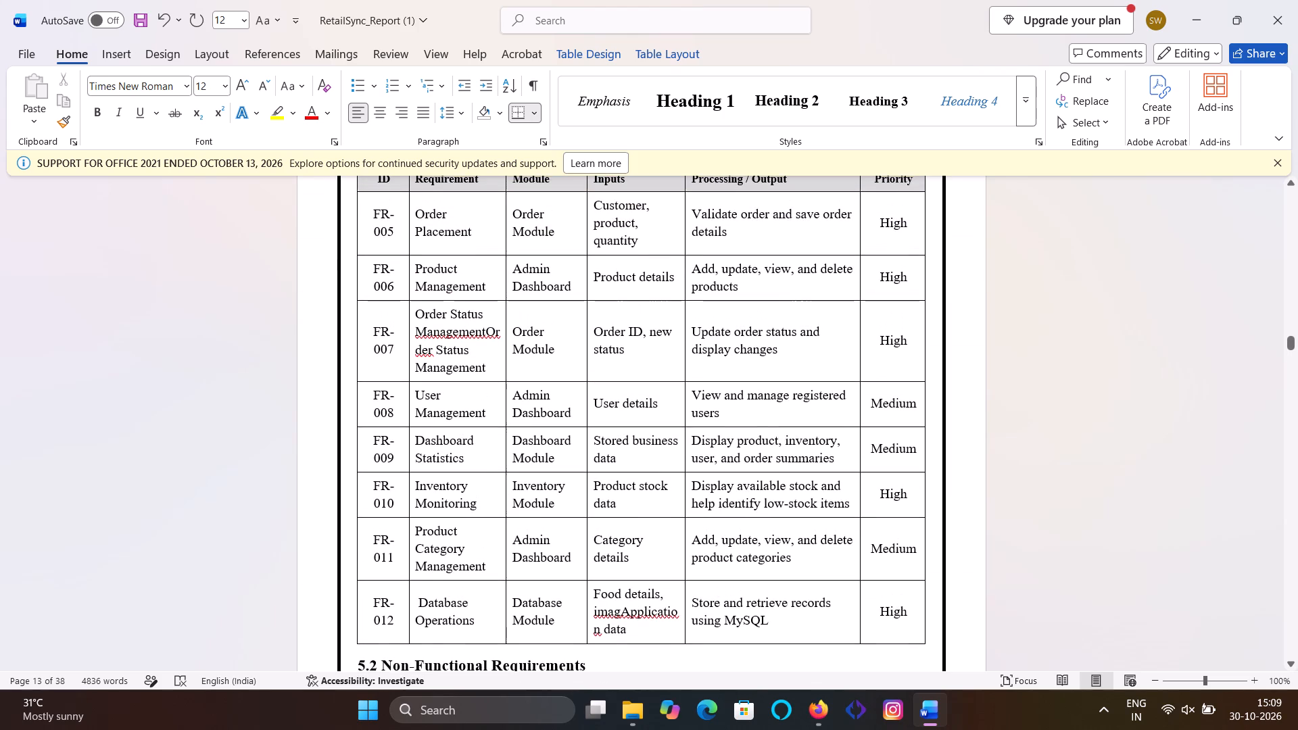
scroll(546, 299, up, 5)
click(546, 299)
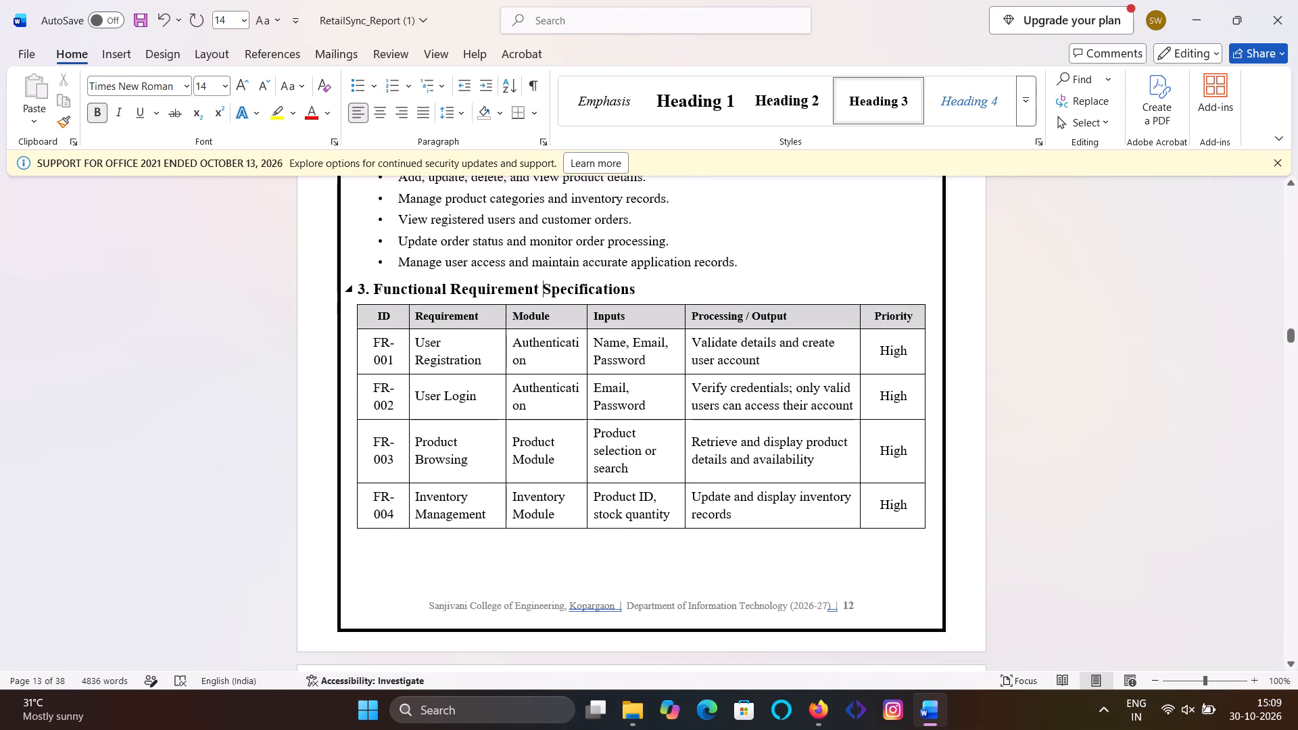
scroll(546, 299, up, 4)
scroll(546, 299, down, 3)
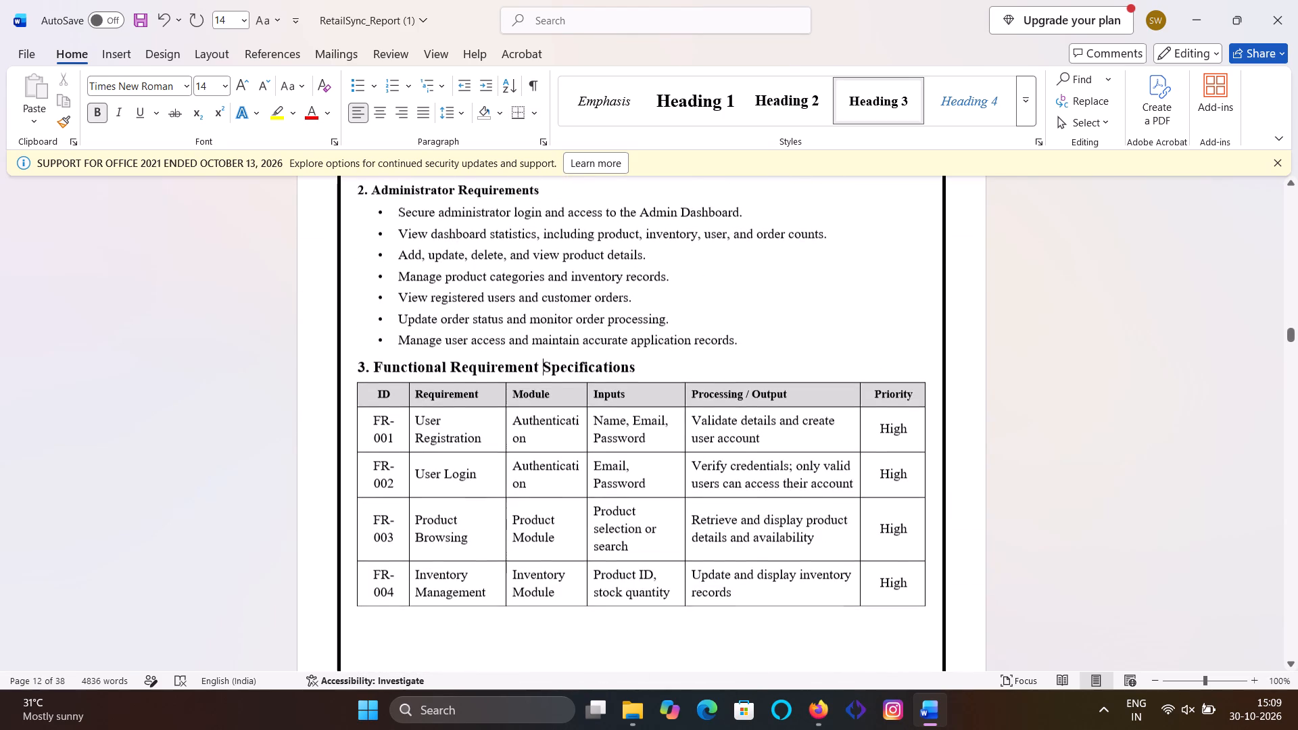
Resize the client letter's table frame in Chapter 4 from its corner below the Date line, making it slightly narrower.
scroll(549, 330, up, 2)
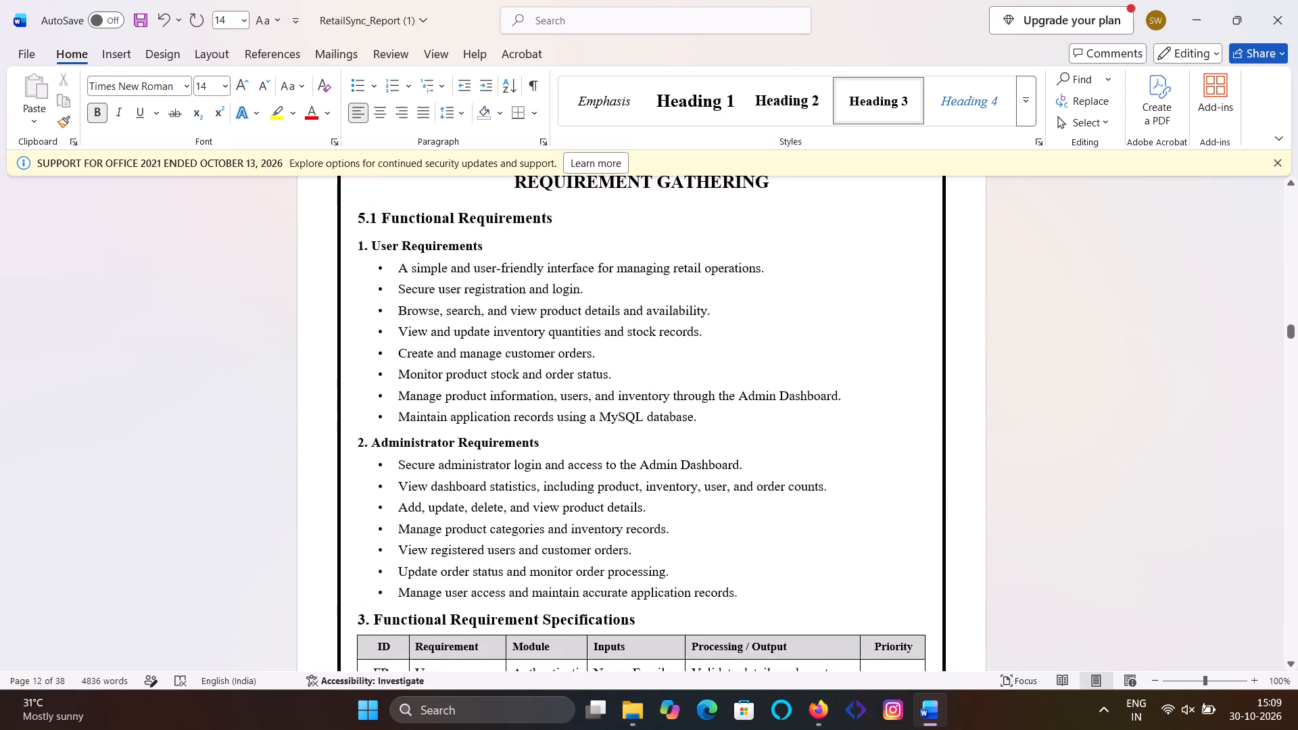
click(473, 360)
scroll(473, 360, up, 4)
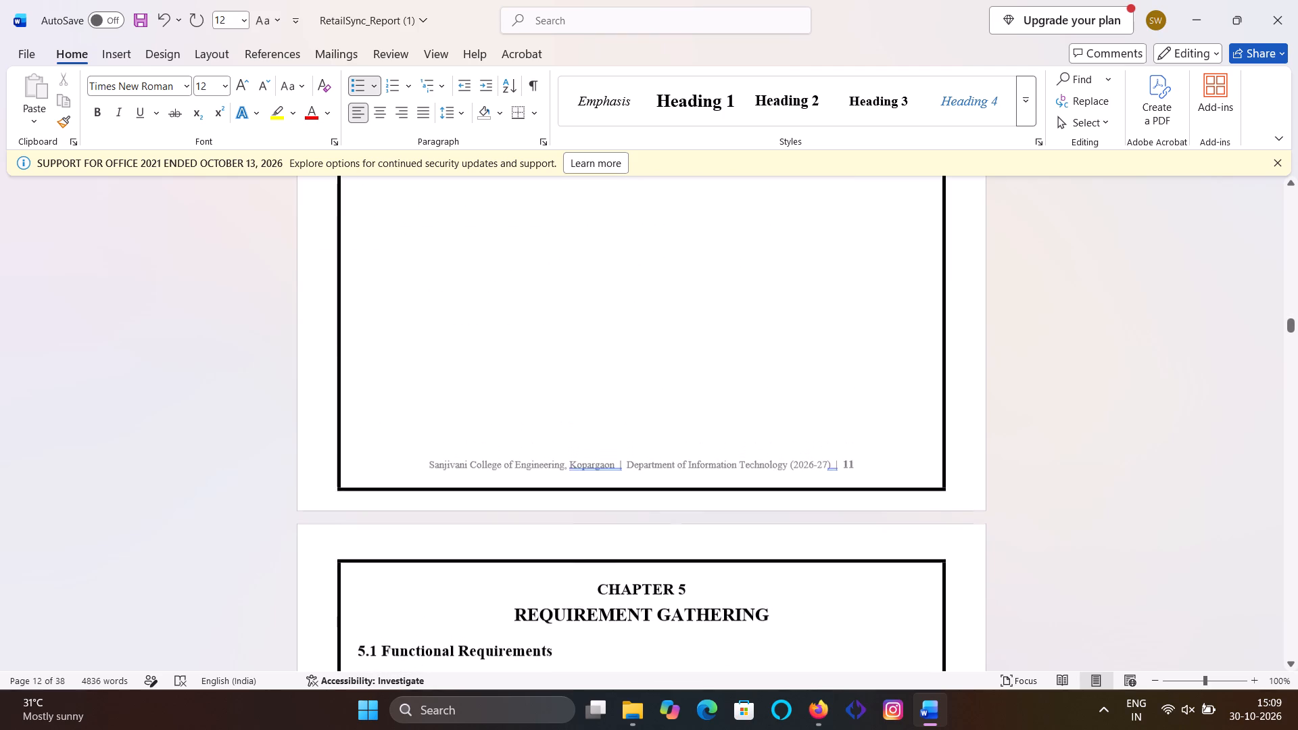
scroll(473, 360, up, 9)
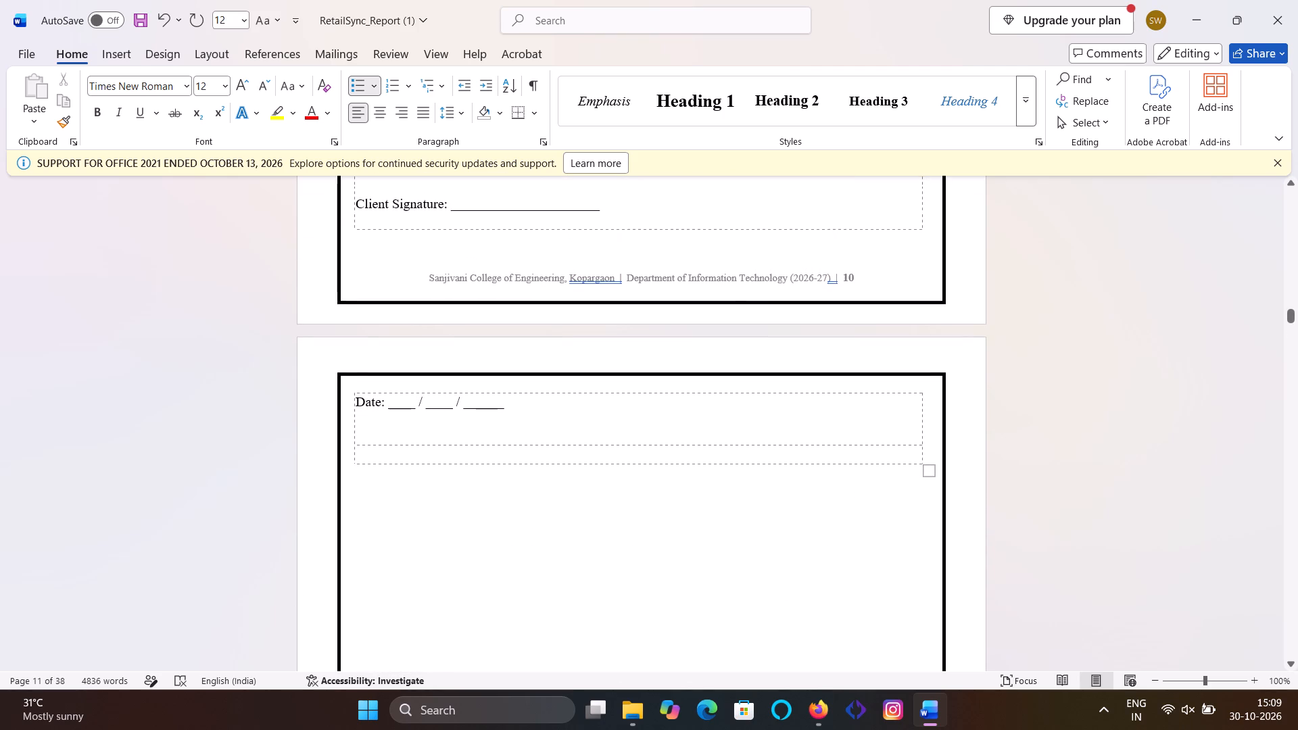
scroll(473, 360, up, 2)
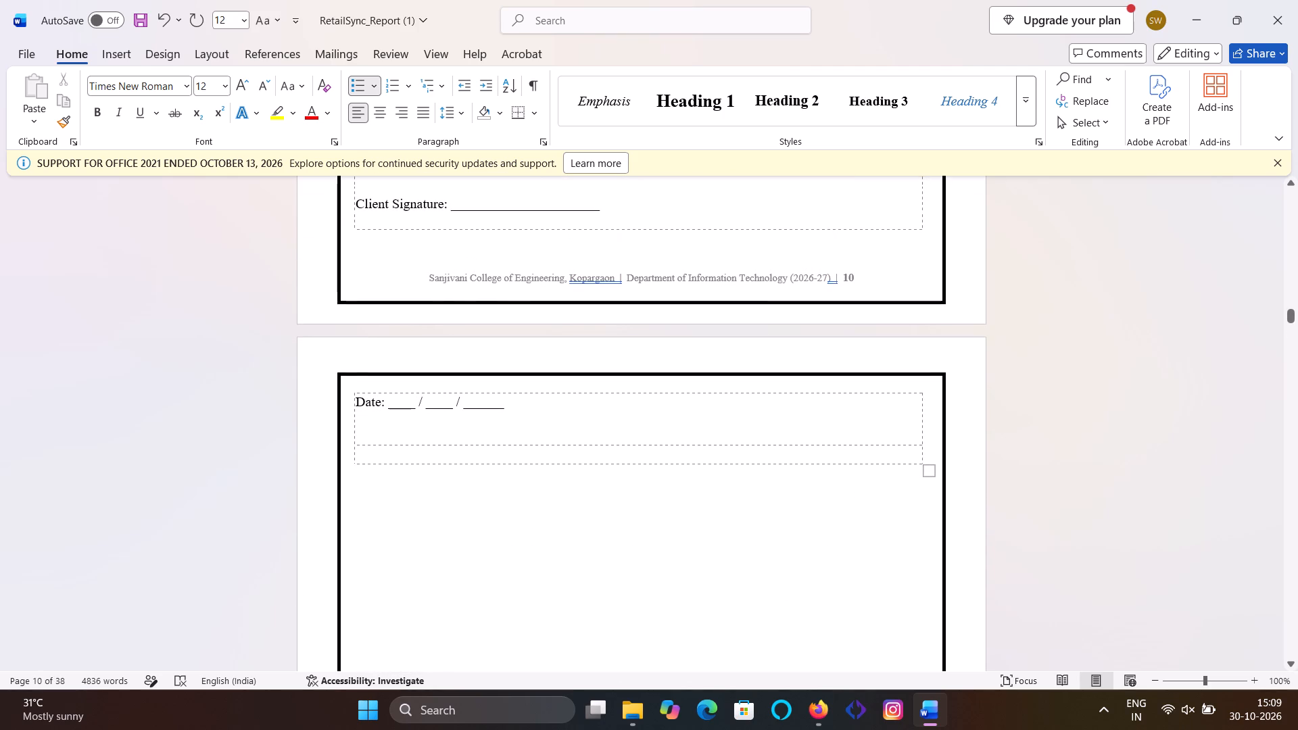
double_click(473, 360)
drag(930, 476, 880, 281)
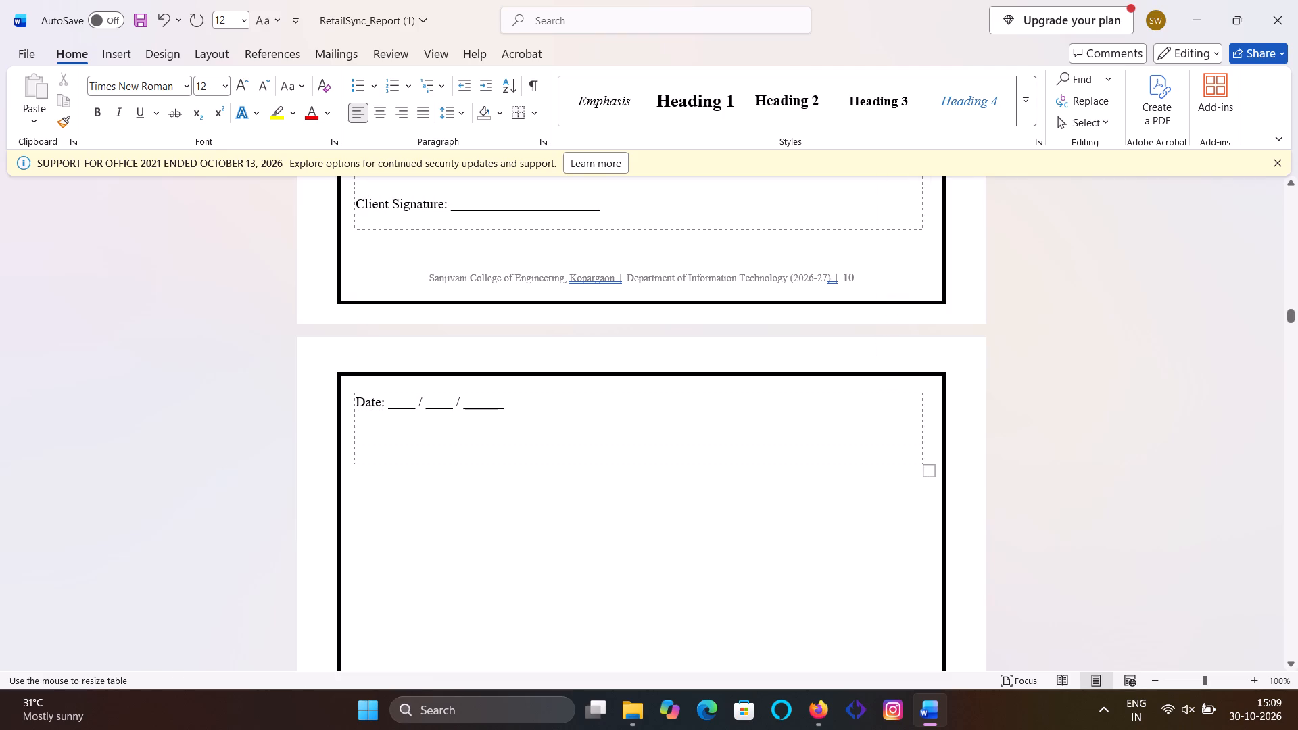
drag(880, 281, 902, 272)
scroll(902, 272, down, 2)
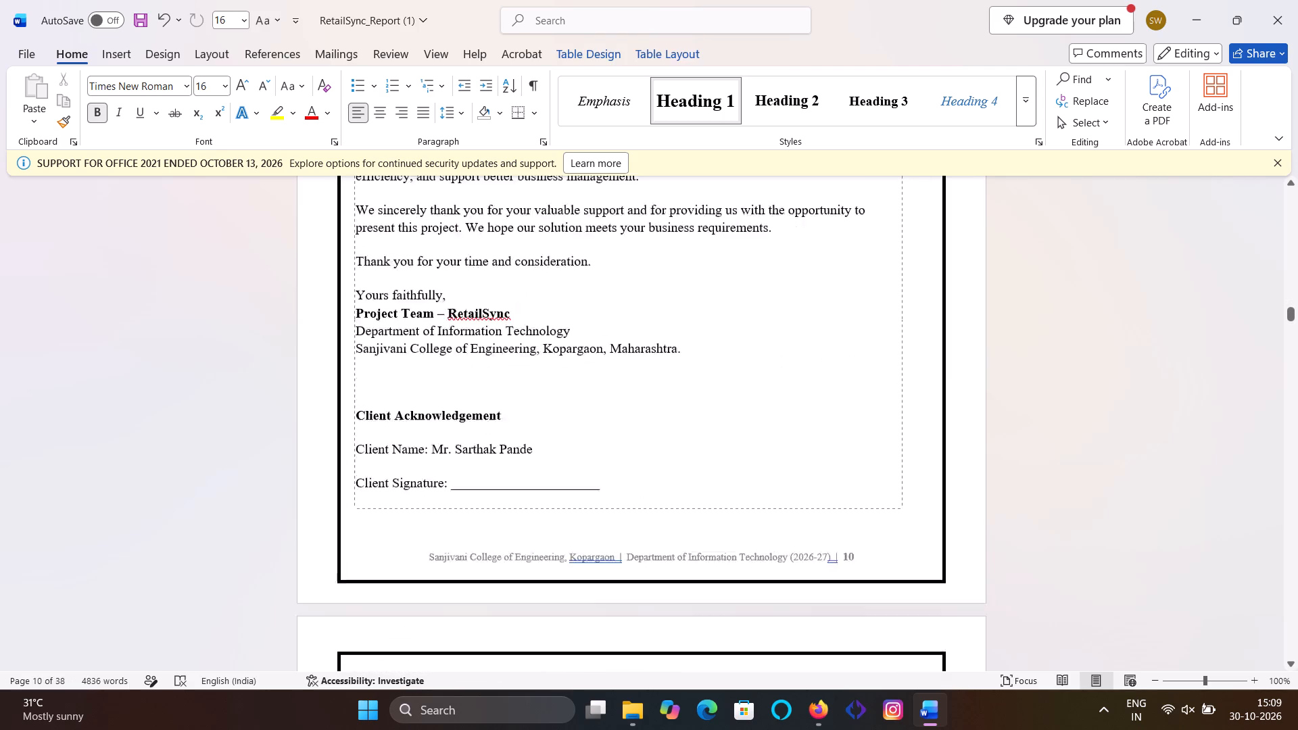
scroll(902, 272, up, 1)
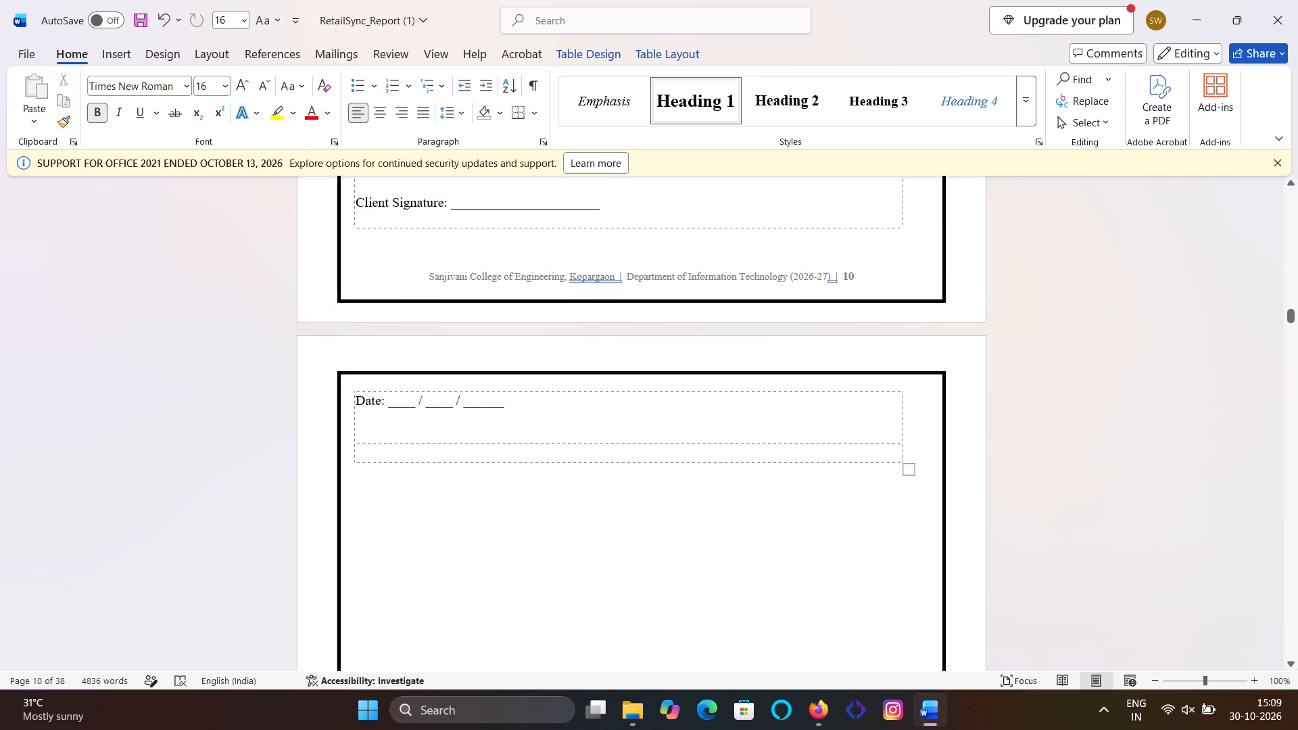
drag(914, 466, 896, 276)
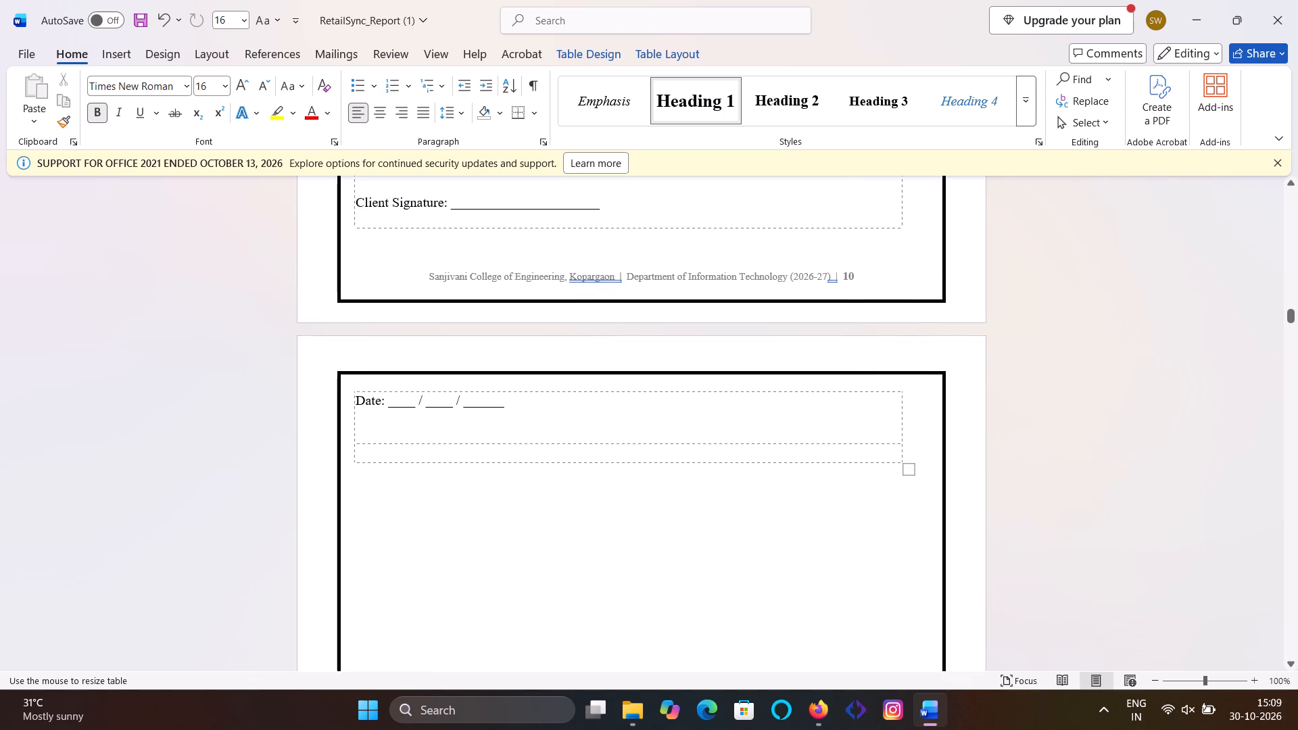
drag(896, 276, 911, 414)
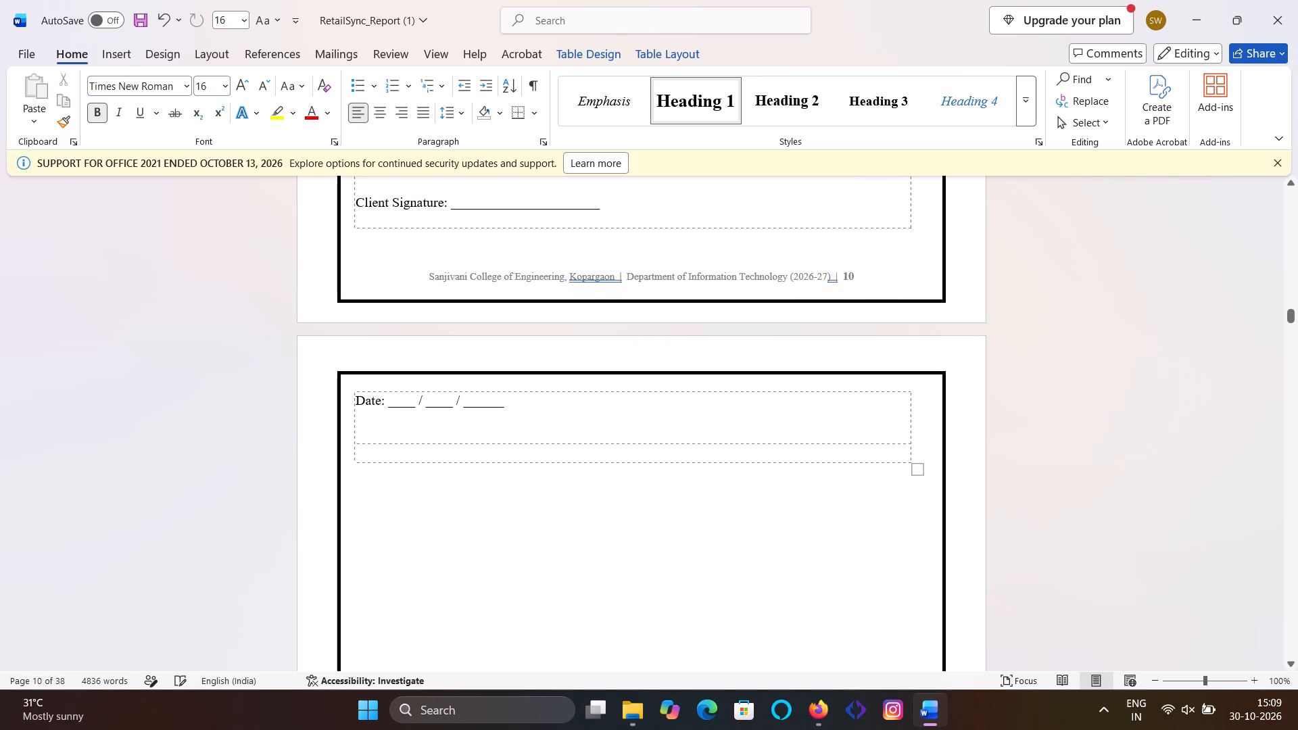
Shrink the client letter's table frame further, pulling its lower corner inward toward the Date line.
click(592, 438)
scroll(592, 438, down, 4)
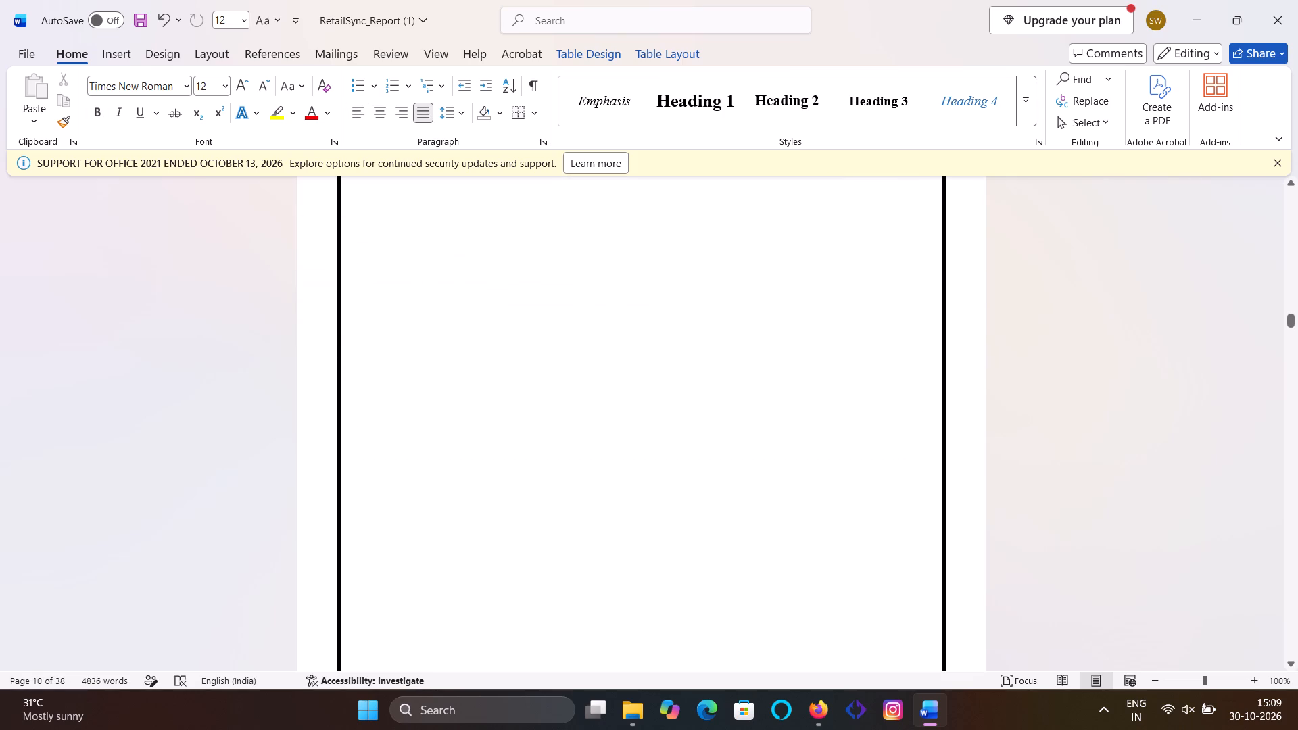
scroll(592, 438, up, 5)
right_click(592, 438)
click(892, 587)
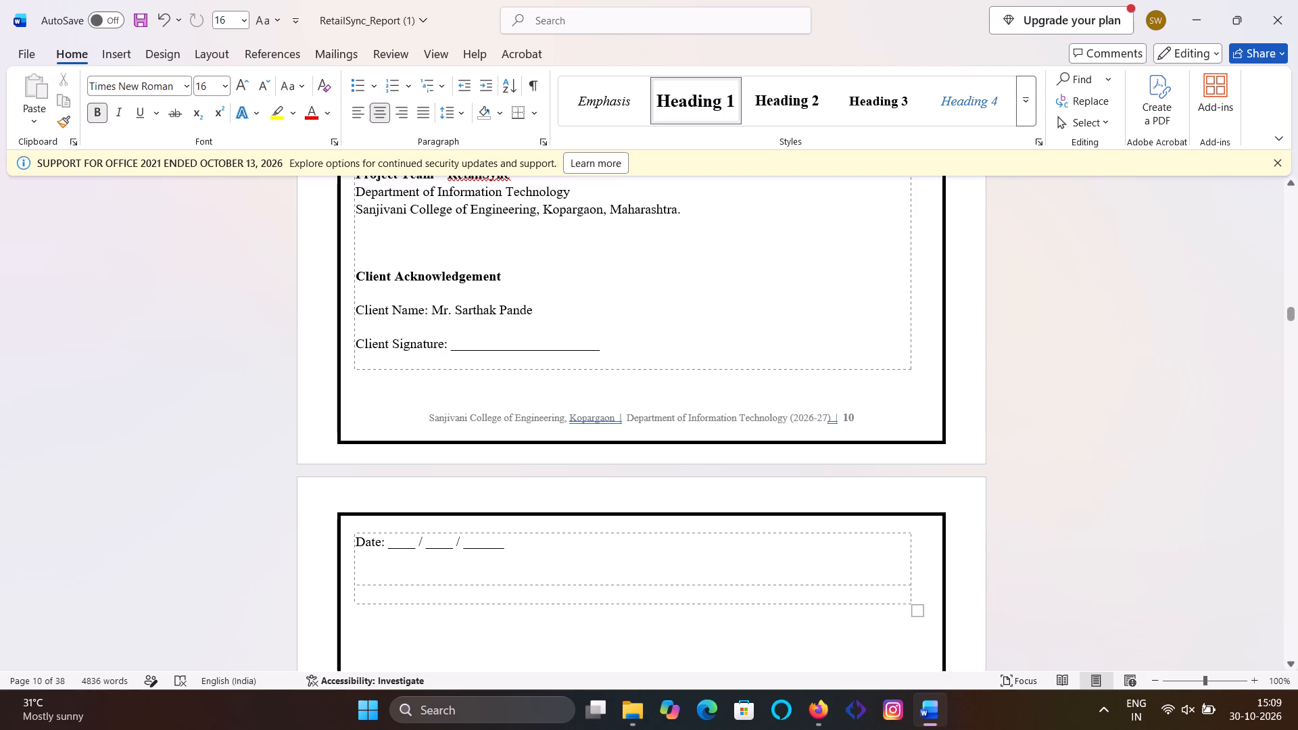
click(804, 545)
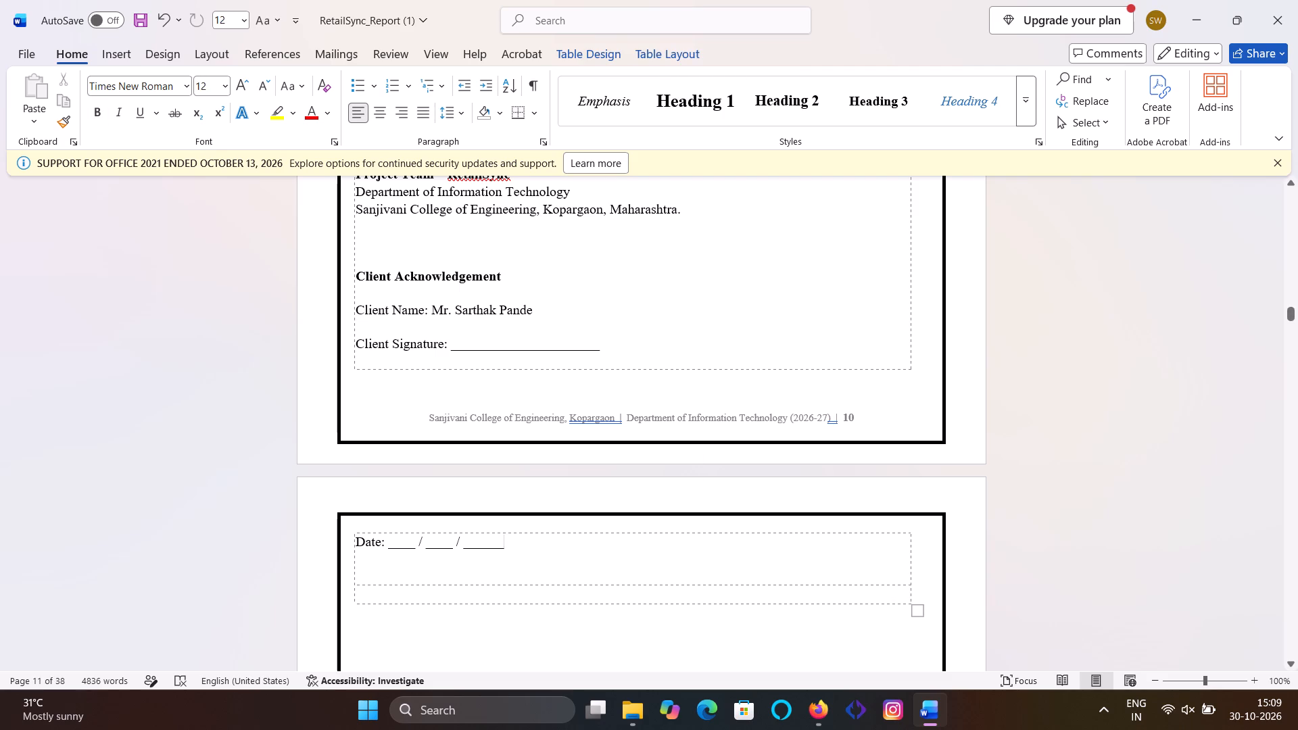
drag(919, 610, 896, 549)
Check the resized client letter's layout from the Client Acknowledgement block back to the Chapter 4 title.
scroll(896, 549, down, 4)
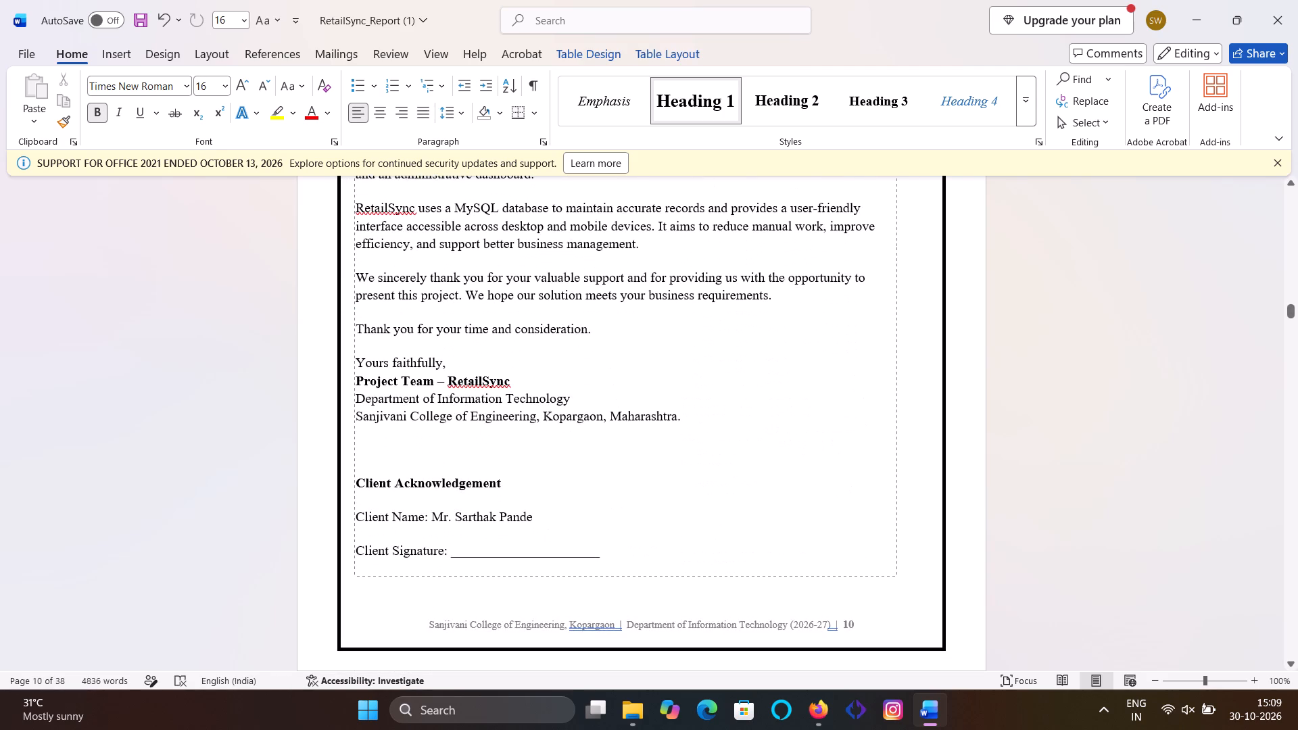
scroll(896, 549, down, 2)
scroll(896, 549, up, 8)
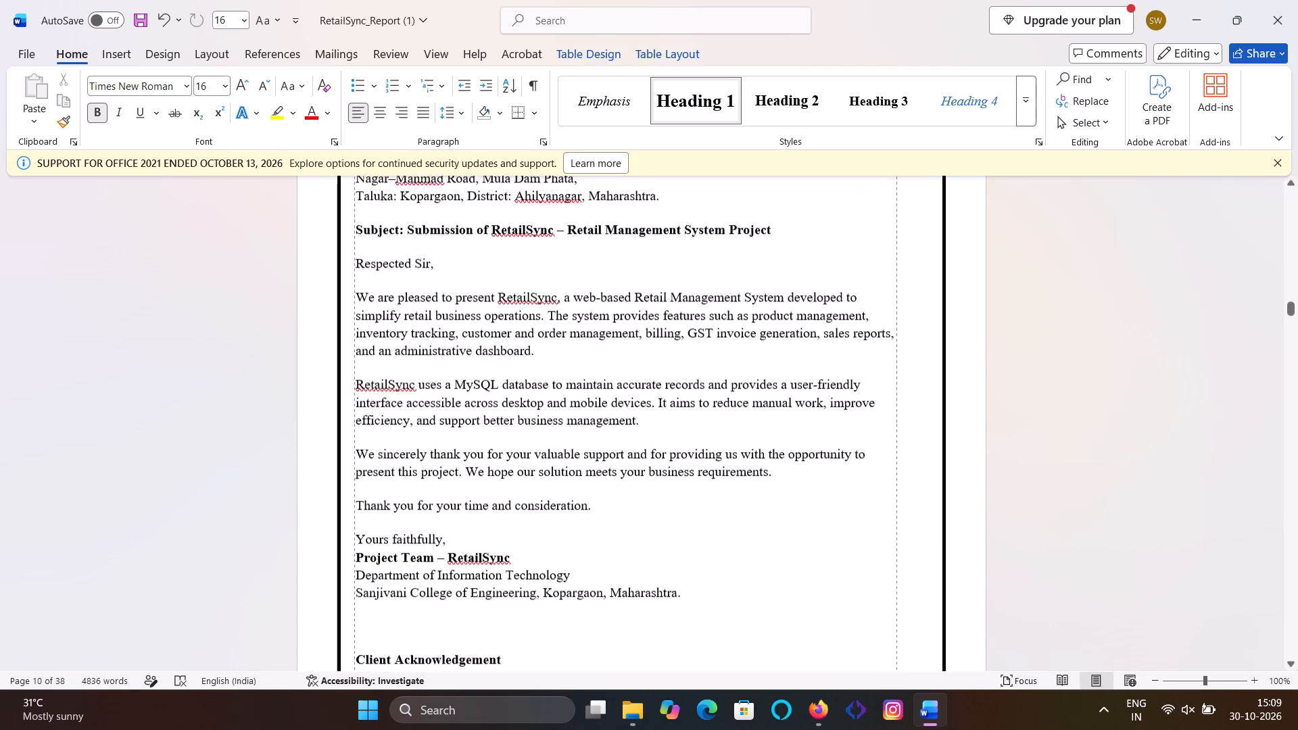
scroll(896, 549, up, 3)
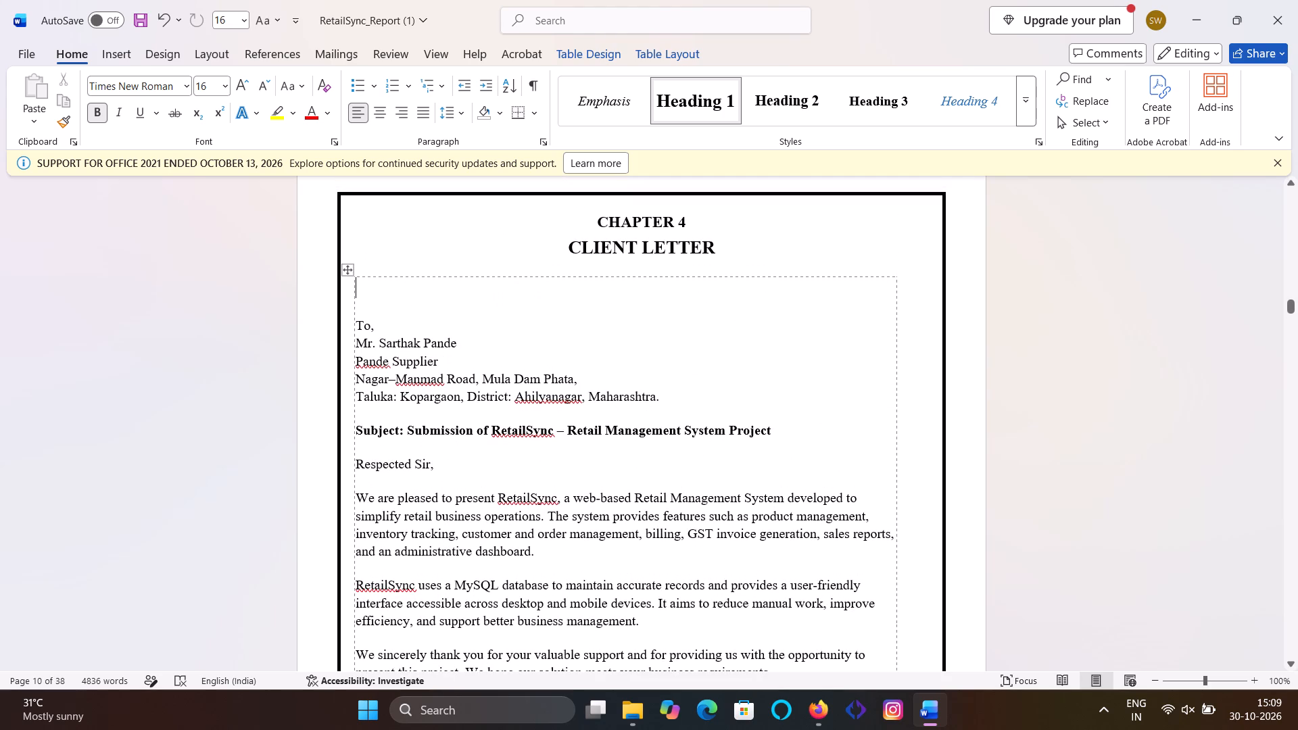
Delete the blank line above "To," at the start of the Chapter 4 client letter.
key(Down)
key(BackSpace)
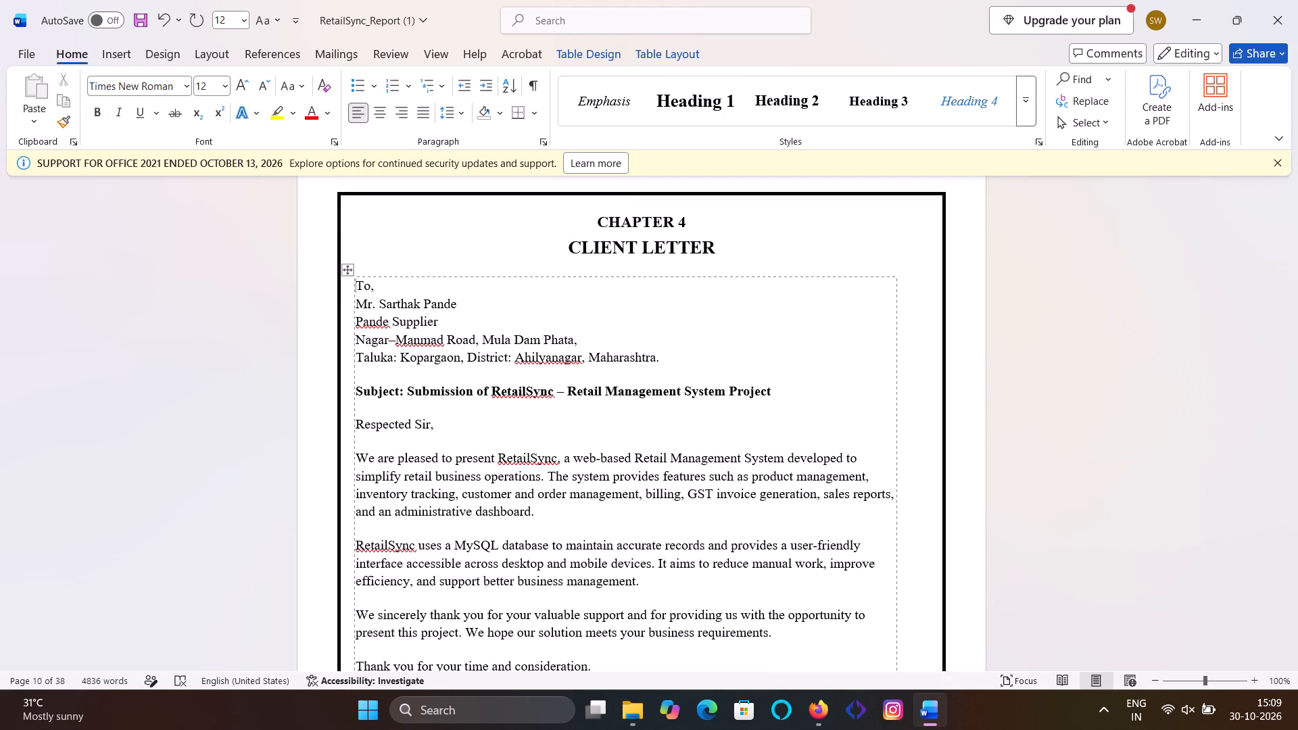
Try shrinking the client letter's borderless table from its lower corner to pull its empty end off the near-empty following page.
scroll(581, 401, down, 6)
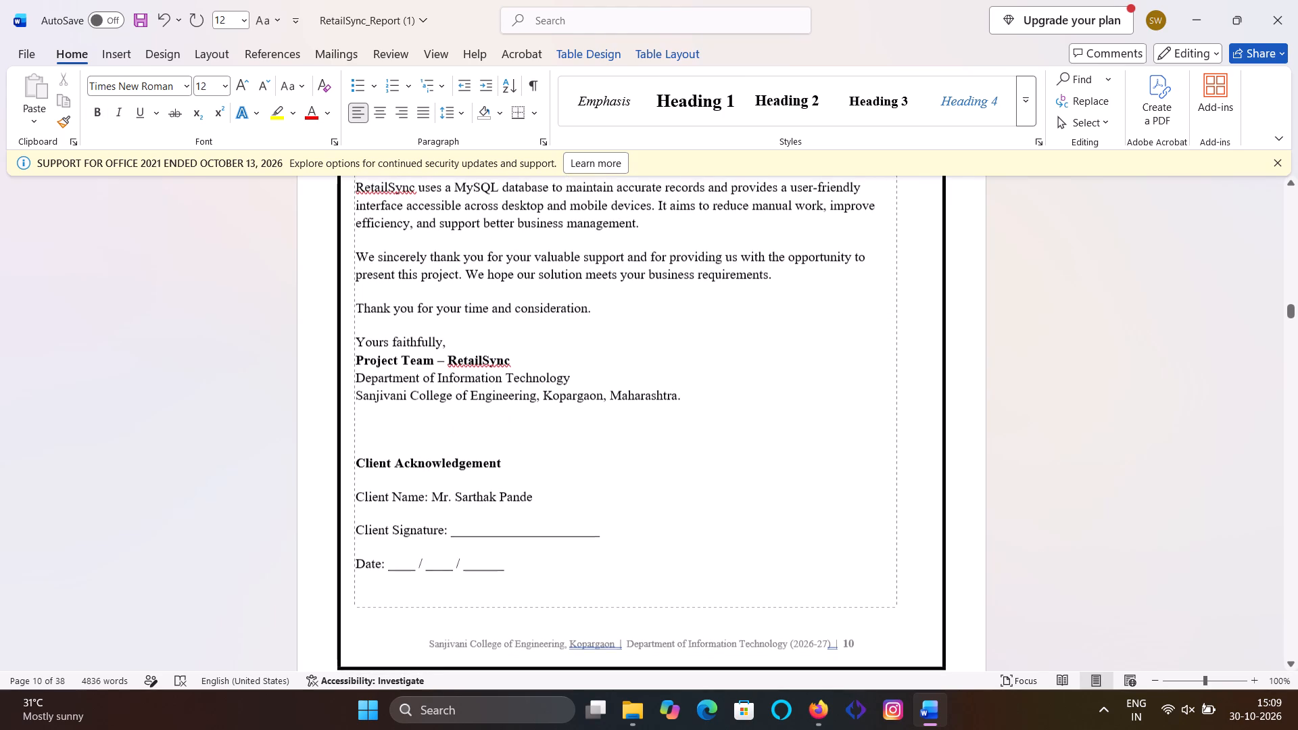
scroll(581, 401, down, 8)
scroll(581, 401, up, 1)
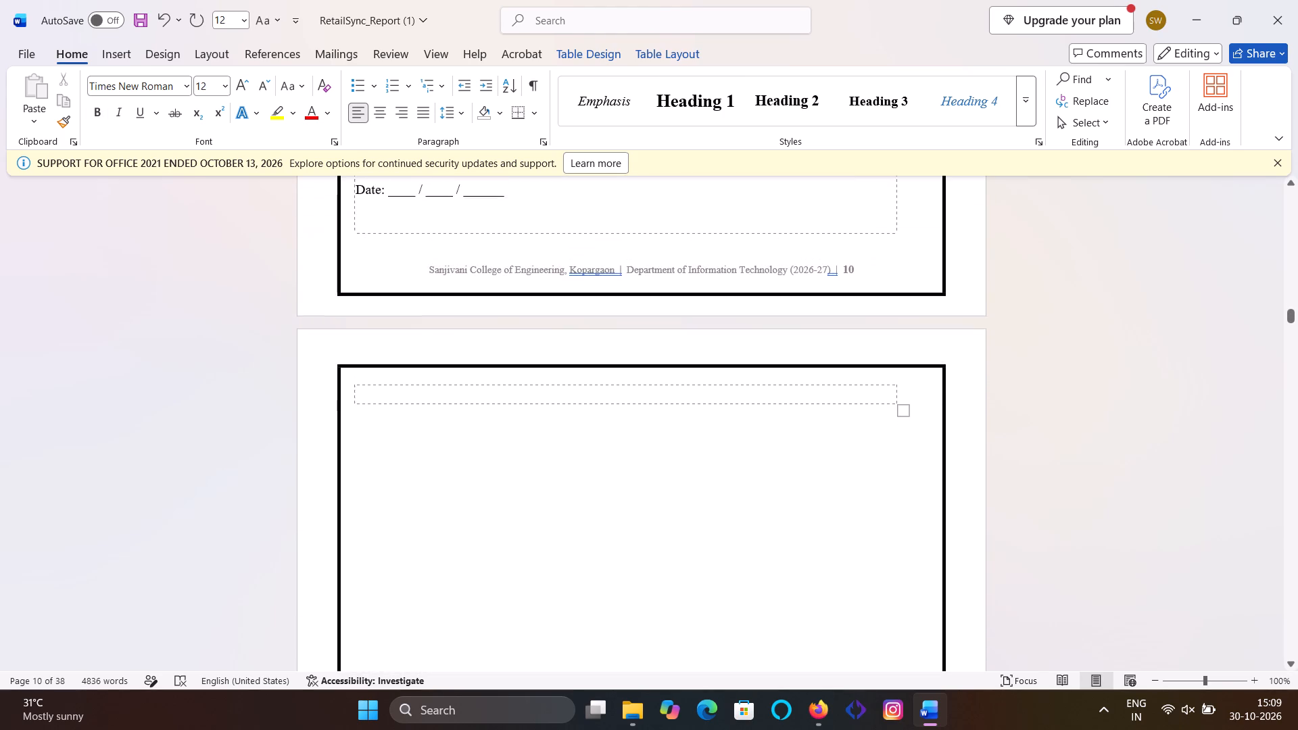
scroll(581, 401, up, 1)
click(409, 465)
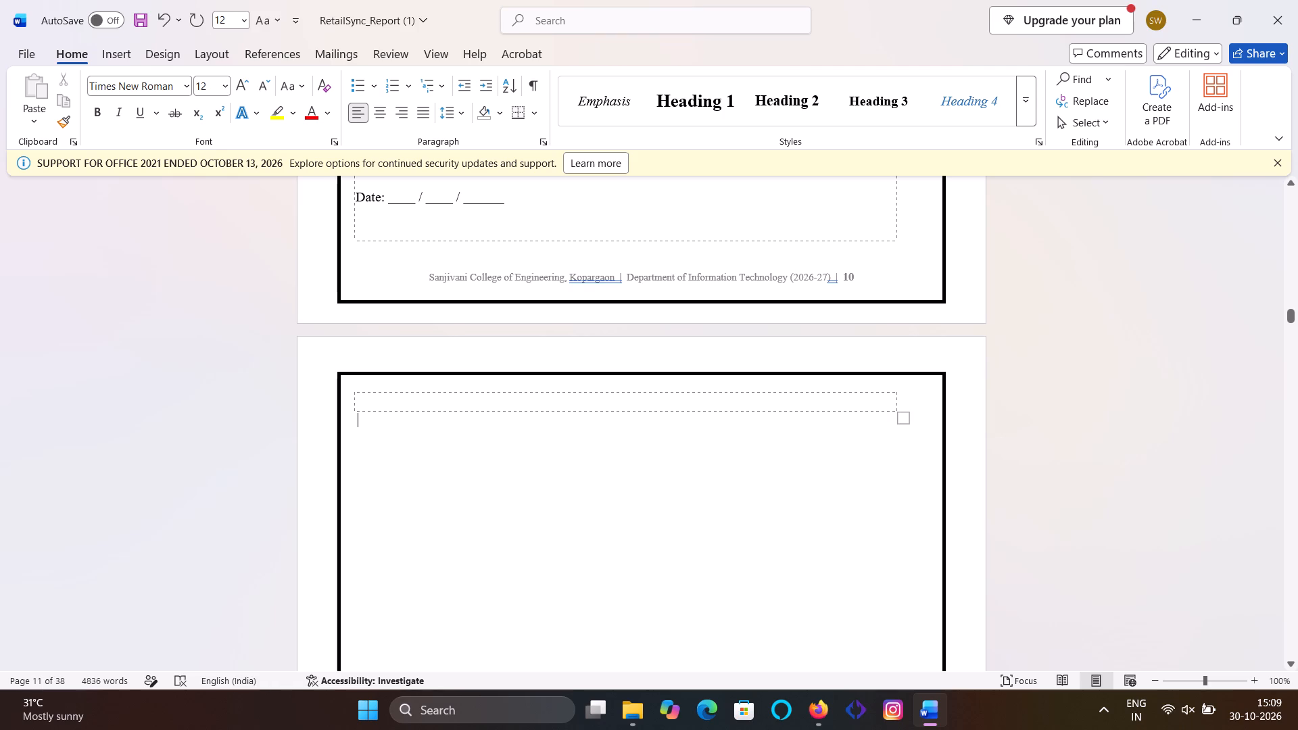
drag(903, 420, 878, 394)
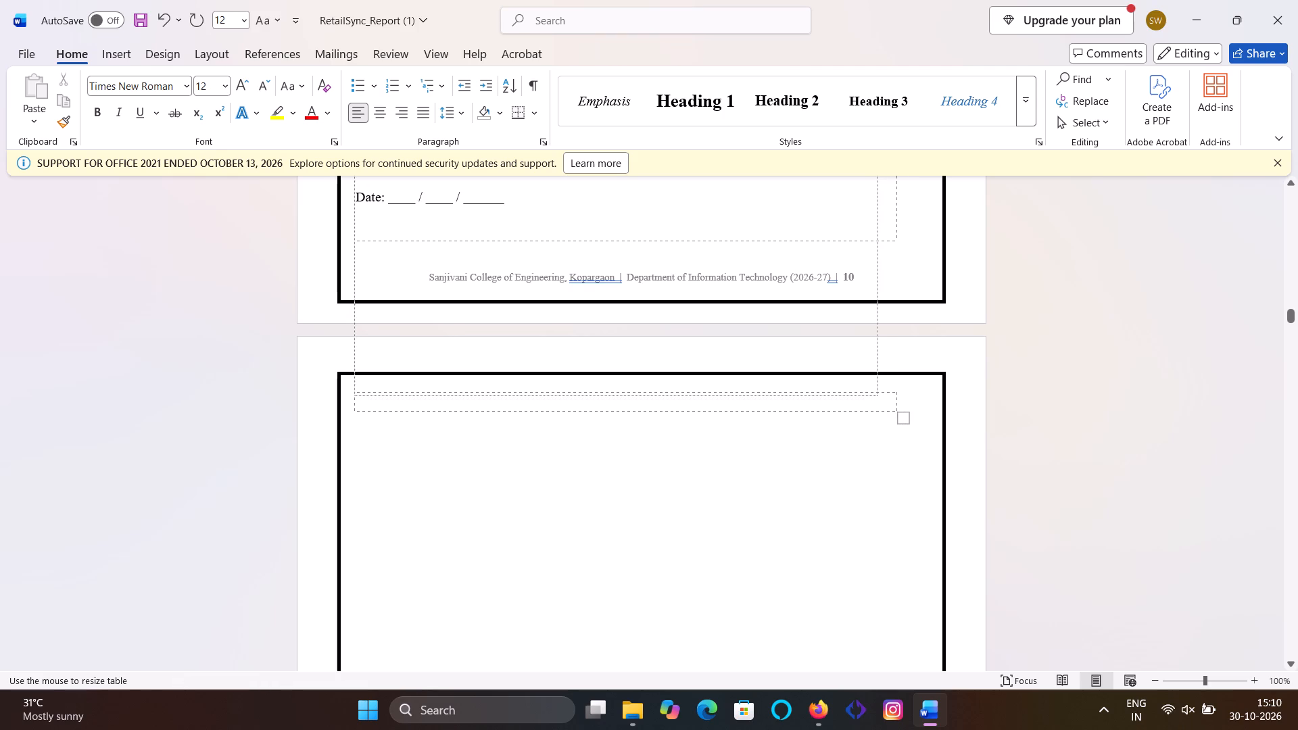
drag(878, 394, 888, 381)
scroll(888, 381, down, 5)
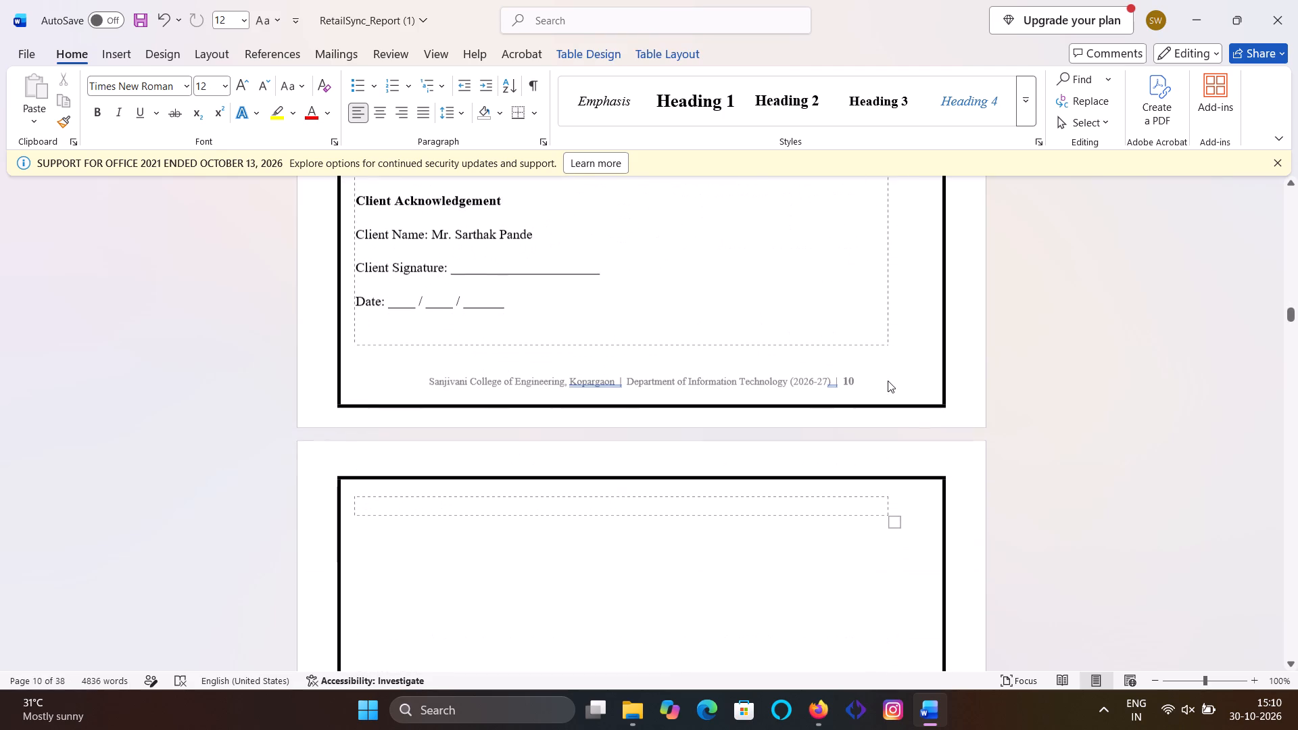
scroll(888, 381, down, 1)
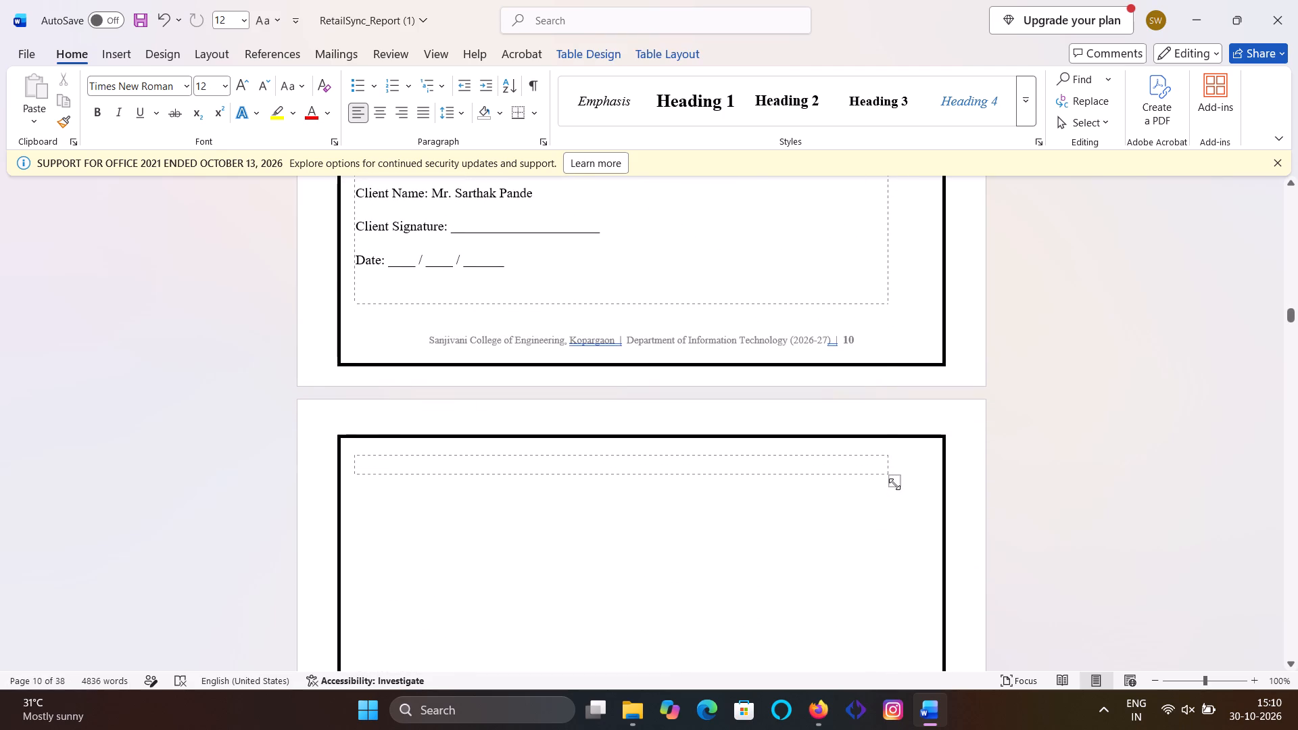
drag(894, 484, 874, 339)
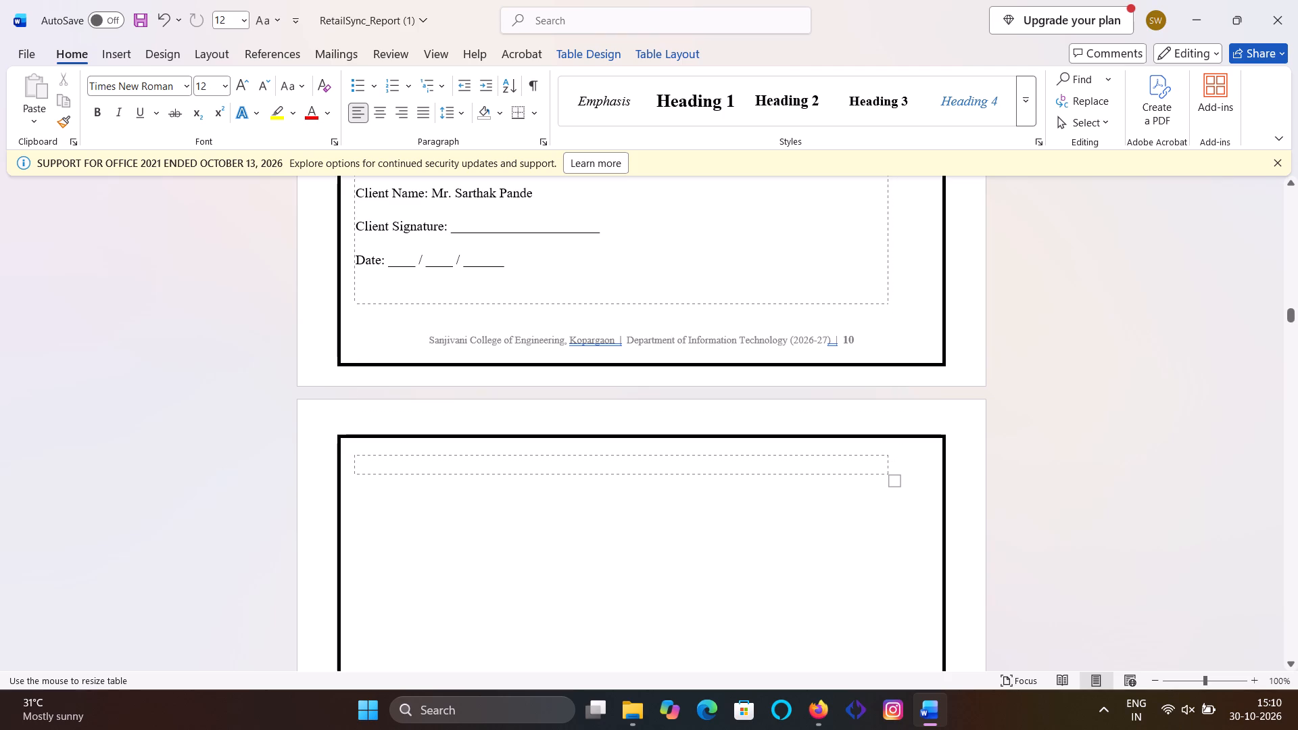
drag(874, 339, 880, 299)
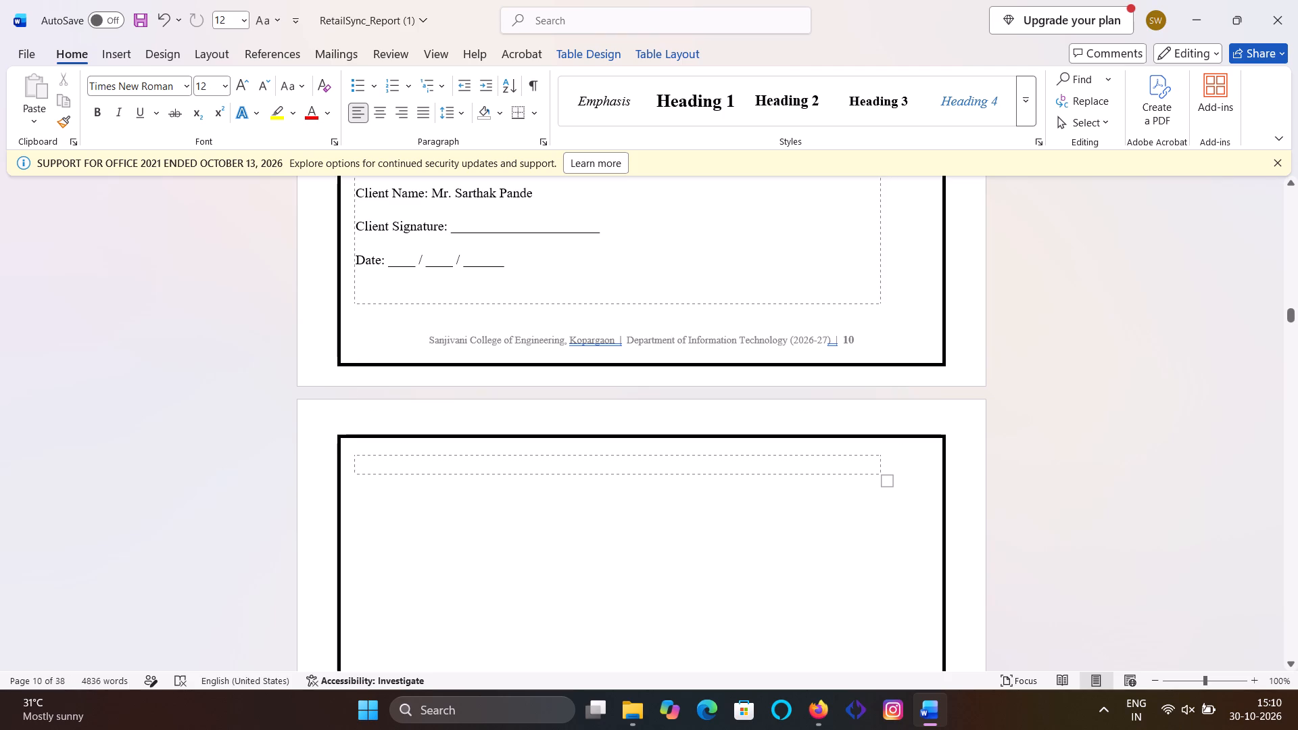
click(778, 610)
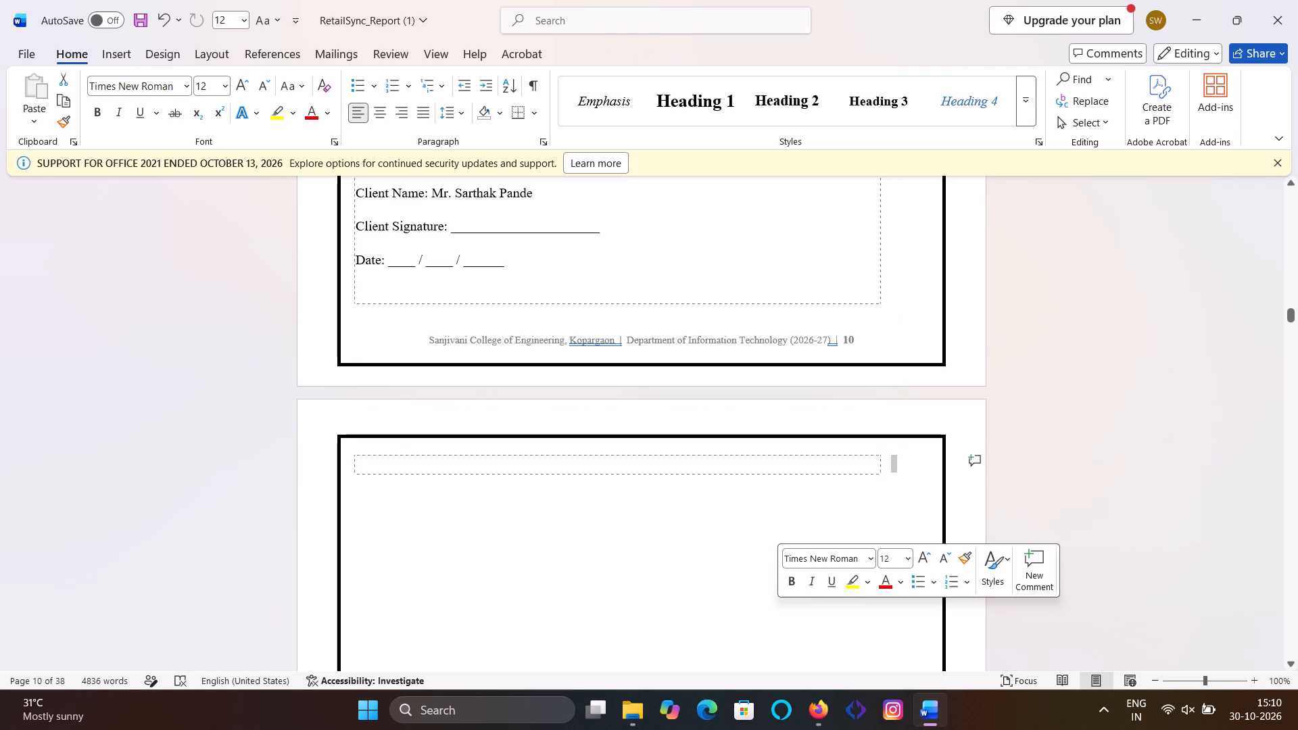
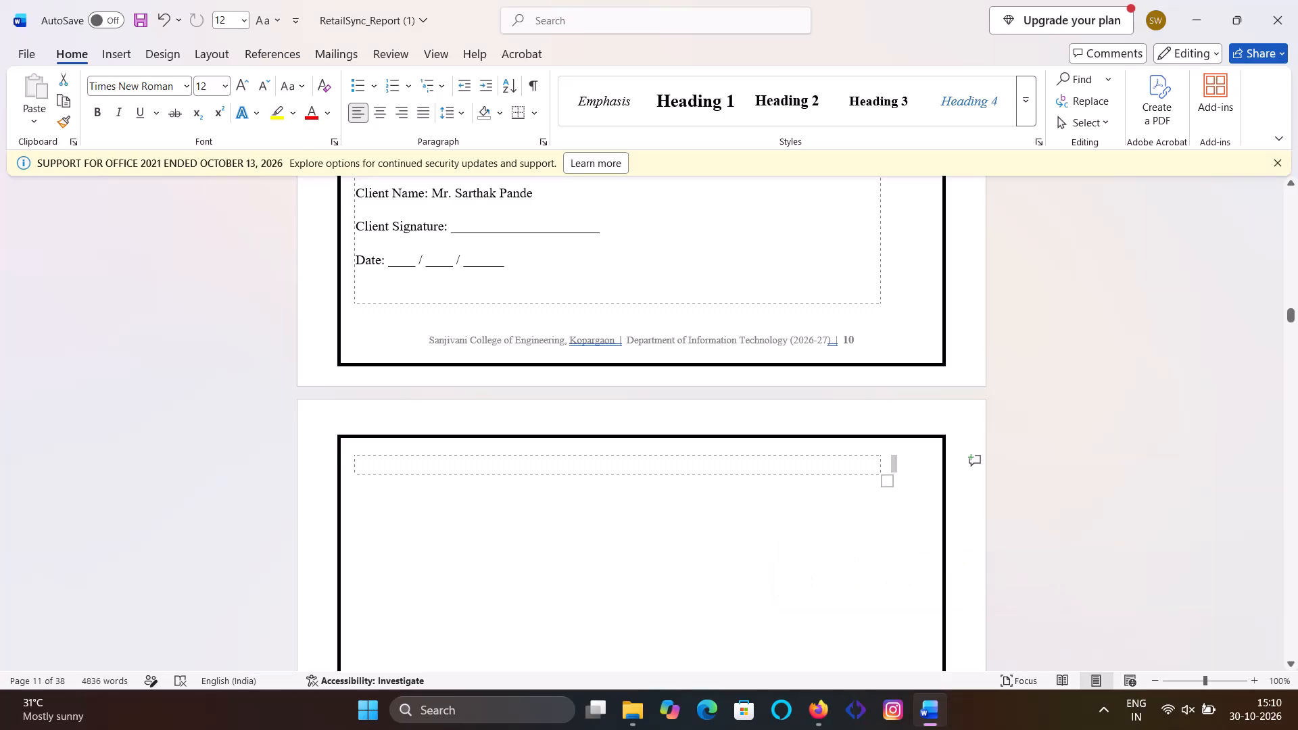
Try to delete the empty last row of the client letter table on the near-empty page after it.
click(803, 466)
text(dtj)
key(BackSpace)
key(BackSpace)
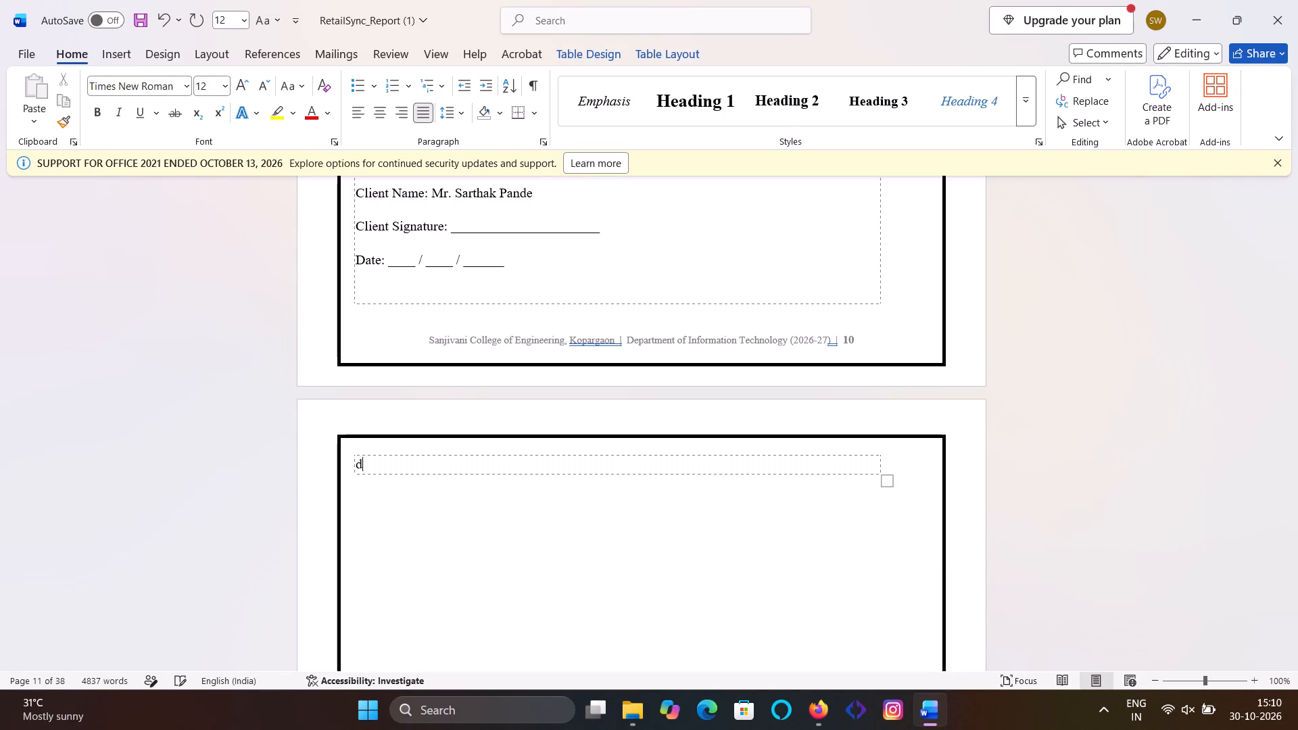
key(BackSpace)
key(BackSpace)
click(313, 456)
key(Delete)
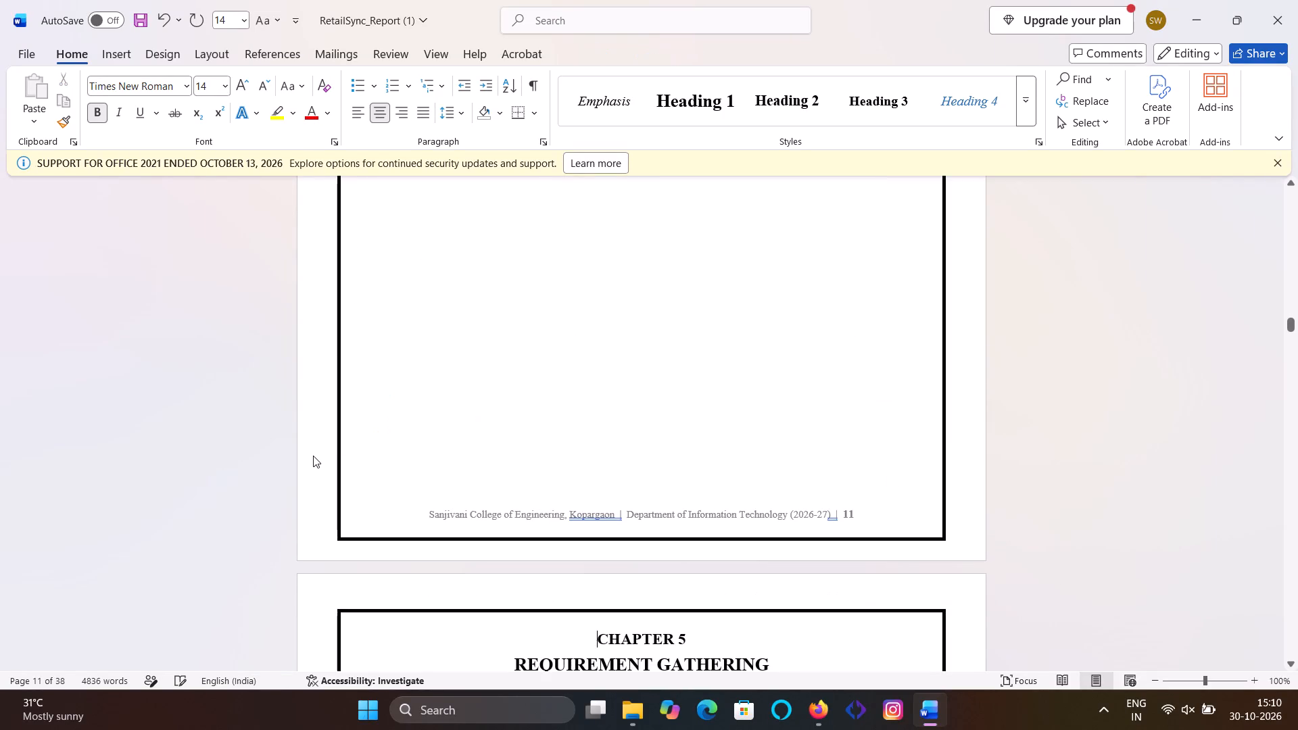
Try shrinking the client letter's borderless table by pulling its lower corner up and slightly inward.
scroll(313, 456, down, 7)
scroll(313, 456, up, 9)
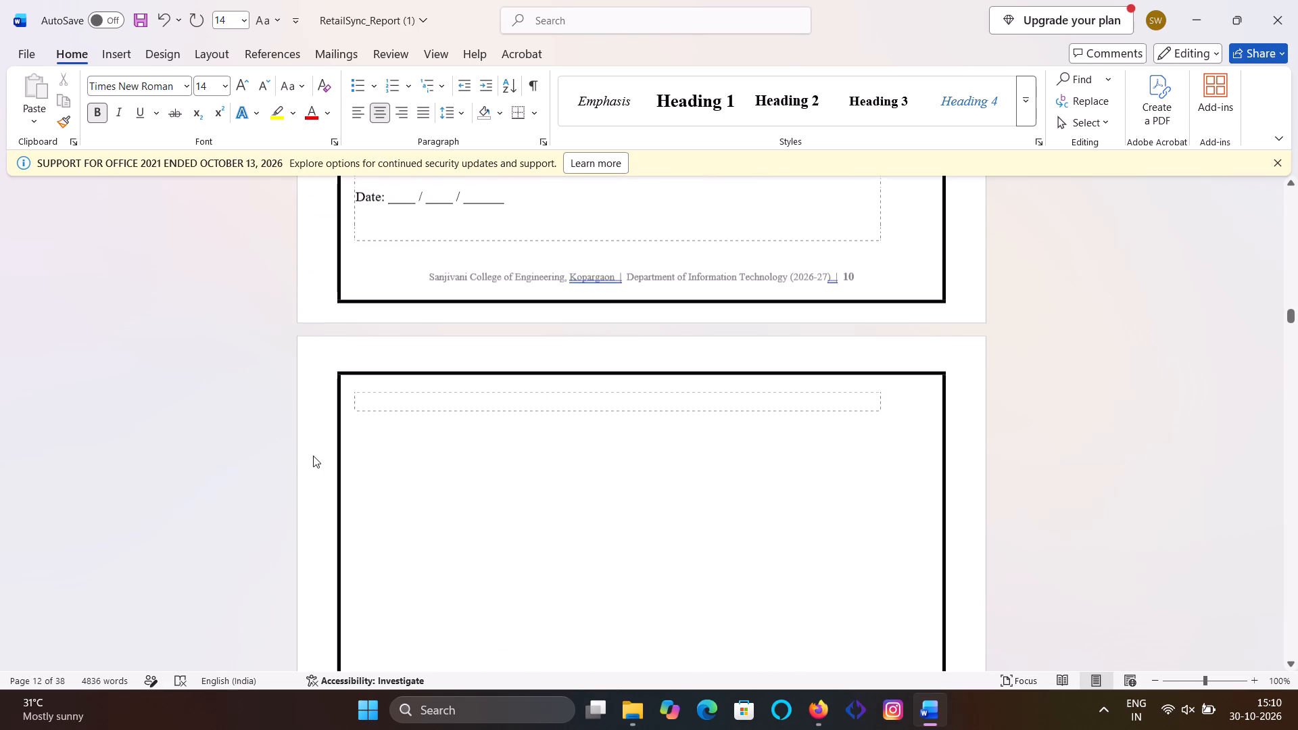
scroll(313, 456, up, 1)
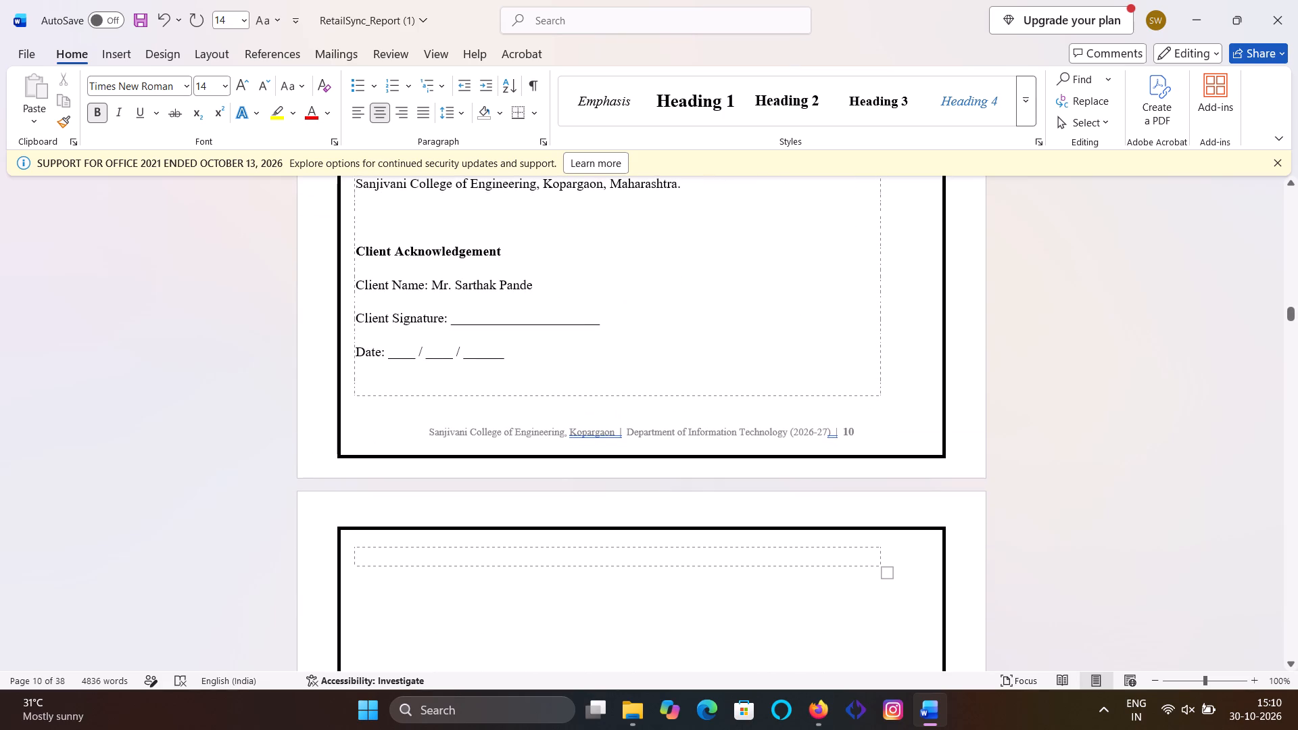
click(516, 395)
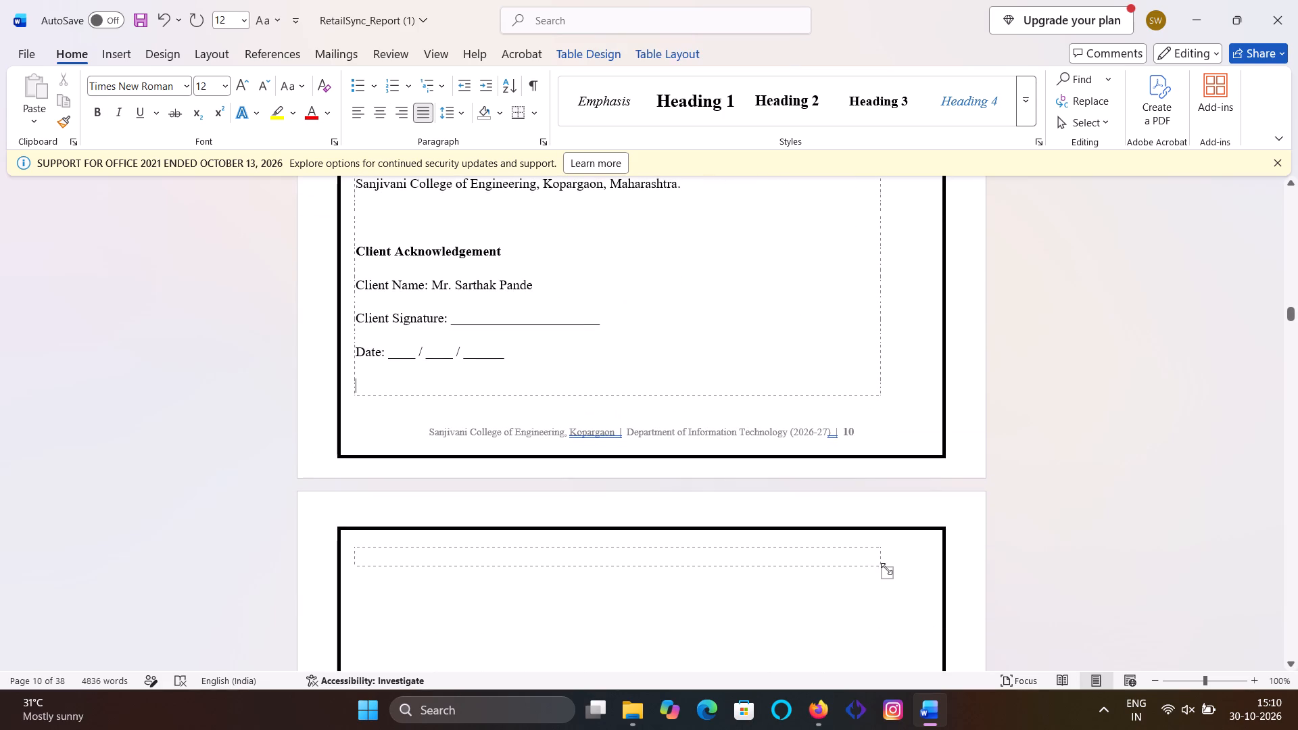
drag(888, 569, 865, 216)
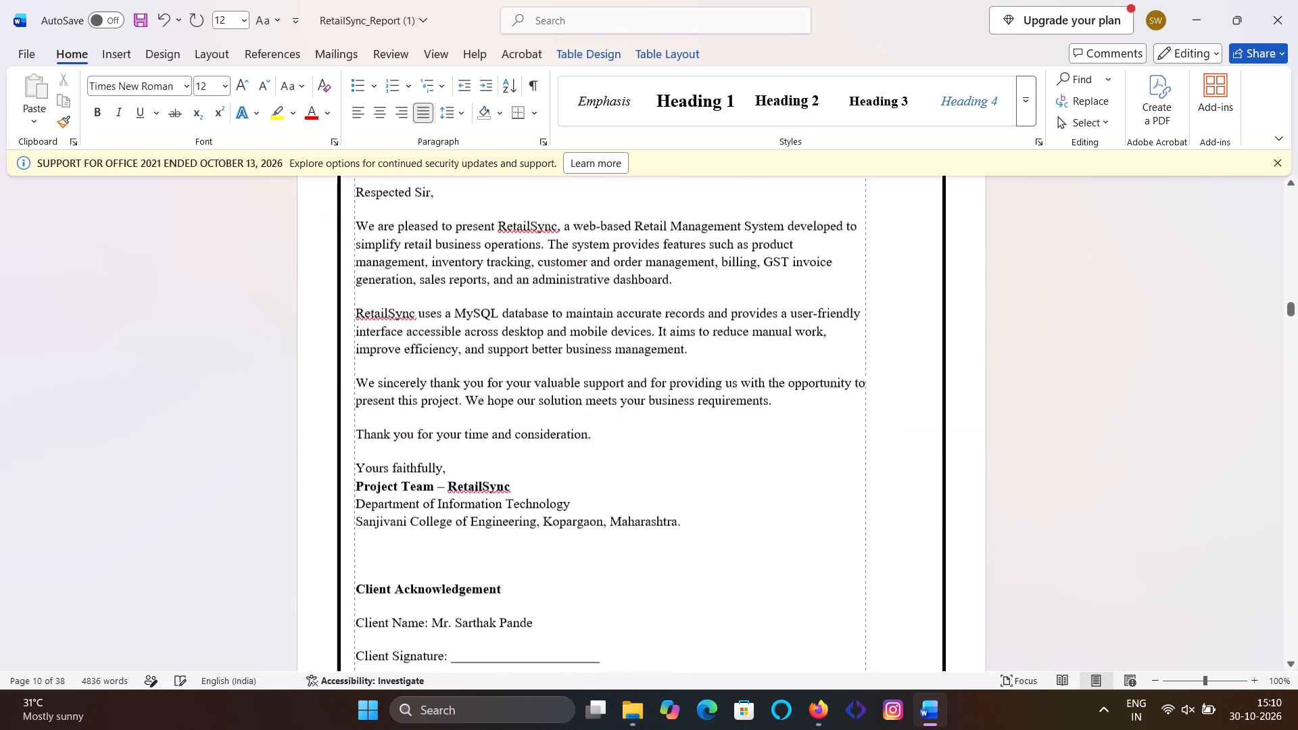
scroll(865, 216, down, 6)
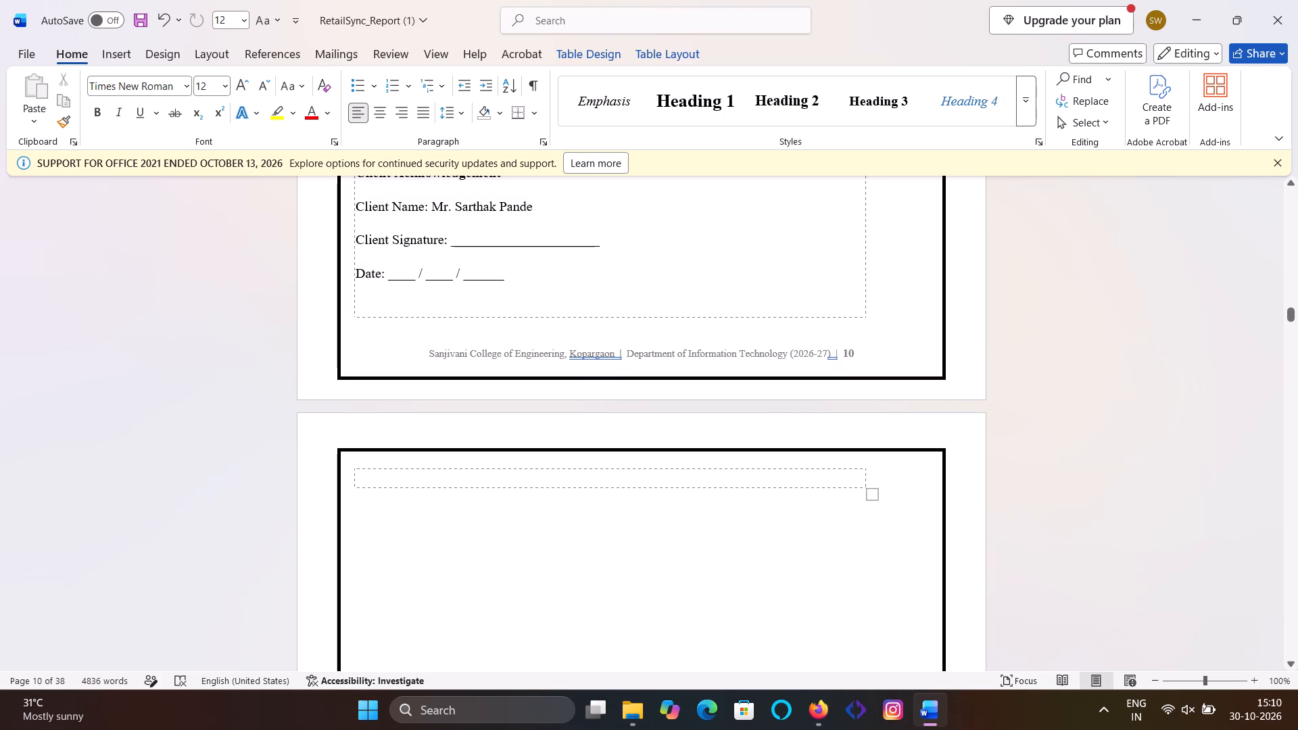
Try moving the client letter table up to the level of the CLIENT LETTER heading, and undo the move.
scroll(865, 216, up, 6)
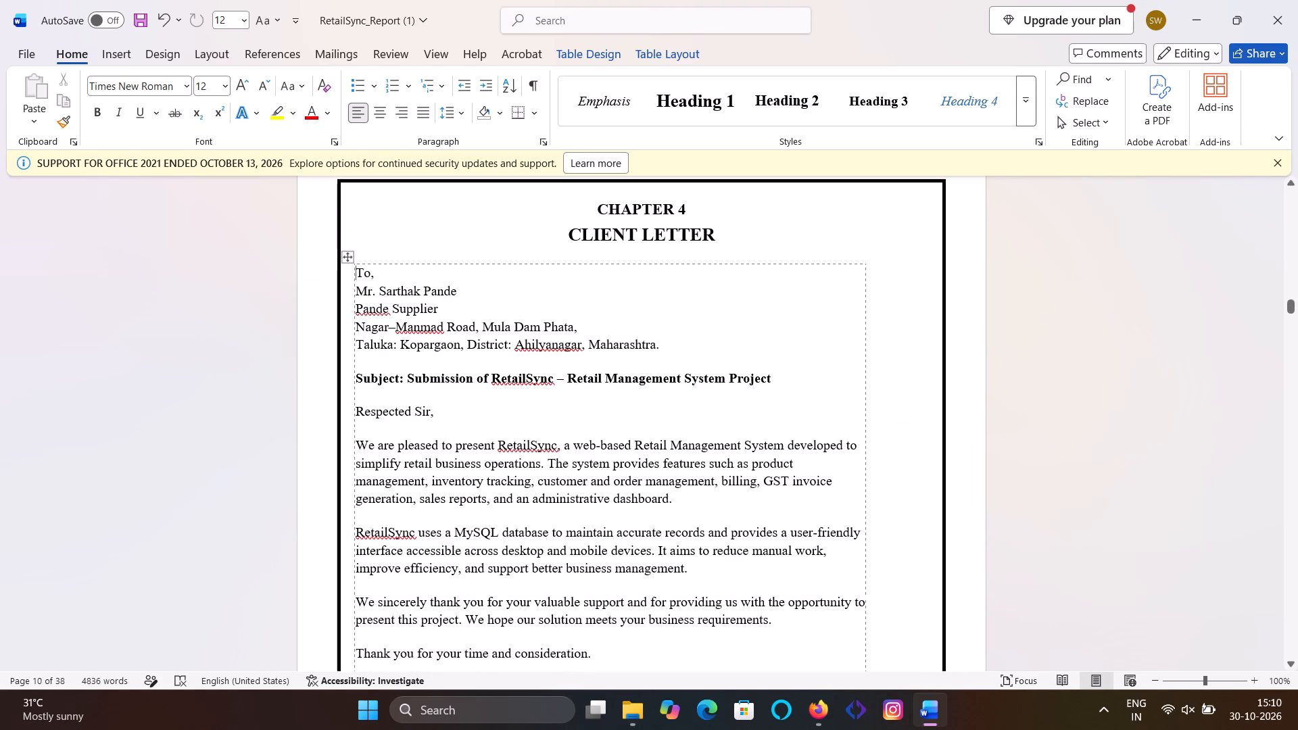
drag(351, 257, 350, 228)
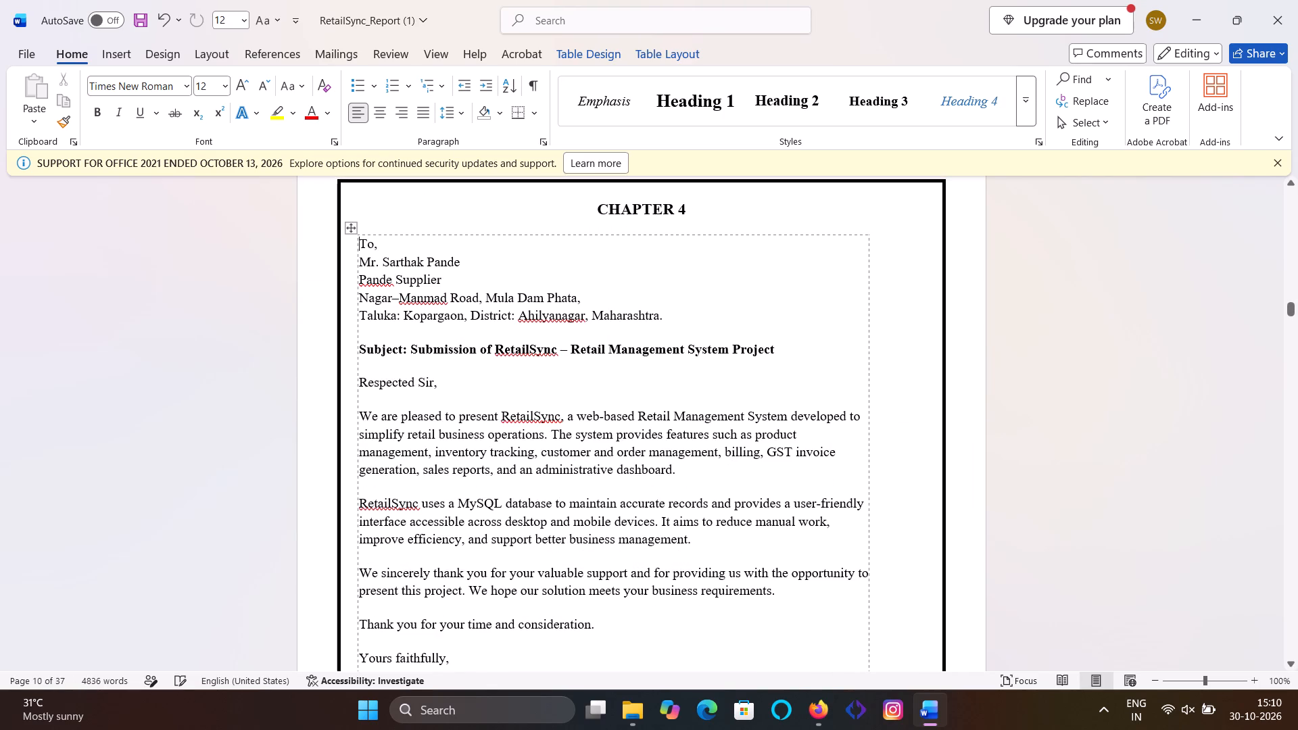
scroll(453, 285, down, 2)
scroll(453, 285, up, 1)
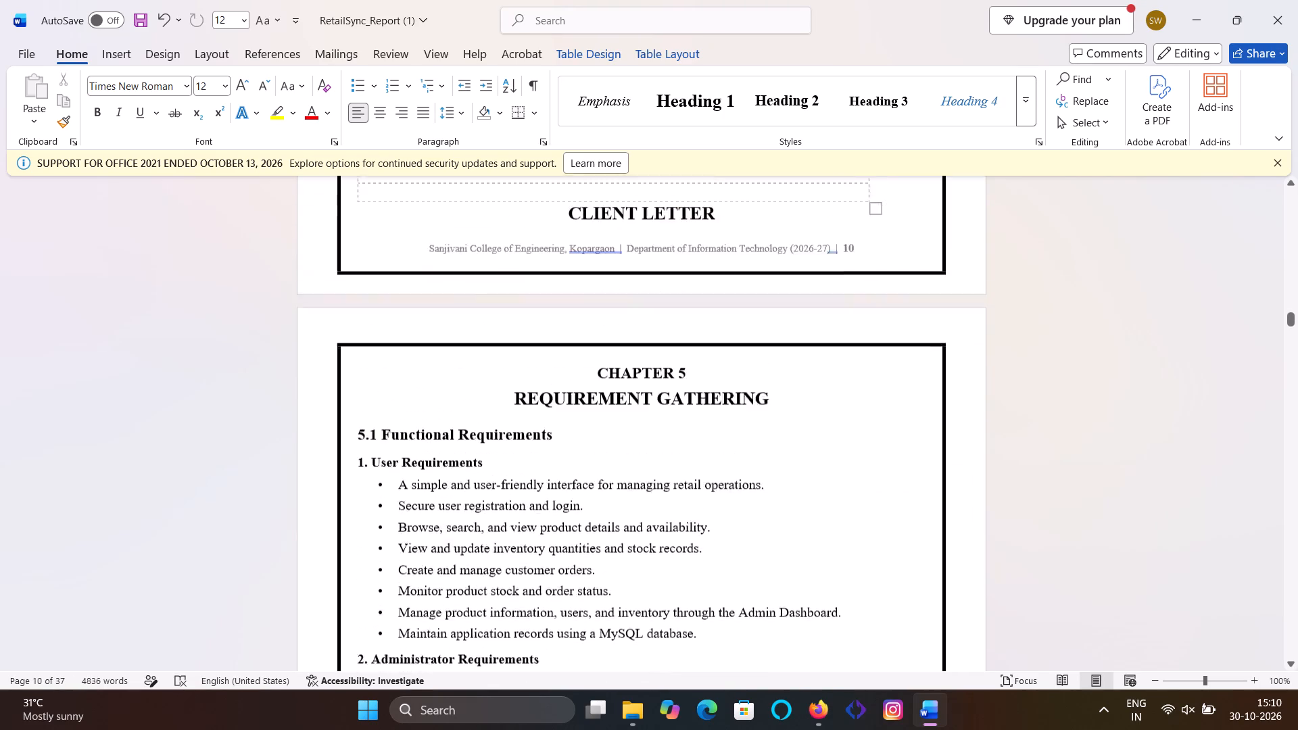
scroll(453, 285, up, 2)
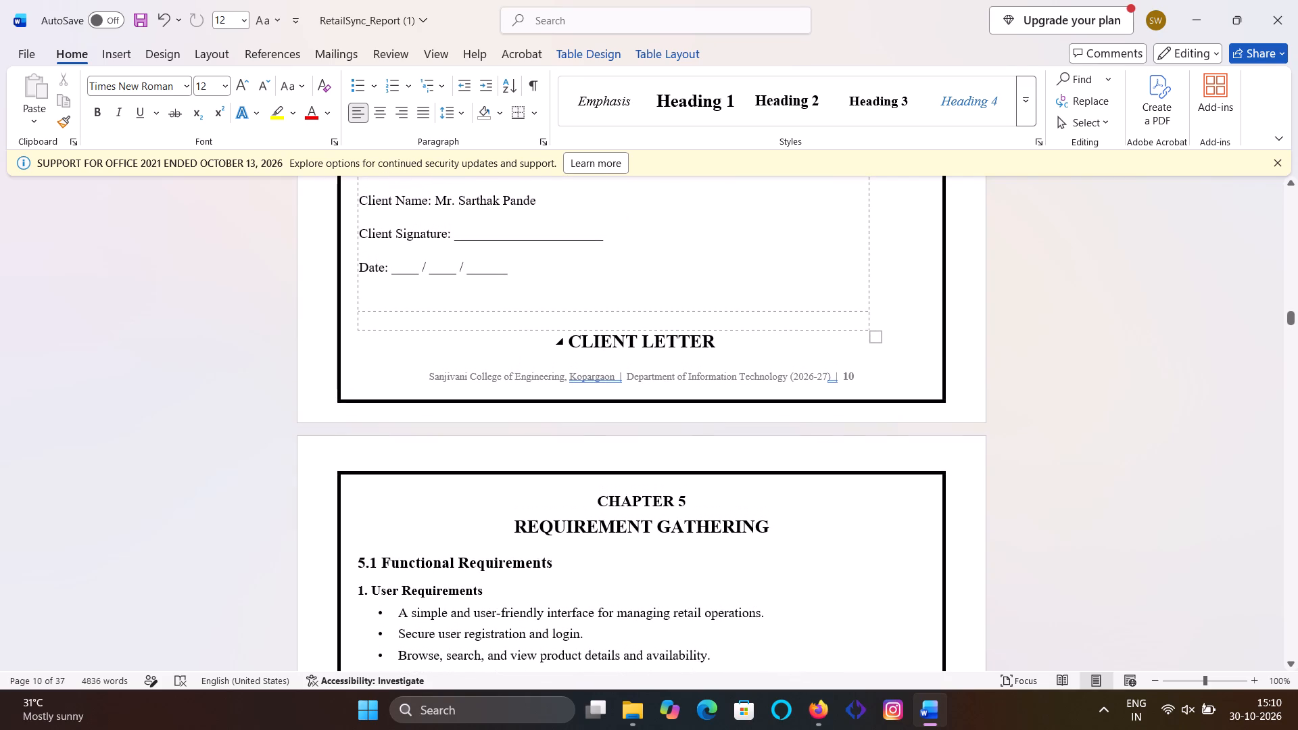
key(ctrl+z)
Narrow the client letter's table slightly by resizing it from the lower corner of its empty last row.
scroll(660, 350, down, 1)
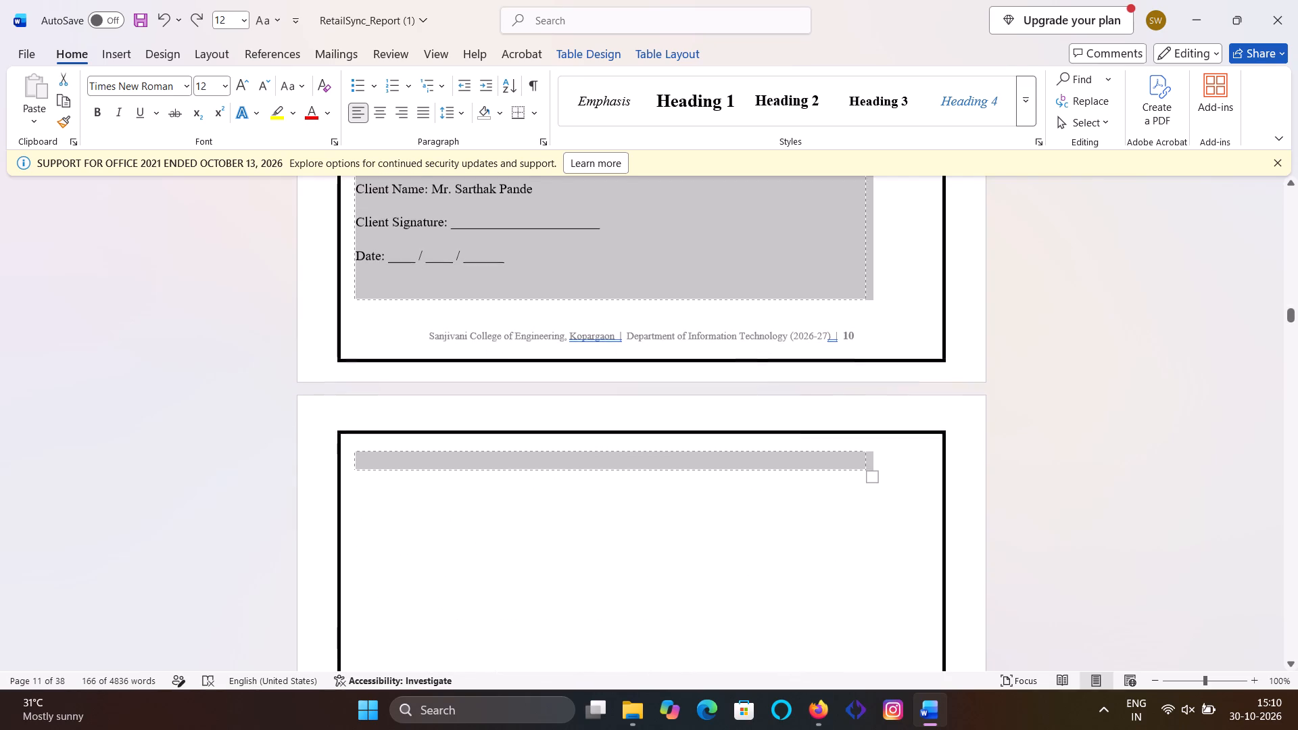
scroll(660, 350, down, 1)
click(697, 415)
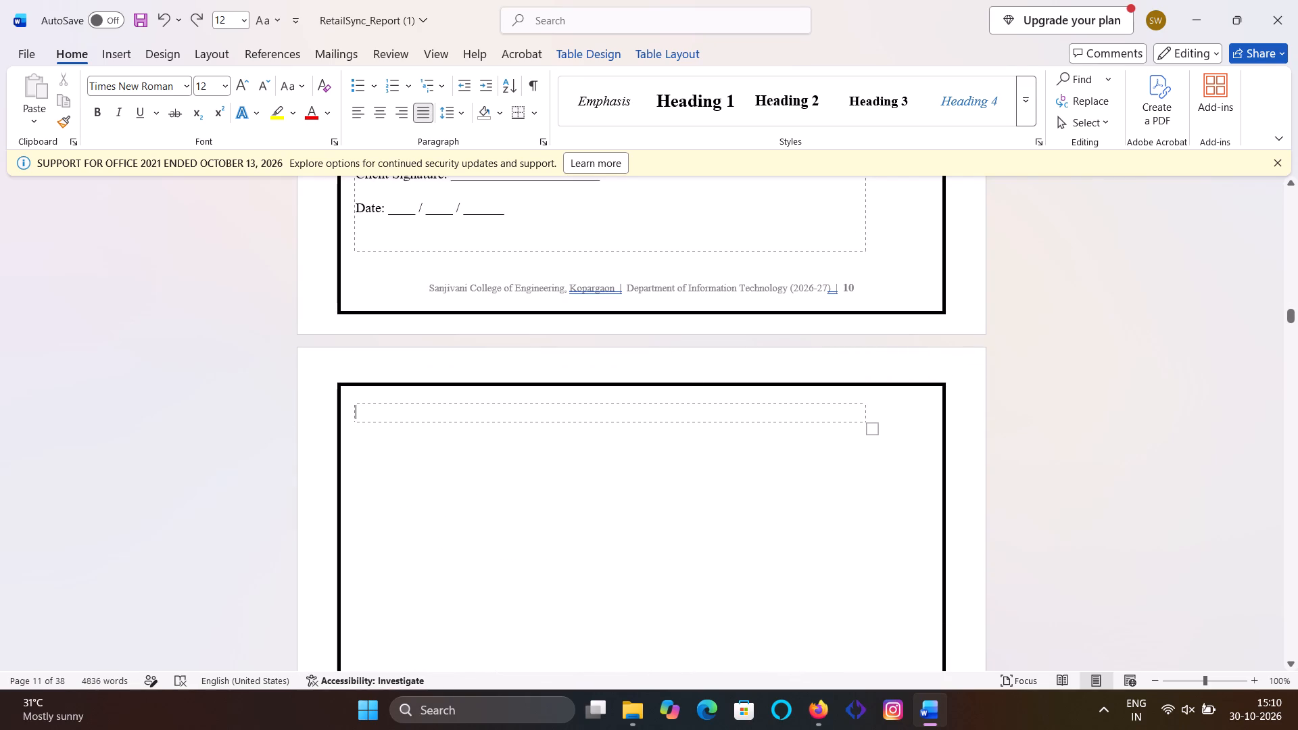
drag(871, 431, 857, 399)
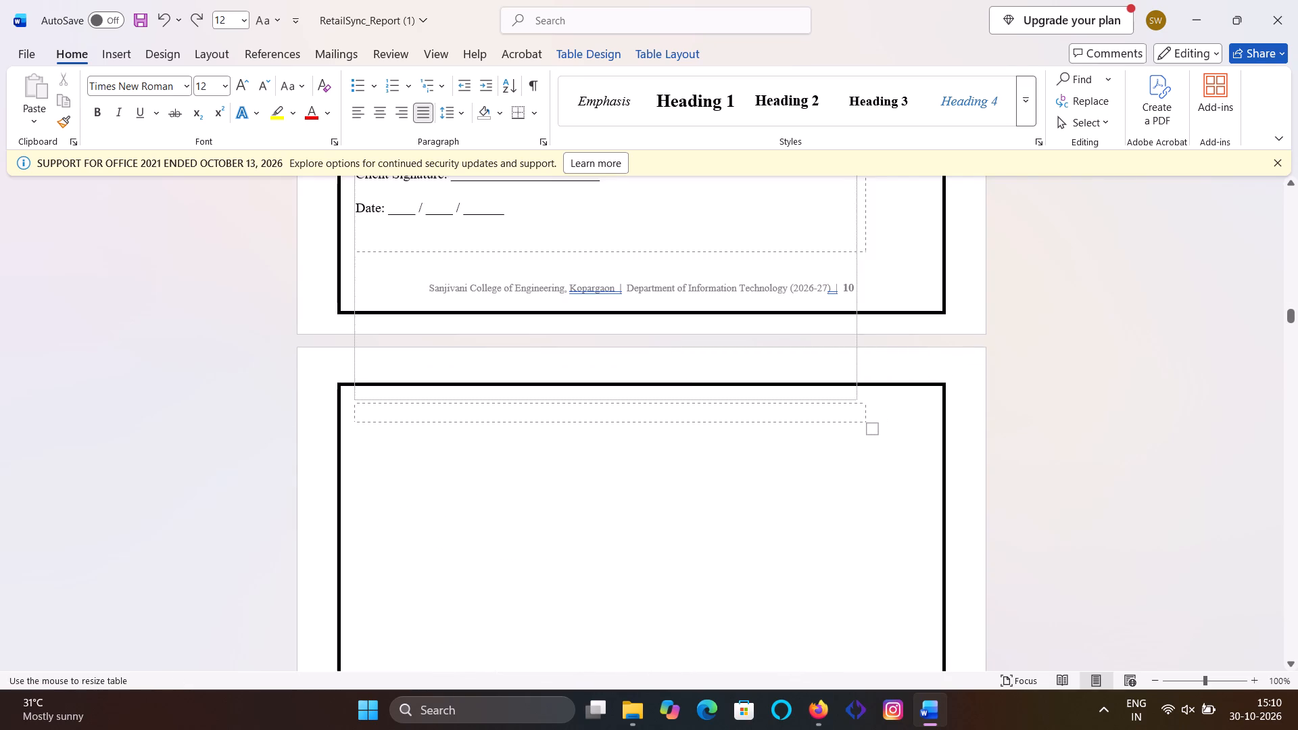
drag(857, 399, 858, 399)
scroll(858, 399, down, 7)
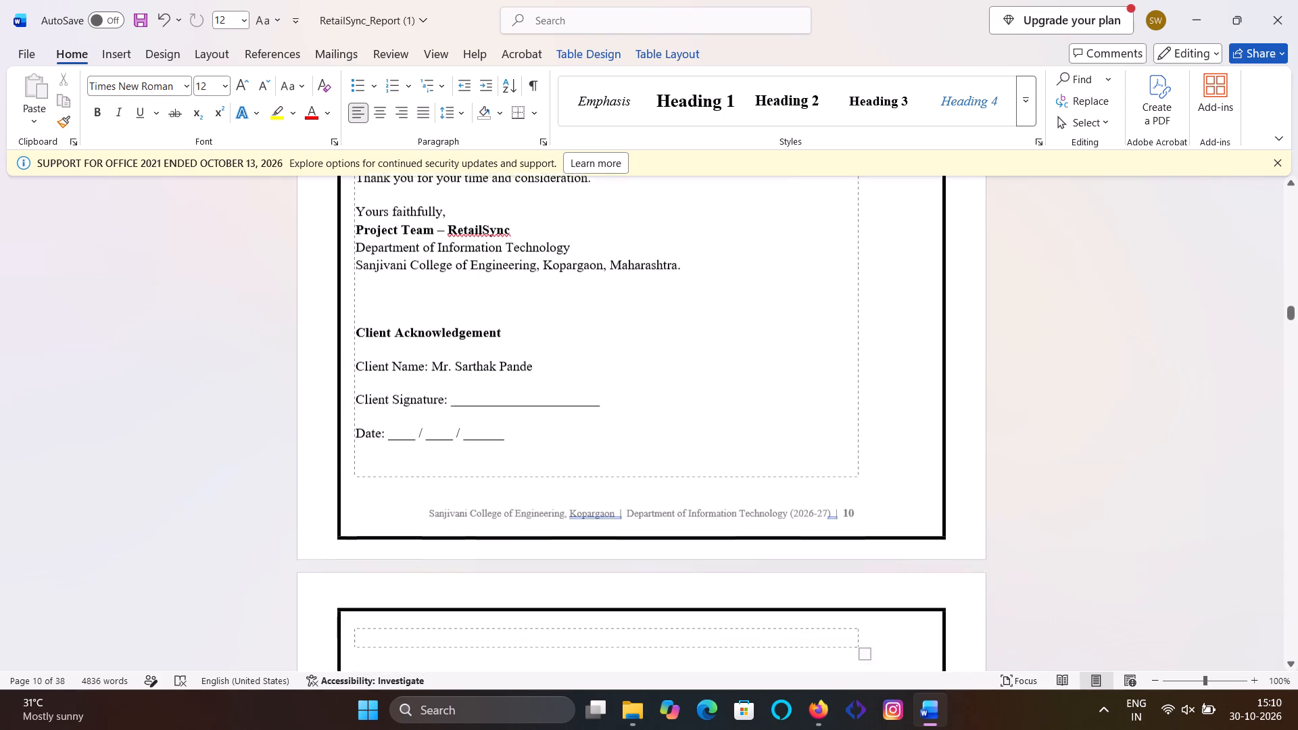
scroll(858, 399, down, 2)
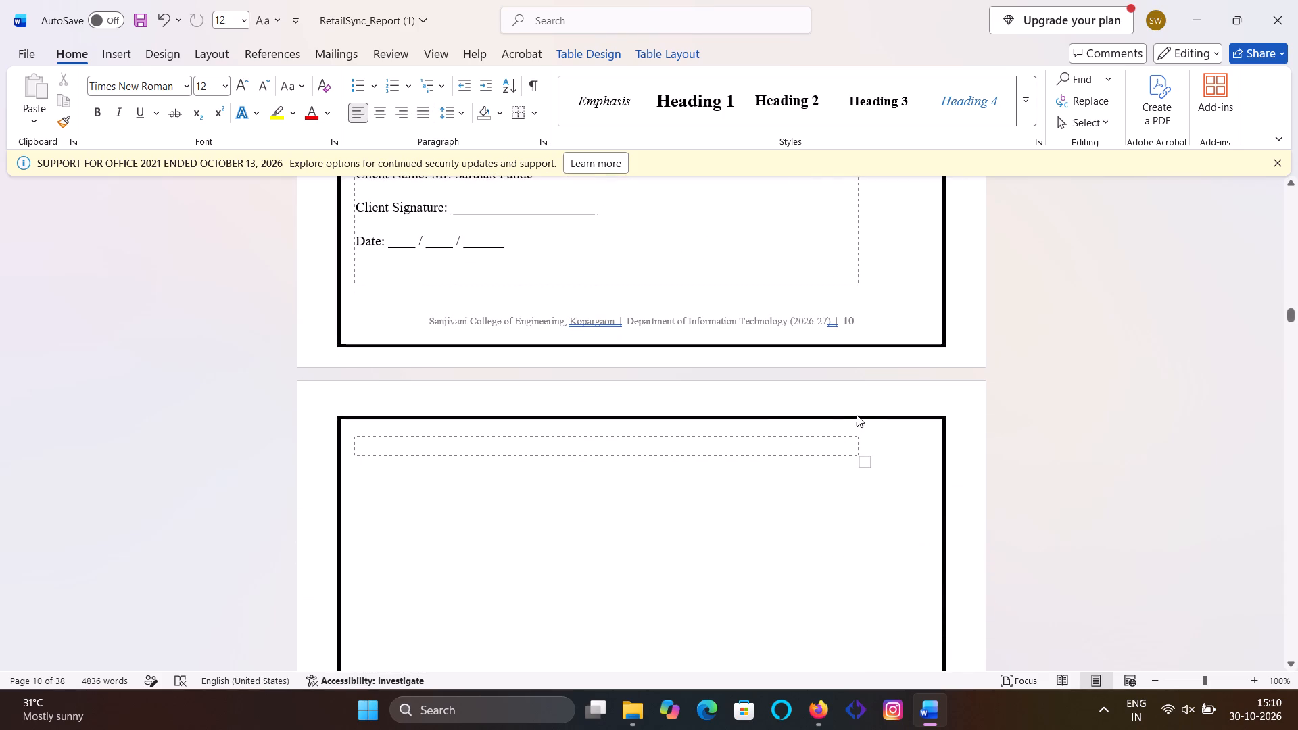
Move the client letter table slightly up, directly beneath the CLIENT LETTER heading, so its empty last row fits on the letter's page.
scroll(758, 358, up, 1)
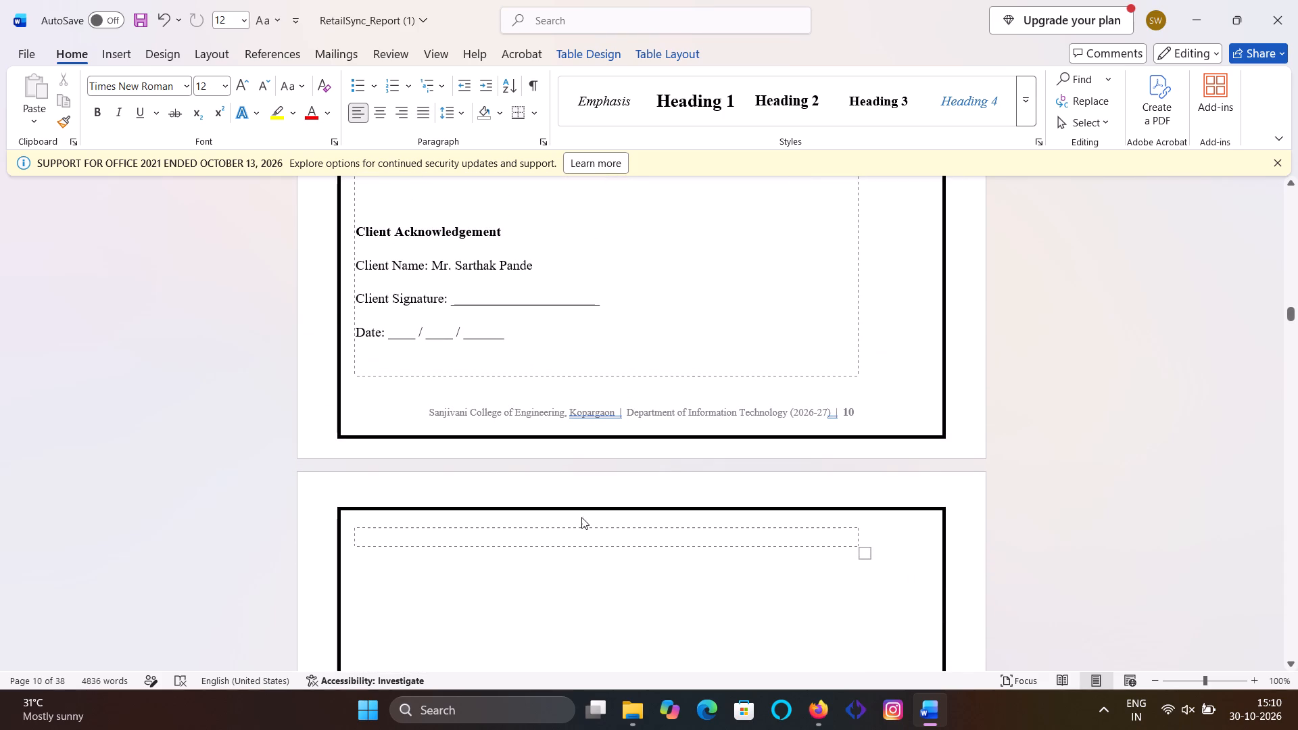
click(530, 536)
scroll(878, 350, down, 4)
scroll(878, 350, up, 7)
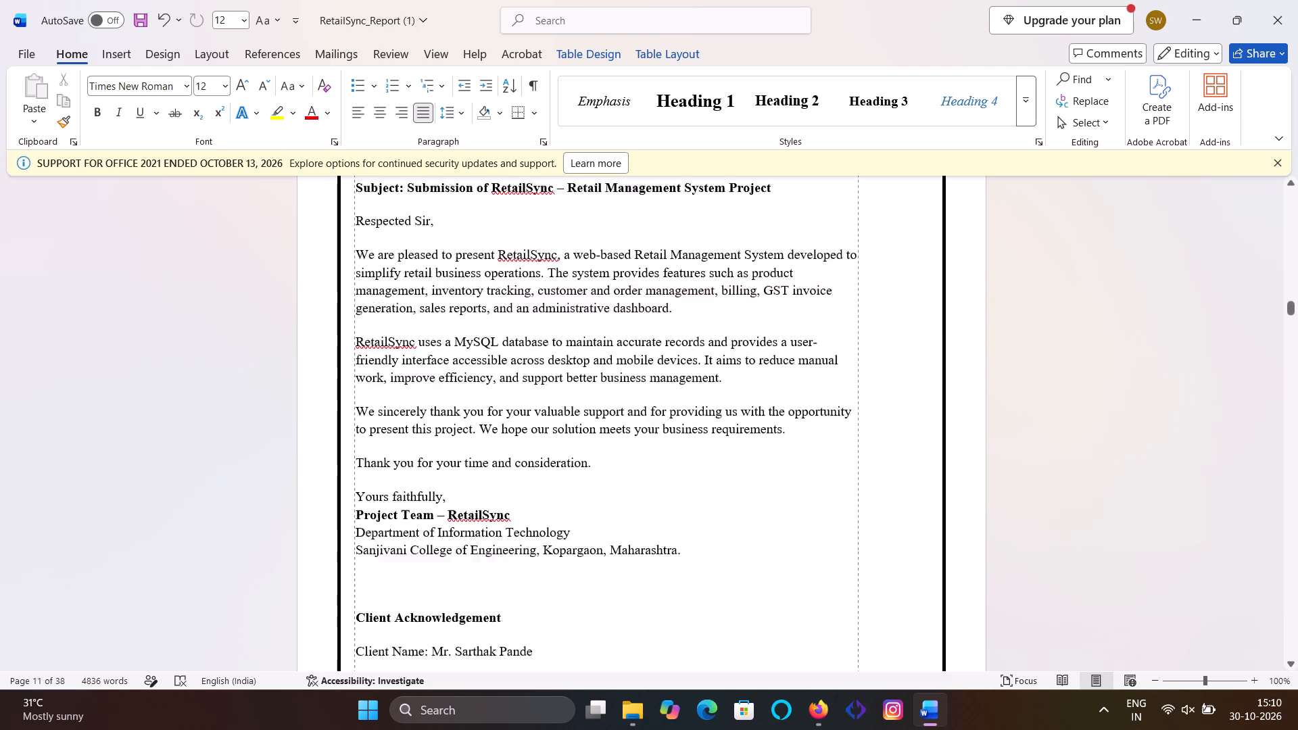
scroll(878, 350, up, 4)
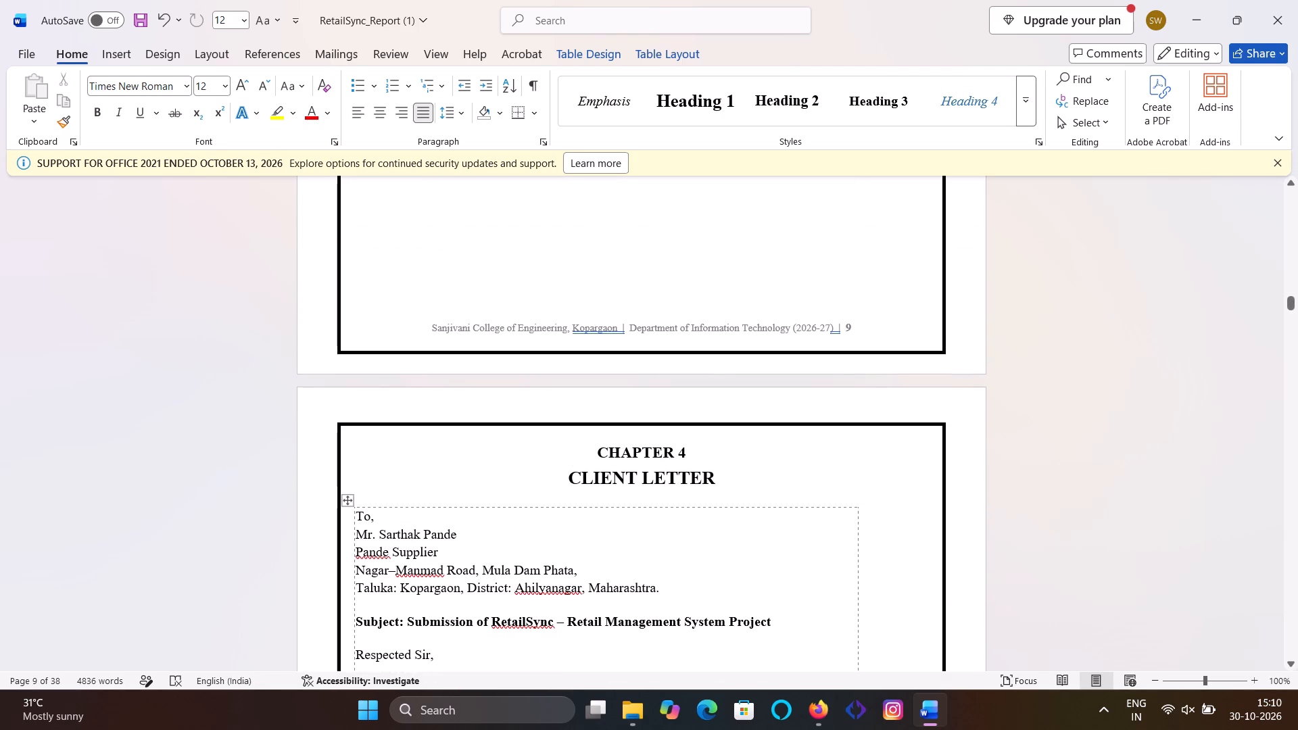
drag(343, 500, 356, 477)
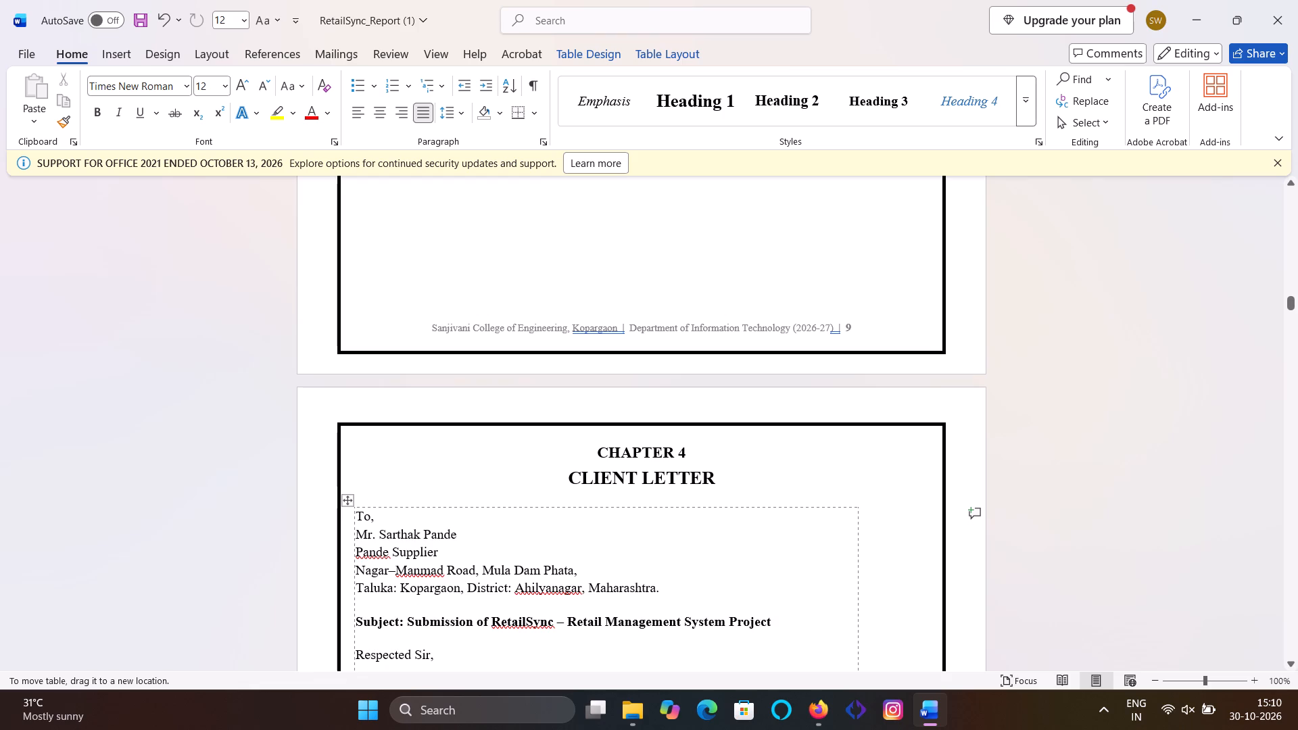
drag(356, 477, 343, 489)
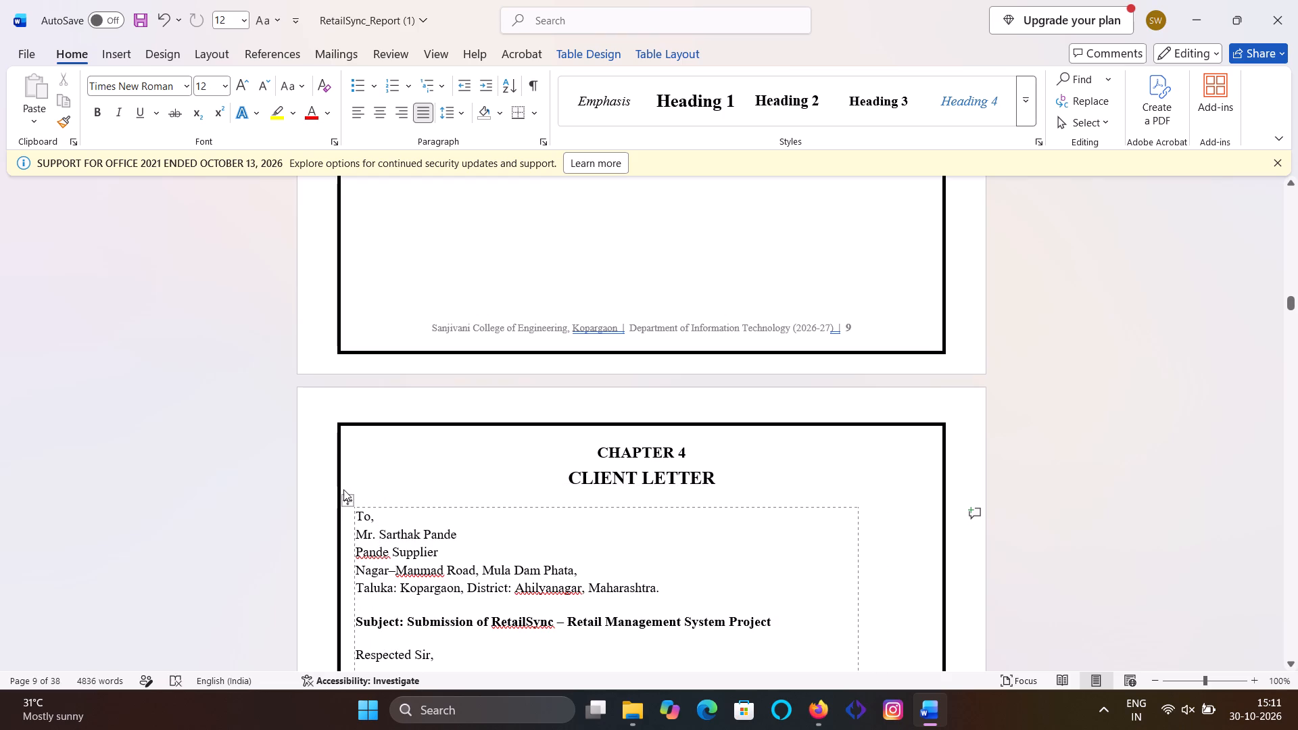
scroll(343, 489, down, 7)
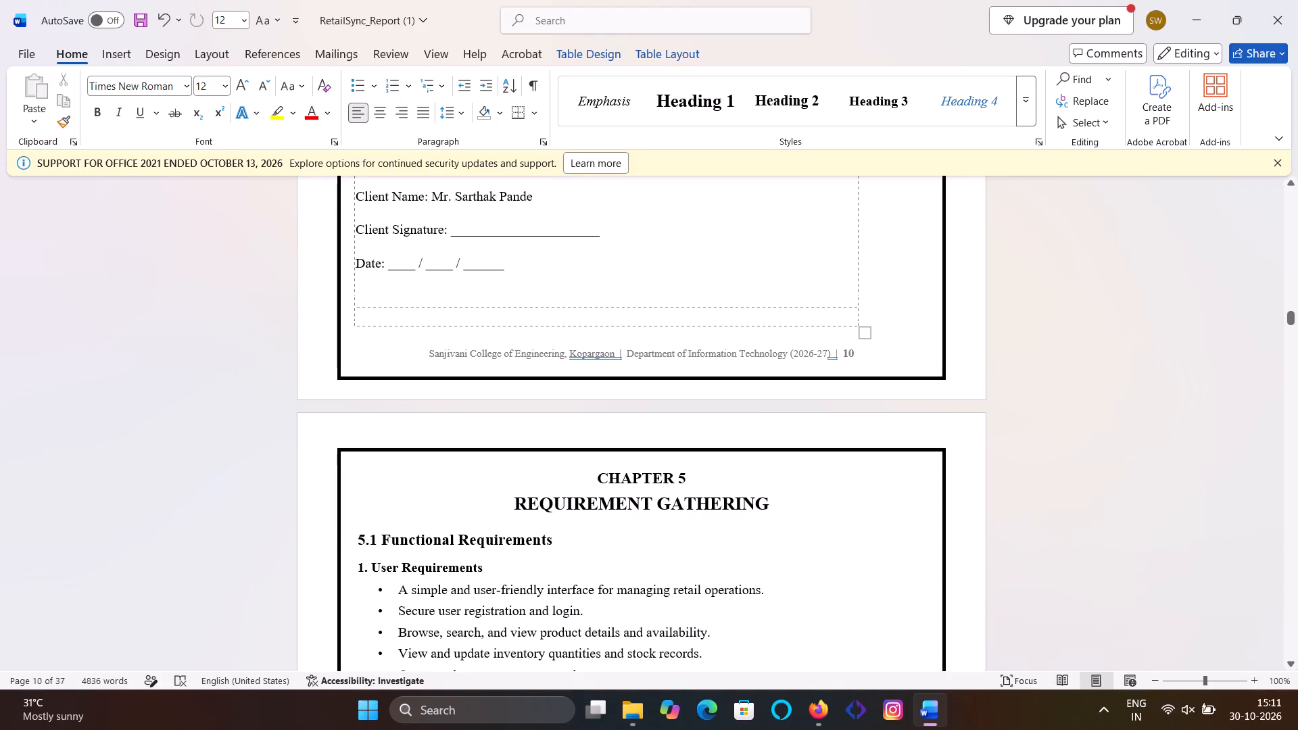
Check the page flow around the client letter, from the Chapter 3 lists through the Chapter 5 requirement tables.
scroll(343, 489, up, 9)
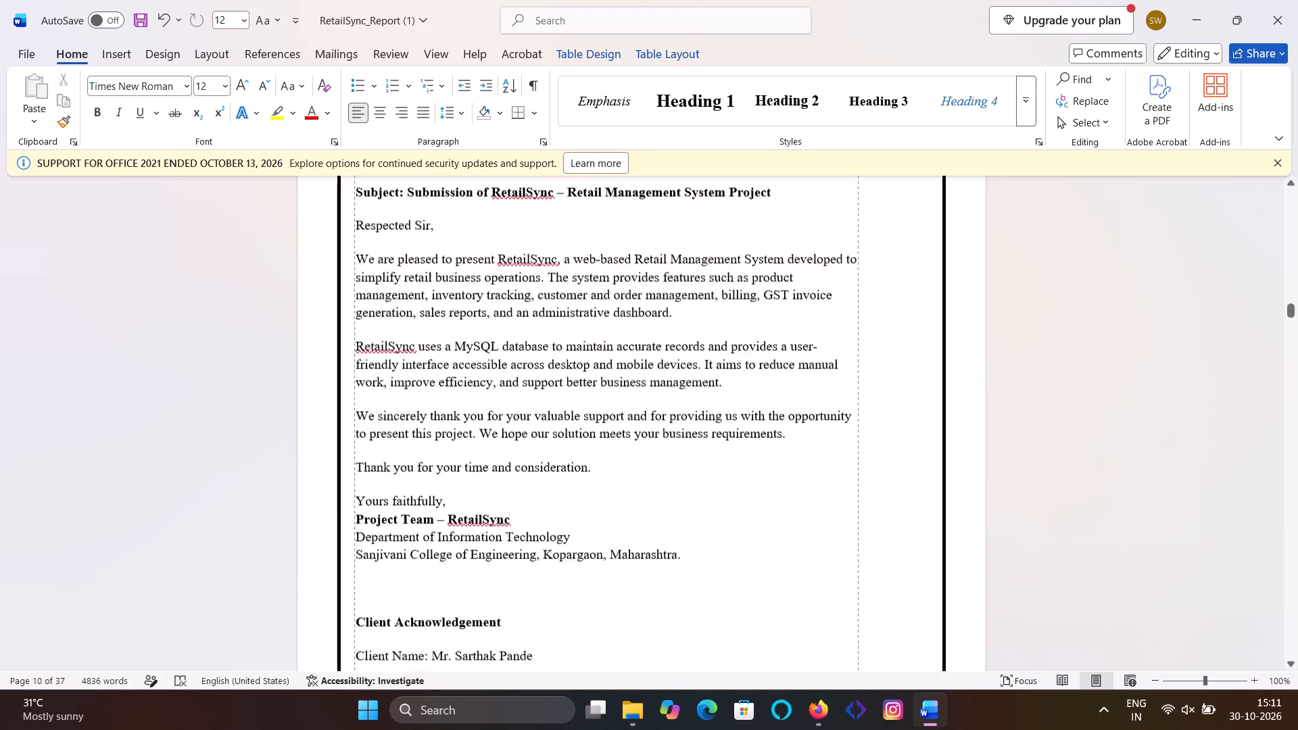
scroll(343, 489, up, 9)
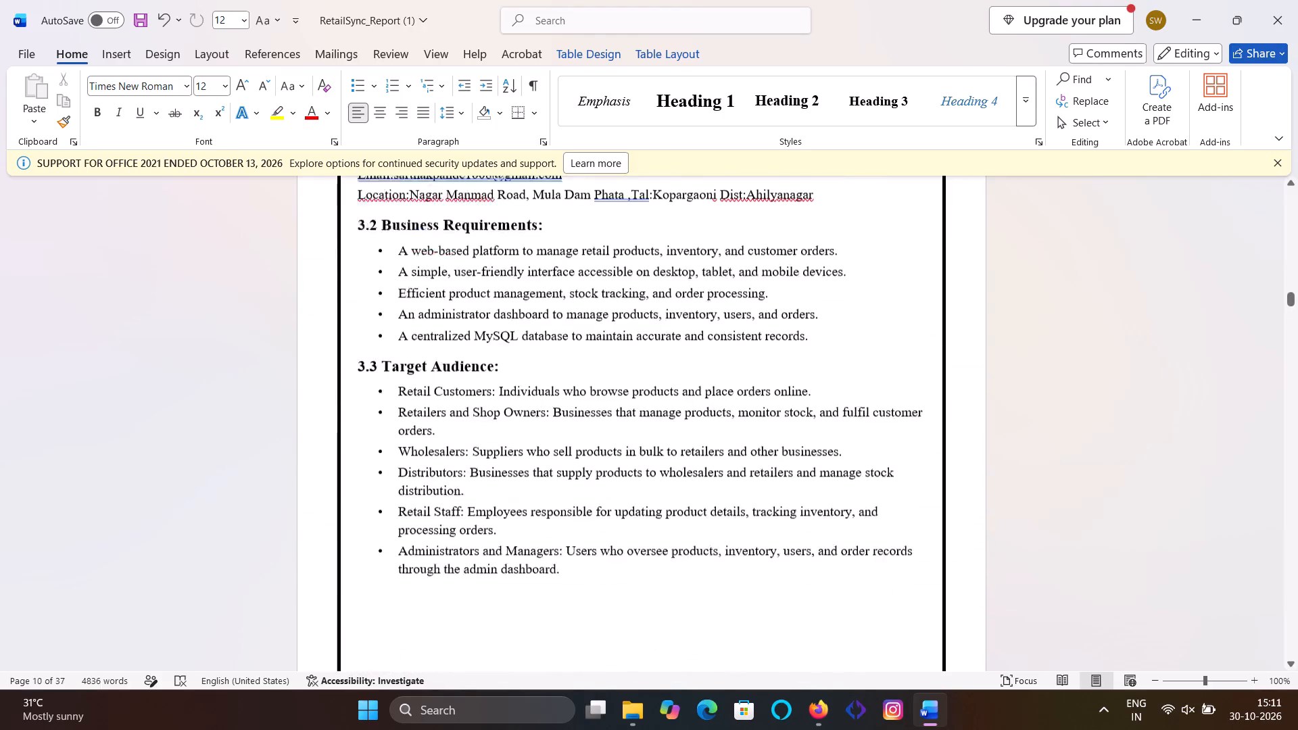
scroll(343, 489, down, 9)
scroll(343, 489, down, 13)
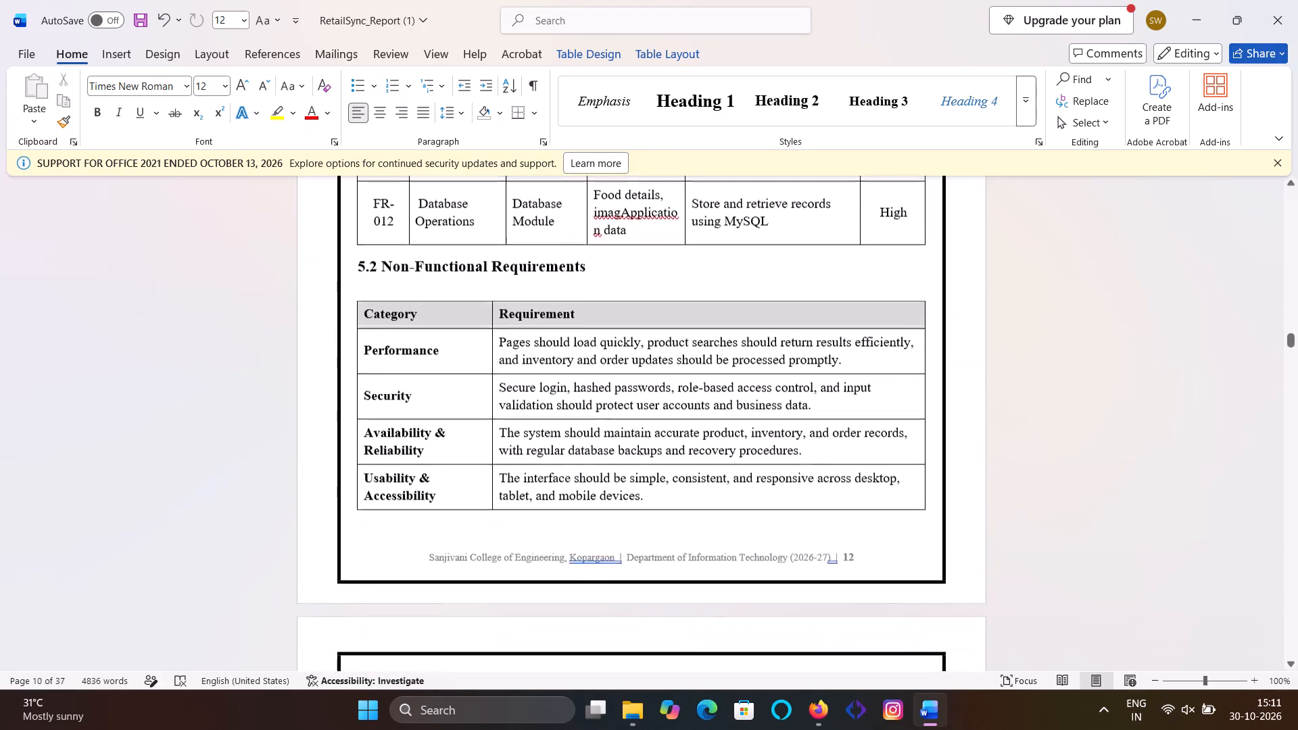
scroll(343, 489, down, 13)
scroll(343, 489, up, 13)
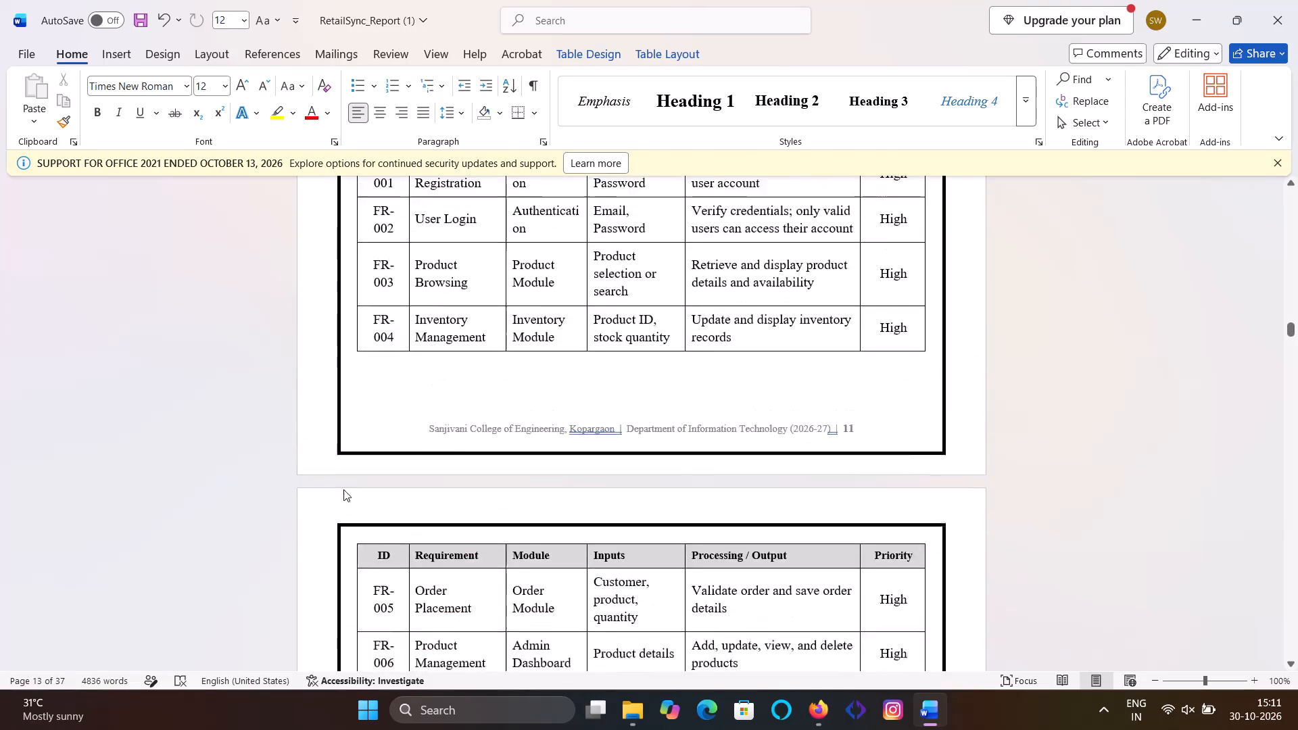
scroll(343, 489, up, 10)
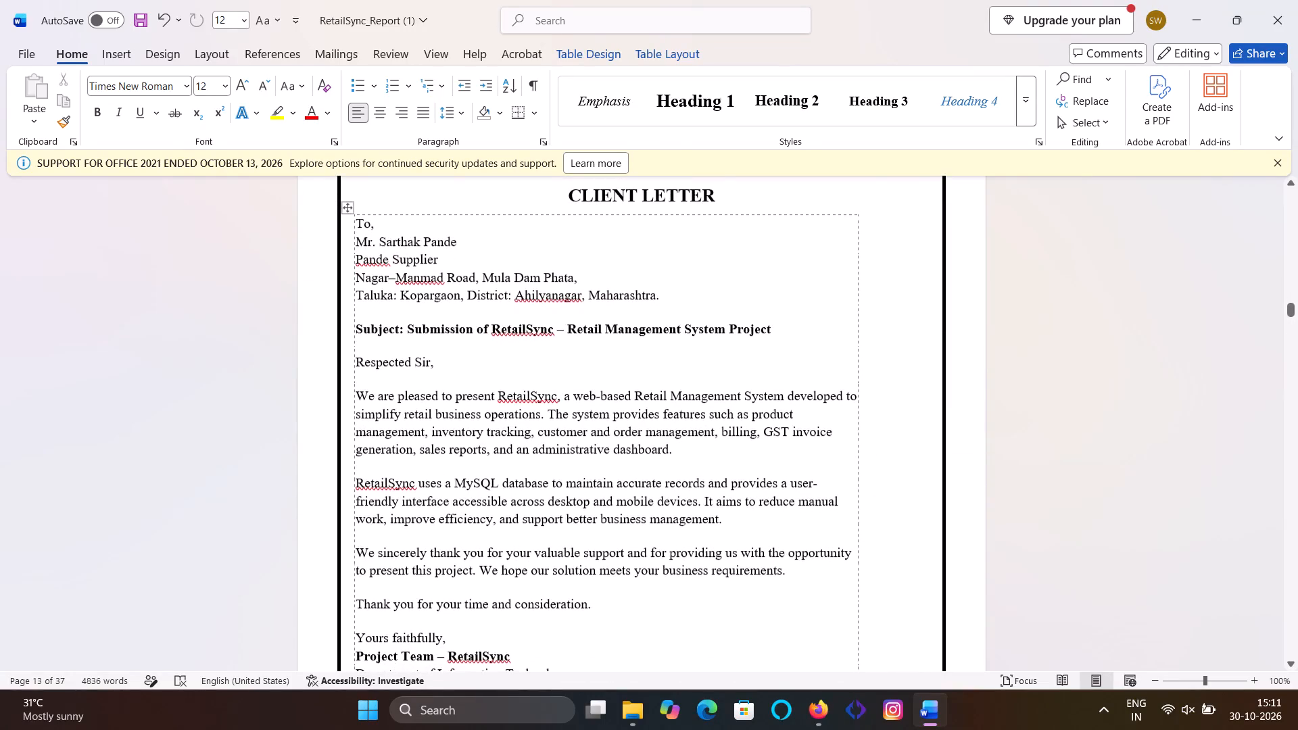
click(483, 450)
Review the layout and text alignment from the client letter back through Chapters 3, 2 and 1 to the Acknowledgements.
scroll(483, 450, up, 4)
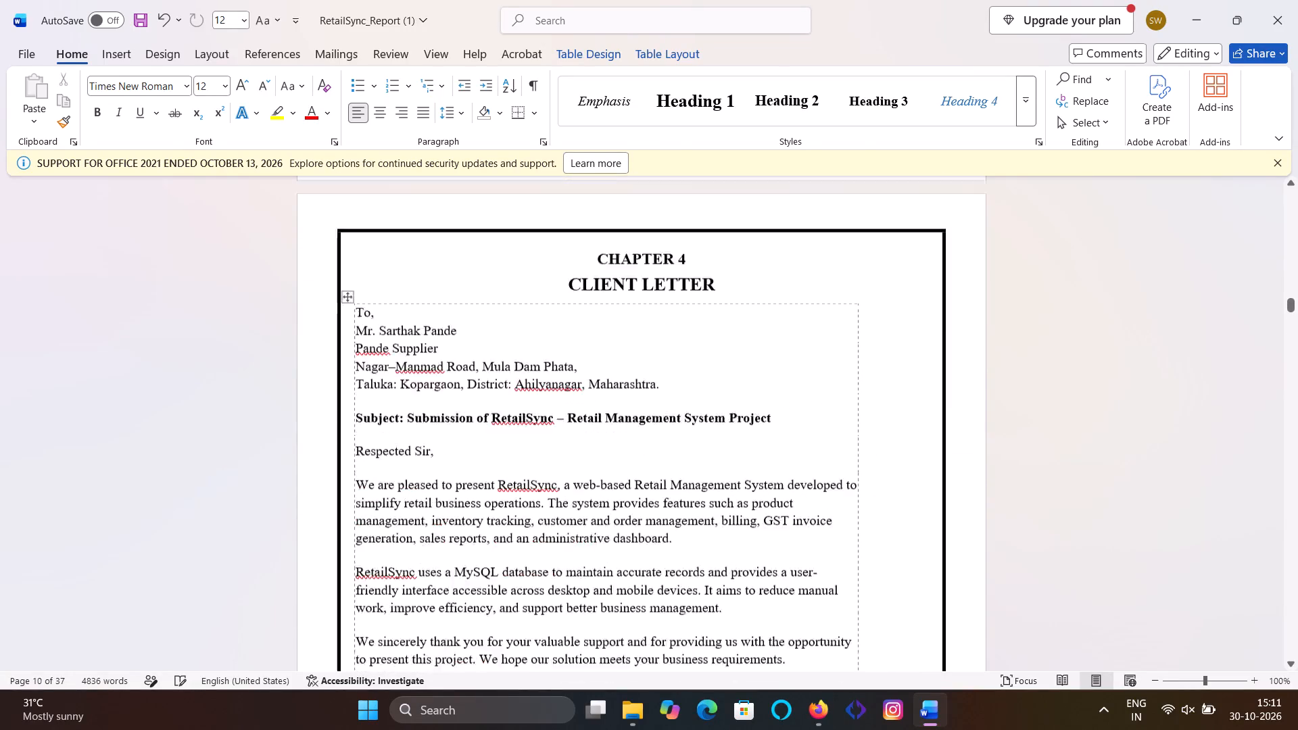
scroll(483, 450, up, 2)
drag(560, 579, 377, 404)
click(516, 506)
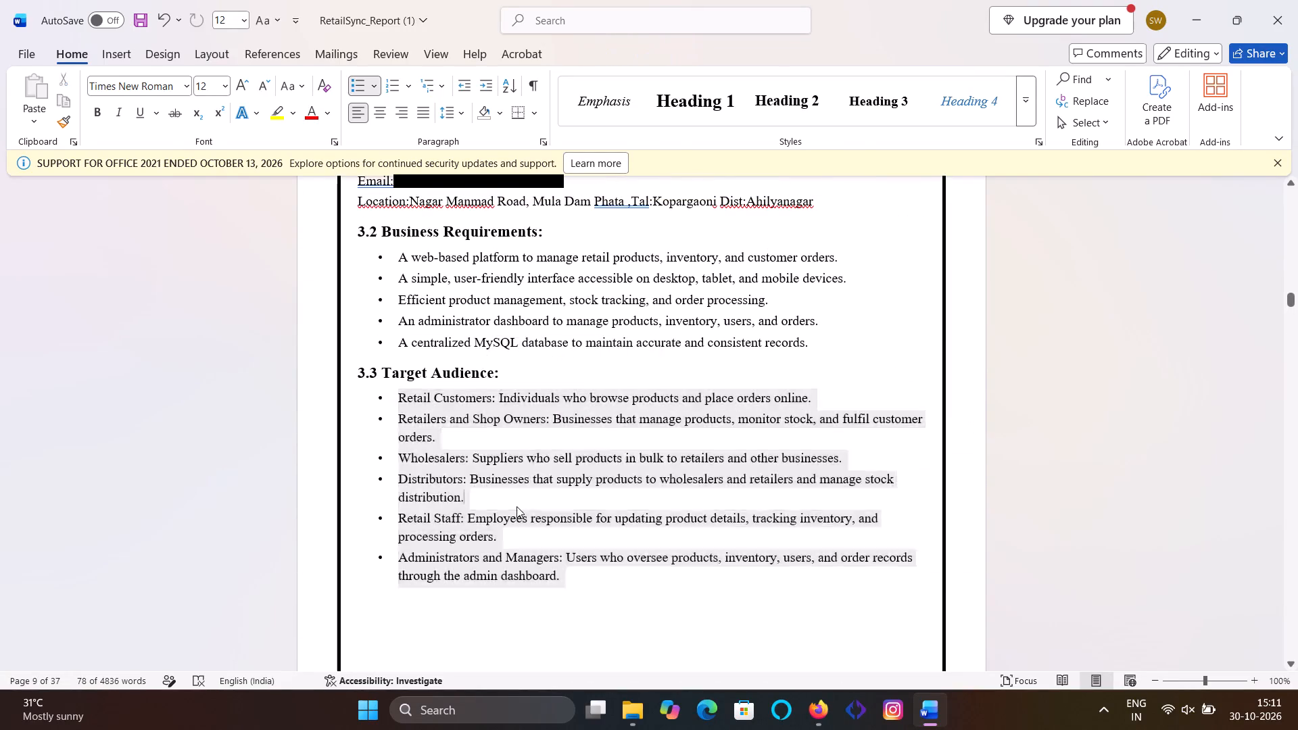
scroll(516, 506, up, 14)
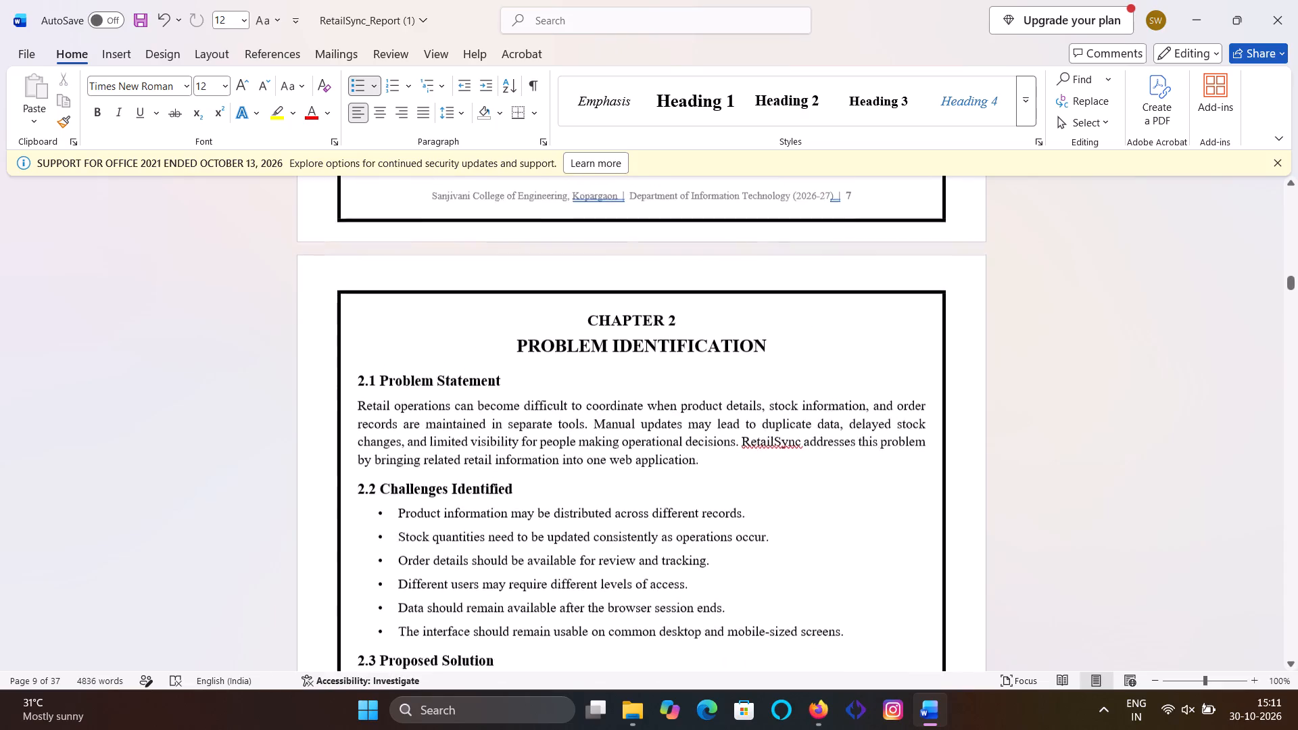
scroll(516, 506, up, 11)
scroll(516, 506, down, 4)
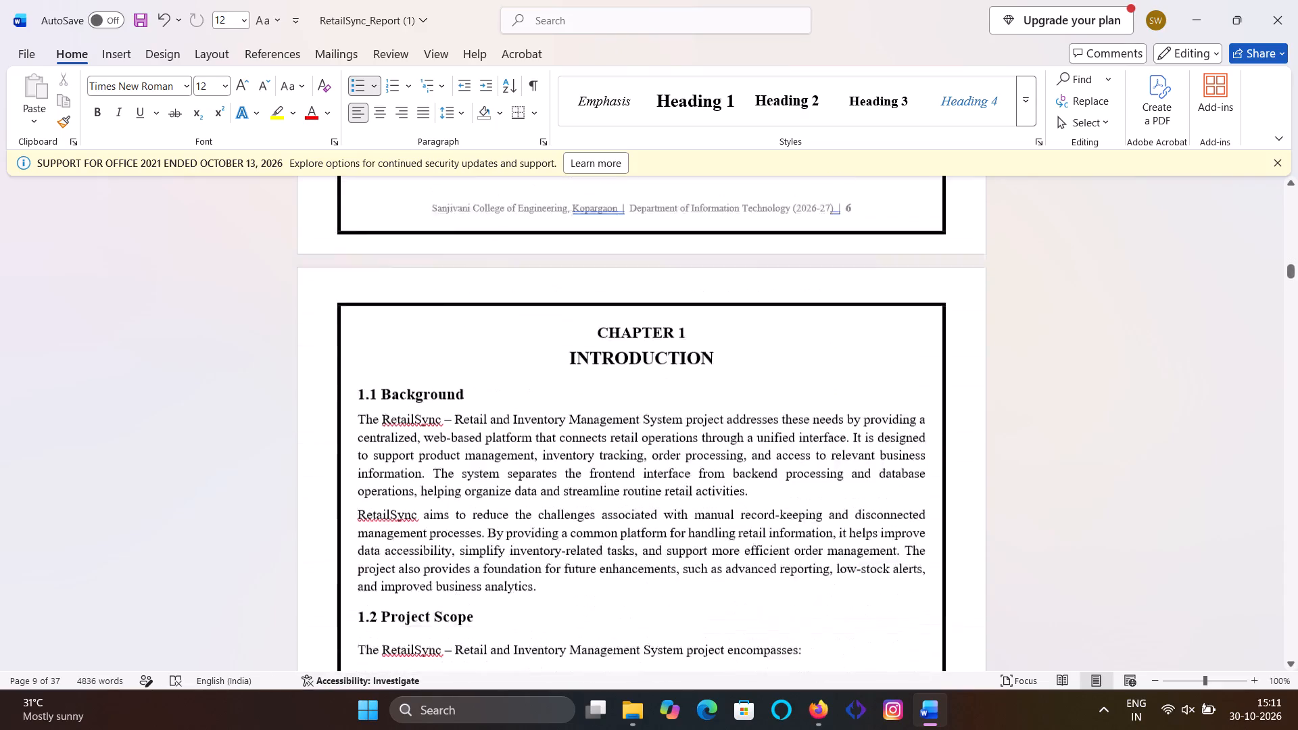
click(525, 420)
scroll(525, 420, down, 7)
scroll(525, 420, up, 17)
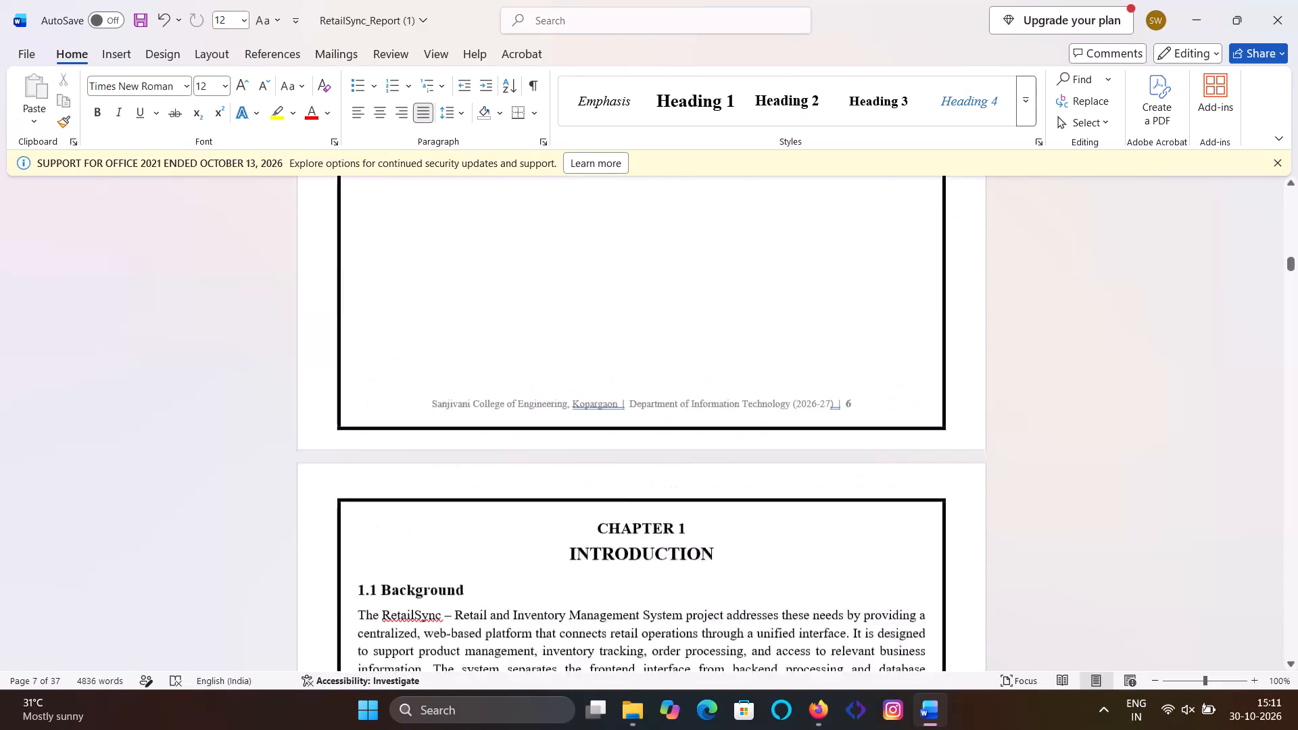
scroll(525, 420, up, 2)
scroll(525, 420, right, 1)
scroll(525, 420, up, 1)
scroll(525, 420, right, 1)
scroll(525, 420, down, 2)
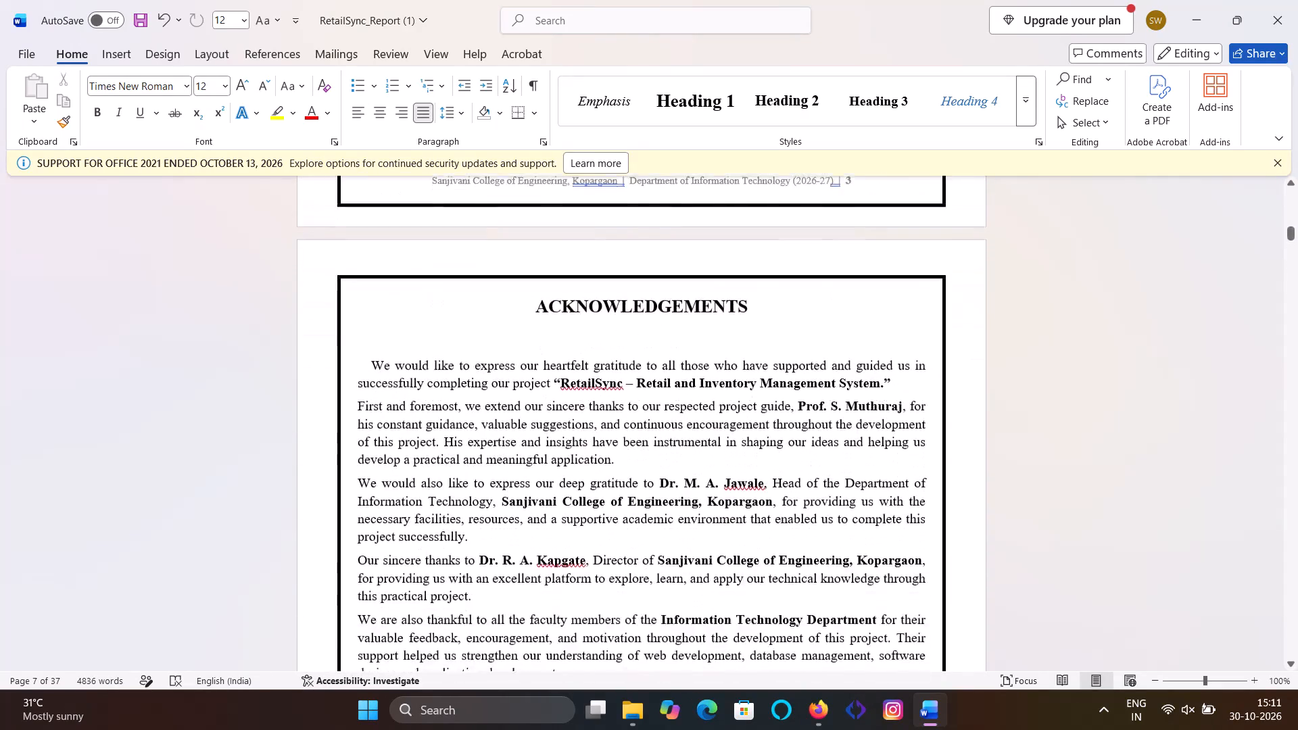
Review the layout of the Acknowledgements, the Abstract and the index table's last entries.
scroll(525, 420, down, 3)
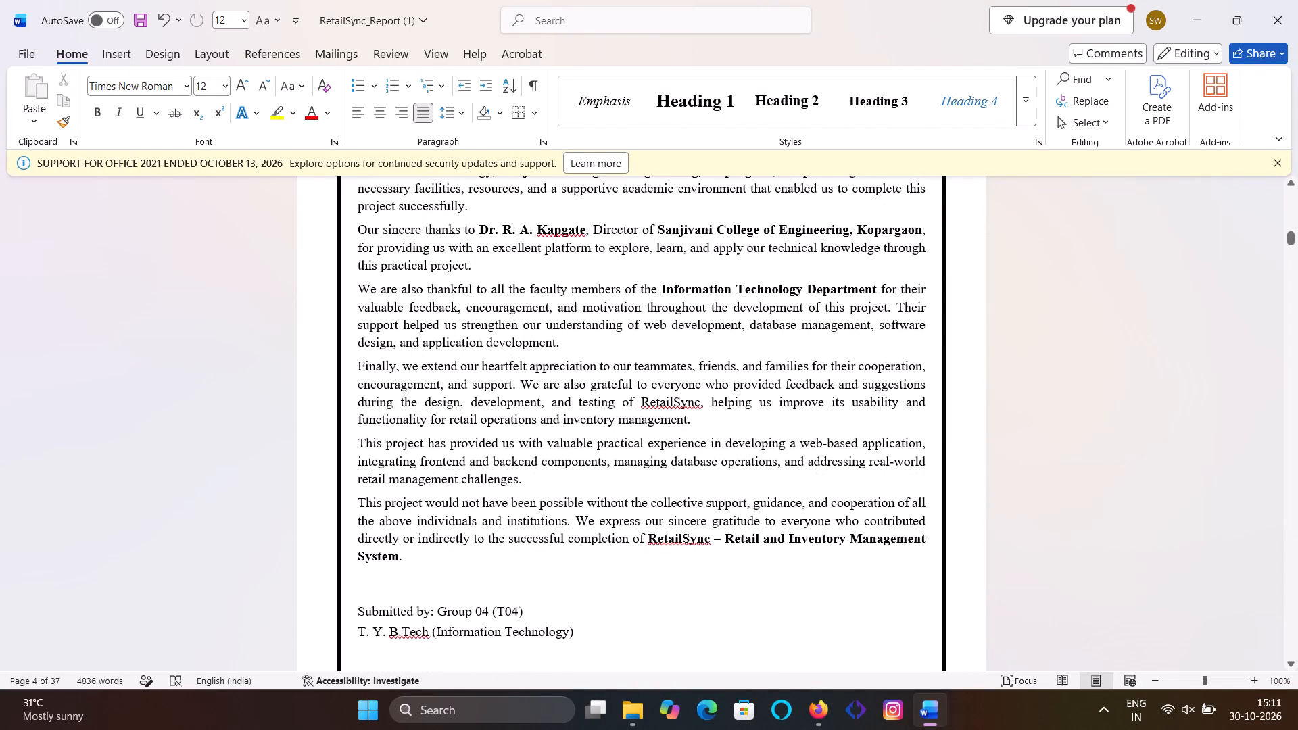
scroll(750, 499, down, 8)
scroll(750, 499, up, 1)
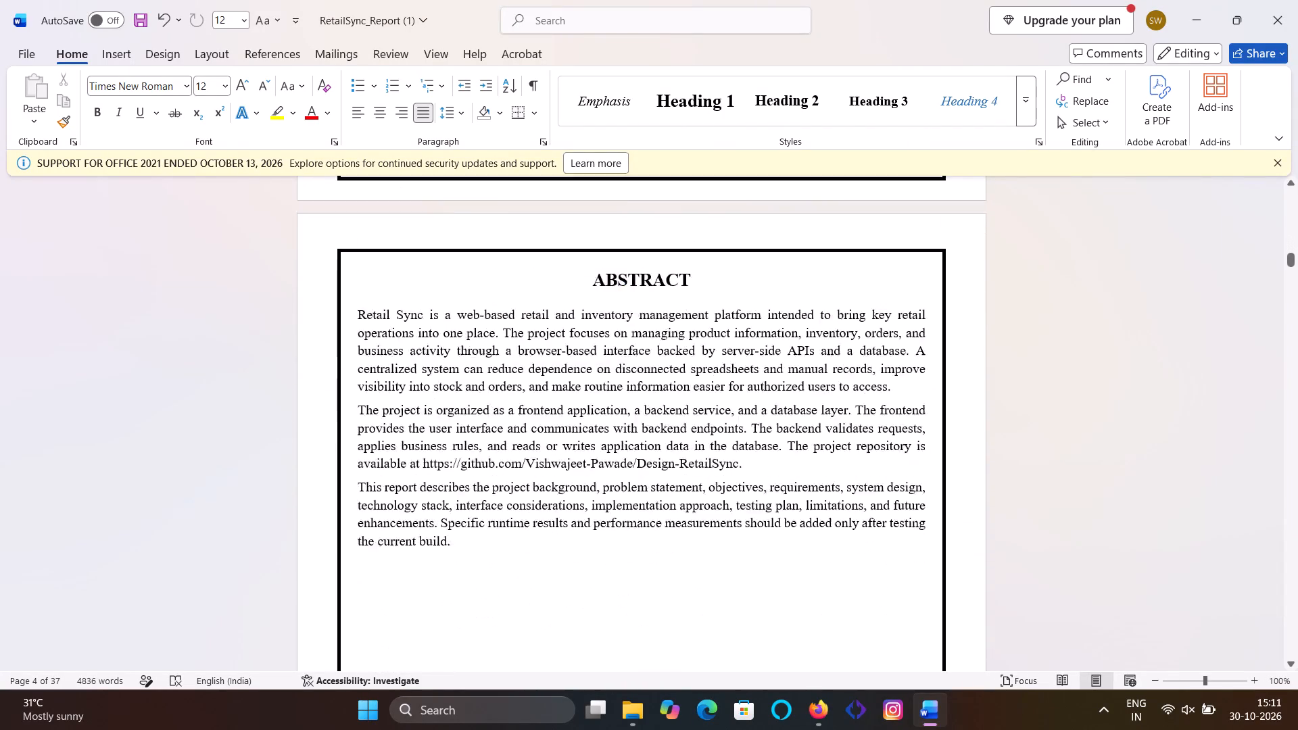
scroll(750, 499, up, 1)
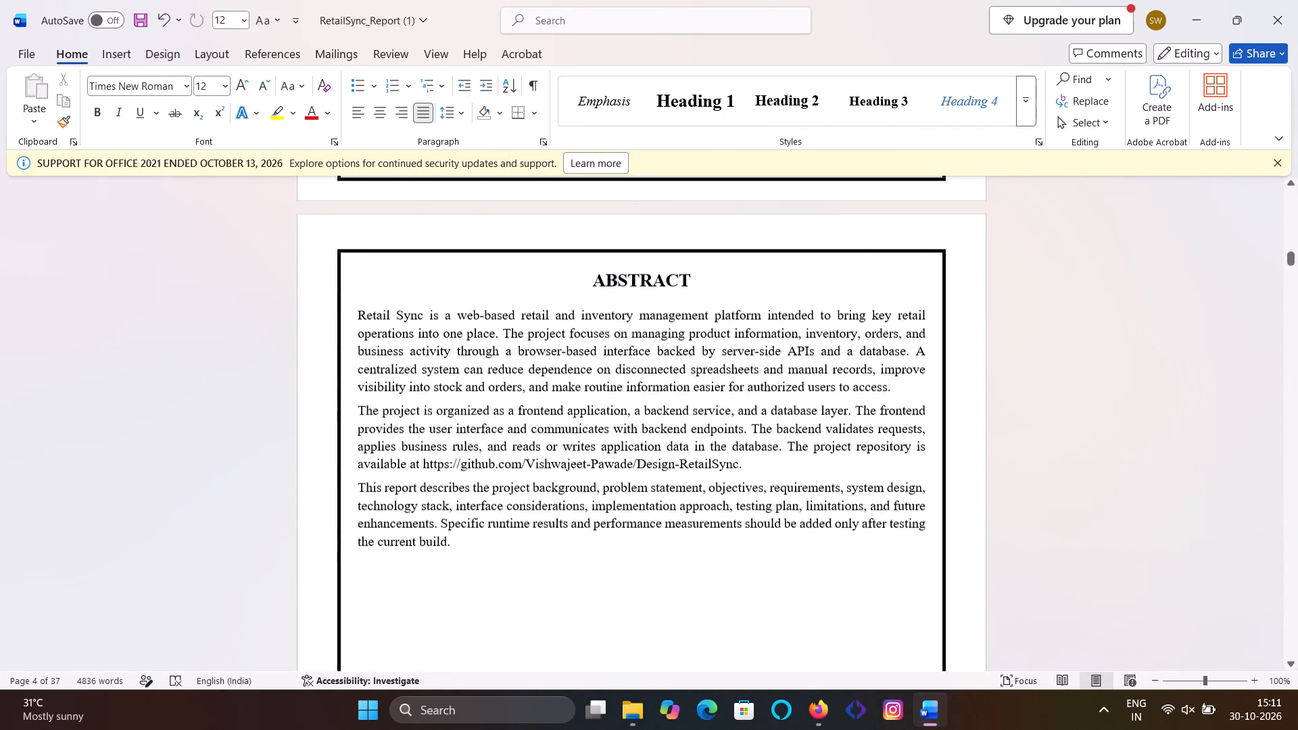
scroll(750, 499, up, 6)
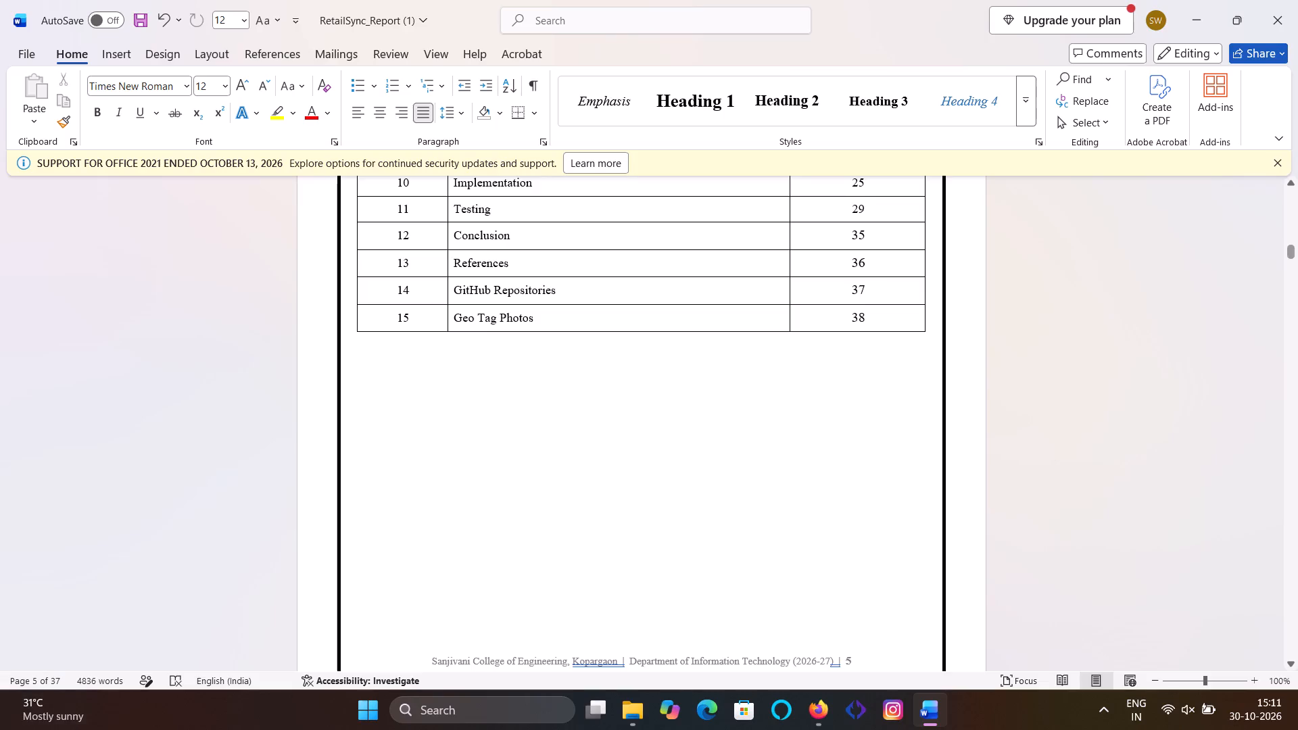
Check the client letter's page layout and compare its page number with the index entry.
scroll(819, 458, down, 6)
scroll(819, 458, down, 20)
scroll(819, 458, down, 2)
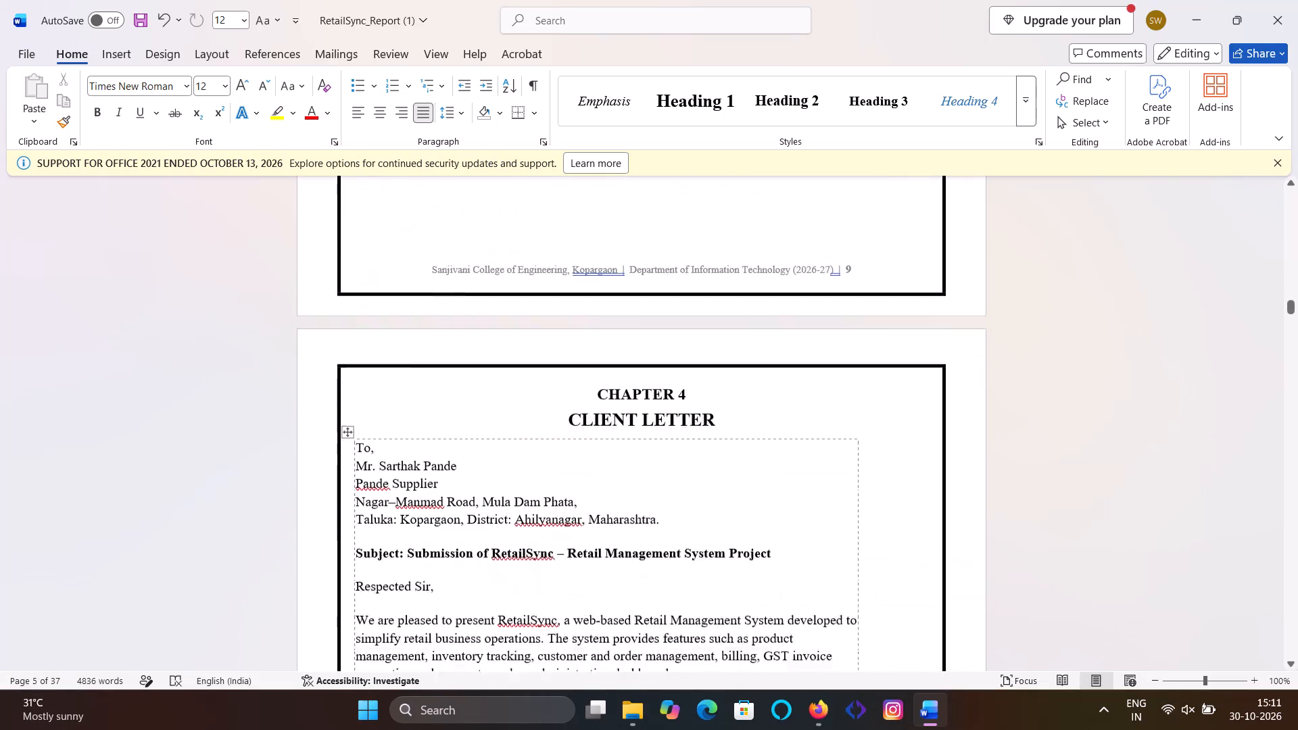
scroll(819, 458, down, 6)
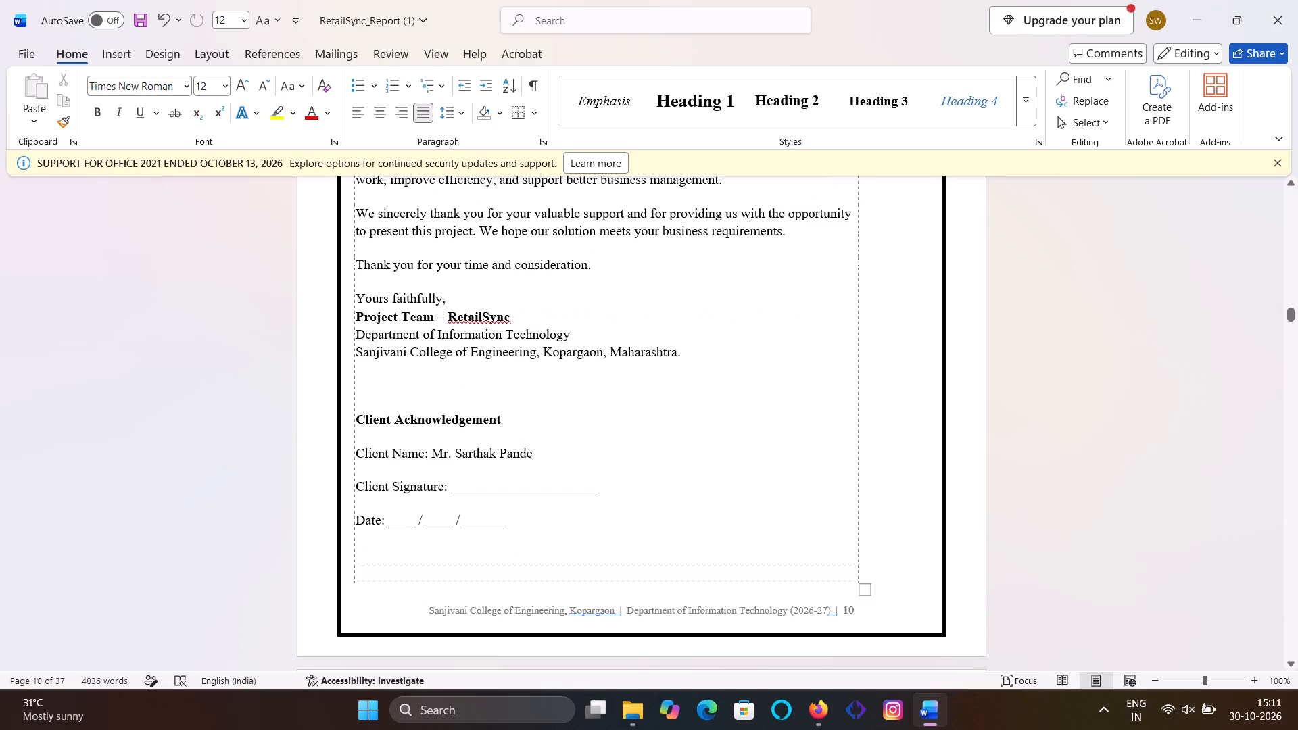
scroll(819, 458, down, 1)
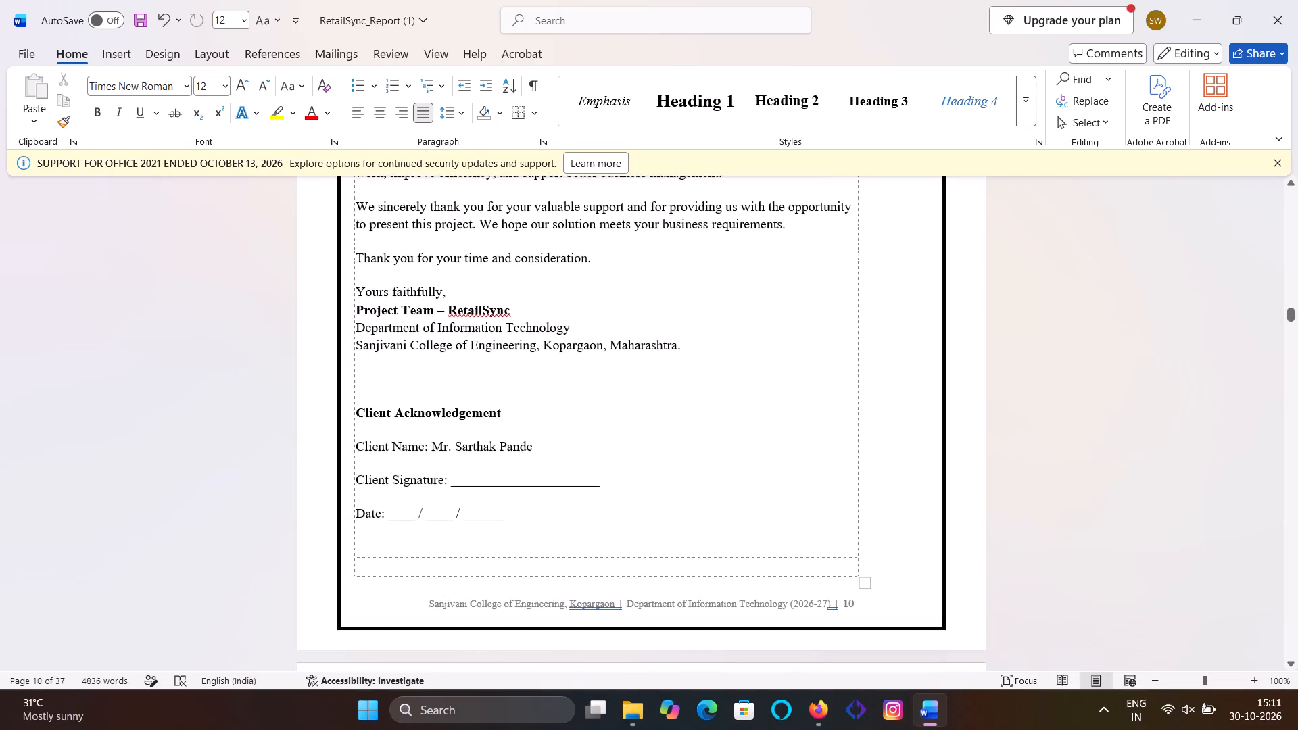
scroll(819, 458, down, 1)
scroll(819, 458, up, 14)
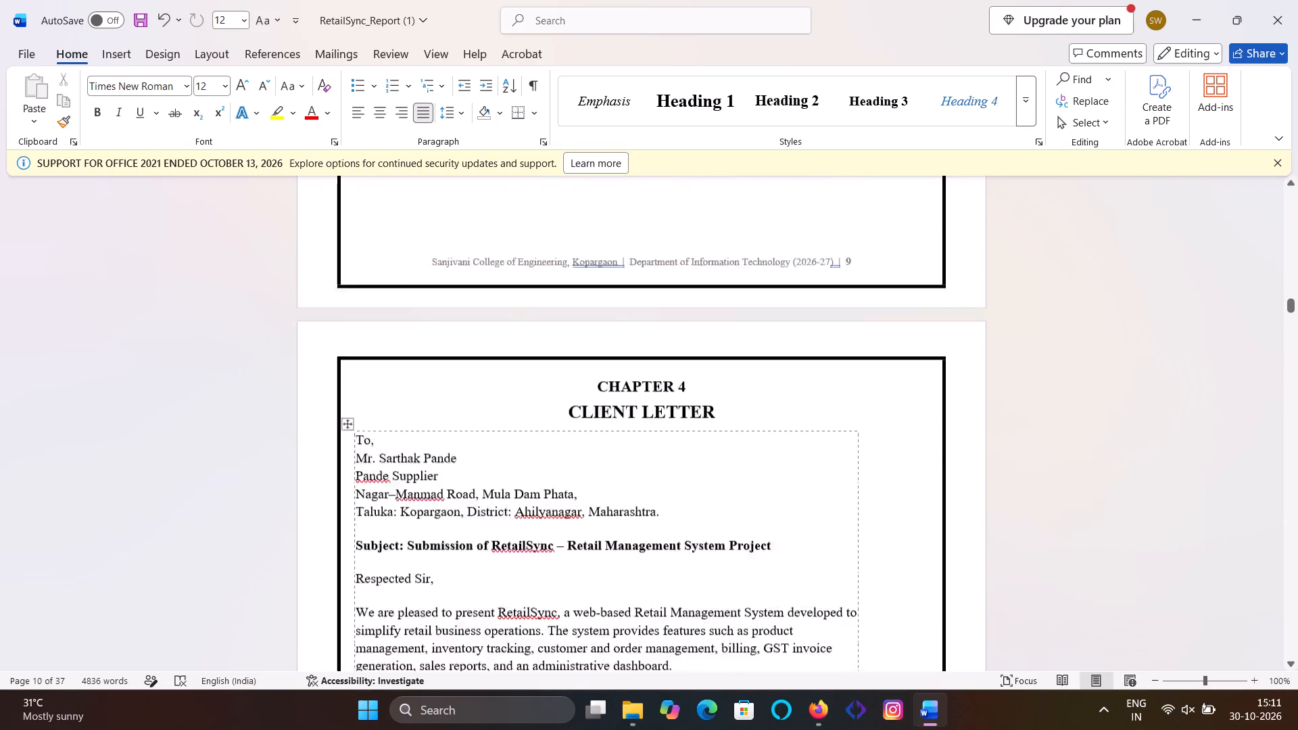
scroll(819, 458, up, 20)
scroll(819, 458, up, 8)
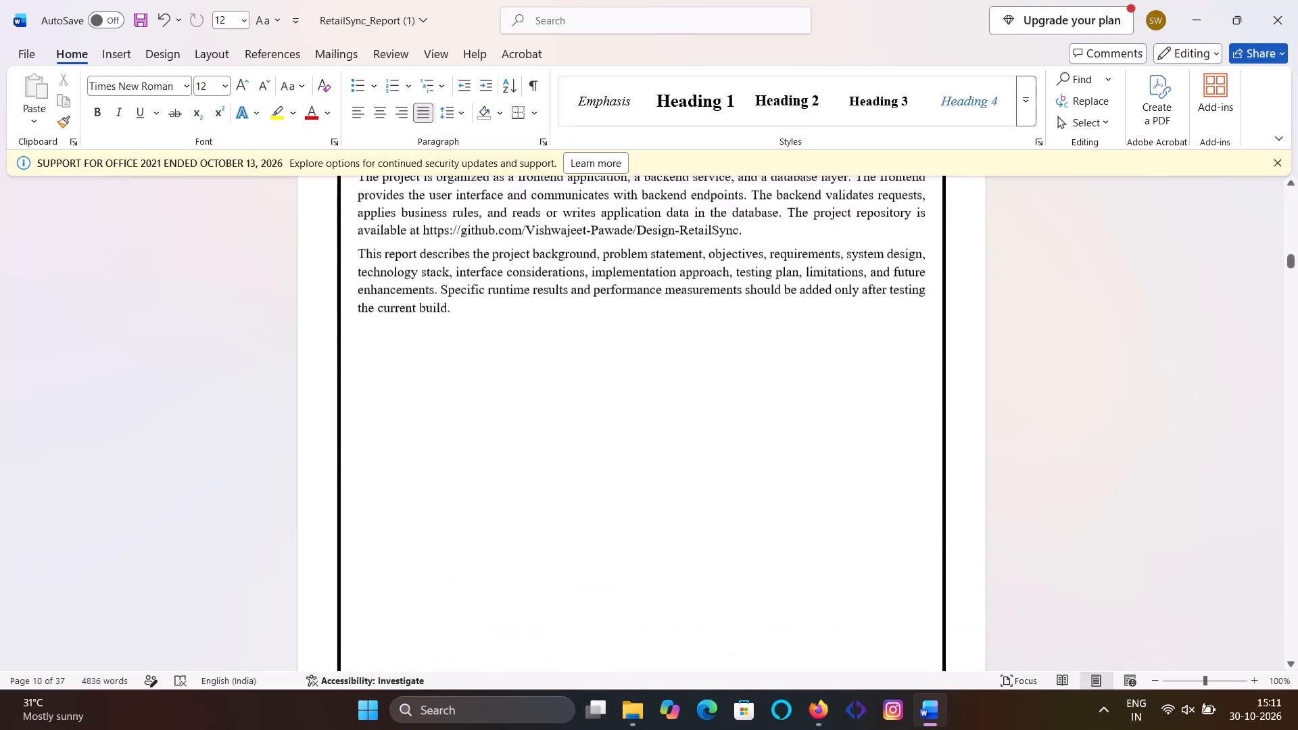
scroll(819, 458, up, 8)
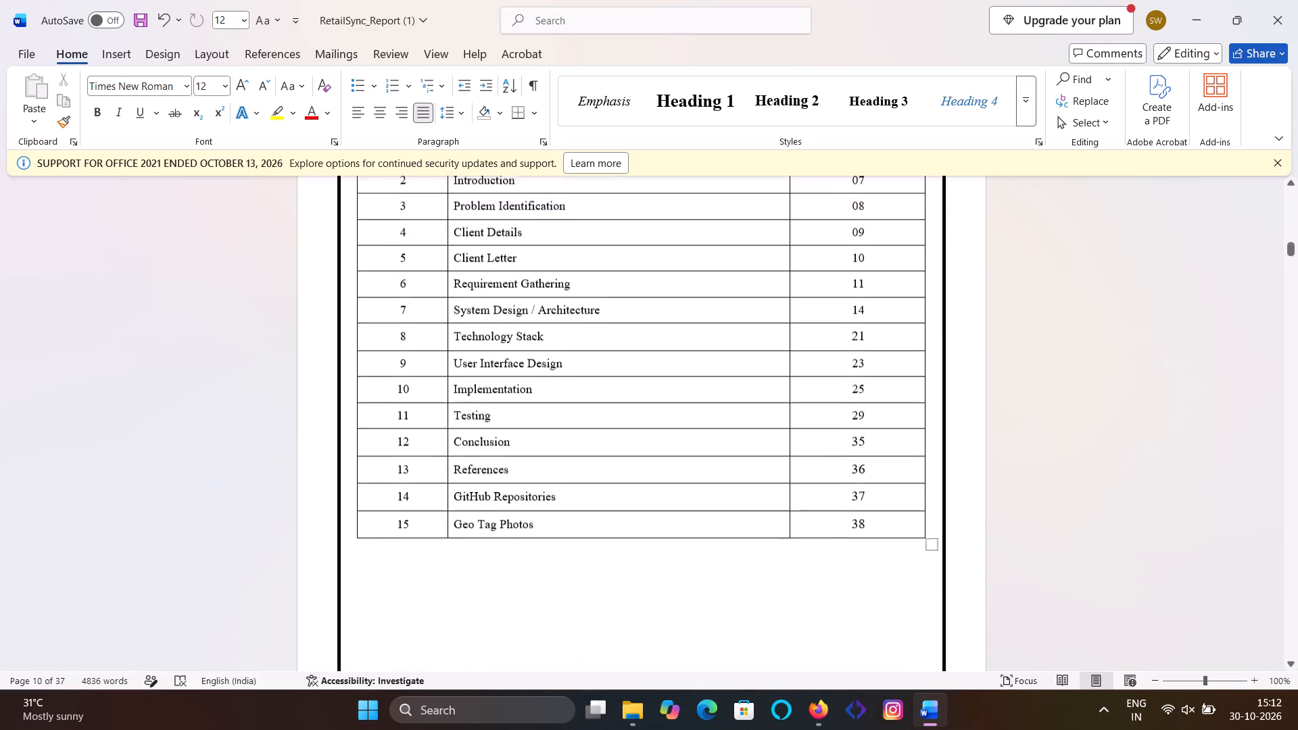
scroll(819, 458, up, 1)
Check the Chapter 5 and Chapter 6 starting pages, requirement tables and data design table, comparing their page numbers with the index.
scroll(819, 458, down, 20)
scroll(819, 458, down, 13)
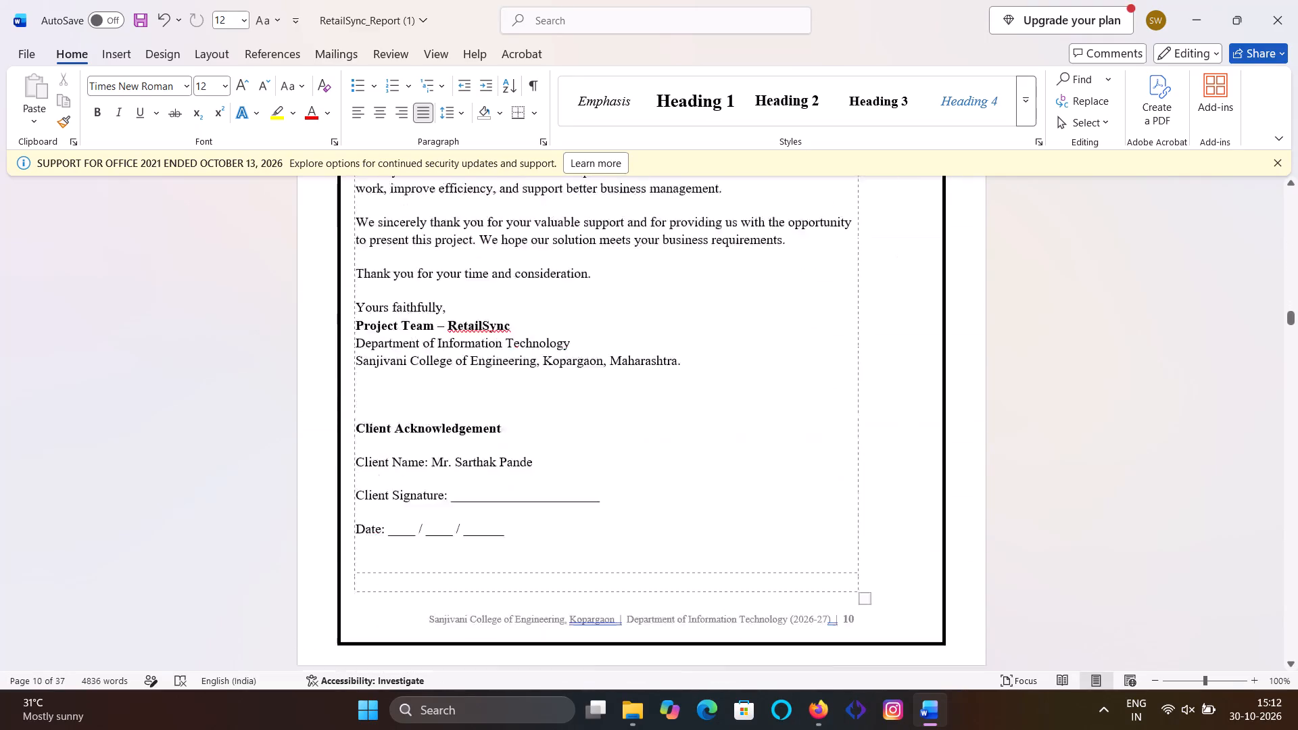
scroll(819, 458, up, 3)
scroll(819, 458, down, 1)
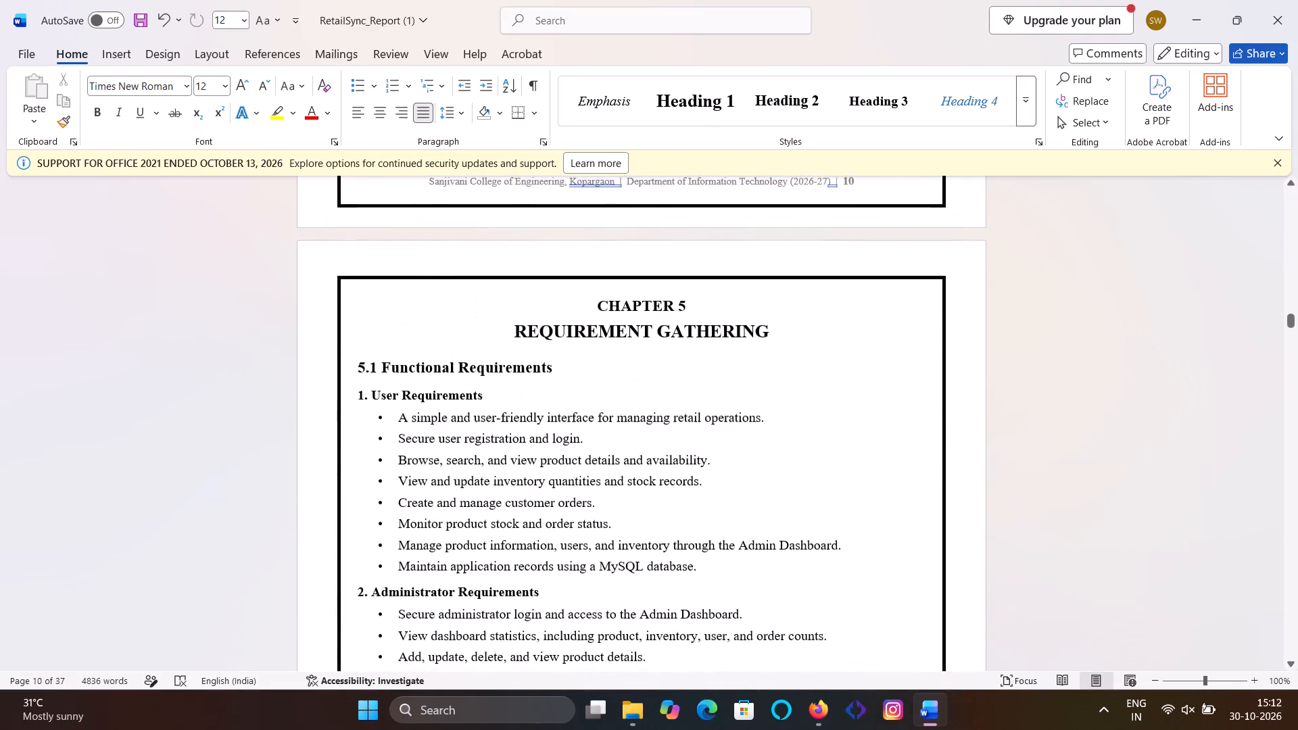
scroll(819, 458, down, 8)
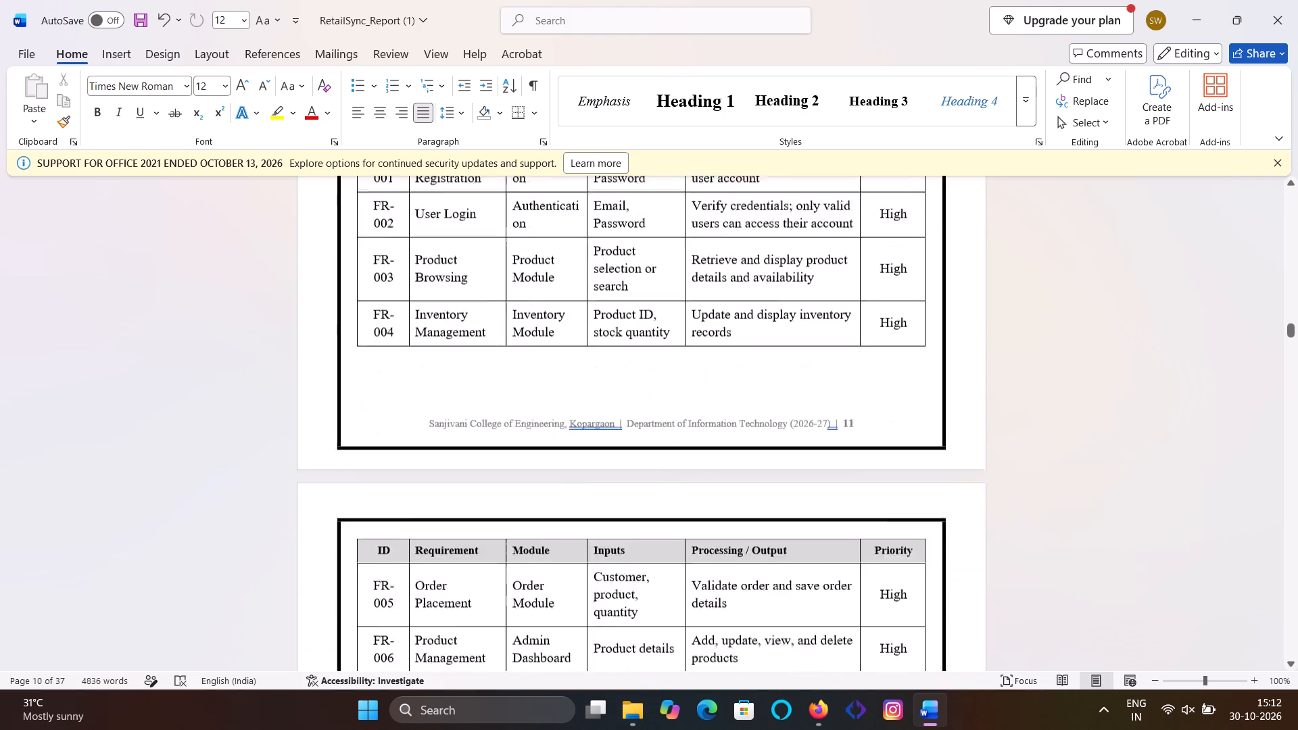
right_click(819, 458)
scroll(819, 458, down, 6)
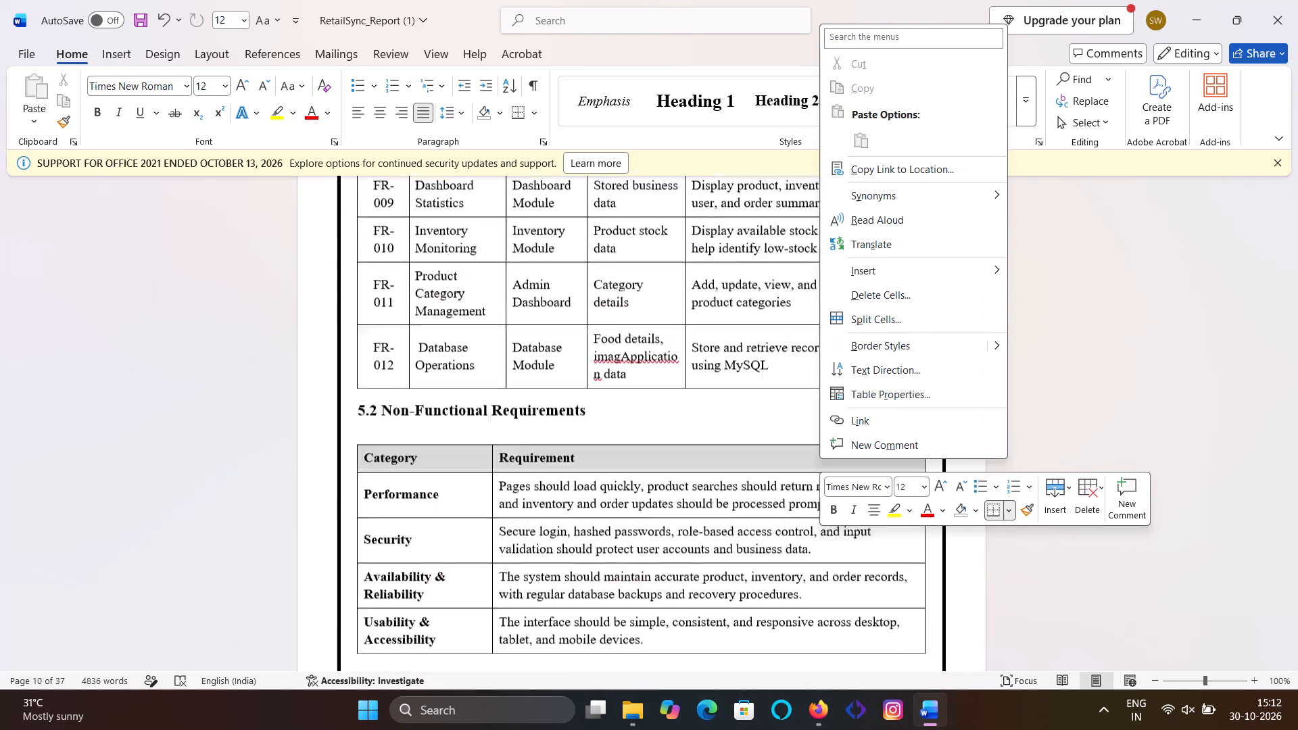
scroll(819, 458, down, 12)
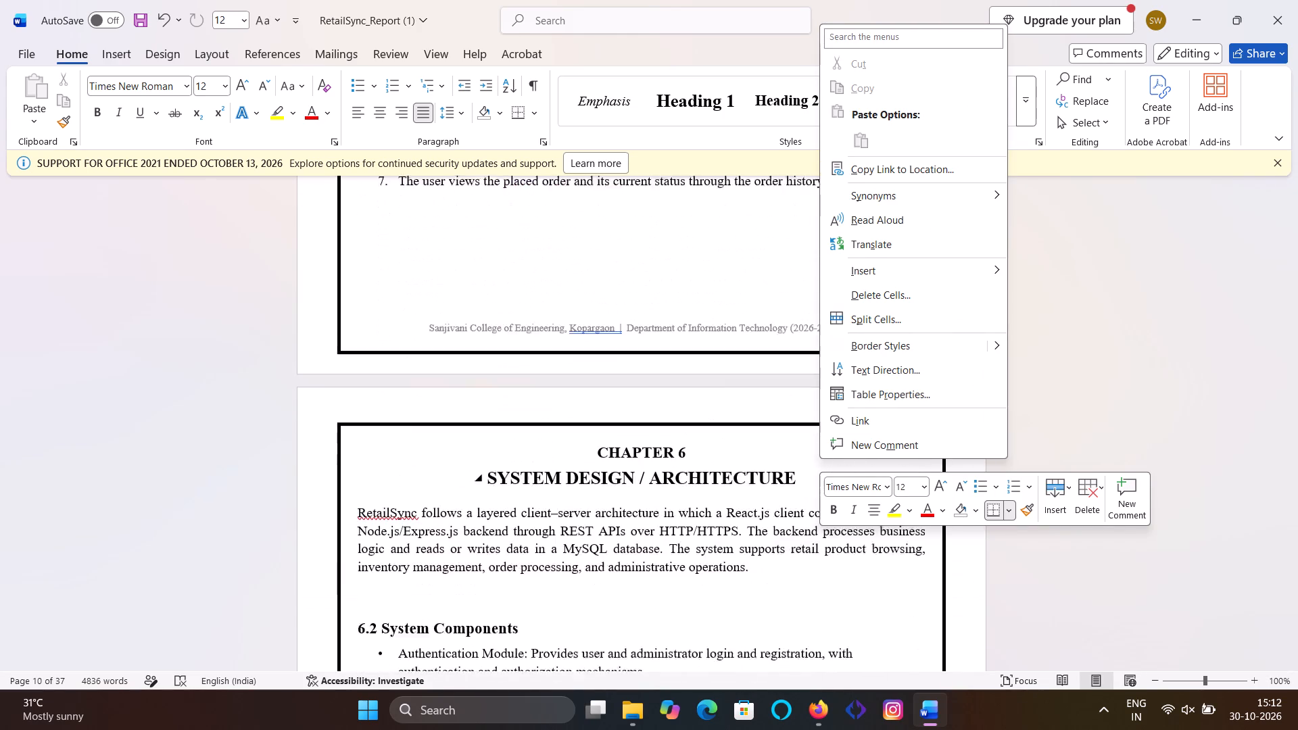
scroll(819, 458, down, 5)
click(1089, 587)
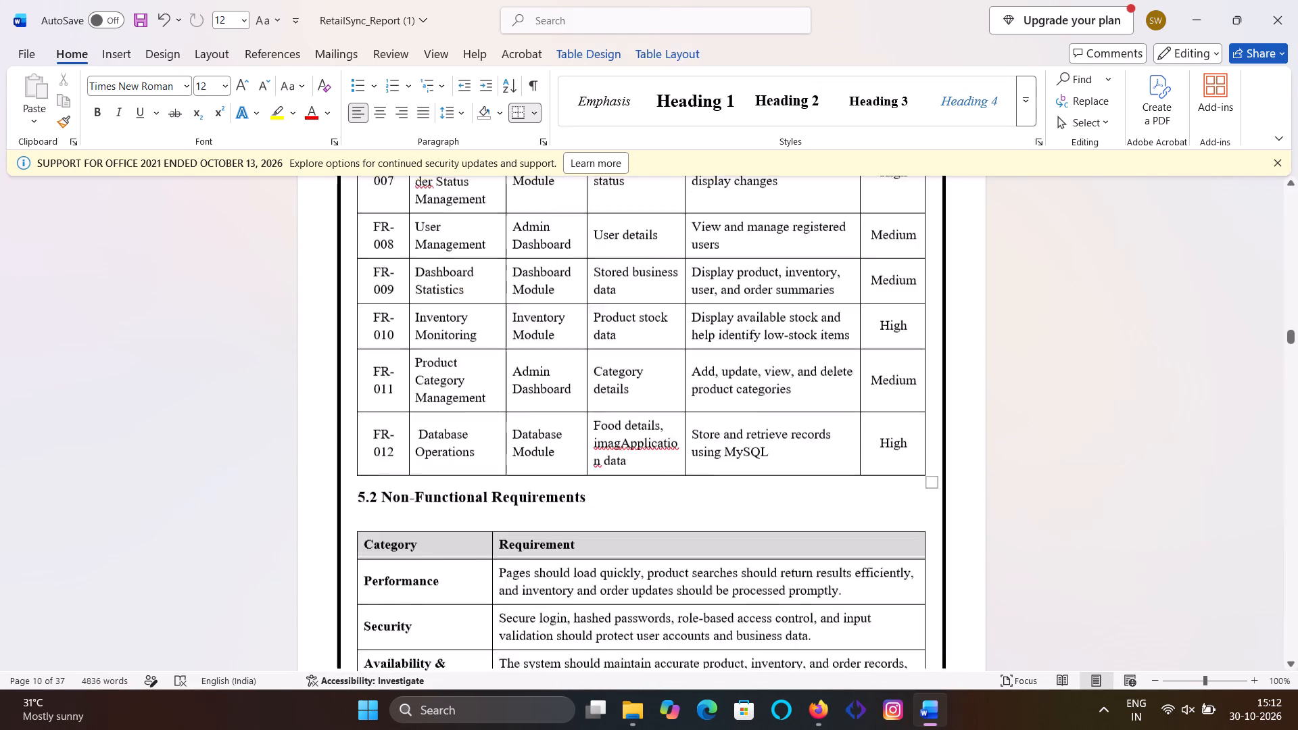
scroll(1089, 587, down, 11)
scroll(1089, 587, up, 1)
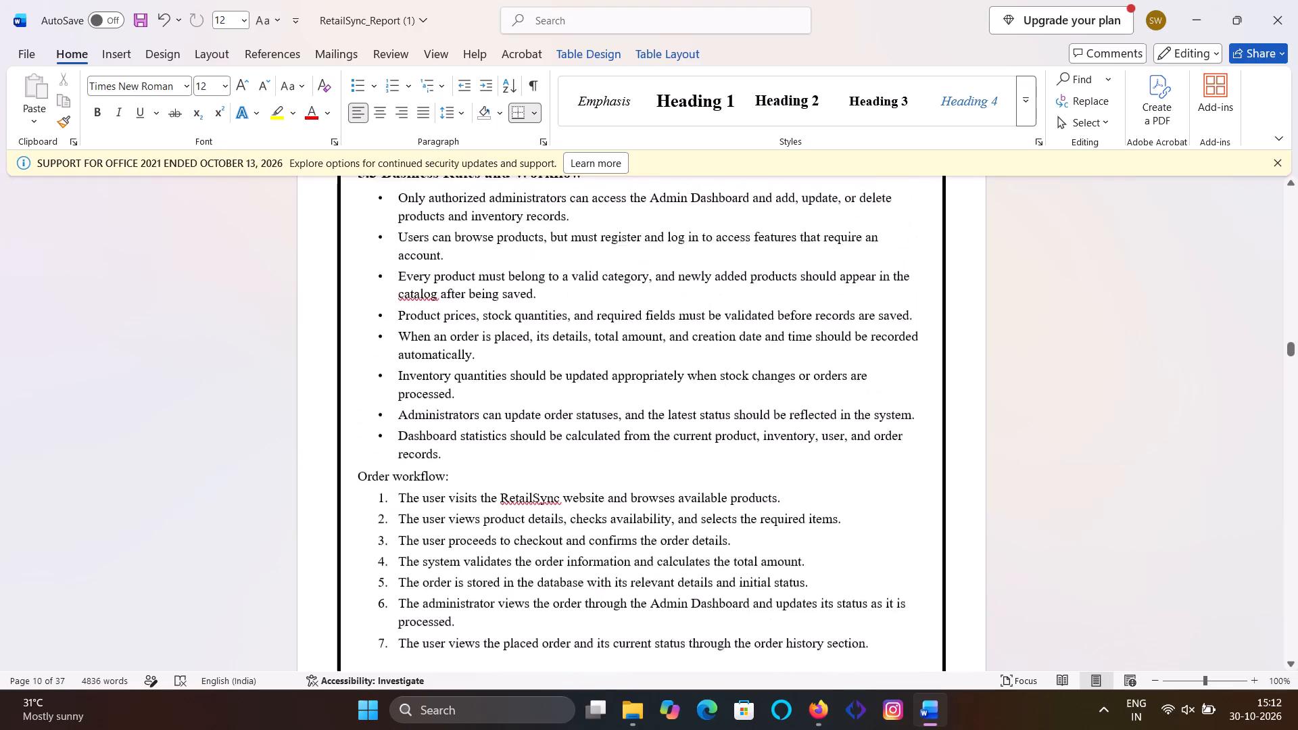
scroll(1089, 587, down, 6)
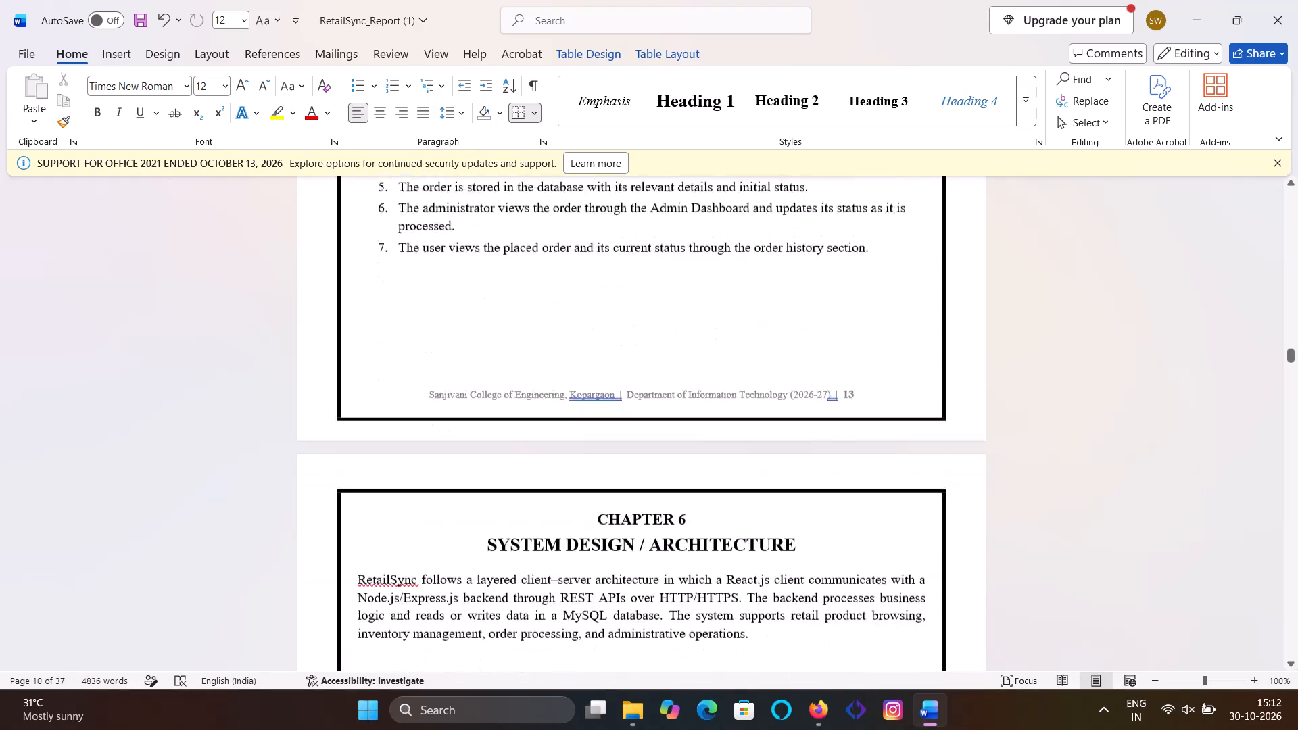
scroll(1089, 587, down, 5)
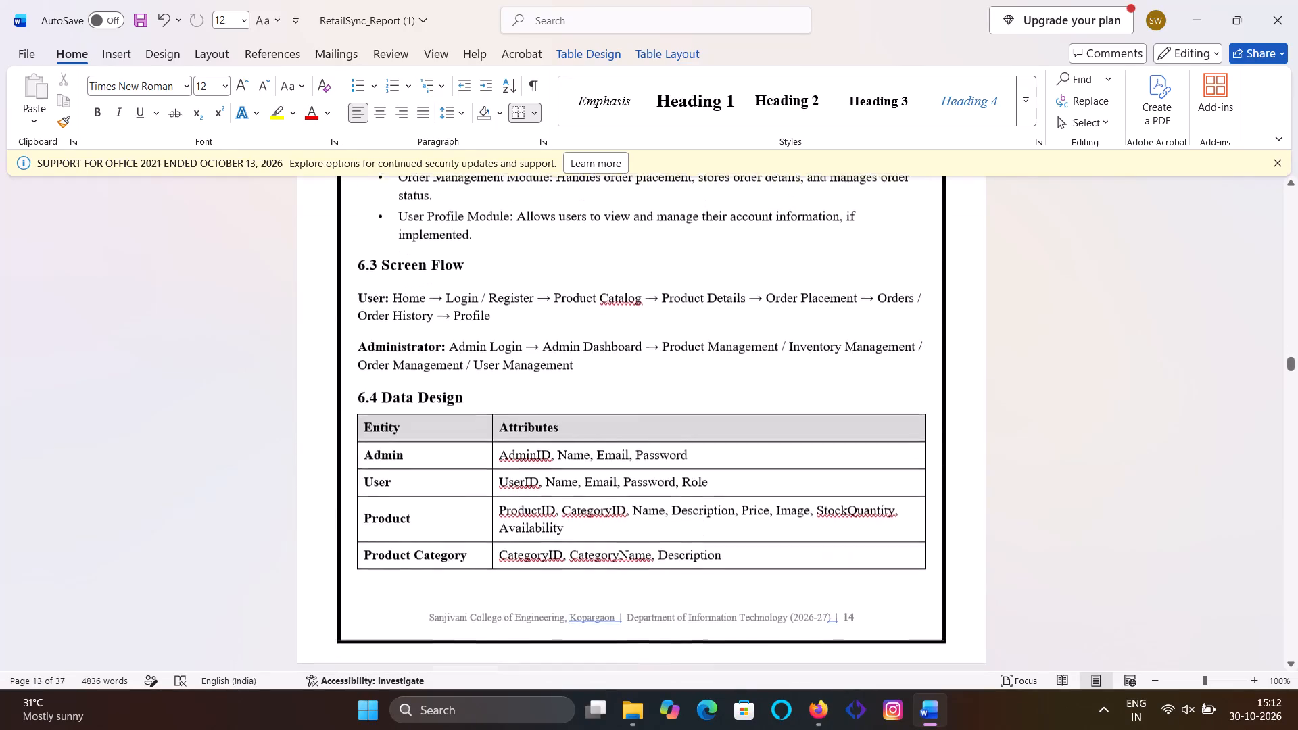
scroll(1089, 587, down, 1)
scroll(1089, 587, up, 20)
scroll(1089, 587, up, 10)
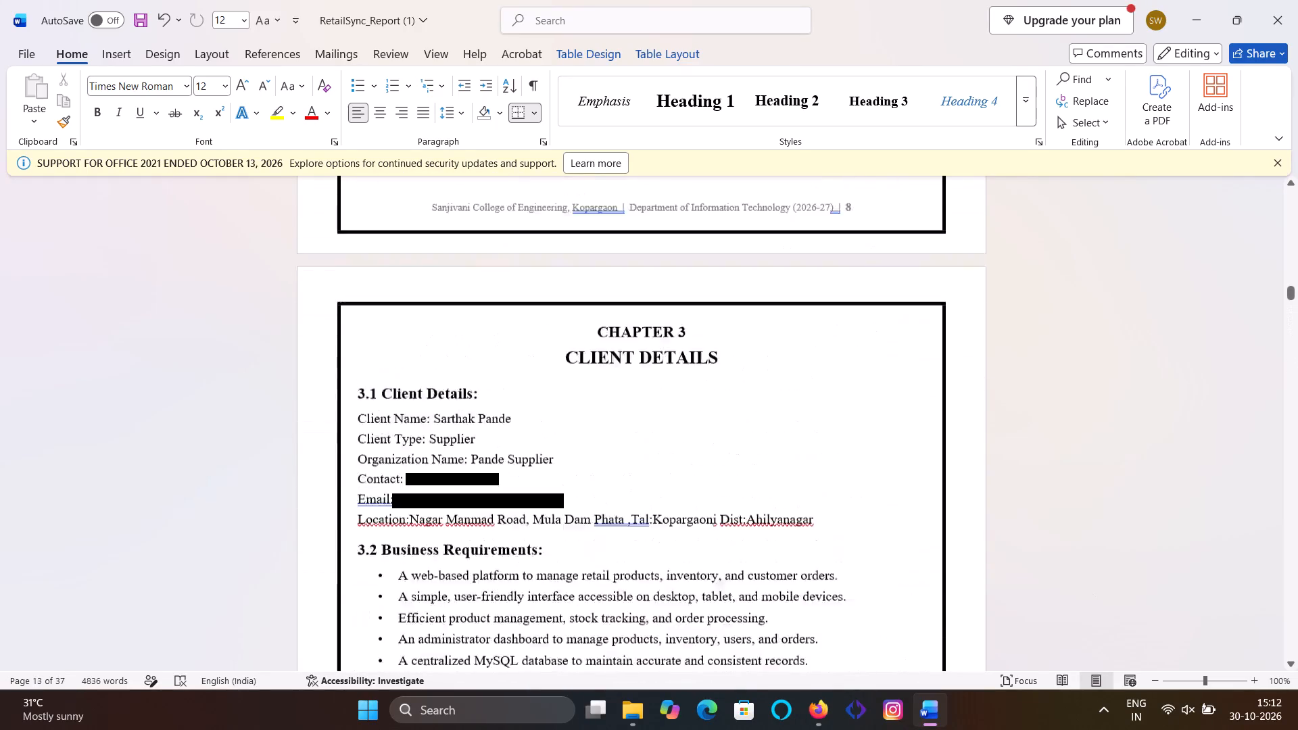
scroll(1089, 587, up, 20)
scroll(1089, 587, up, 7)
Compare the index with the page flow from the Chapter 6 diagrams through the Chapter 7 Operating Environment table.
scroll(1089, 587, down, 3)
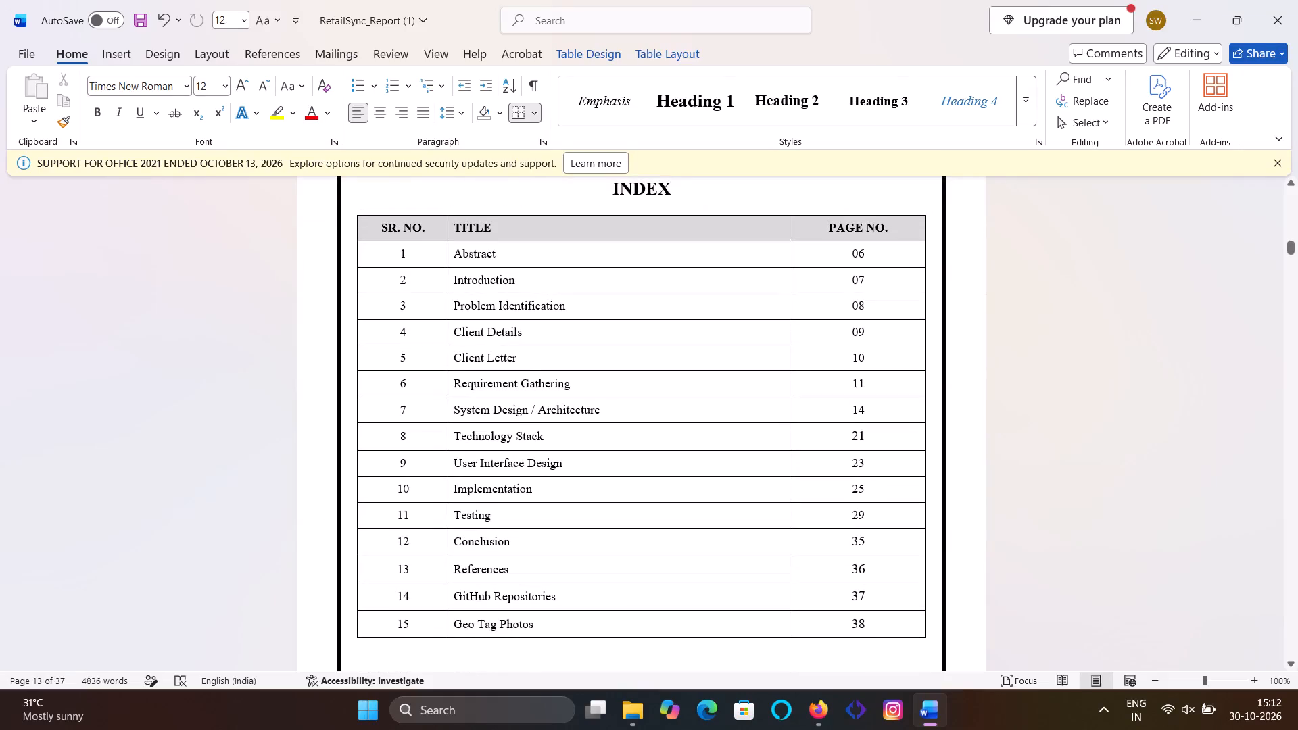
scroll(1157, 434, down, 19)
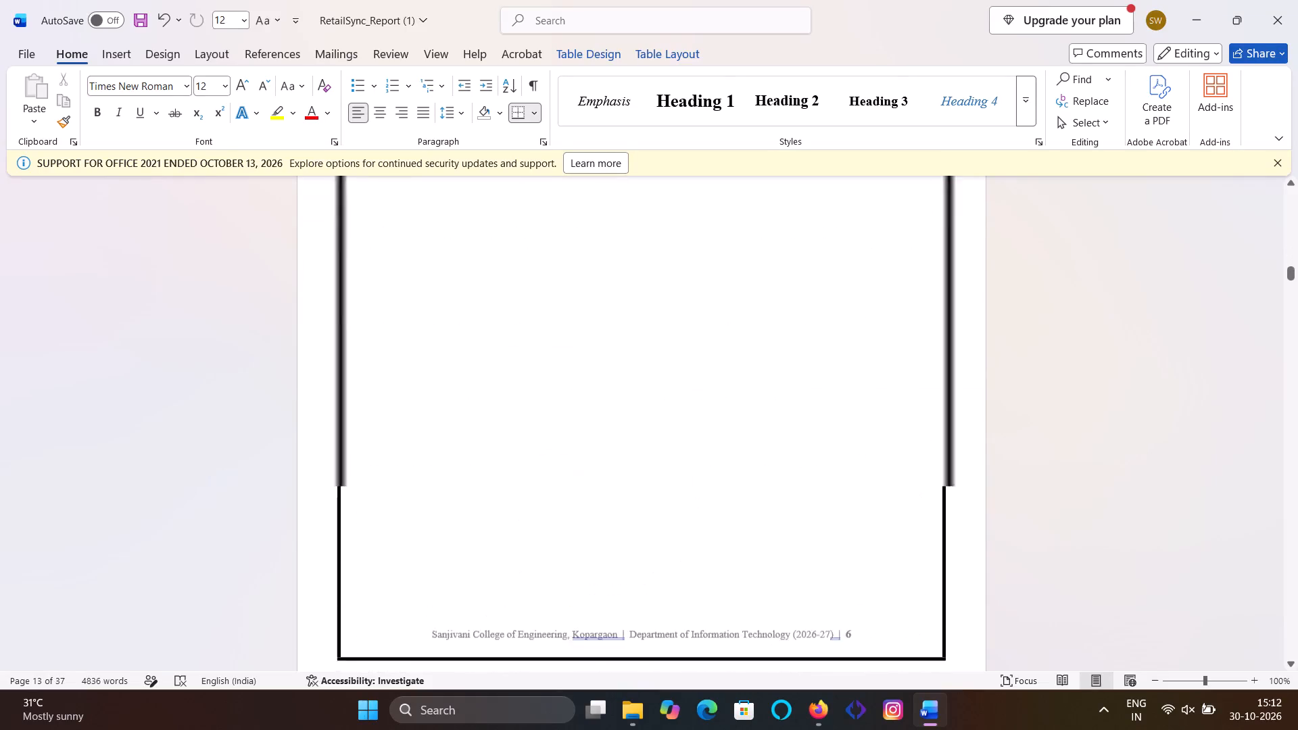
scroll(1157, 434, down, 20)
scroll(1157, 434, down, 19)
scroll(1157, 434, down, 9)
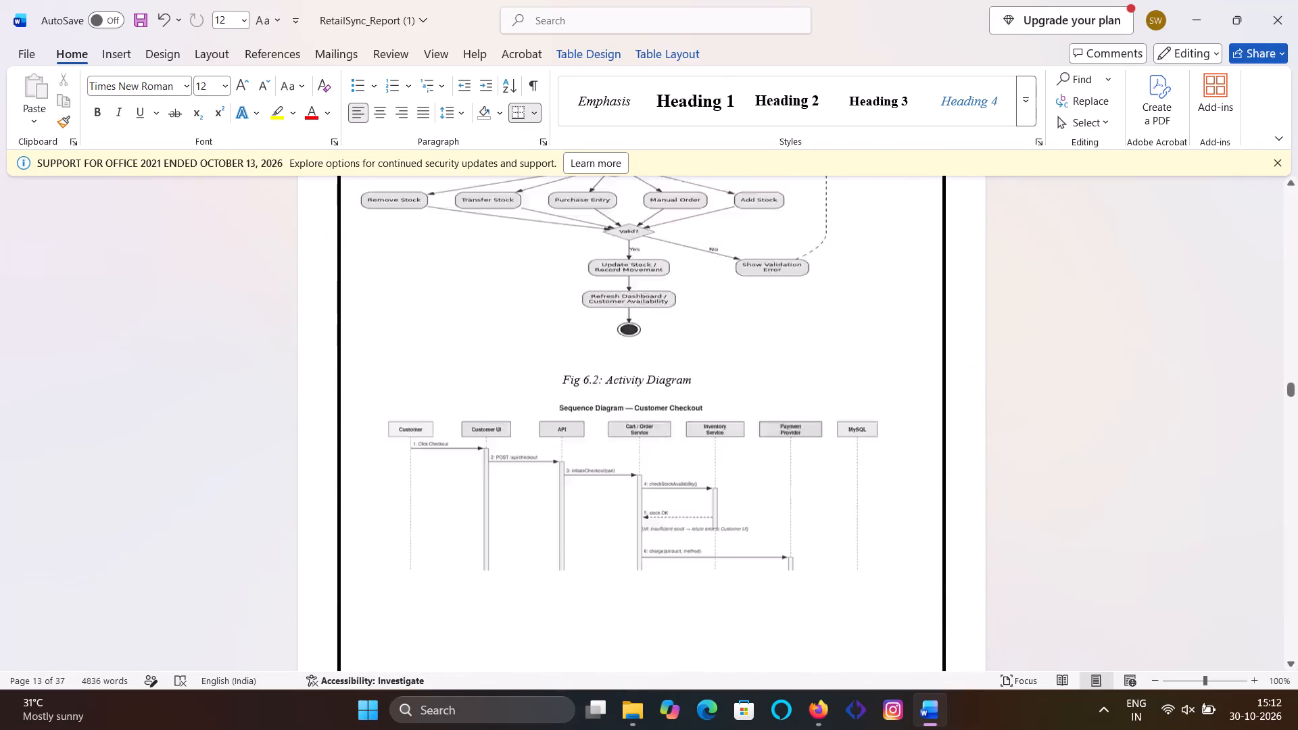
scroll(1157, 434, down, 11)
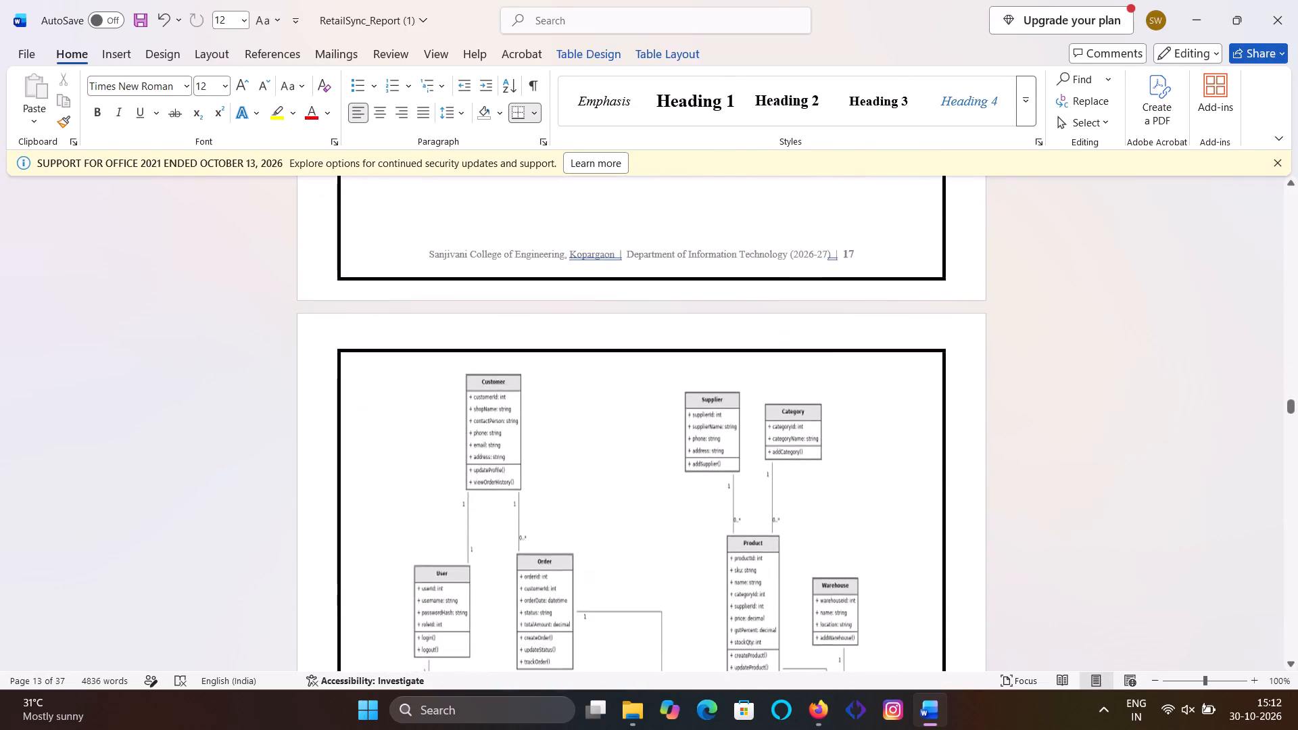
scroll(1157, 434, down, 17)
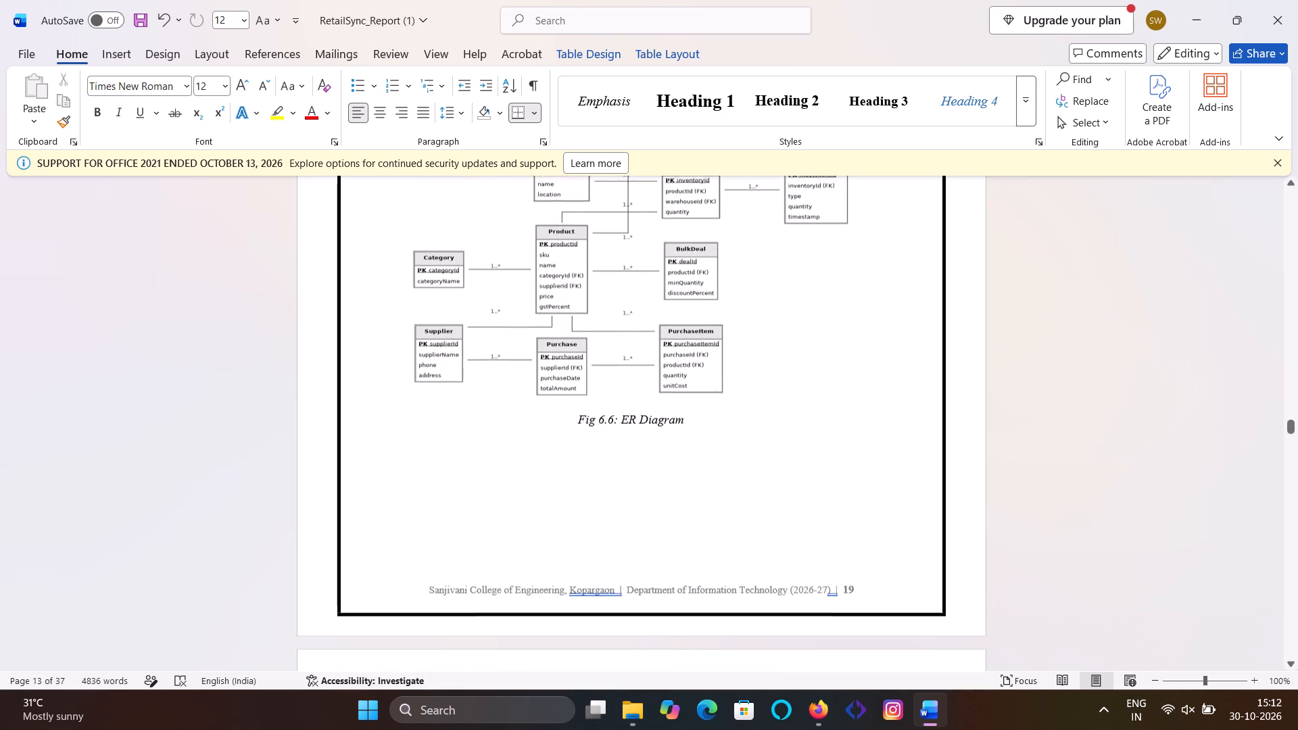
scroll(1157, 434, down, 12)
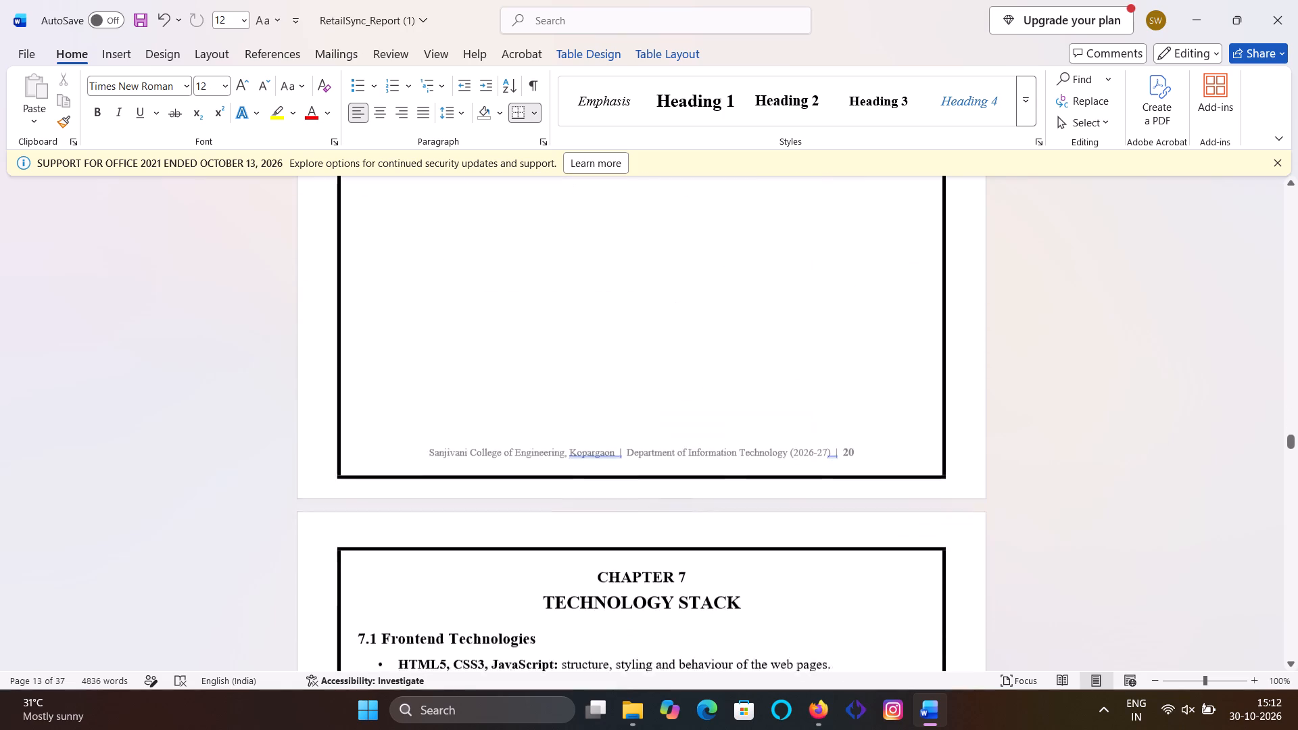
scroll(1157, 434, down, 10)
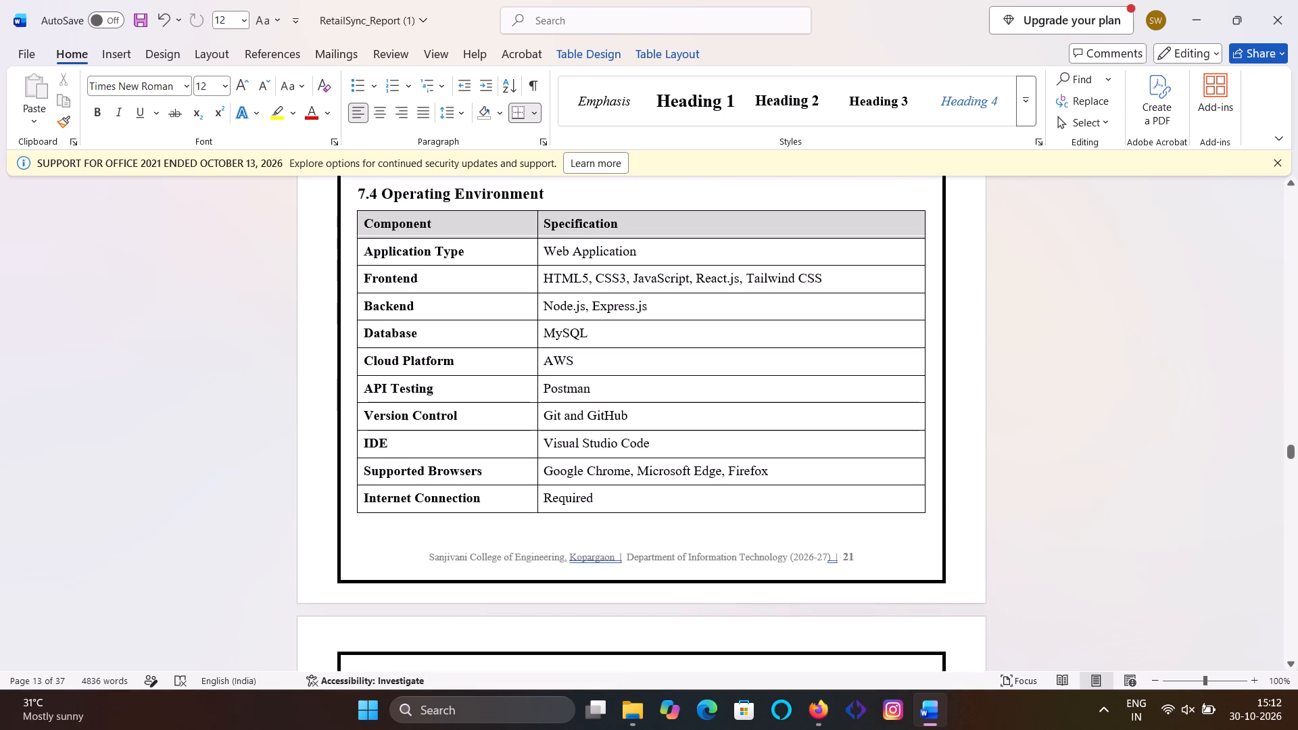
scroll(1157, 434, down, 1)
Check the Chapter 7 to Chapter 9 content and starting pages, and return to the index to compare its page numbers.
scroll(1157, 434, up, 3)
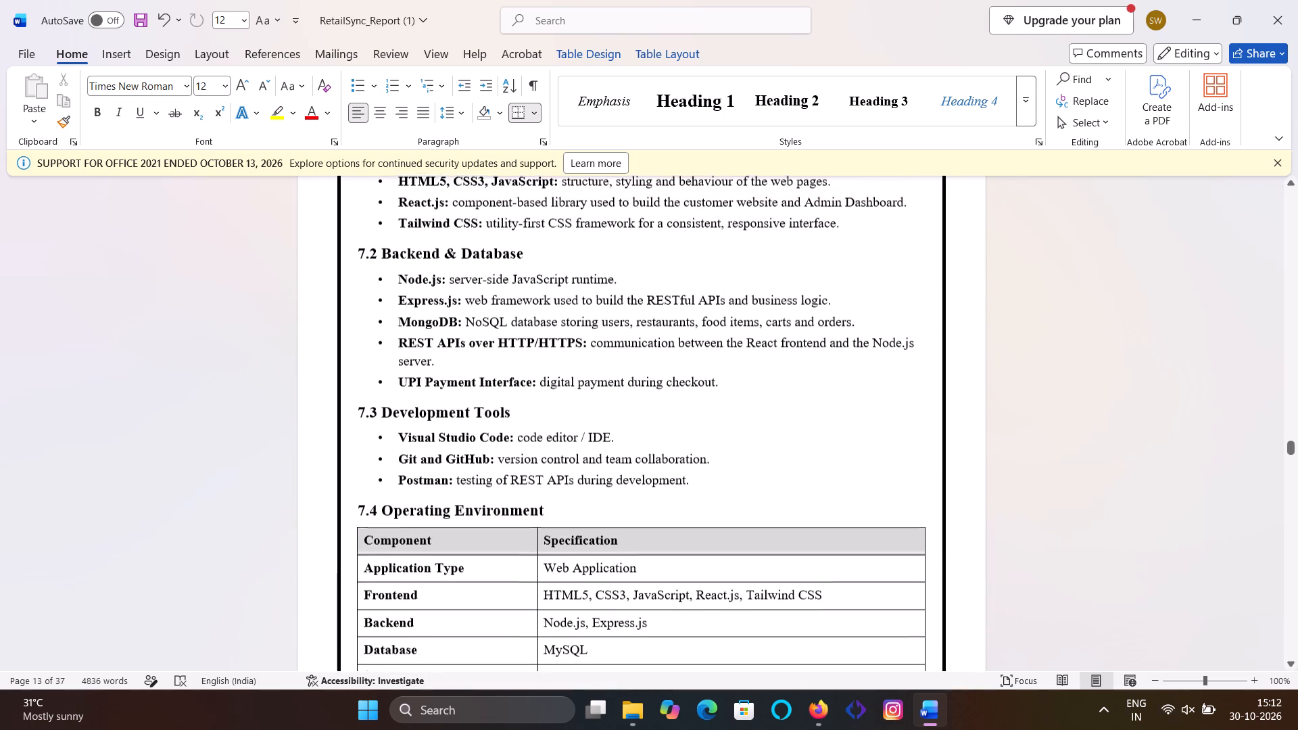
scroll(1157, 434, up, 3)
scroll(1157, 434, down, 5)
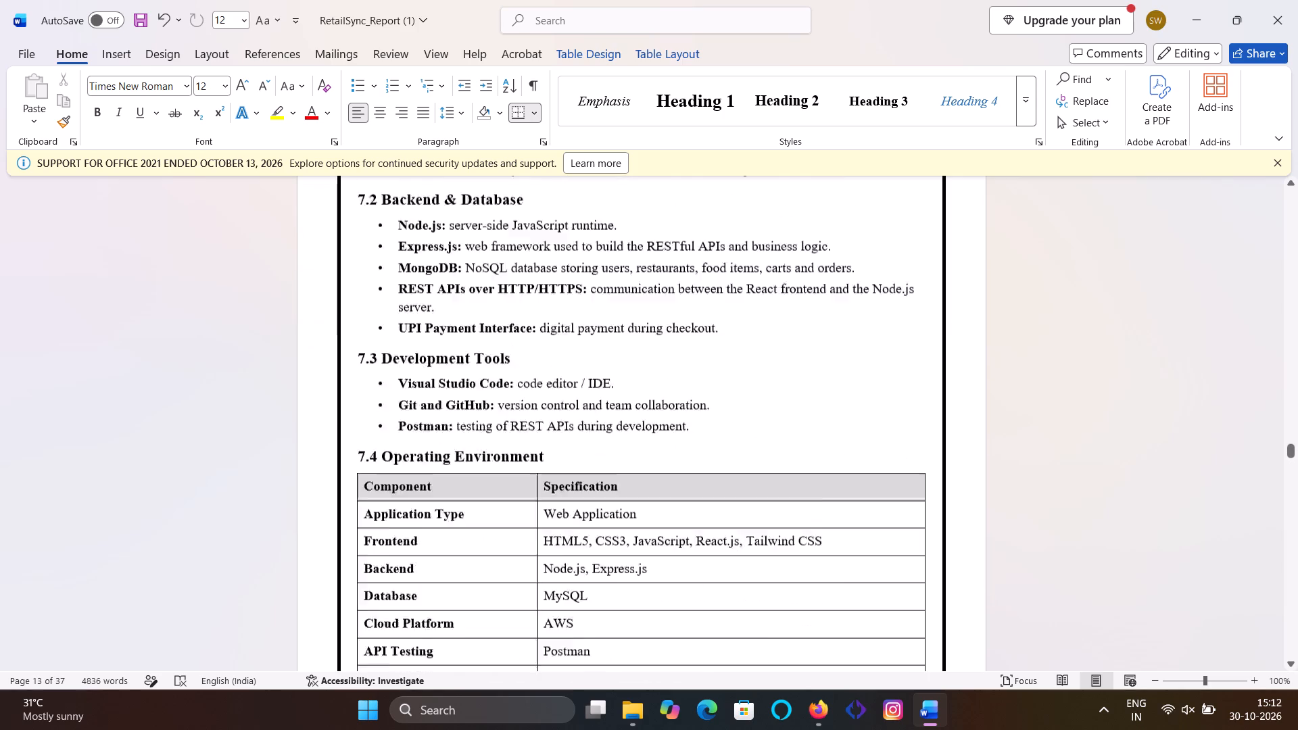
scroll(1157, 434, down, 20)
scroll(1157, 434, down, 10)
scroll(1157, 434, up, 3)
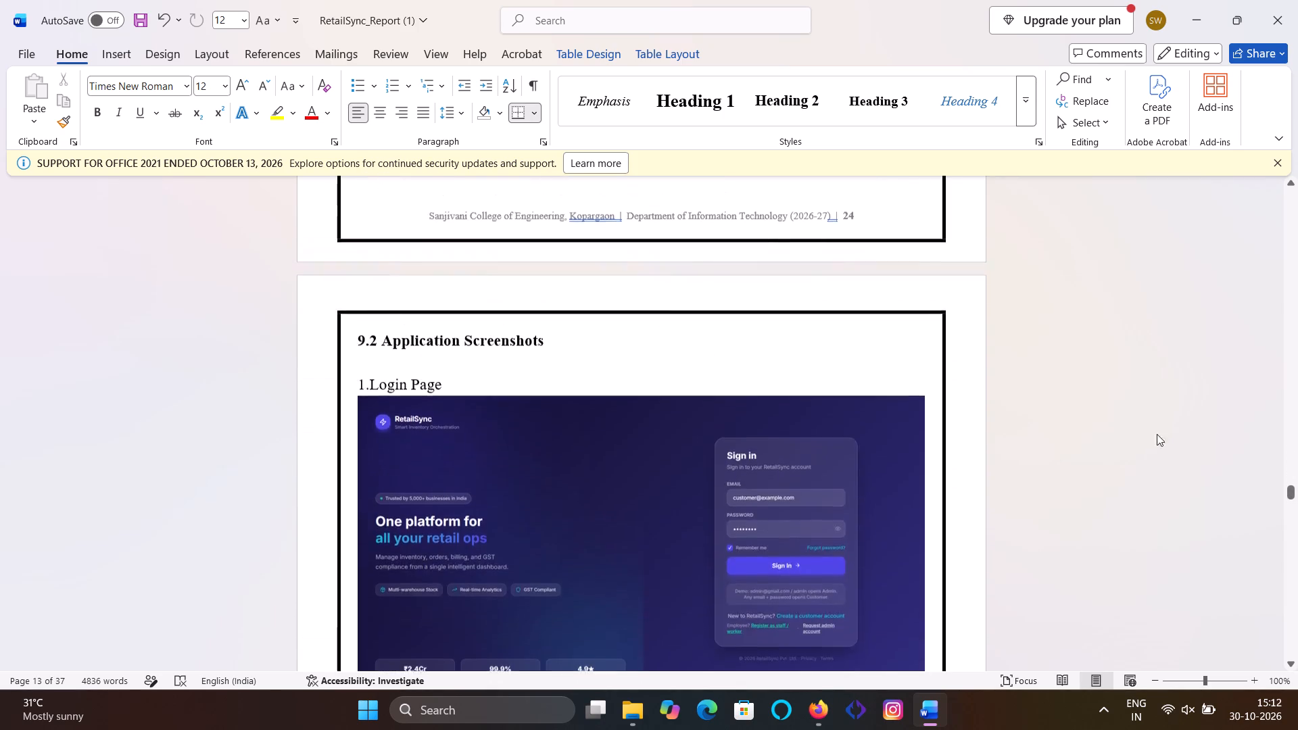
scroll(1157, 434, up, 5)
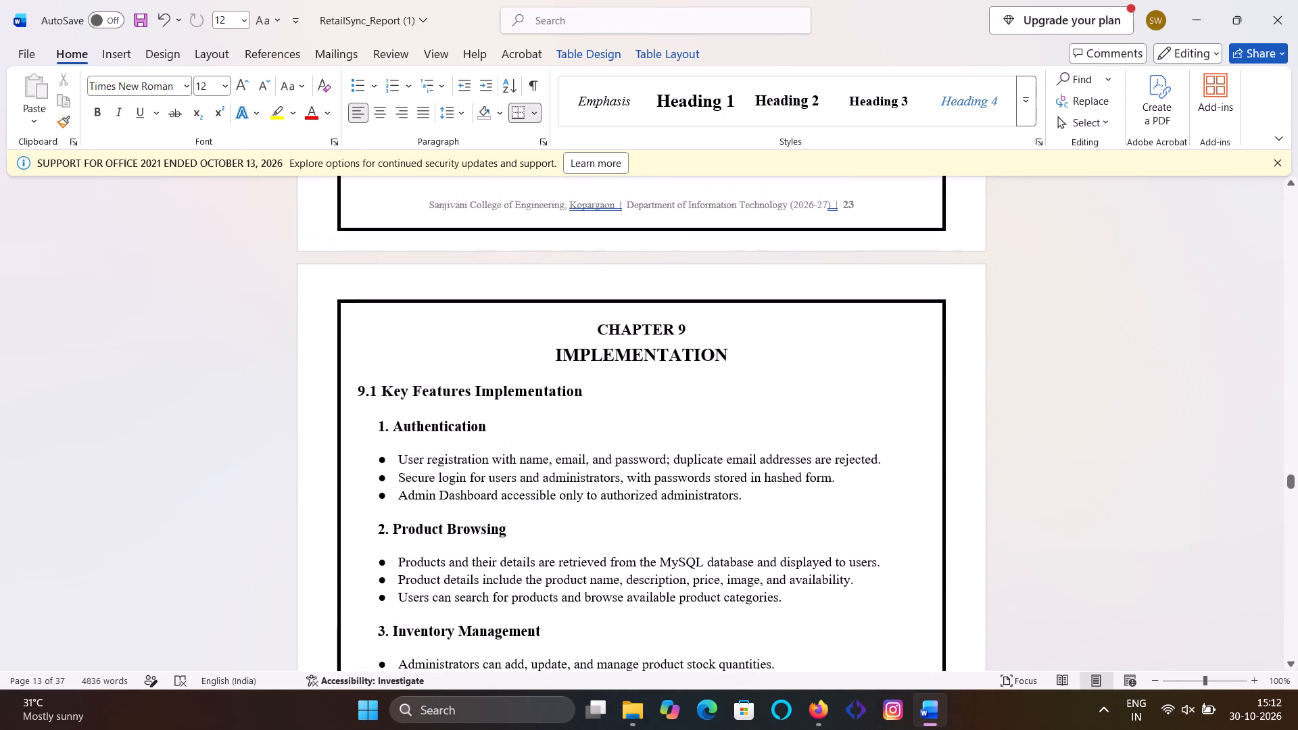
scroll(1157, 434, right, 1)
scroll(1157, 434, up, 4)
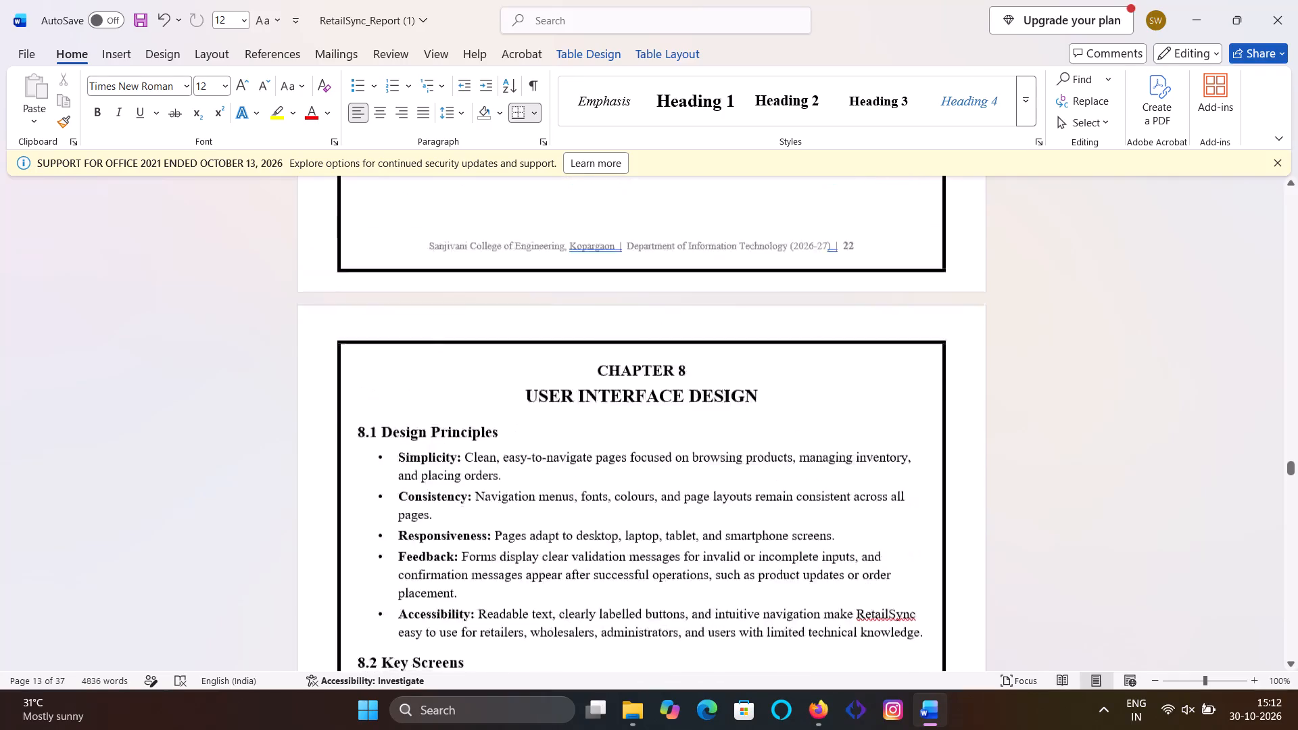
scroll(1157, 434, up, 20)
scroll(1157, 434, up, 20)
scroll(1157, 434, up, 5)
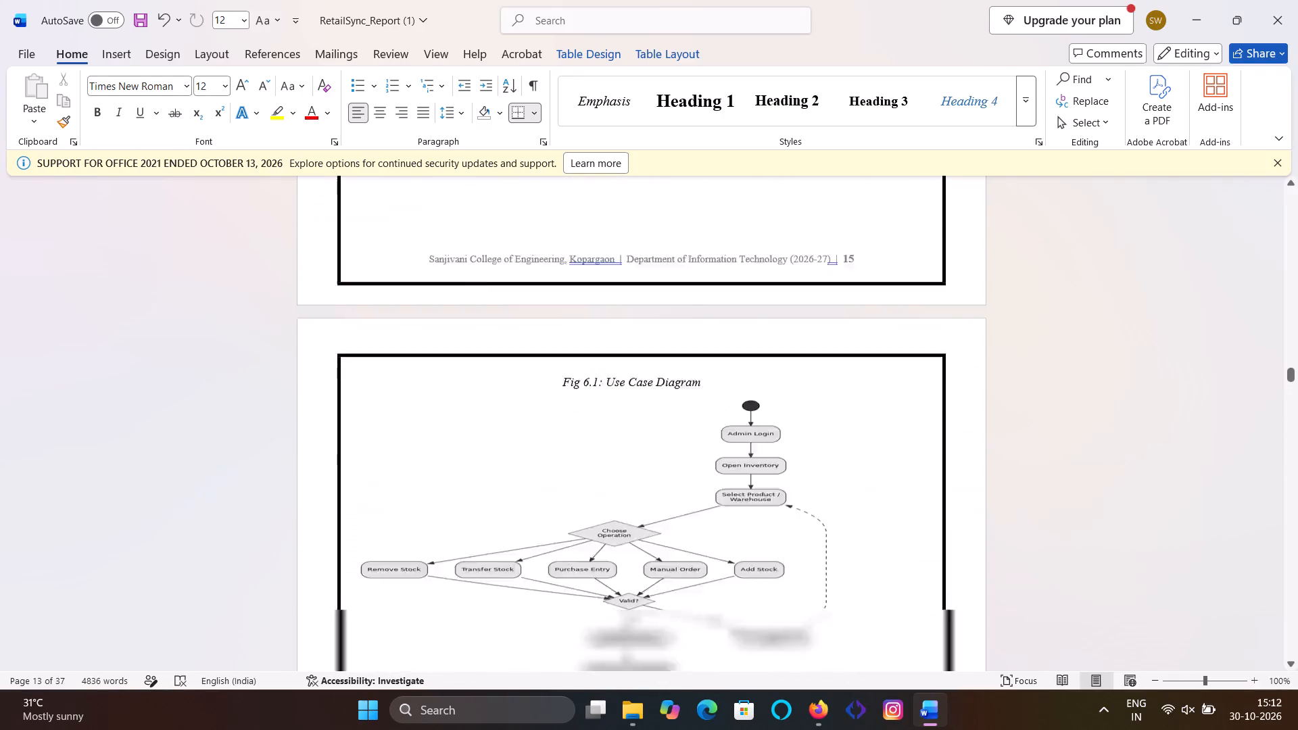
scroll(1157, 434, up, 20)
scroll(1157, 434, up, 20)
scroll(1157, 434, up, 20)
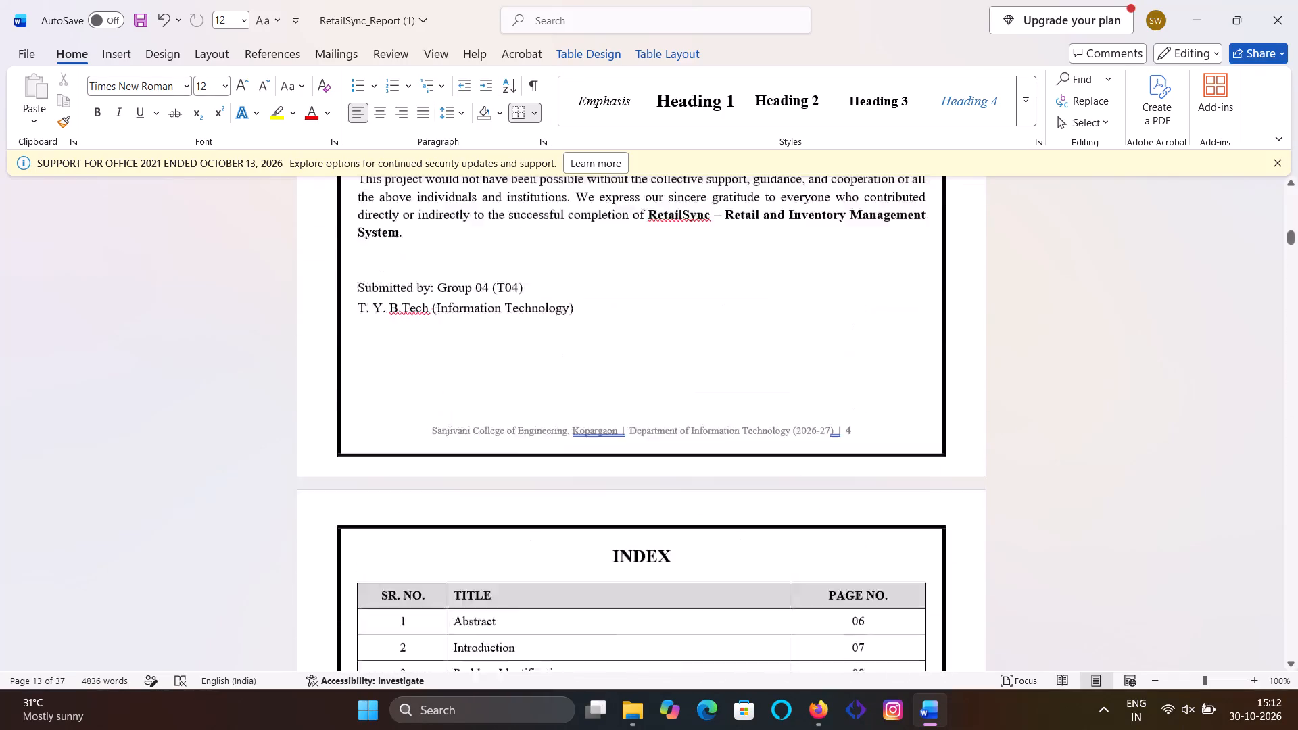
Review the index entries and compare them with the pages of Chapter 9 Implementation, from its heading to the application screenshots.
scroll(1157, 434, up, 11)
scroll(1157, 434, down, 16)
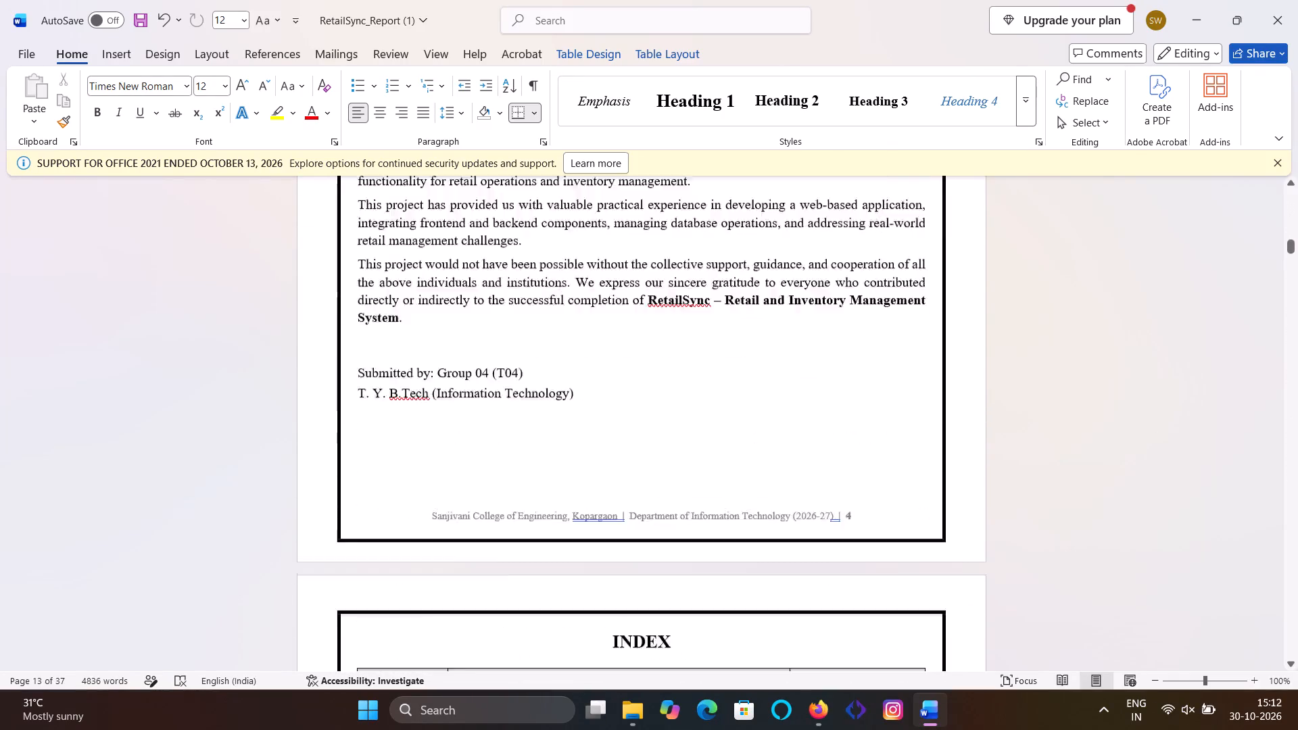
scroll(1157, 434, up, 6)
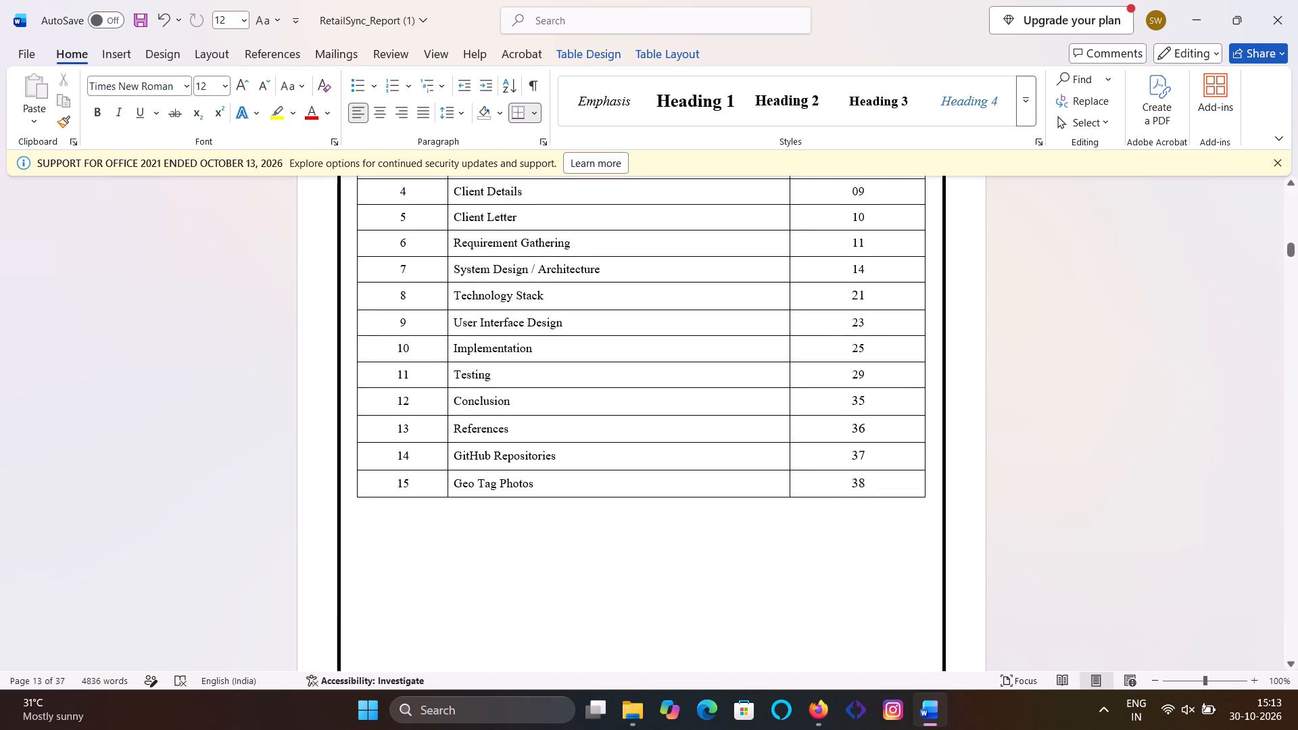
scroll(833, 345, down, 4)
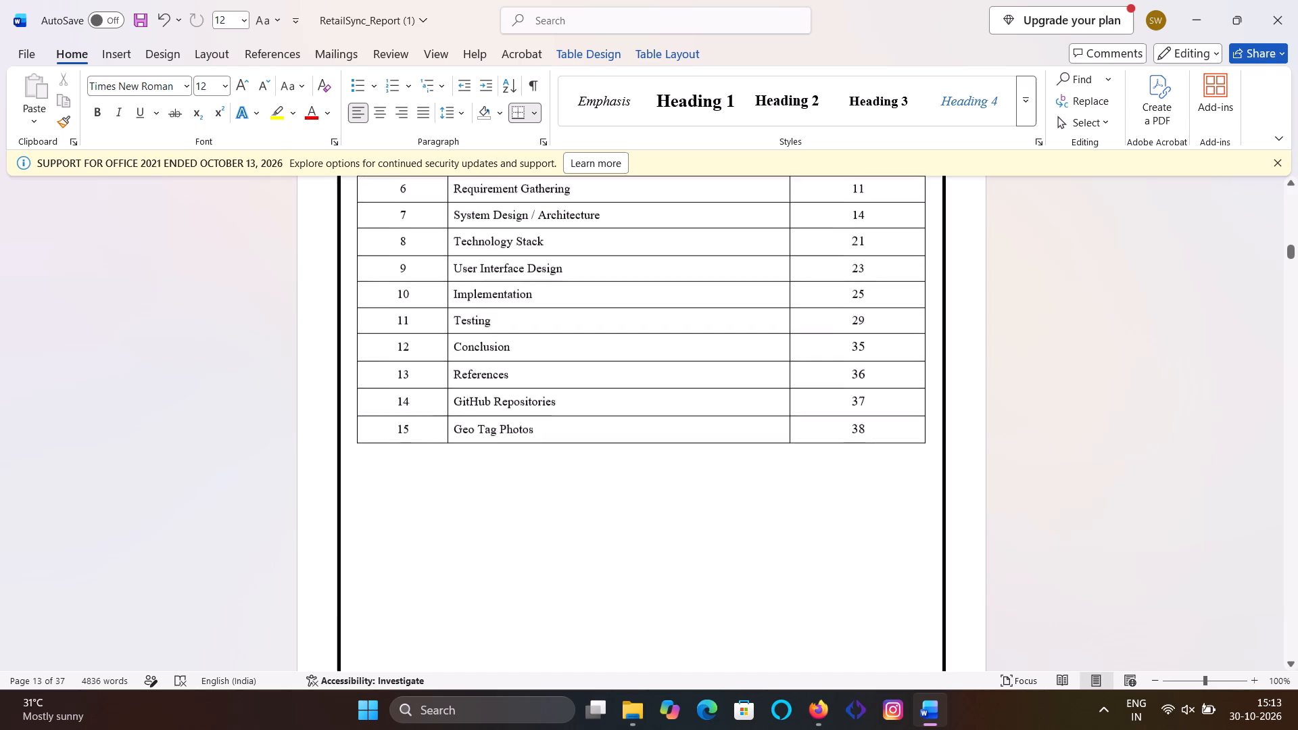
scroll(833, 345, down, 20)
scroll(833, 345, down, 20)
scroll(833, 345, down, 20)
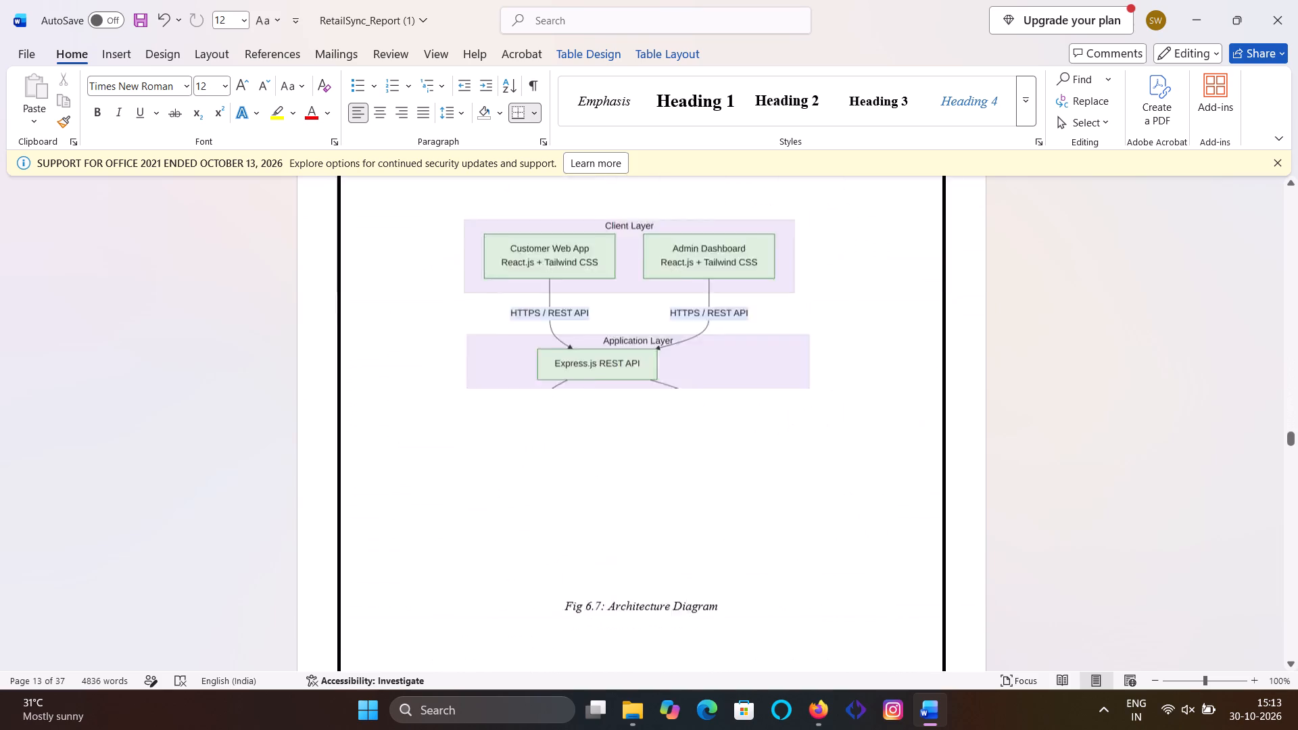
scroll(833, 345, down, 20)
scroll(833, 345, down, 18)
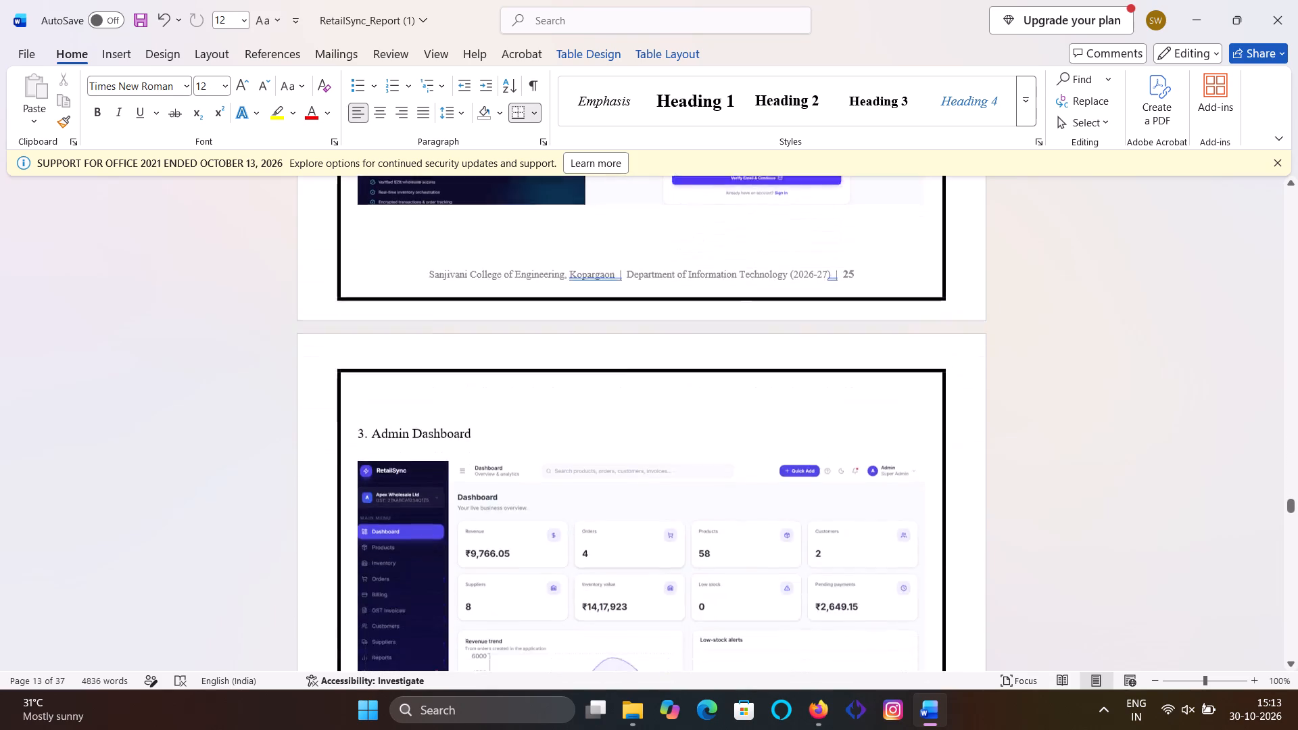
scroll(833, 345, down, 7)
scroll(833, 345, up, 16)
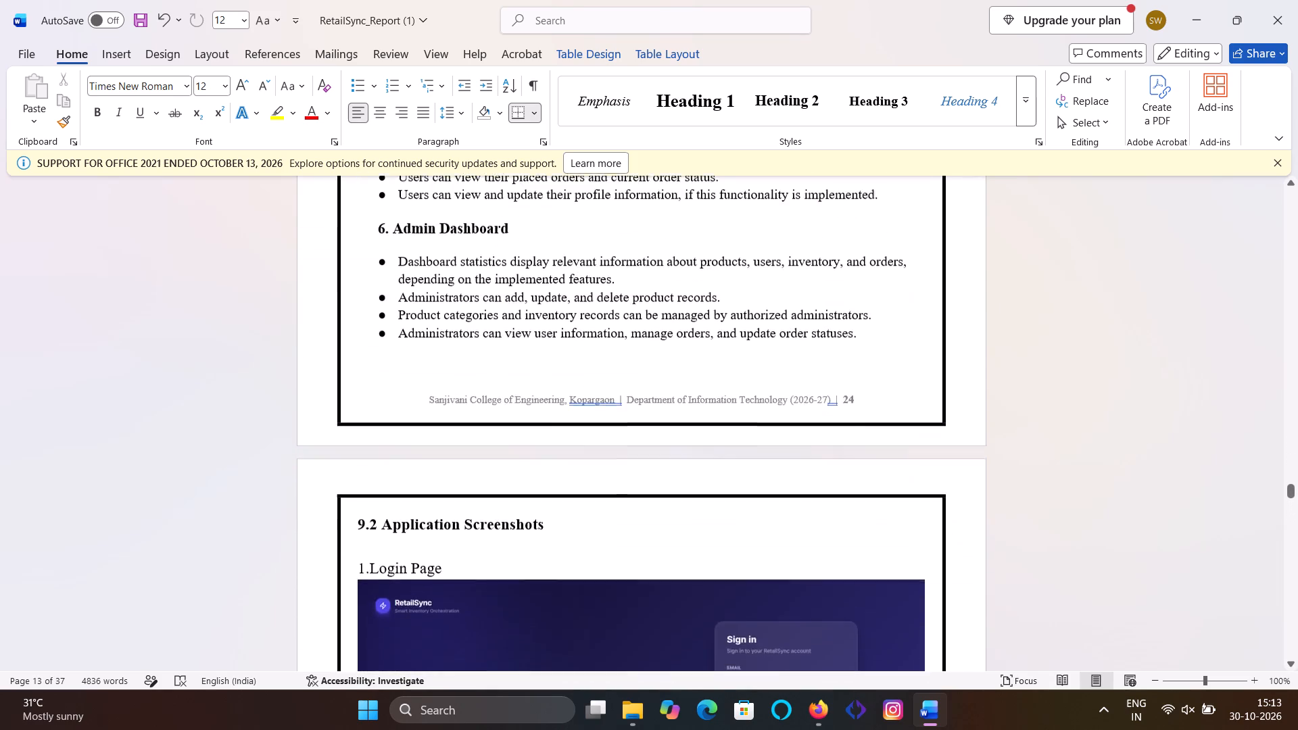
scroll(833, 345, up, 11)
scroll(833, 345, down, 7)
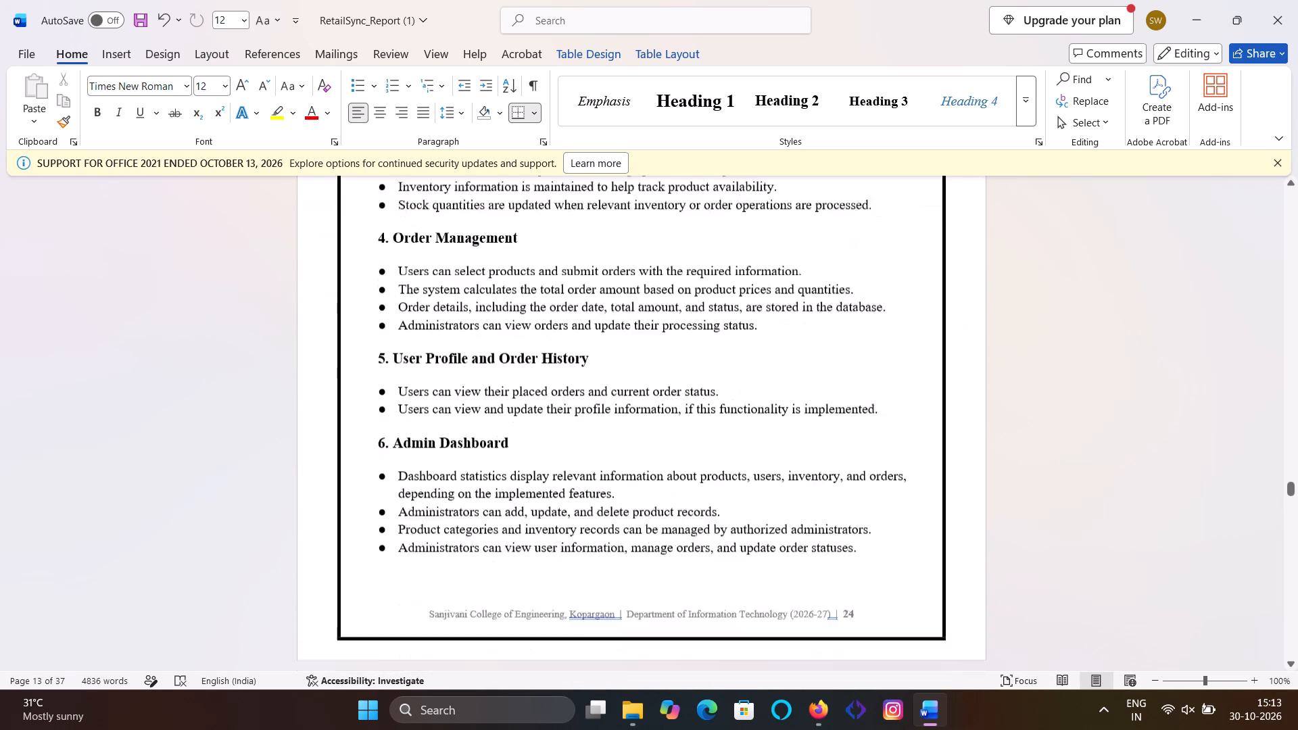
scroll(833, 345, up, 5)
scroll(833, 345, down, 4)
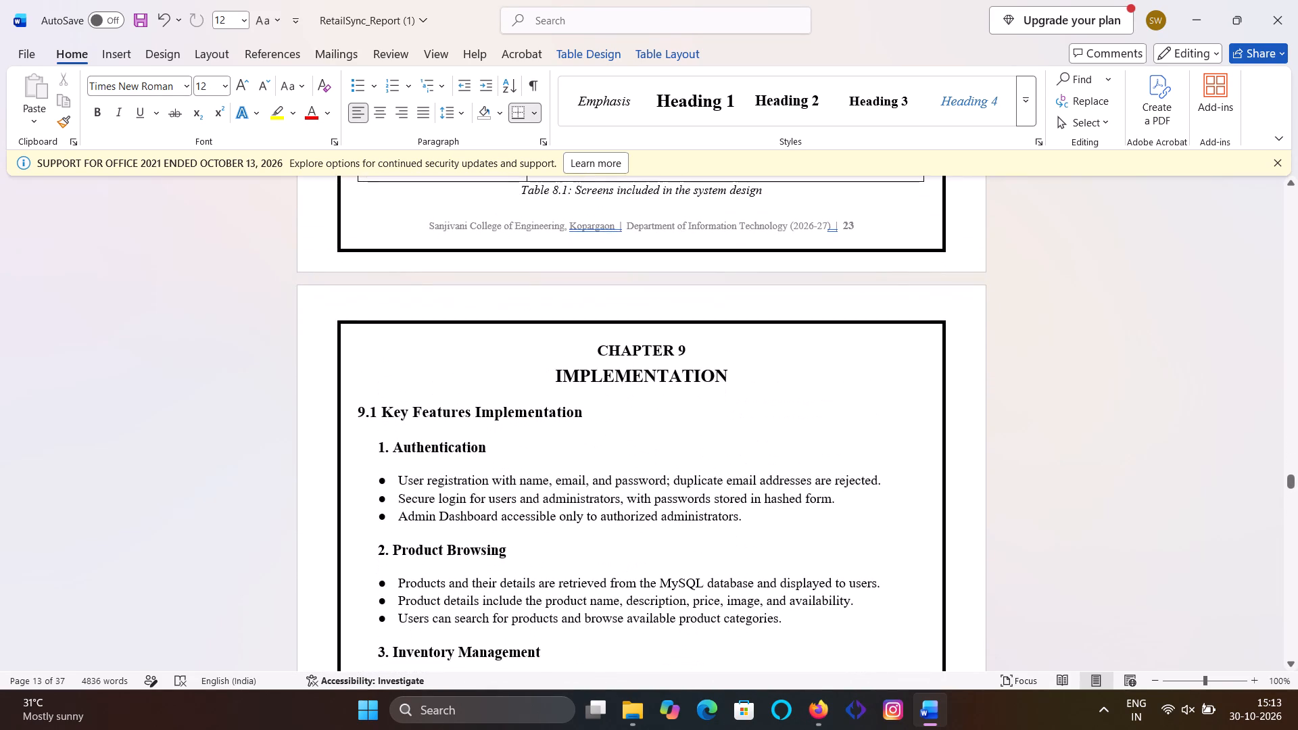
scroll(833, 345, down, 6)
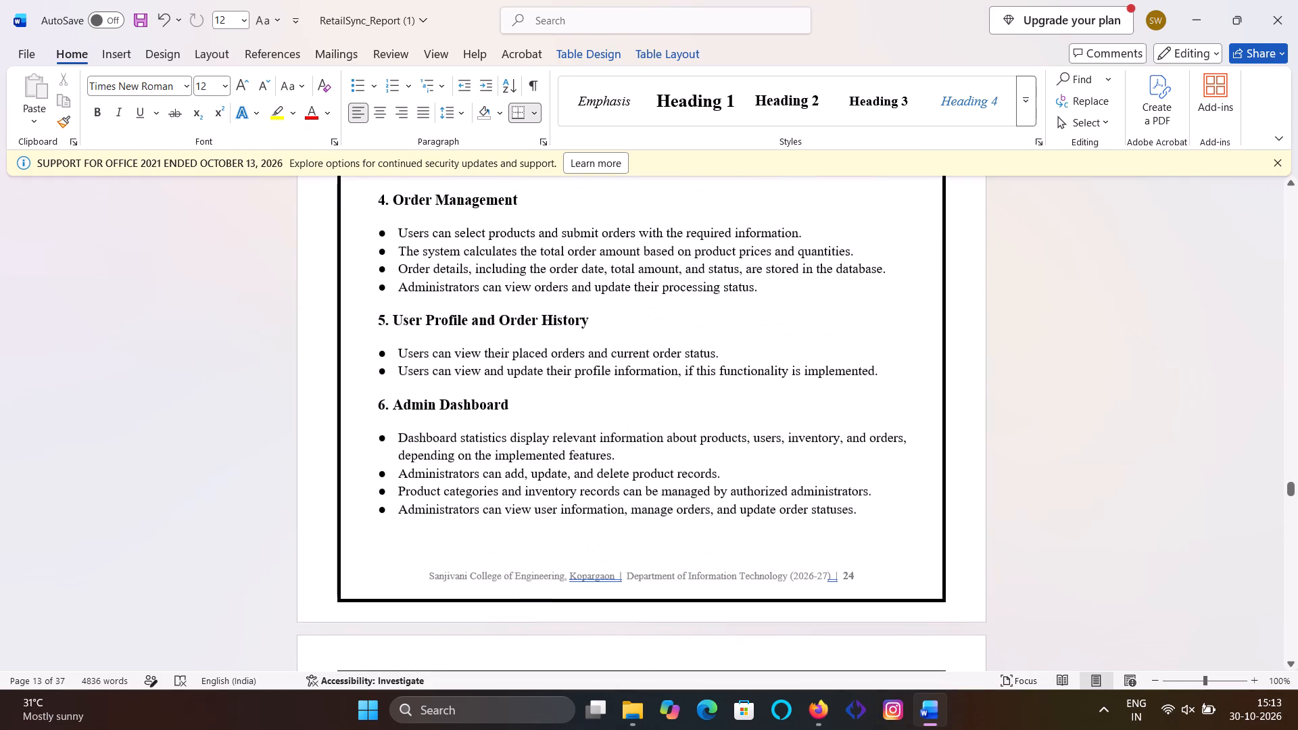
Recheck the page flow from the Chapter 8 User Interface Design heading and Key Screens table into Chapter 9, noting the footer page numbers.
scroll(833, 345, up, 9)
scroll(833, 345, down, 1)
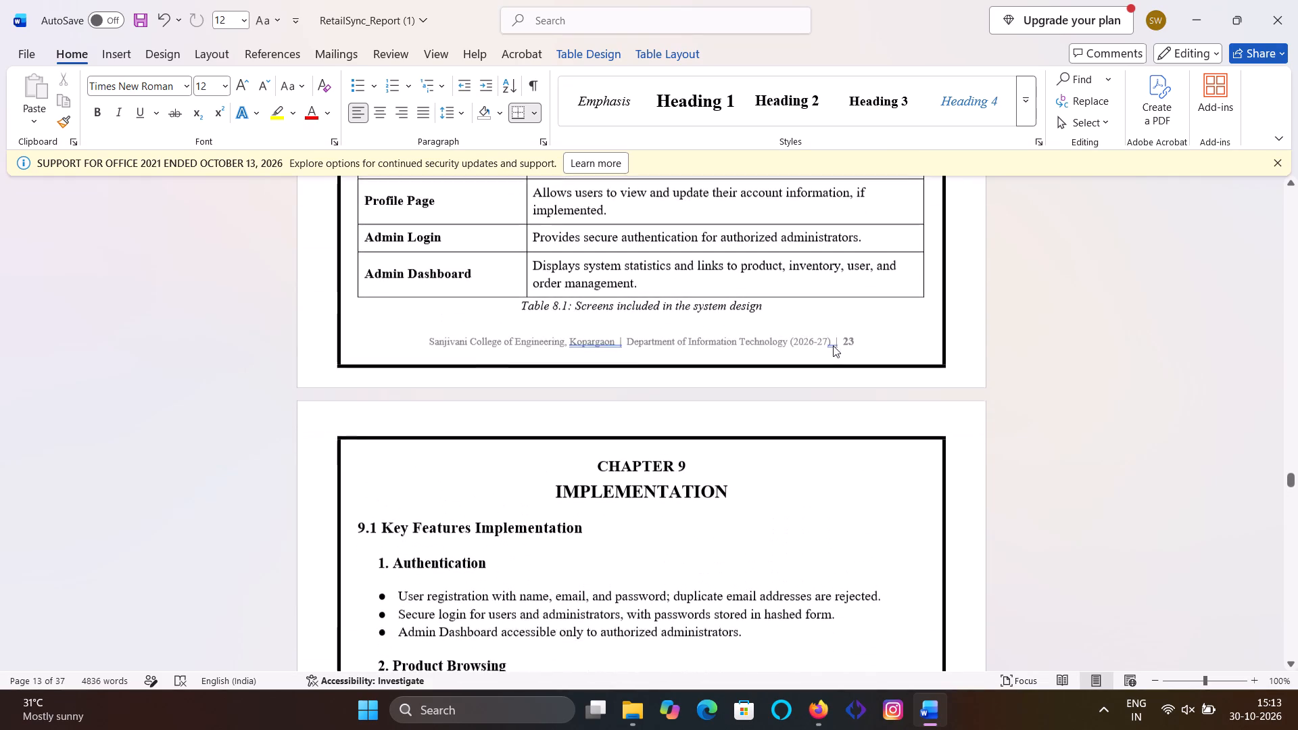
scroll(833, 345, up, 6)
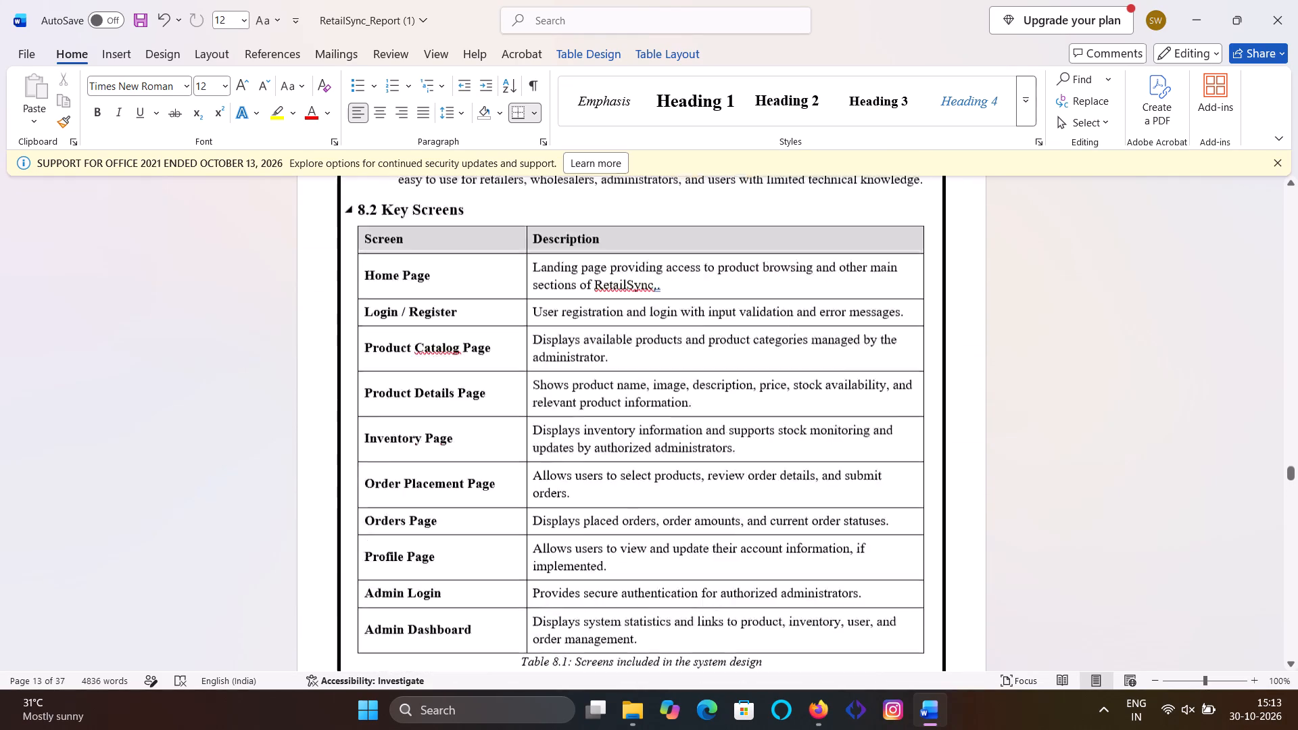
scroll(833, 345, up, 2)
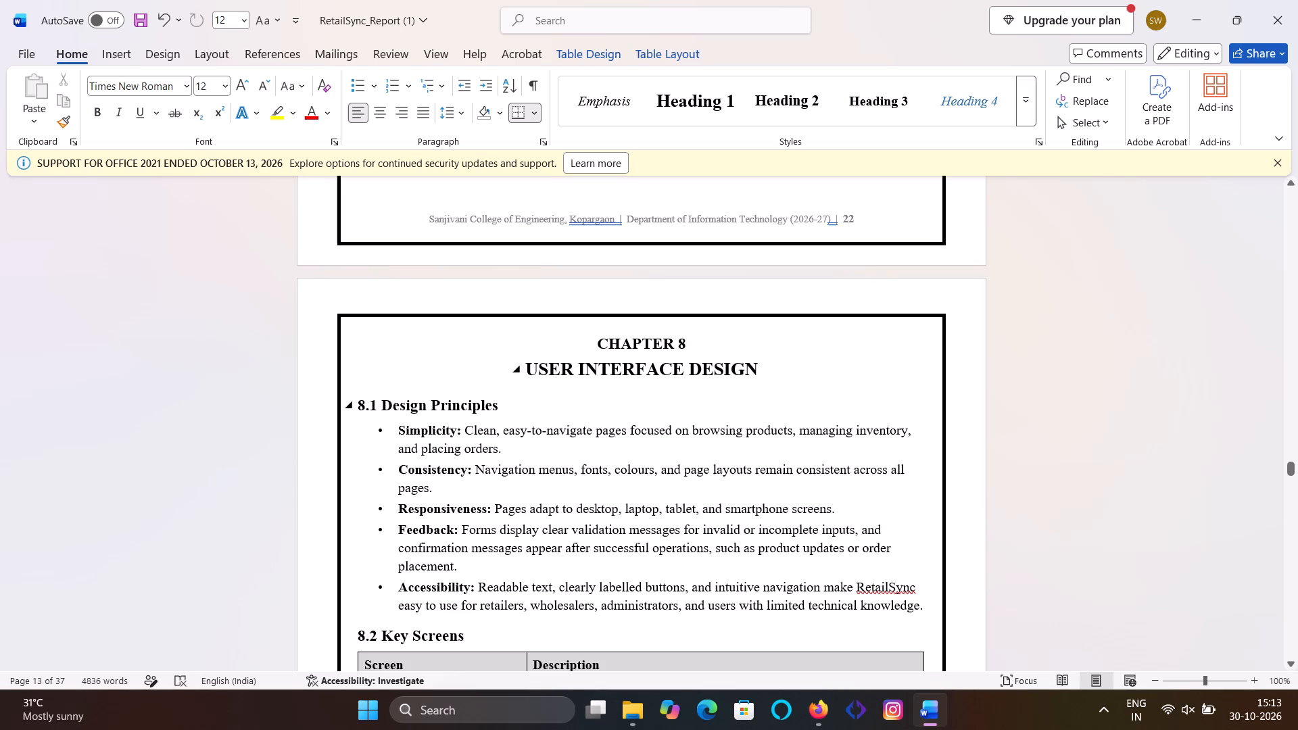
scroll(787, 413, down, 7)
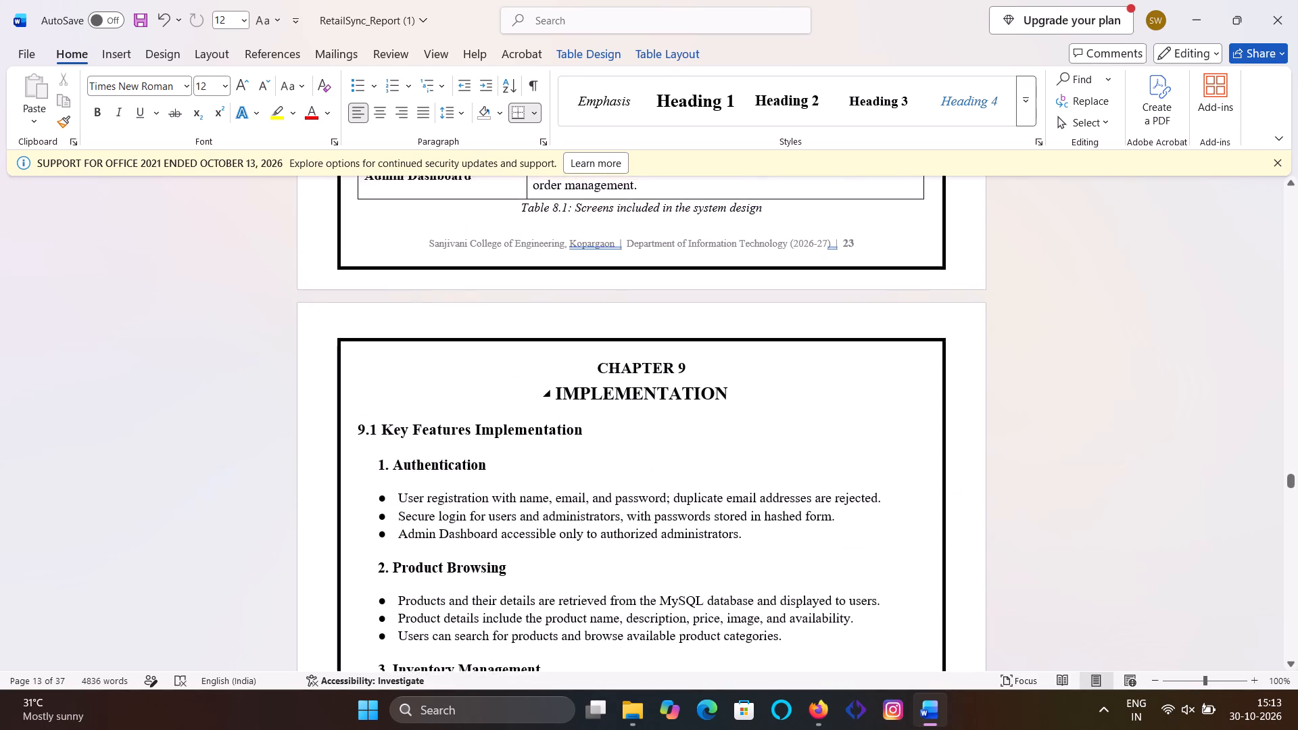
scroll(834, 652, down, 2)
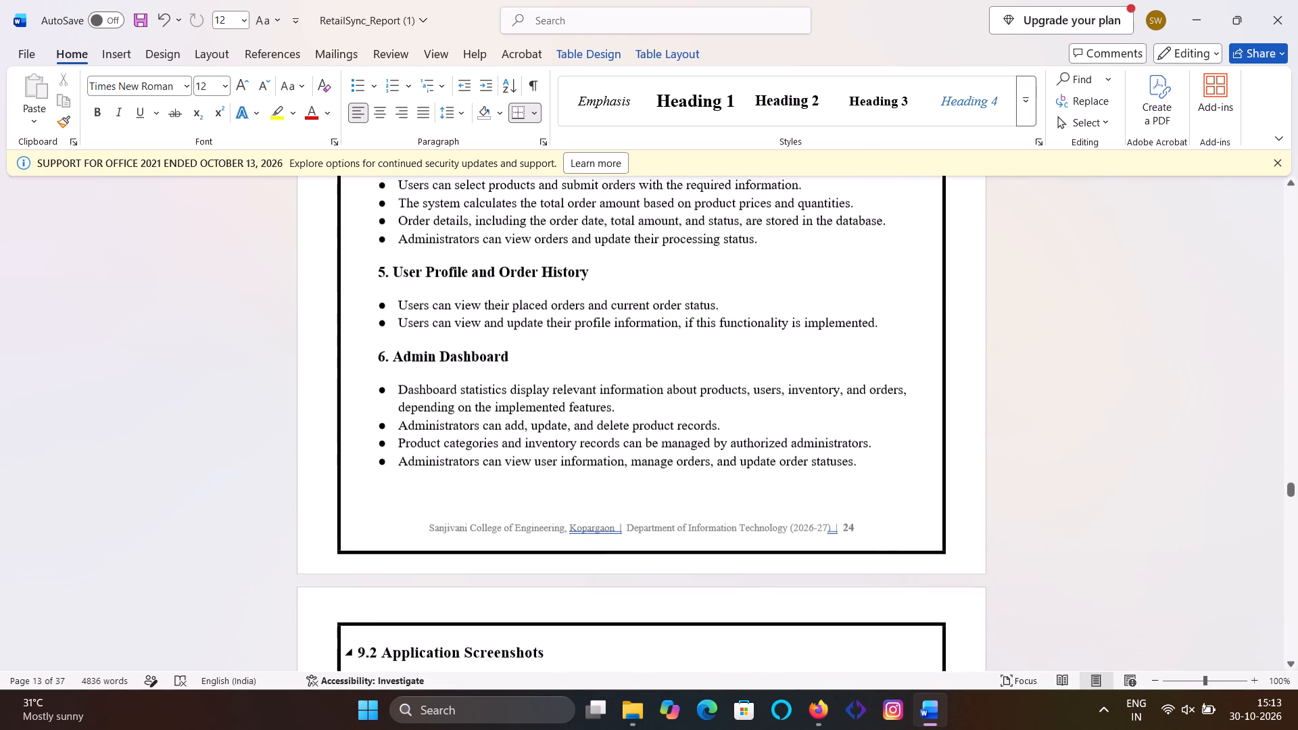
scroll(834, 652, down, 1)
scroll(817, 547, up, 9)
scroll(817, 547, up, 12)
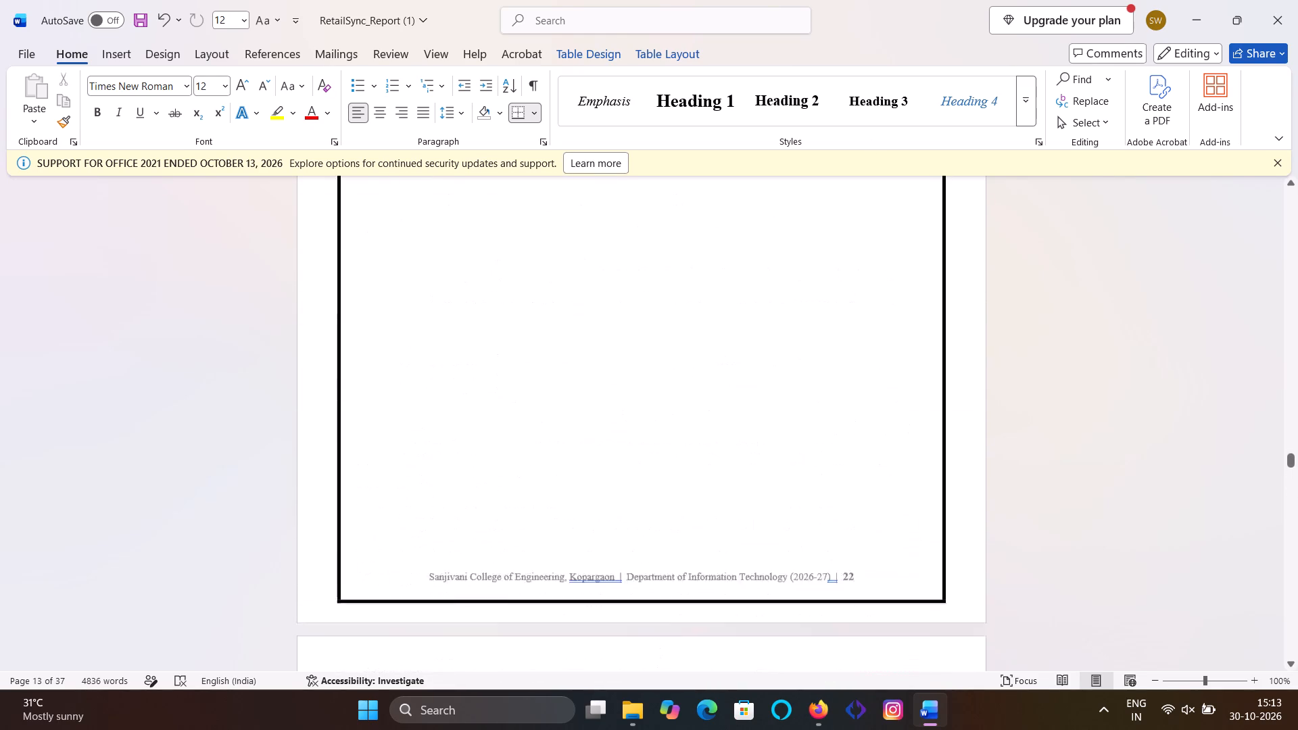
In the index table, set the page number of Implementation to 24 and of Testing to 28.
scroll(817, 547, up, 20)
scroll(817, 547, up, 20)
scroll(817, 547, up, 20)
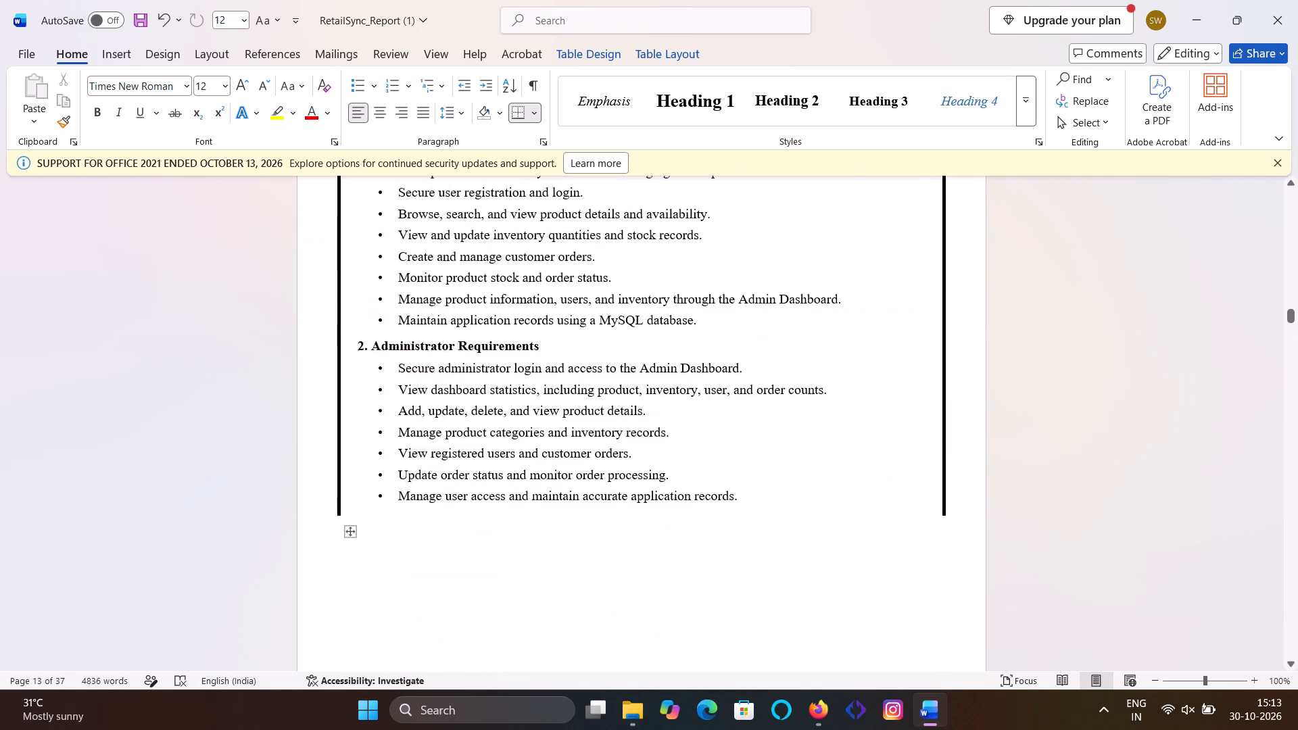
scroll(817, 547, up, 20)
scroll(817, 547, up, 20)
scroll(817, 547, up, 8)
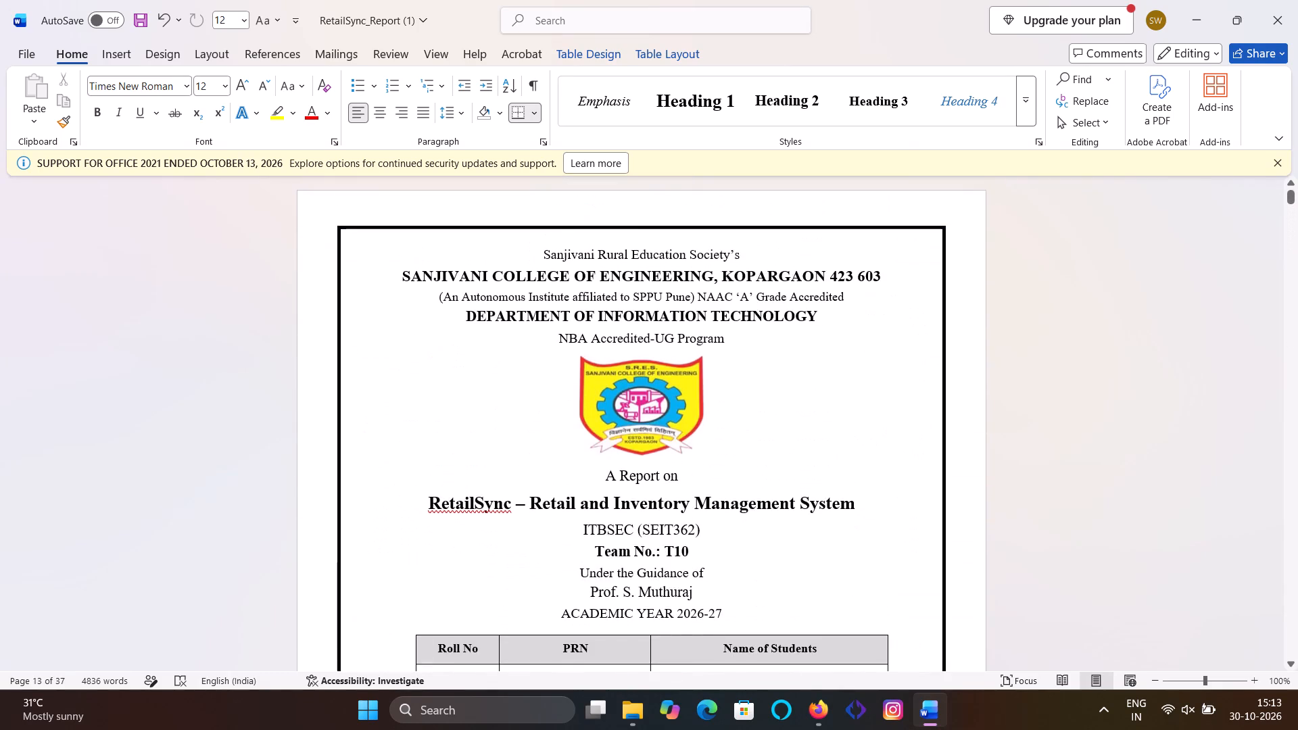
scroll(817, 547, down, 20)
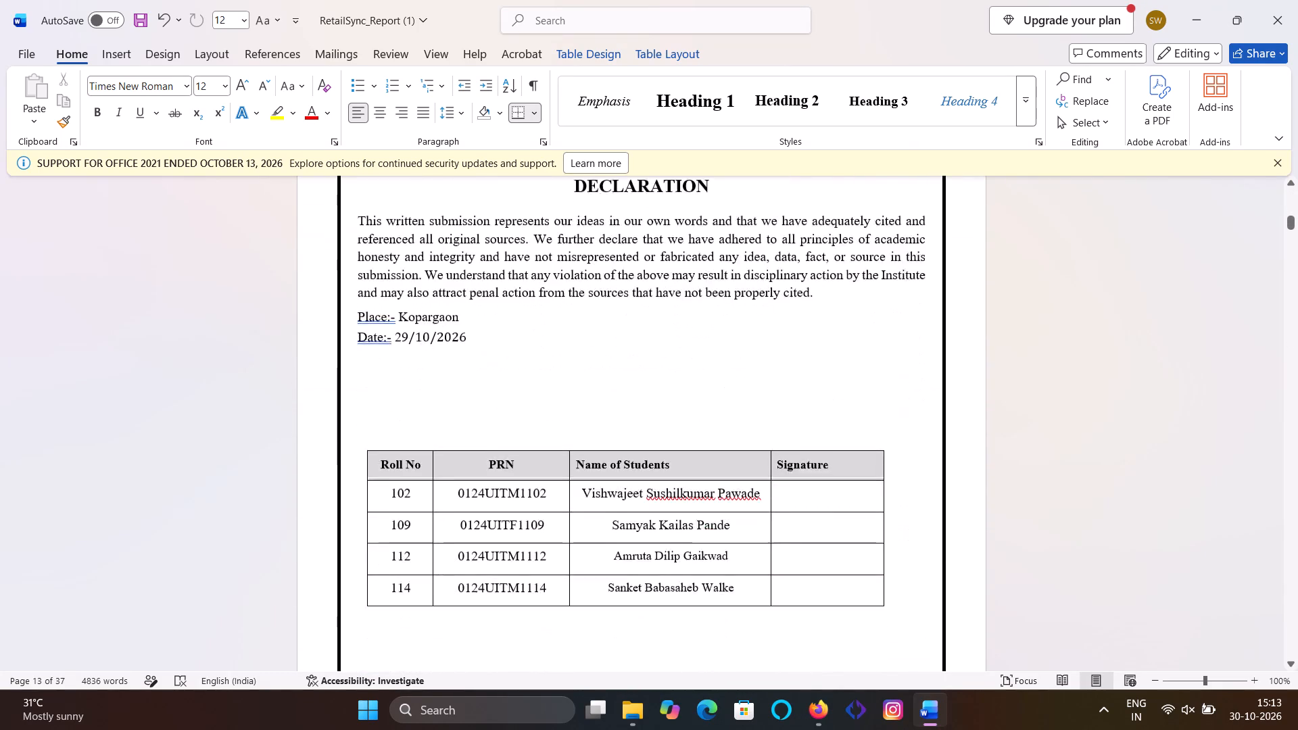
scroll(817, 547, down, 13)
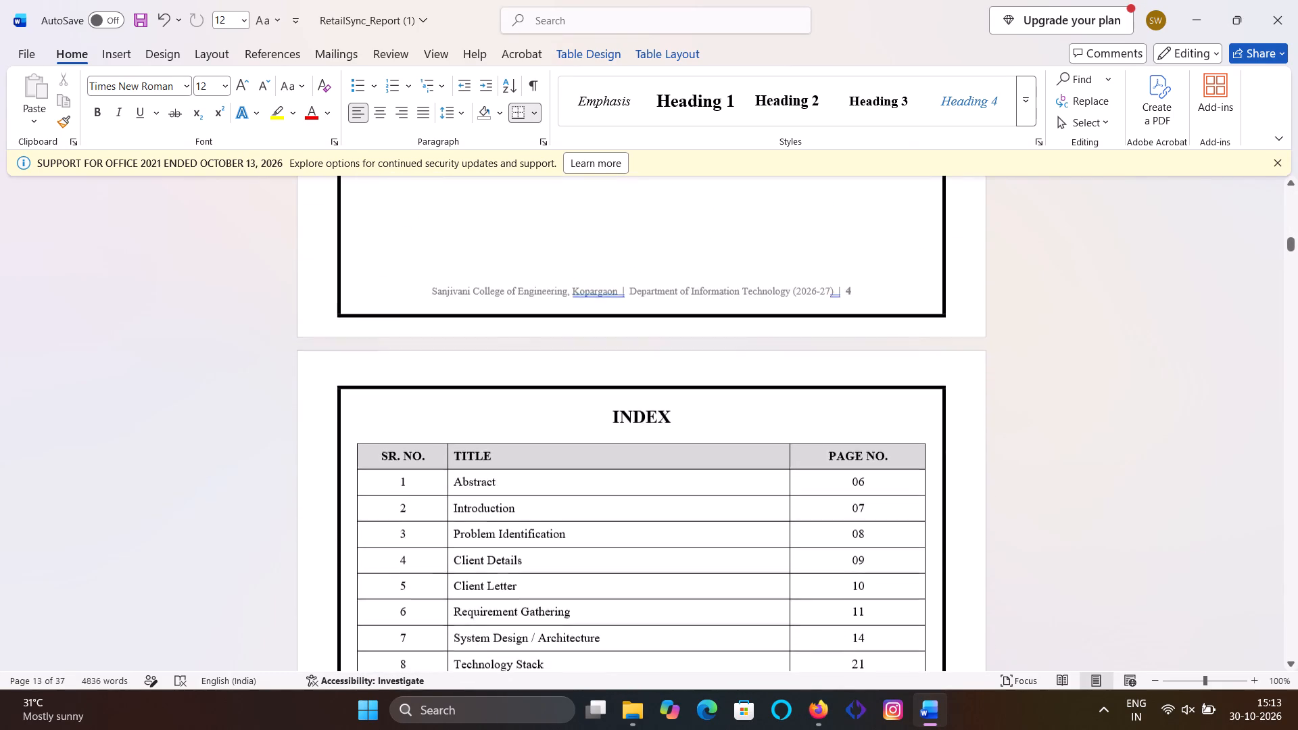
scroll(817, 547, down, 3)
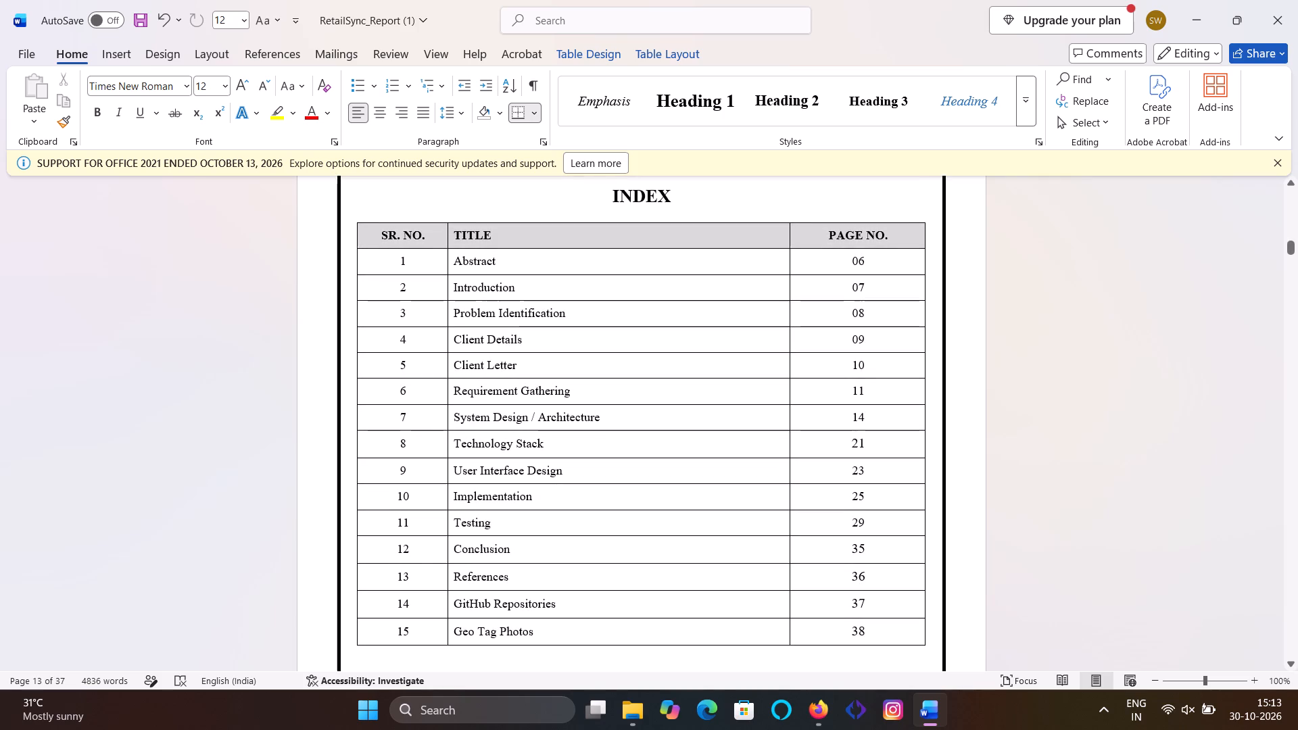
click(872, 496)
key(BackSpace)
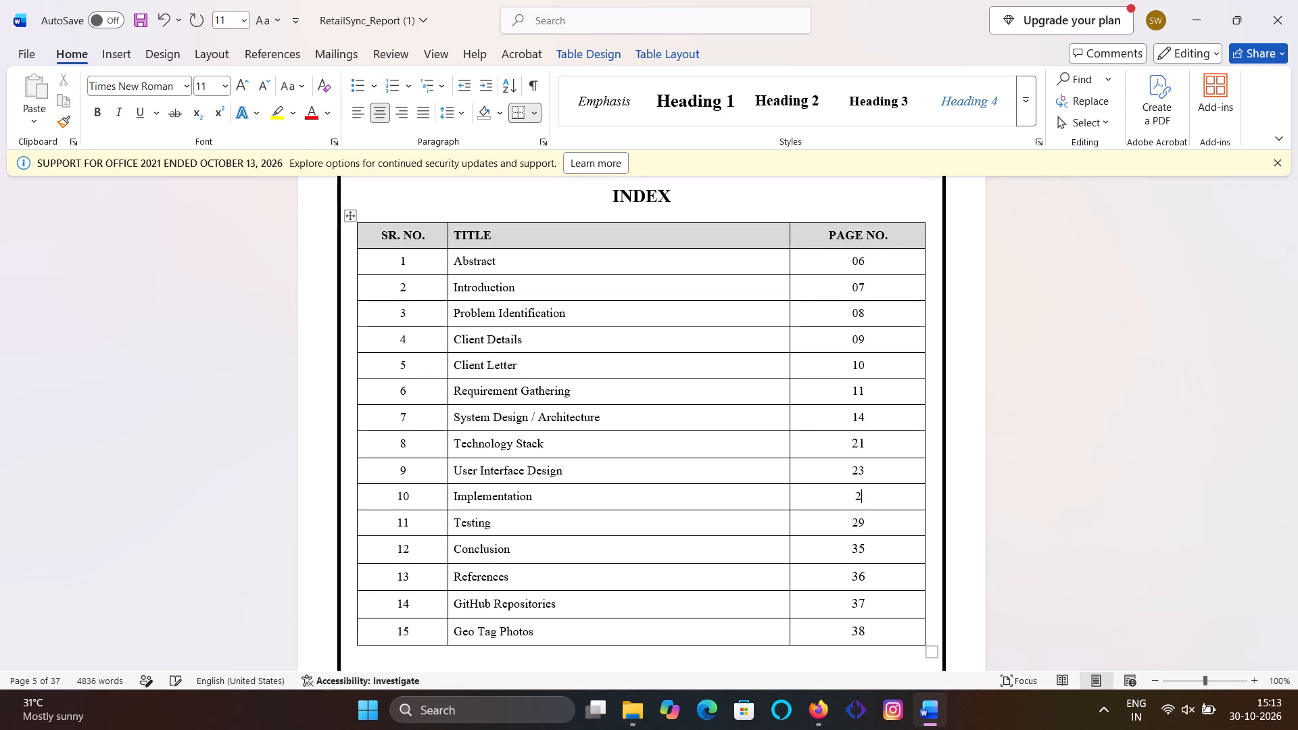
key(4)
key(Down)
key(BackSpace)
key(8)
Set the index page numbers to 34 for Conclusion, 35 for References, 36 for GitHub Repositories and 37 for Geo Tag Photos.
key(Down)
key(BackSpace)
key(4)
key(Down)
key(BackSpace)
key(5)
key(Down)
key(BackSpace)
key(6)
key(Down)
key(BackSpace)
key(7)
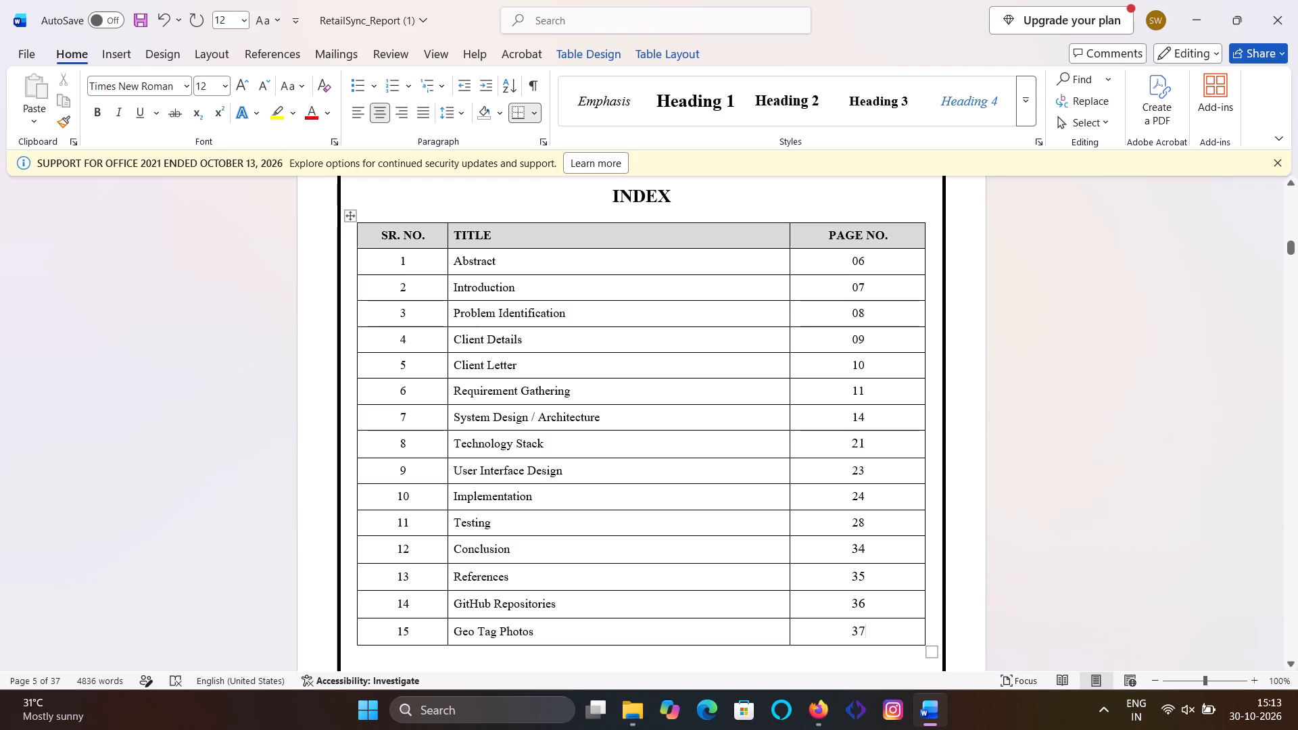
Compare the Testing entry in the index with the footer page number where the Chapter 10 test strategy and Test Cases table begin.
scroll(965, 614, down, 11)
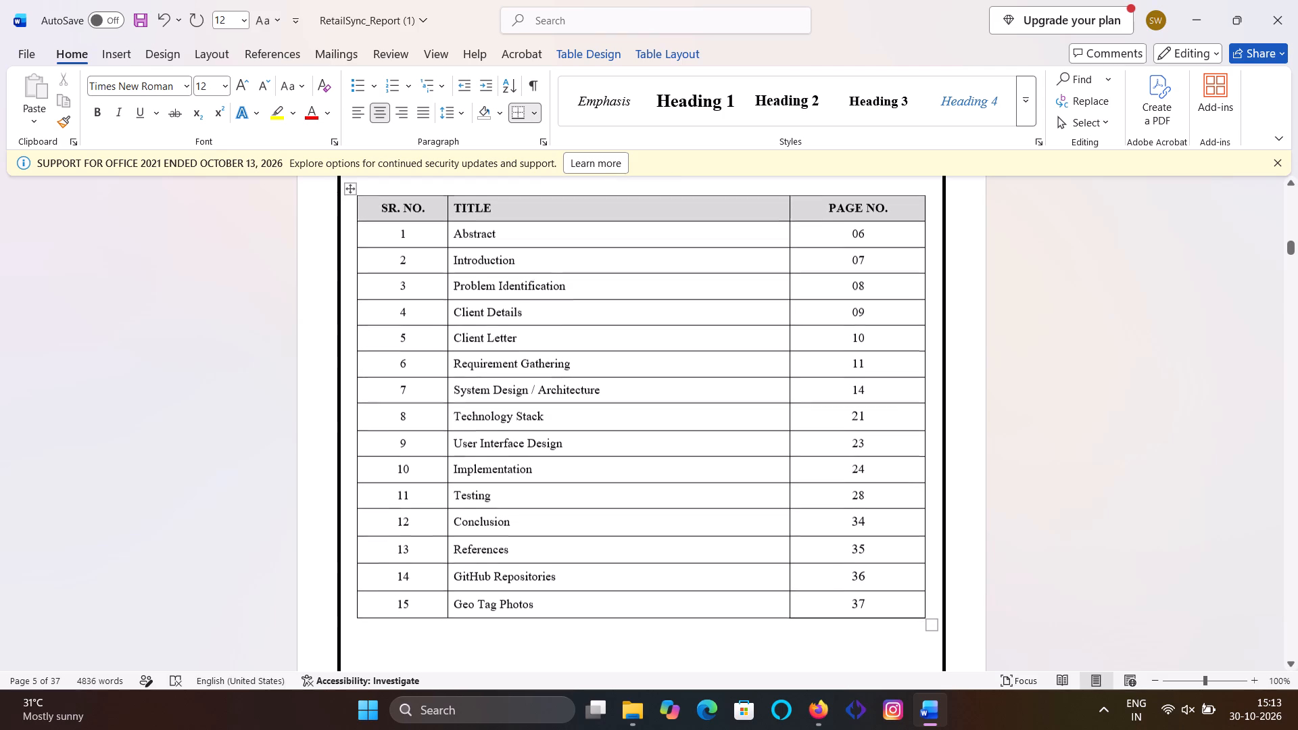
scroll(965, 614, down, 20)
scroll(965, 614, down, 20)
scroll(965, 614, down, 13)
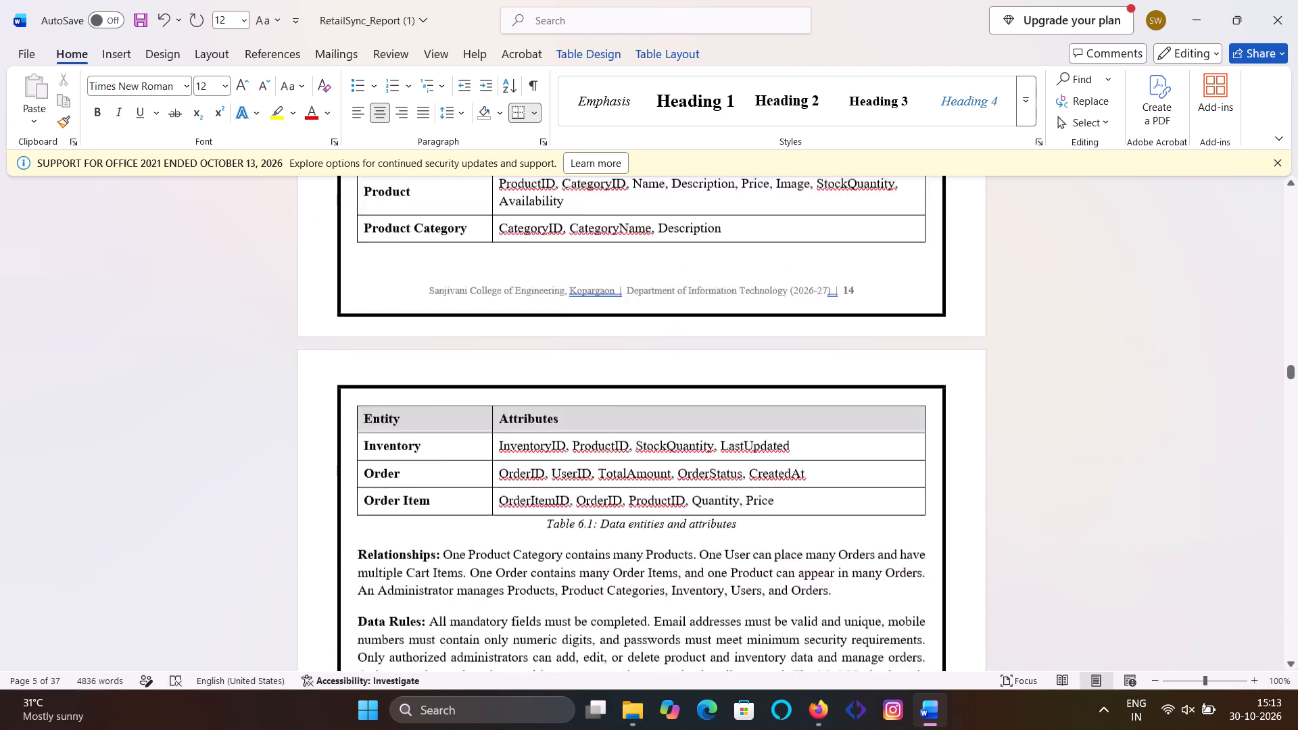
scroll(965, 614, down, 20)
scroll(965, 614, down, 20)
scroll(965, 614, down, 6)
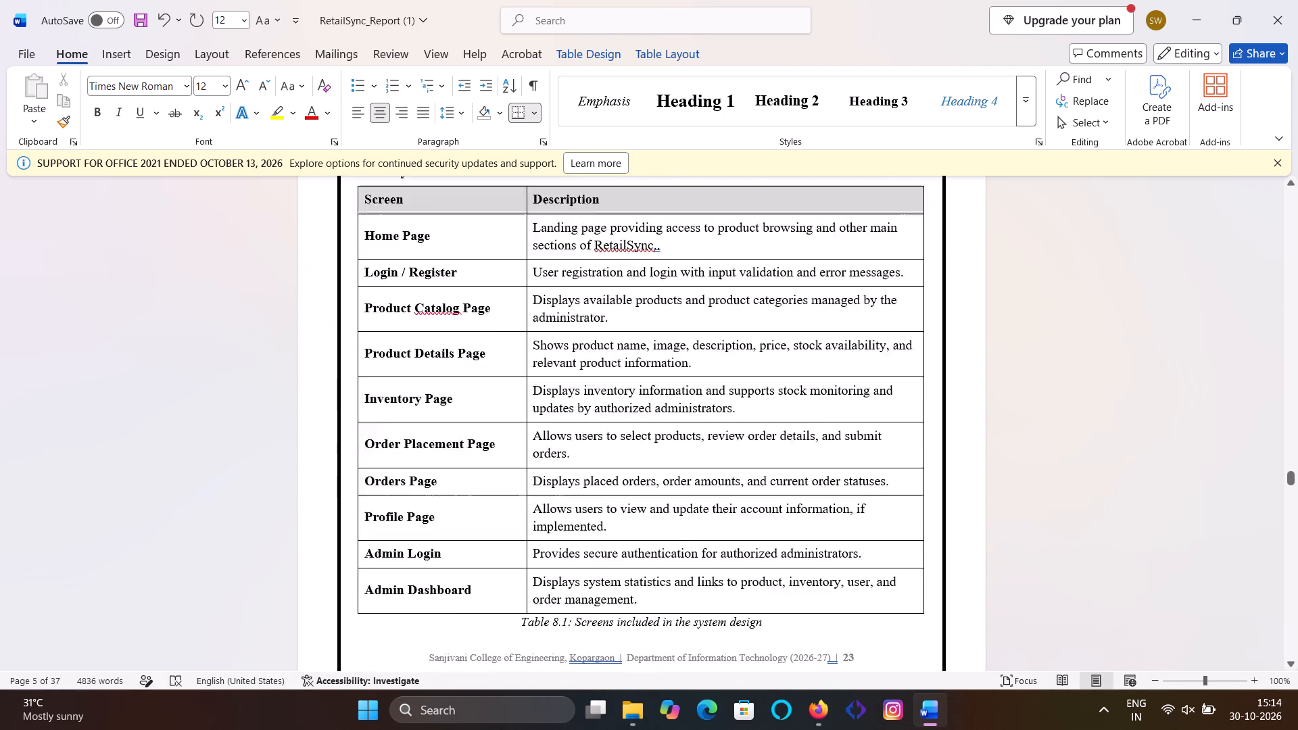
scroll(965, 614, down, 3)
scroll(965, 614, down, 19)
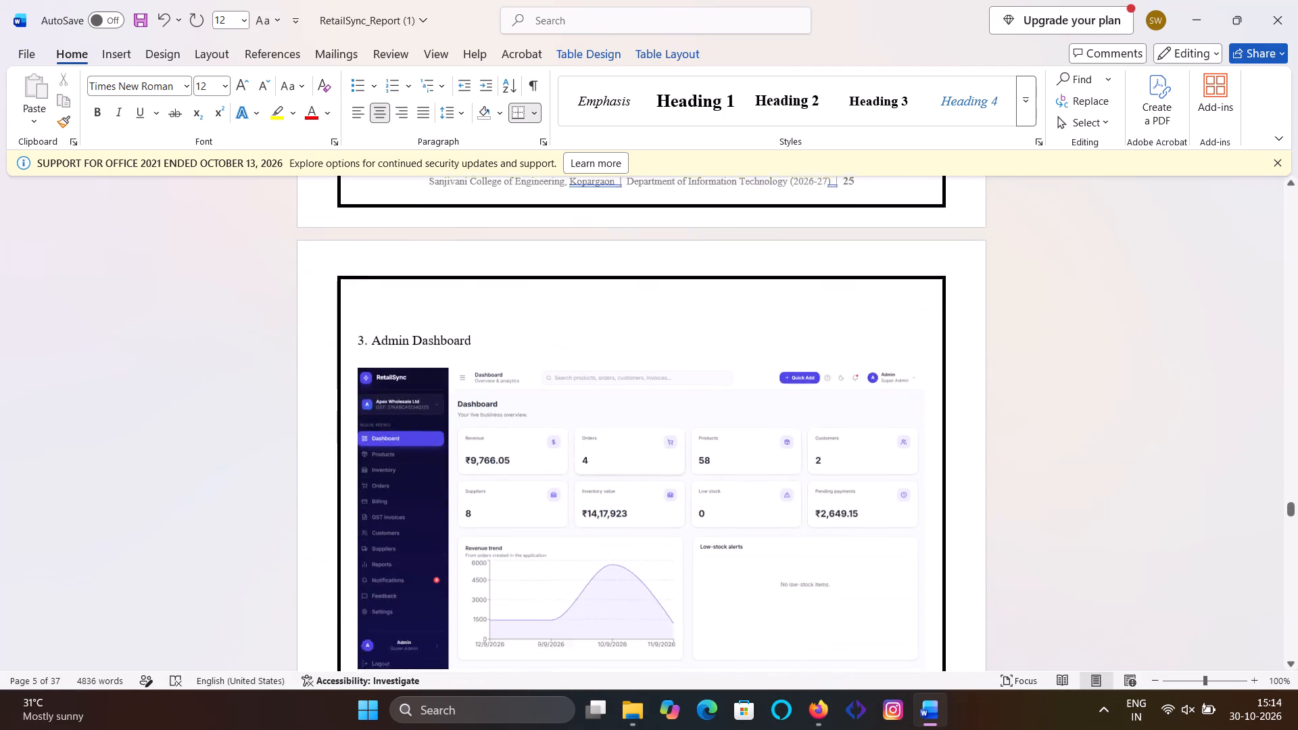
scroll(965, 614, down, 15)
scroll(965, 614, up, 3)
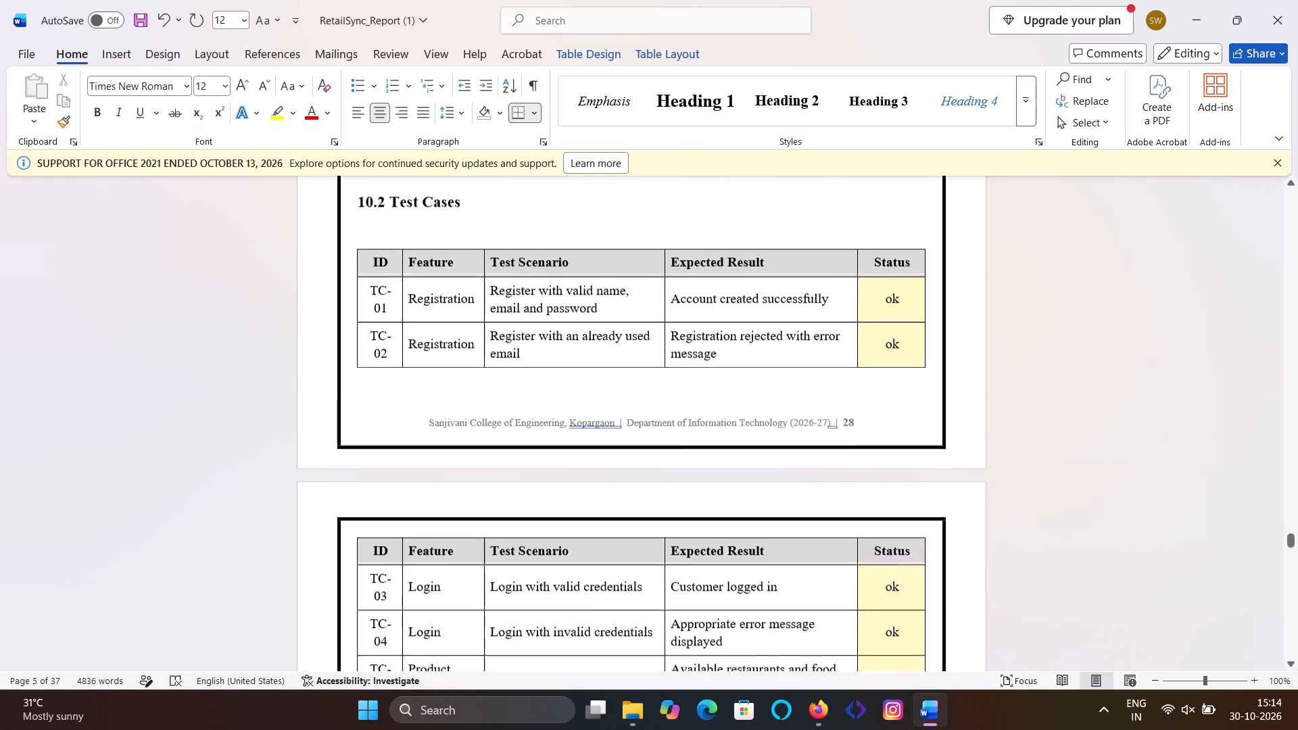
scroll(965, 614, up, 3)
scroll(965, 614, down, 6)
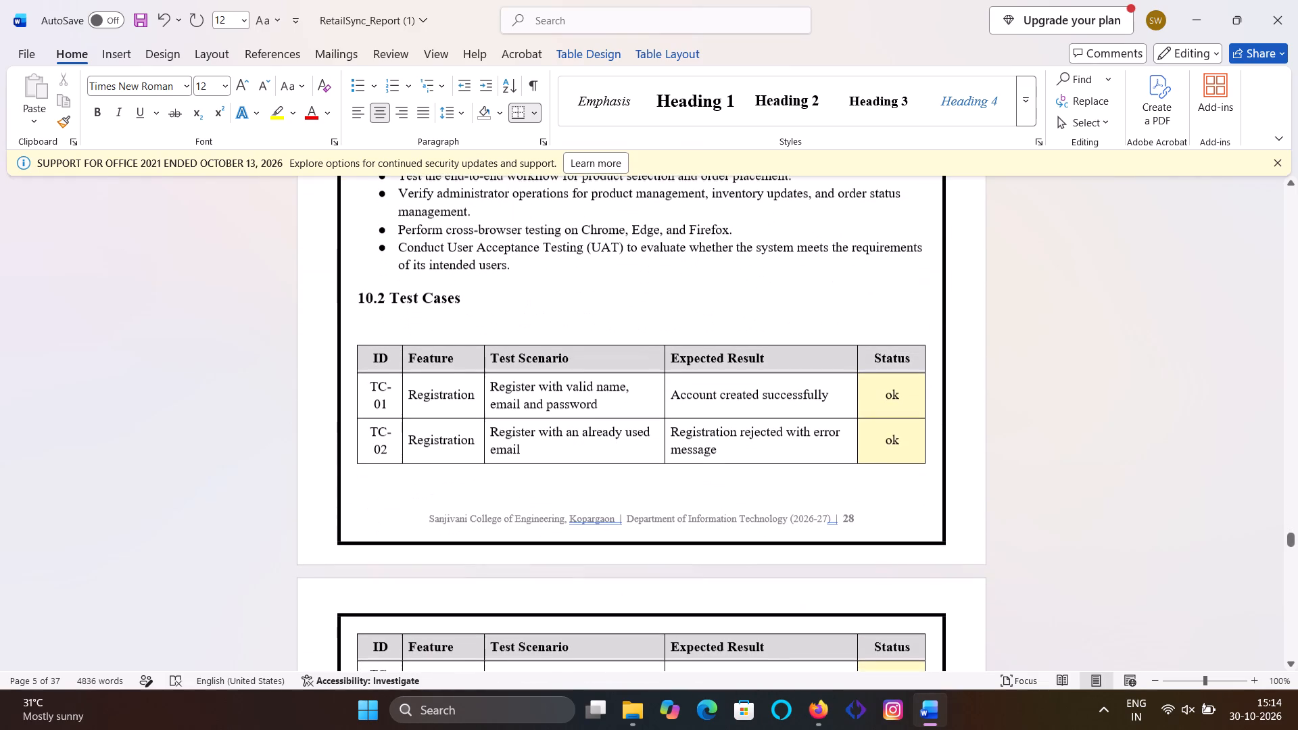
Compare the footer page numbers from the Test Cases table through Conclusion, References, GitHub Repositories and Geo Tag Photos with the index entries.
scroll(803, 509, down, 14)
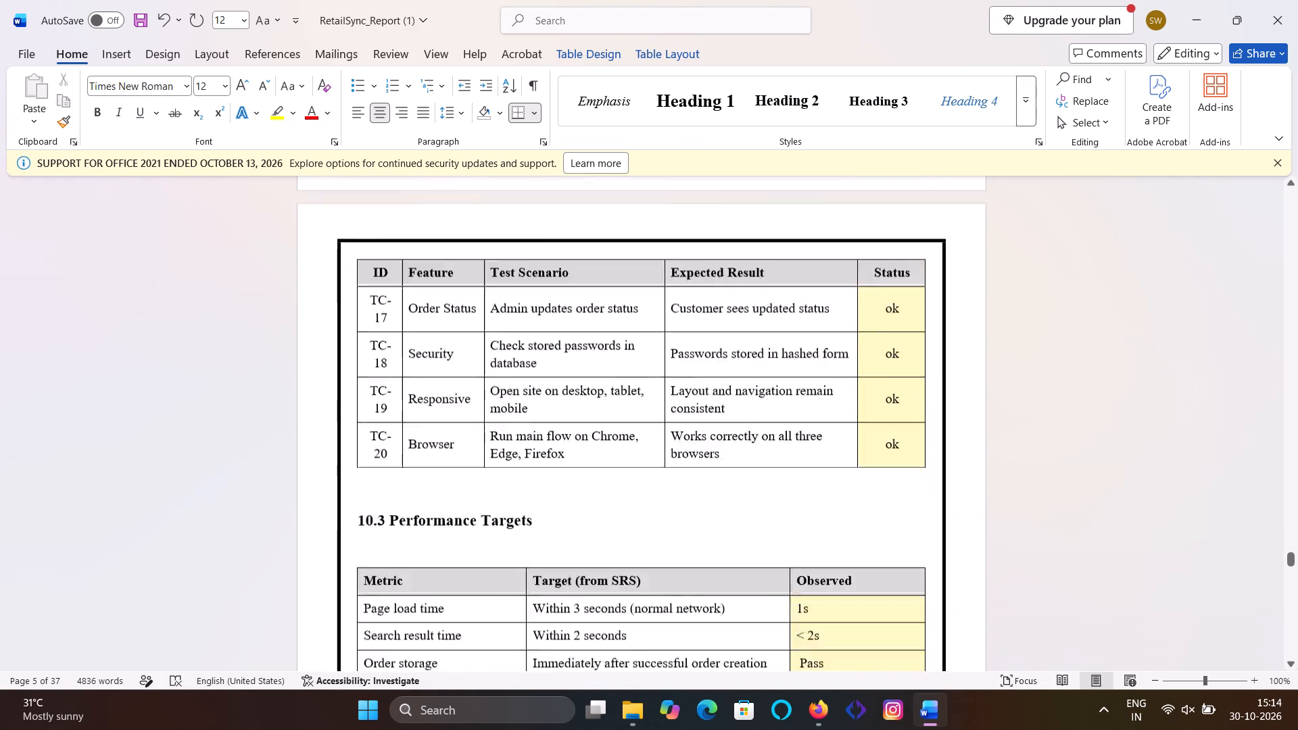
scroll(803, 509, down, 20)
scroll(803, 509, down, 1)
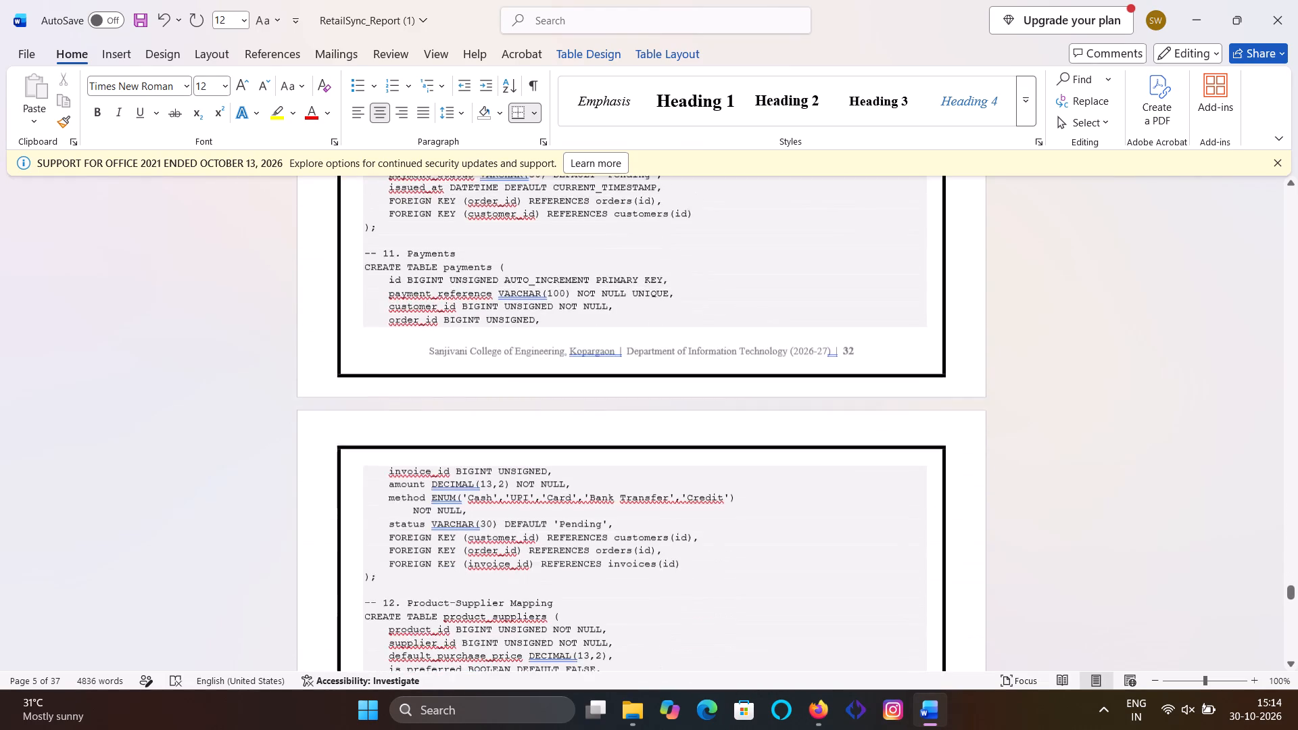
scroll(803, 509, down, 16)
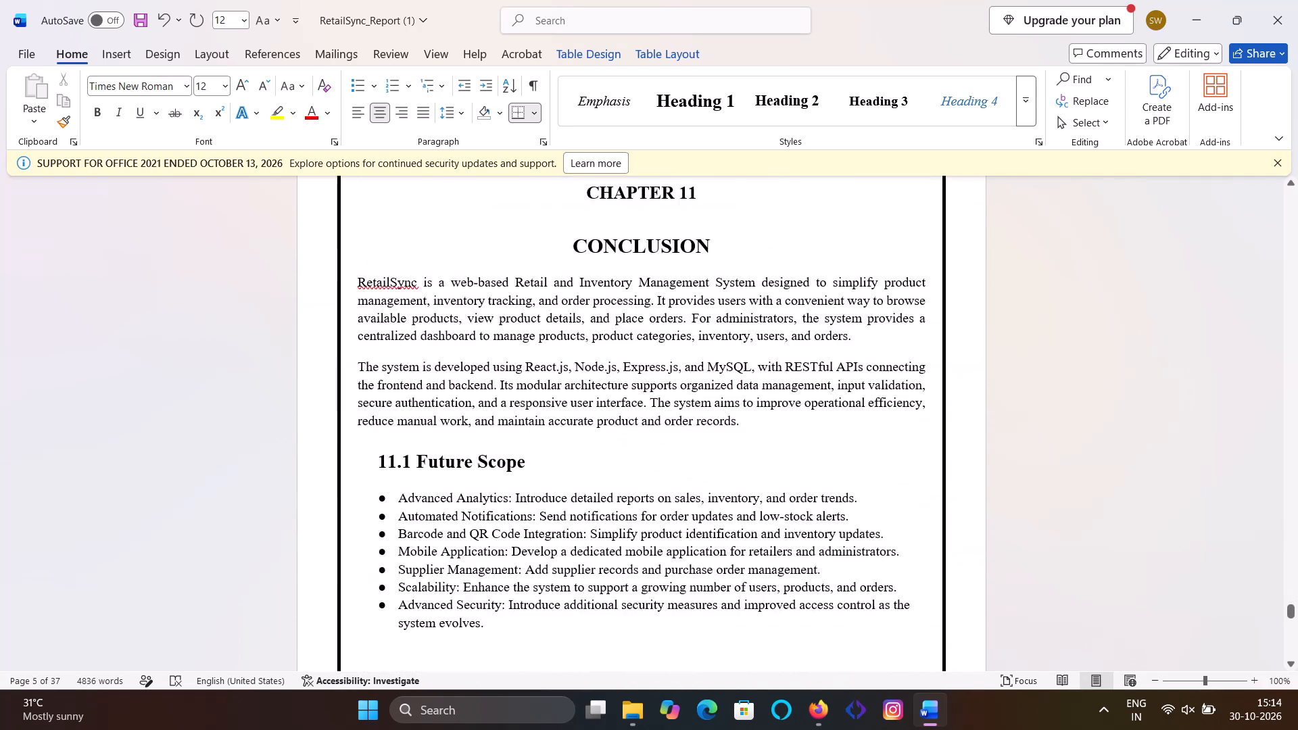
scroll(803, 509, up, 3)
scroll(803, 509, down, 4)
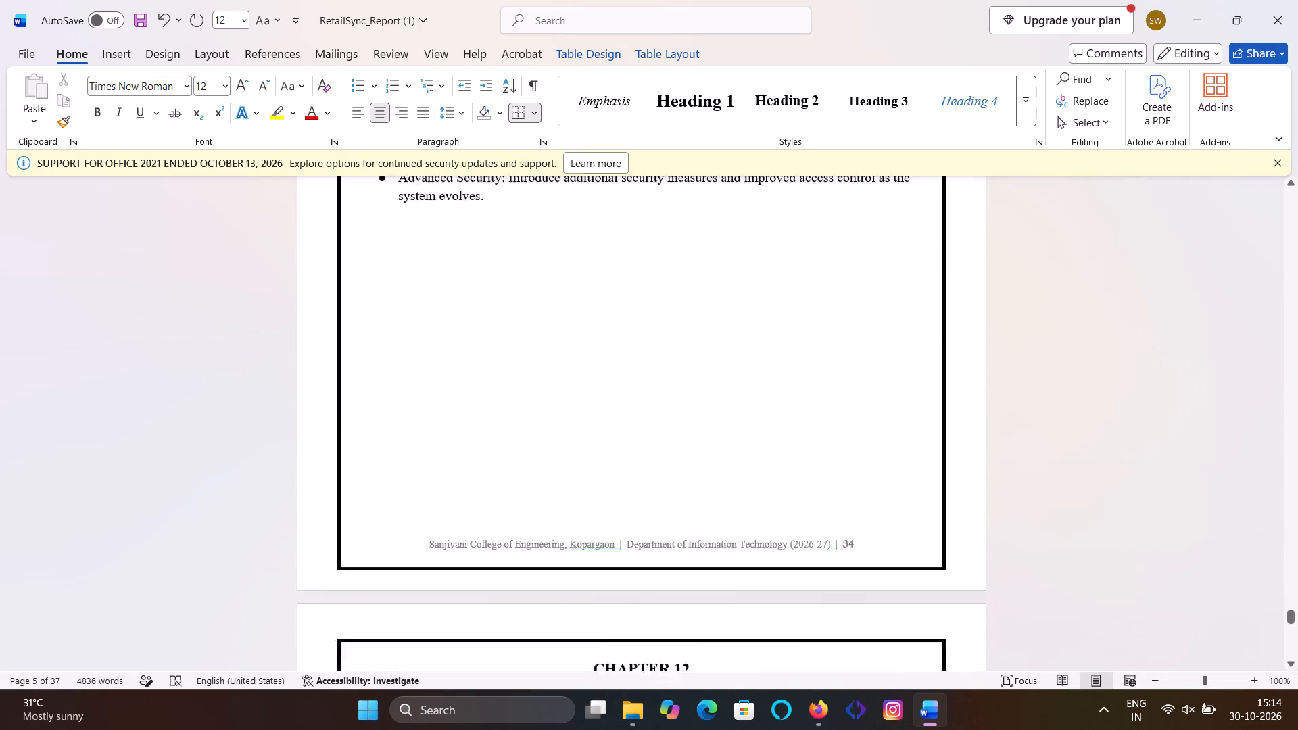
scroll(803, 509, down, 15)
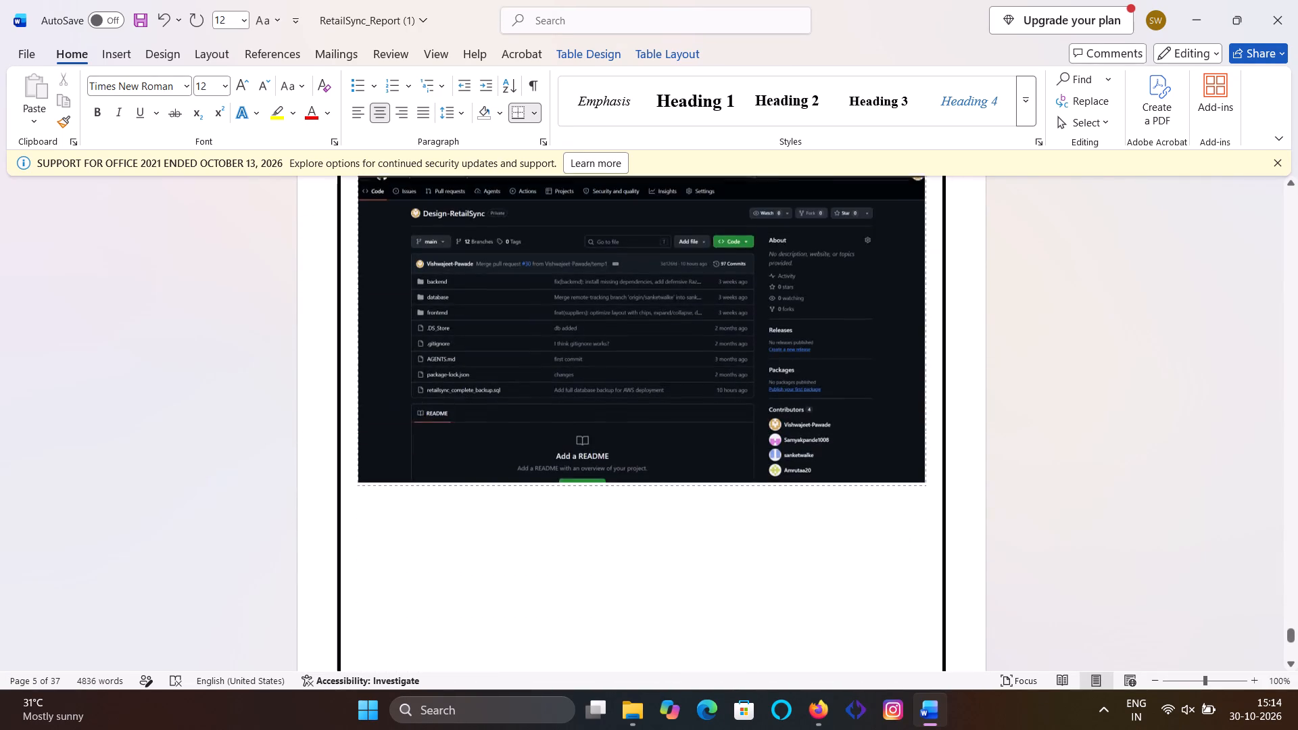
scroll(803, 509, down, 19)
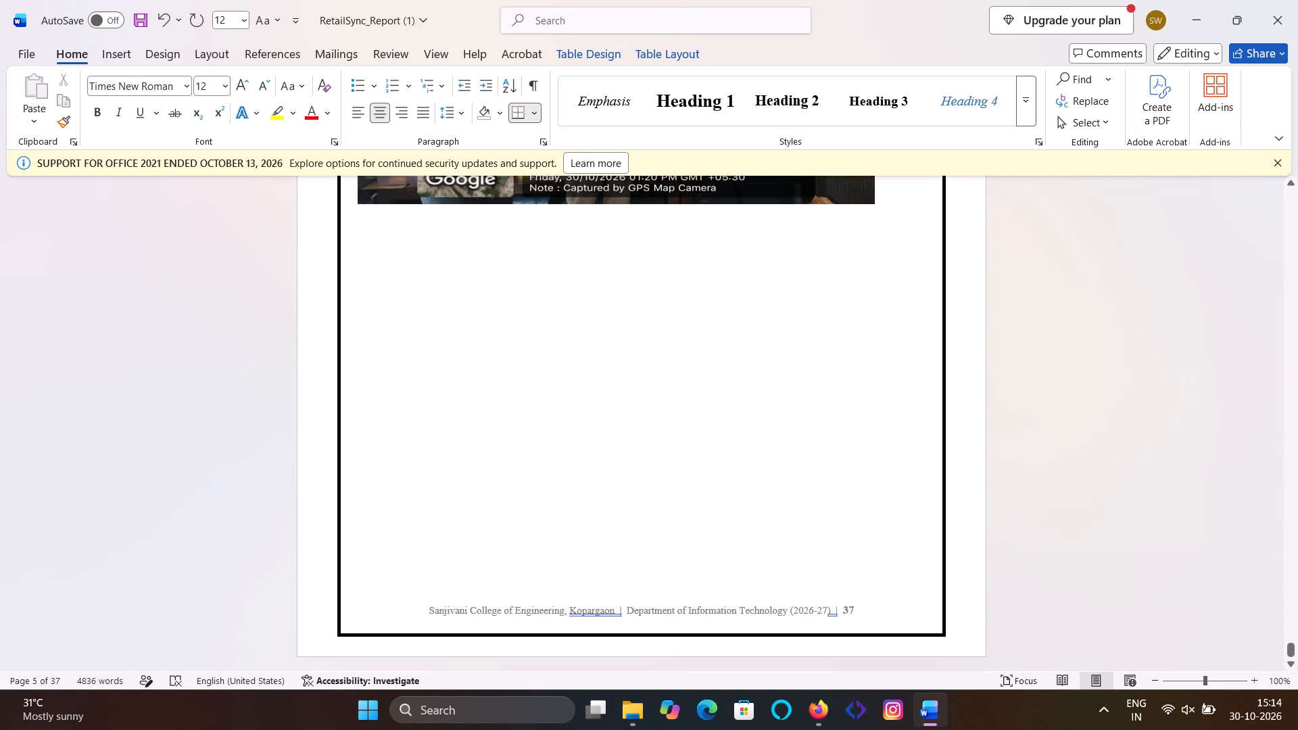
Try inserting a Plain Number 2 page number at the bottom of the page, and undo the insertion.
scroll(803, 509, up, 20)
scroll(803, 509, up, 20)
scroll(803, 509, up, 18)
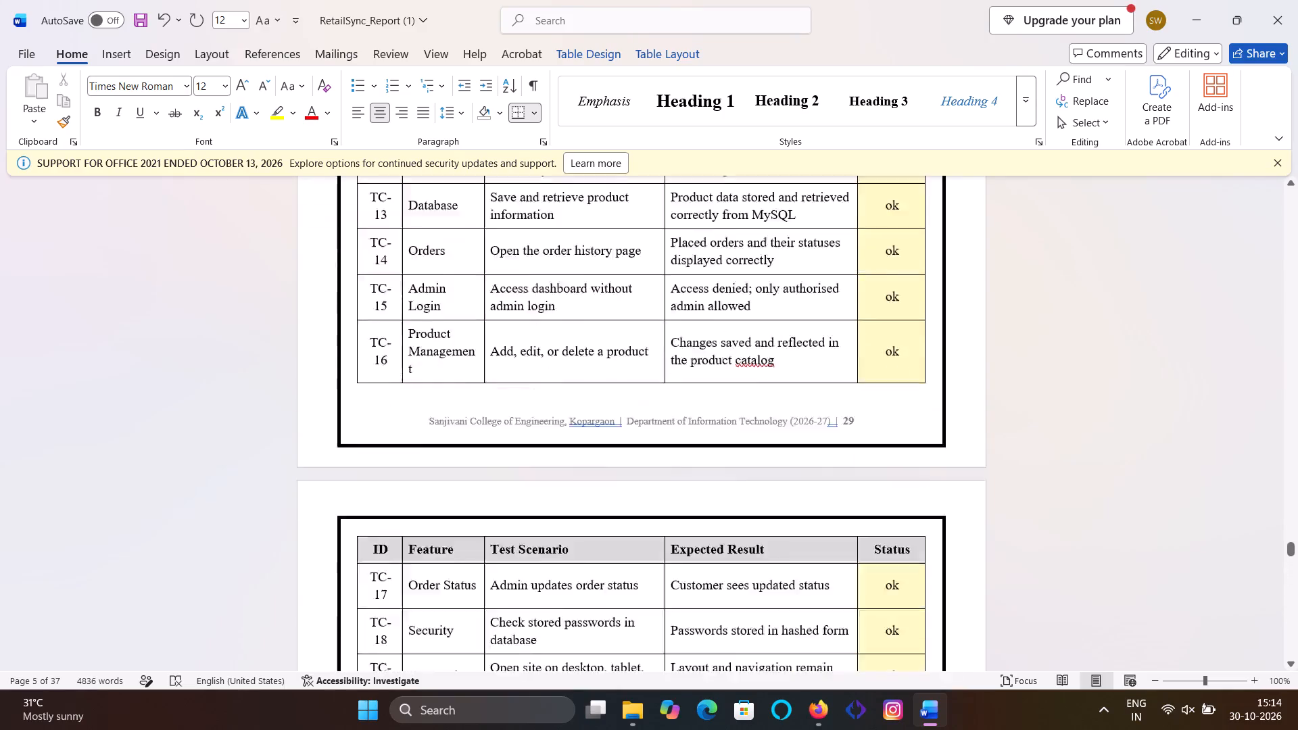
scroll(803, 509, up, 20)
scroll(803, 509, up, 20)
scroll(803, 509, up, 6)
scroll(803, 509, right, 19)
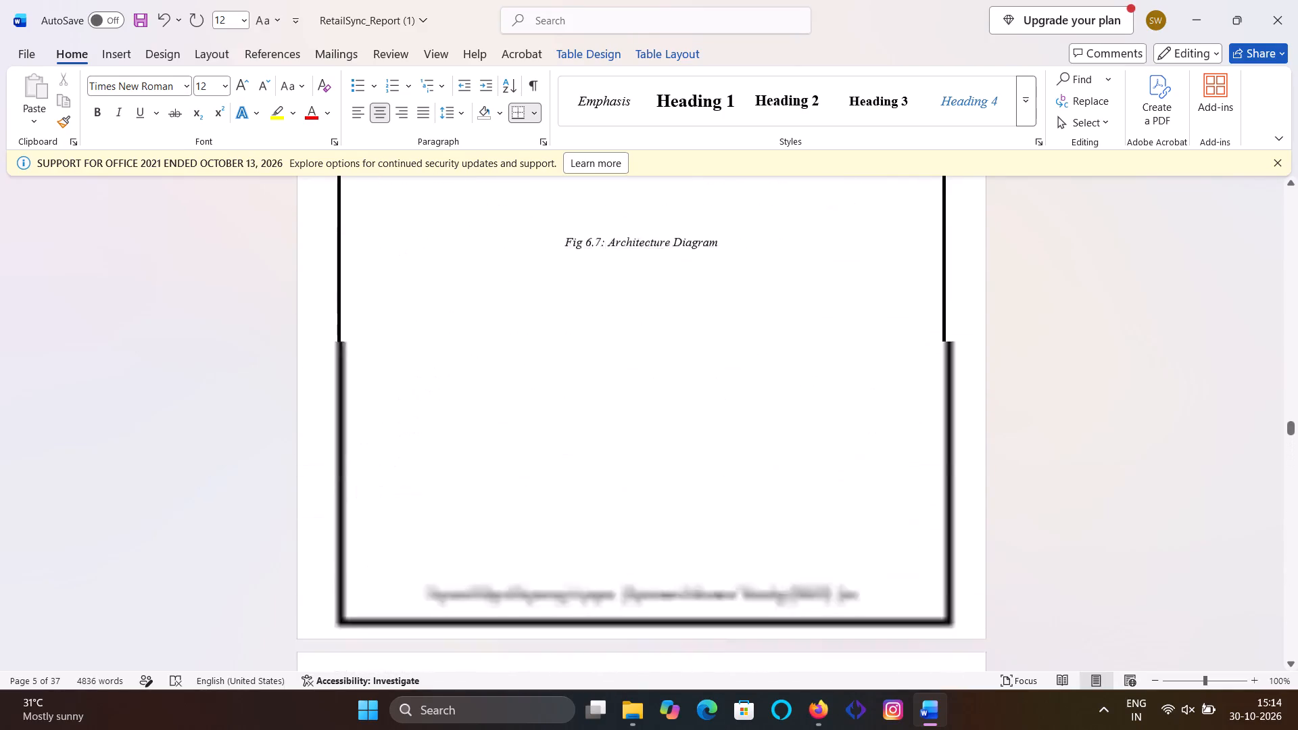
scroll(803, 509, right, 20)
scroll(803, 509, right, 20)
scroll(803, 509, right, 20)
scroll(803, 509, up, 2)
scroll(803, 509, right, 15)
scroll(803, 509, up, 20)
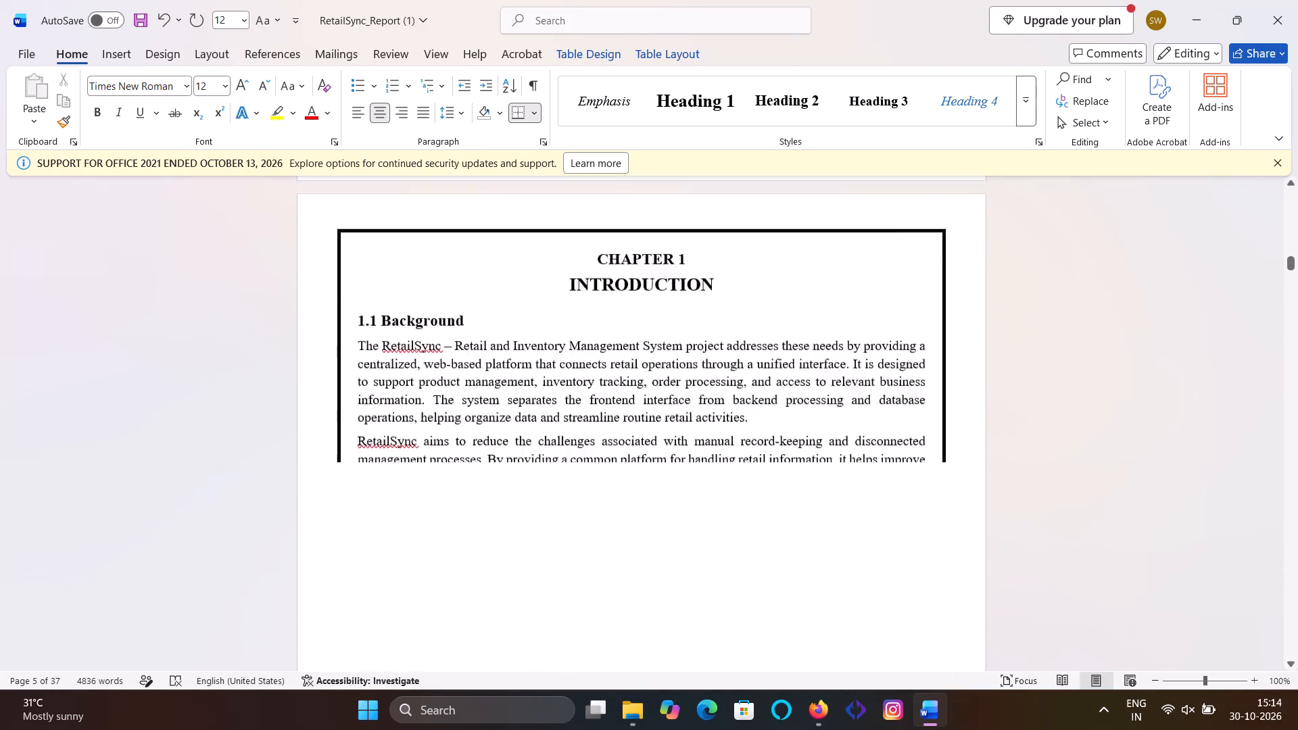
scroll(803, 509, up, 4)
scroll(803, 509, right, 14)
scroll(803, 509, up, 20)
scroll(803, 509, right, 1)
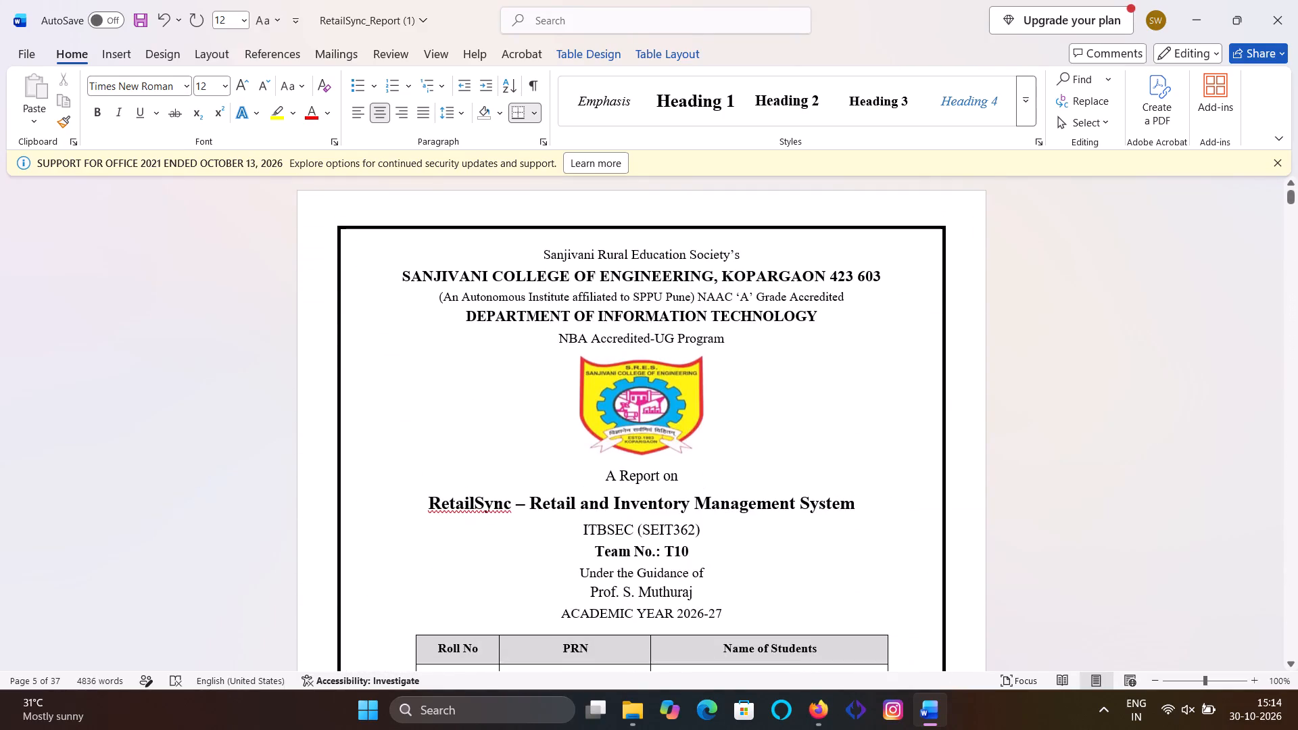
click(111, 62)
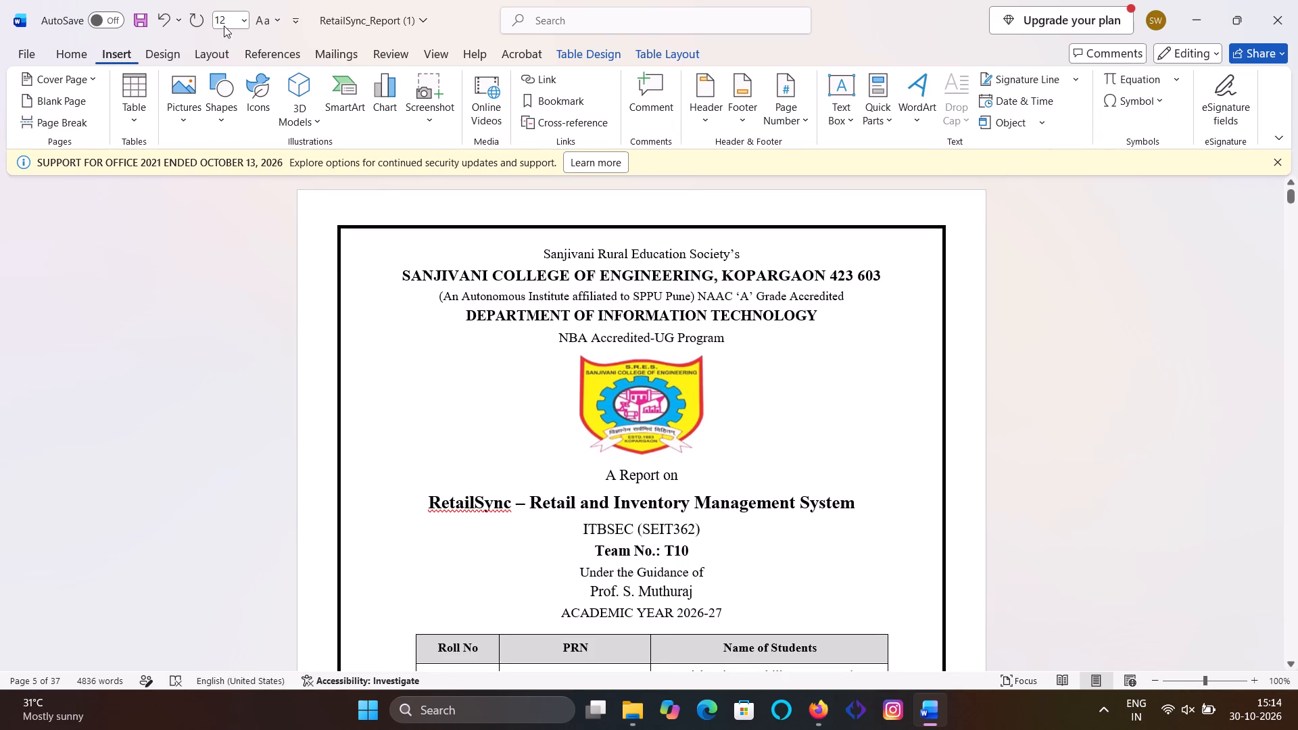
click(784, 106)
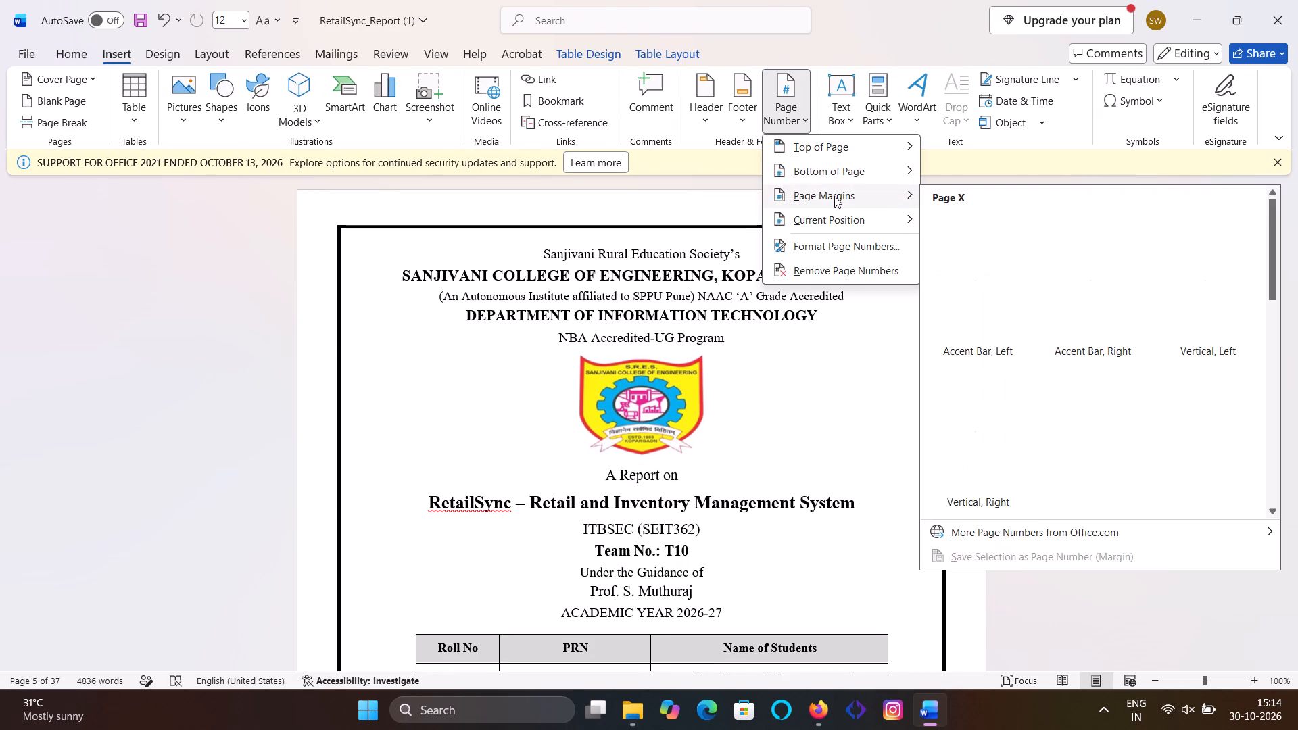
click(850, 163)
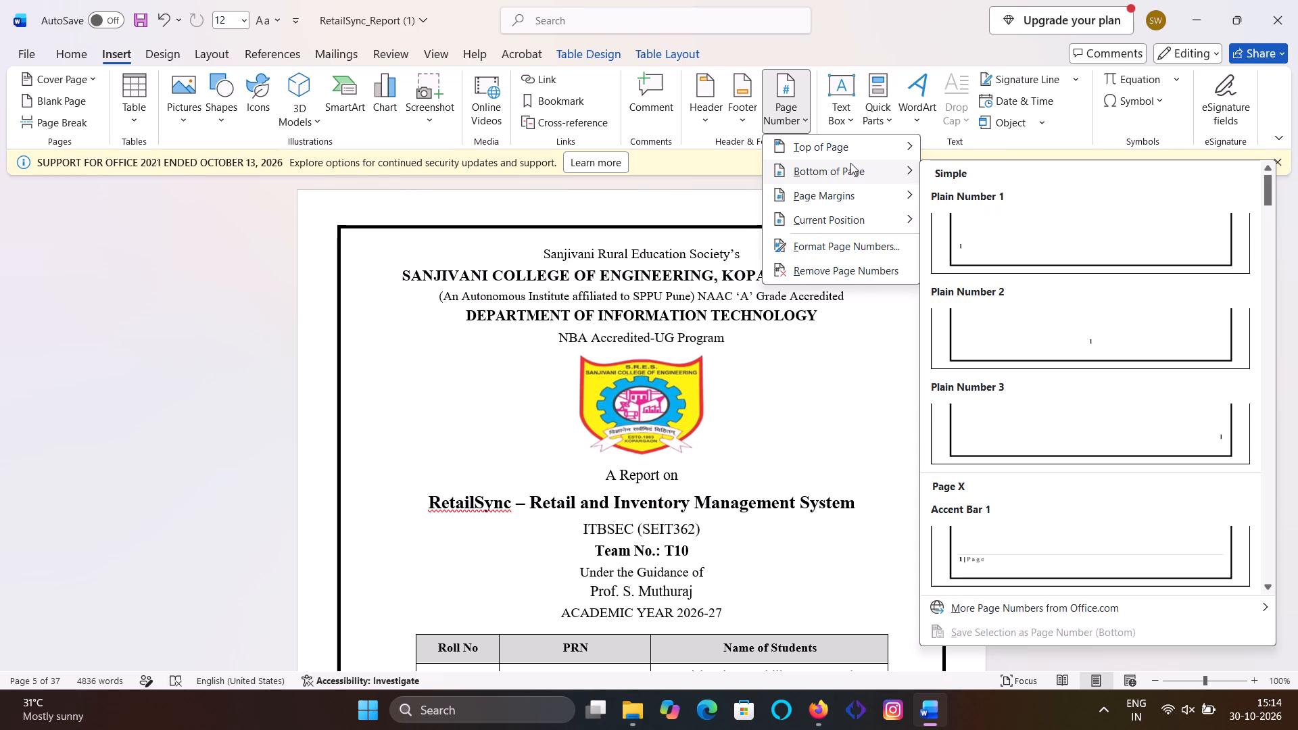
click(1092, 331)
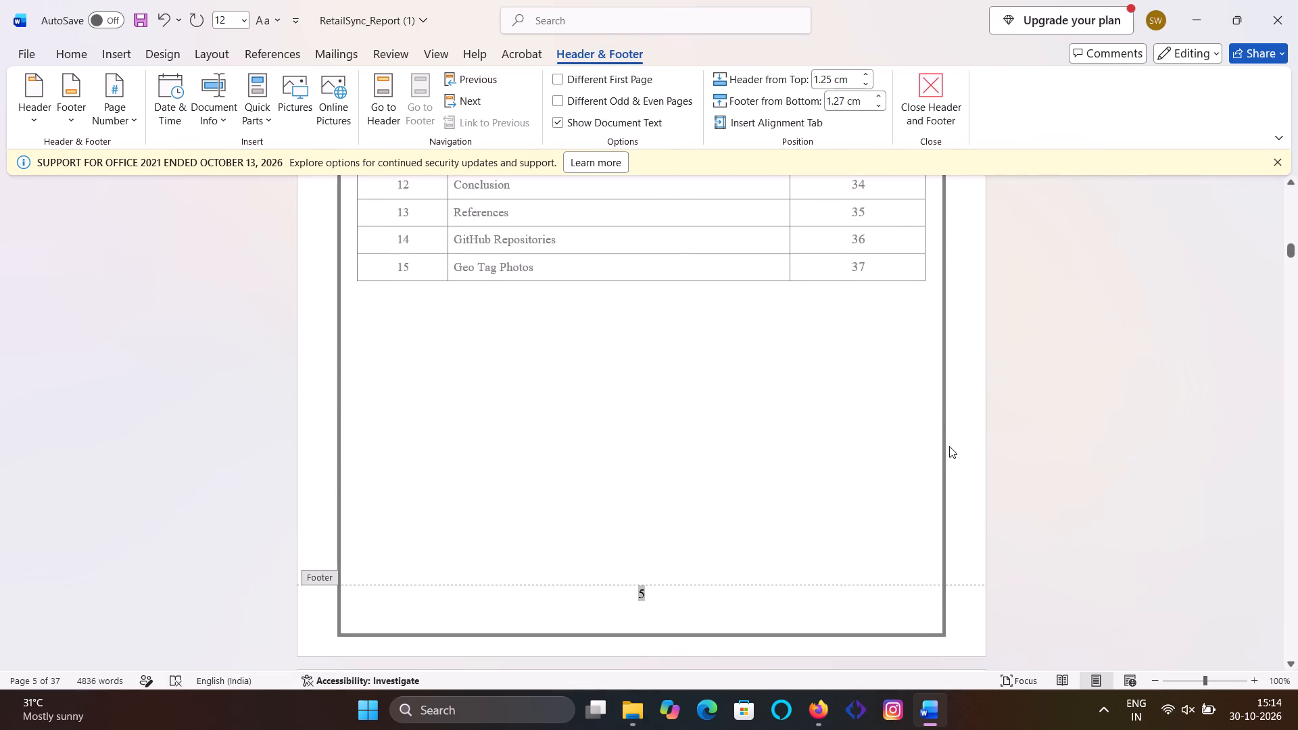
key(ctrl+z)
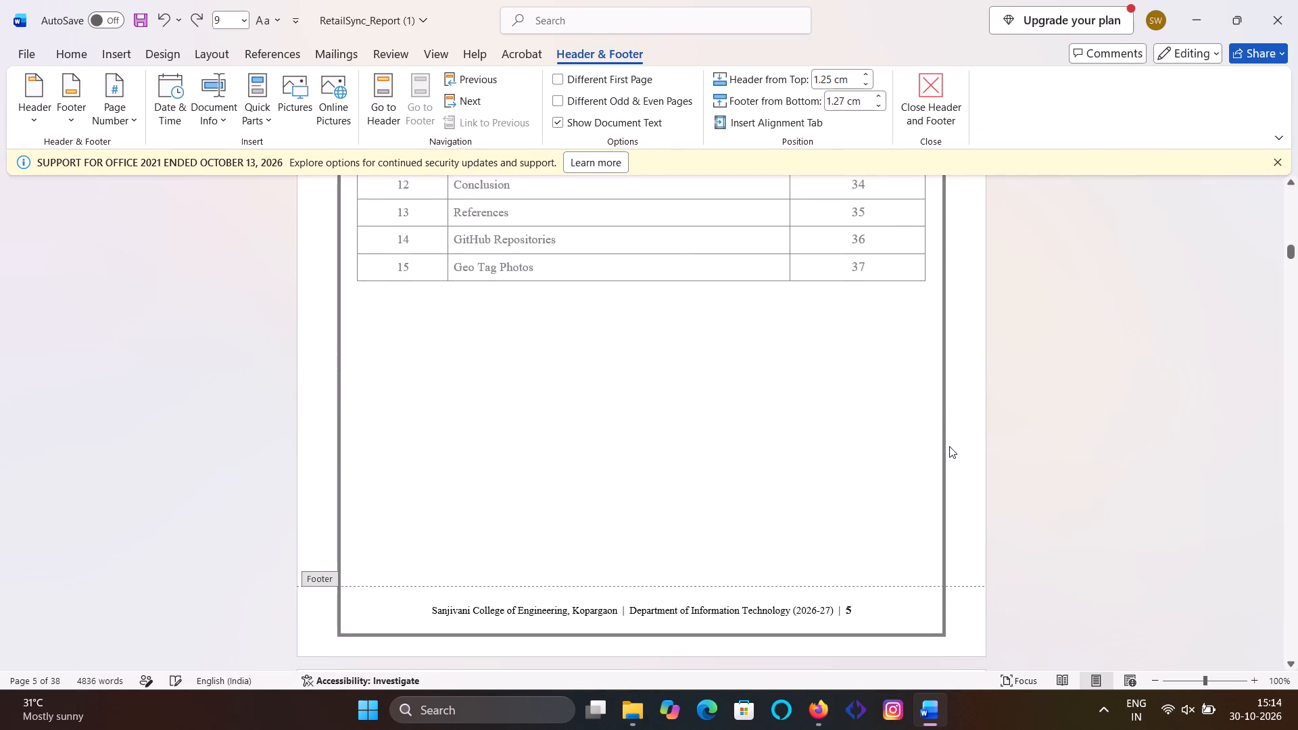
Move the footer's page number onto its own line below the college and department text, and check it on the following pages.
click(855, 608)
key(Left)
key(Return)
scroll(840, 621, down, 2)
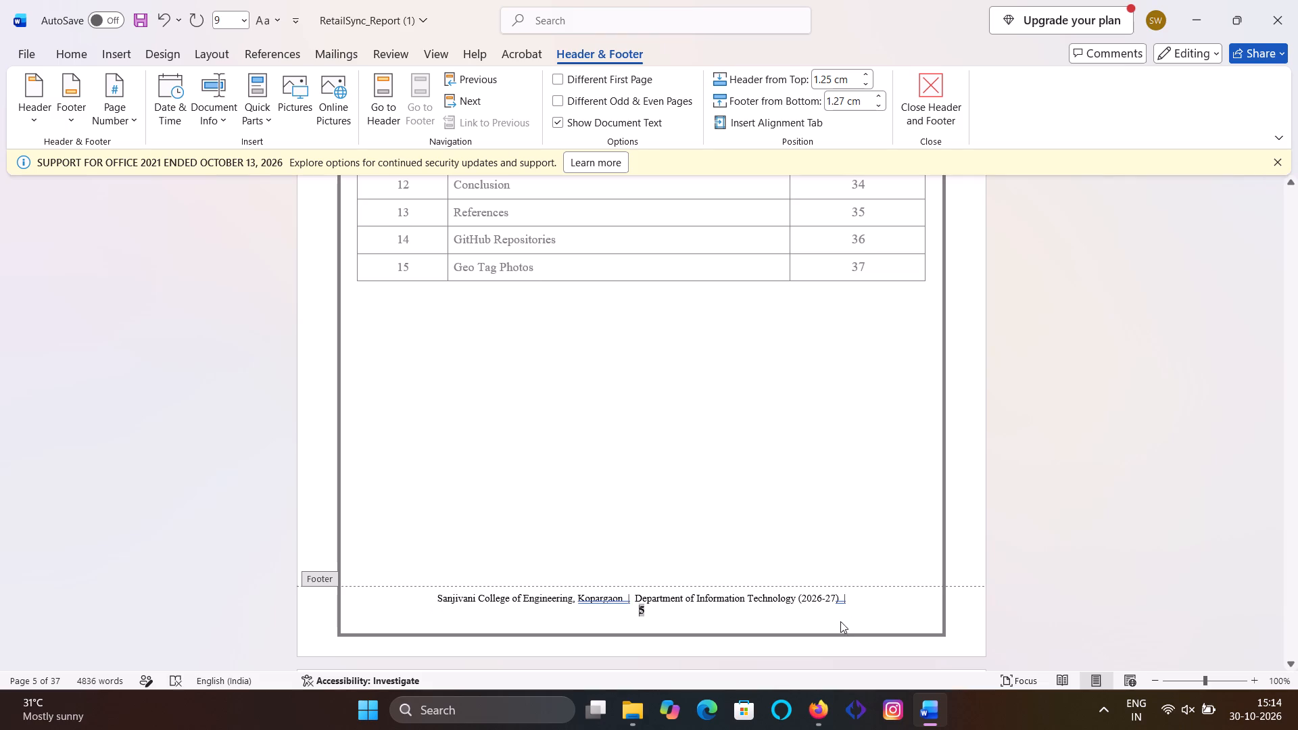
scroll(840, 621, down, 10)
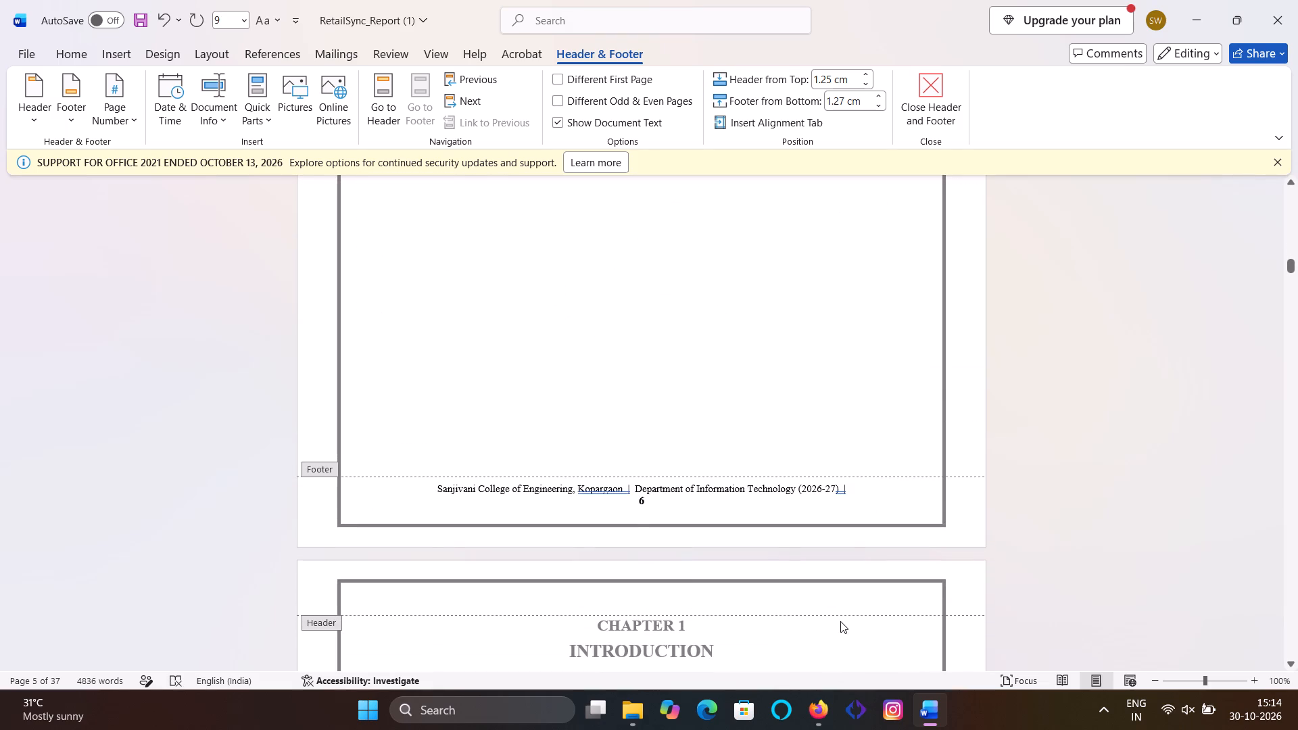
scroll(840, 621, up, 9)
scroll(840, 621, down, 1)
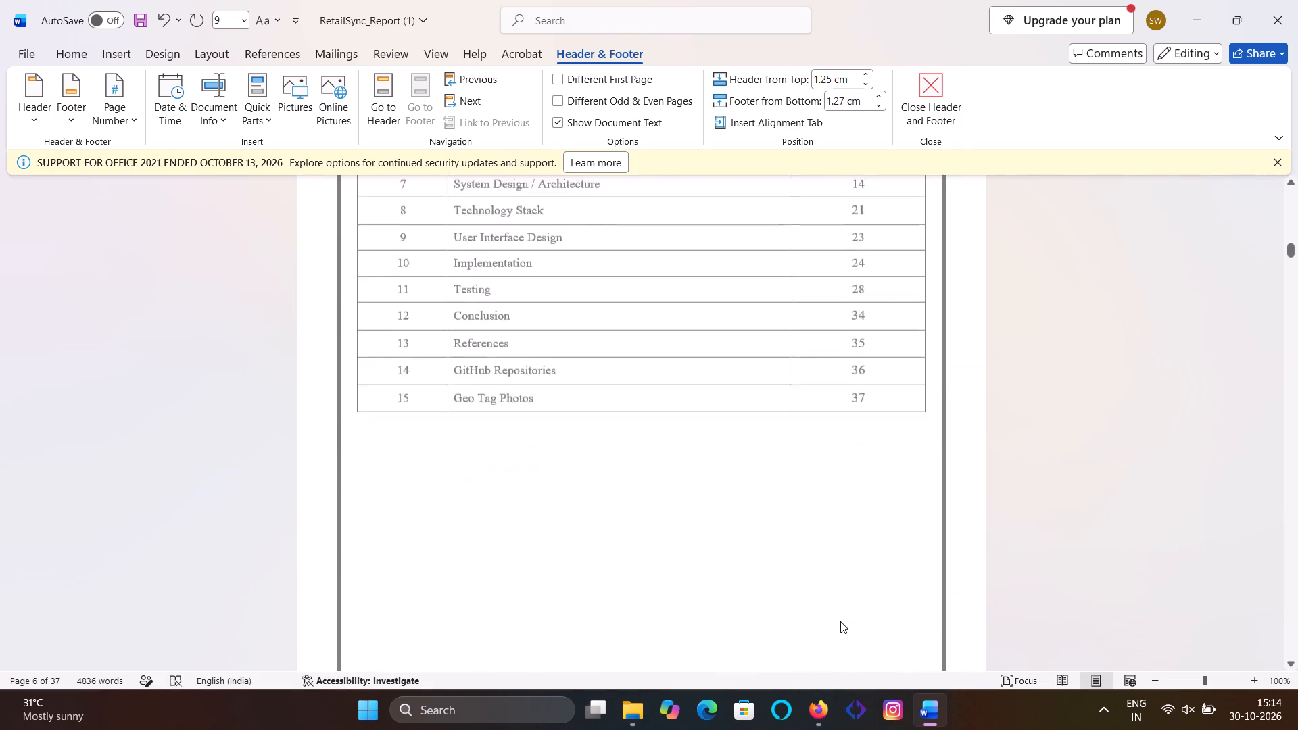
scroll(840, 621, down, 5)
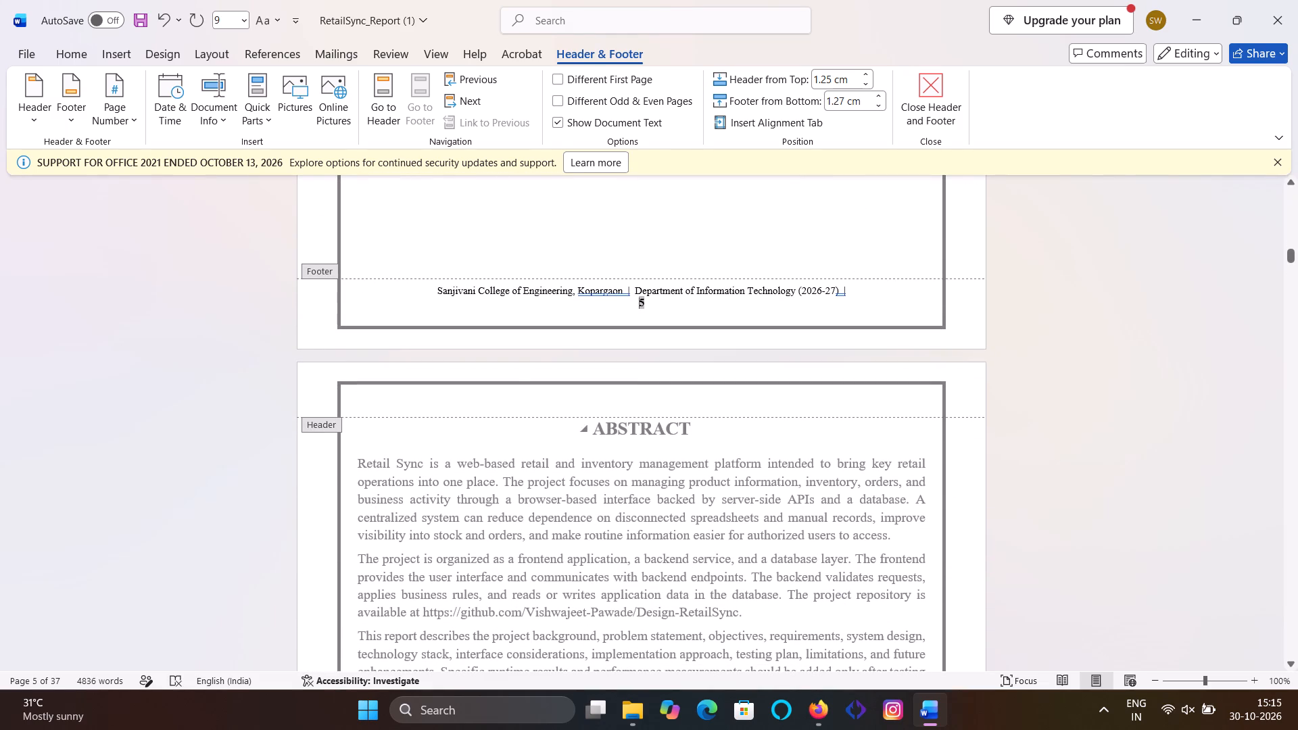
Add a blank line between the footer's college text and the page number, and check the layout through Chapter 4.
click(633, 306)
key(Return)
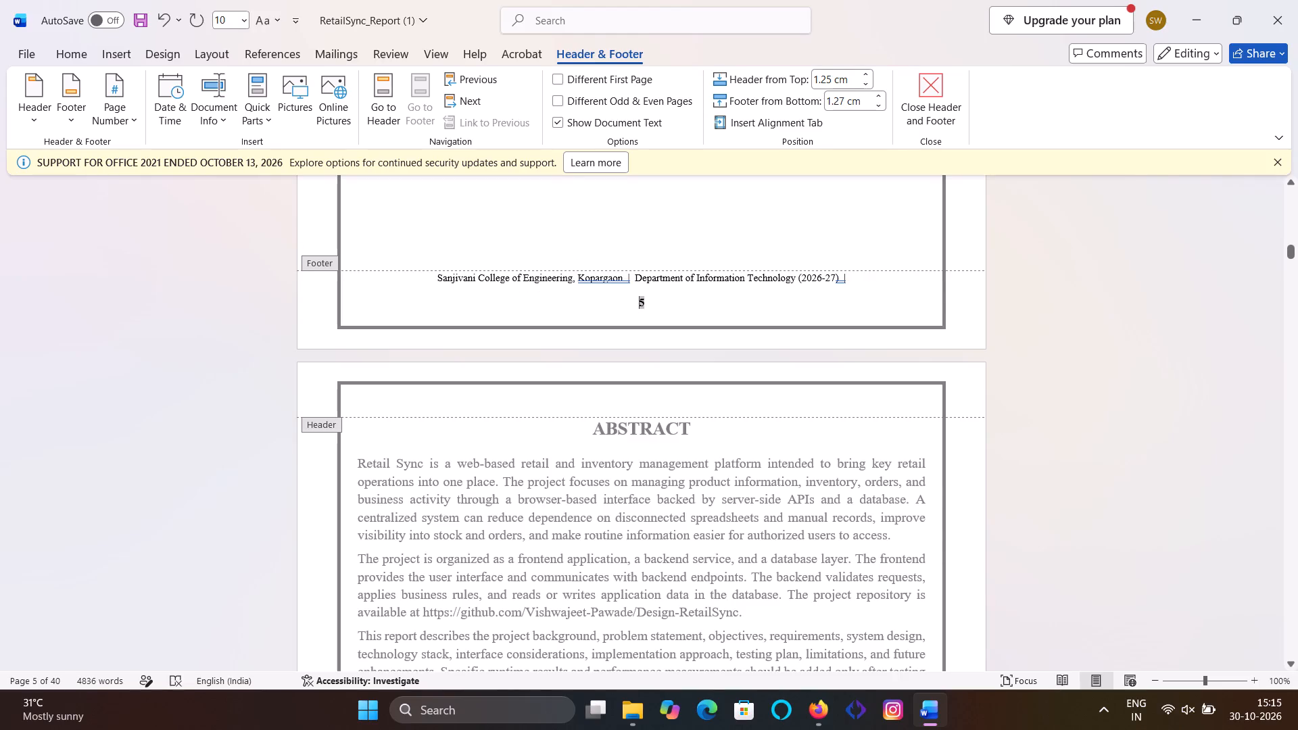
scroll(633, 306, down, 10)
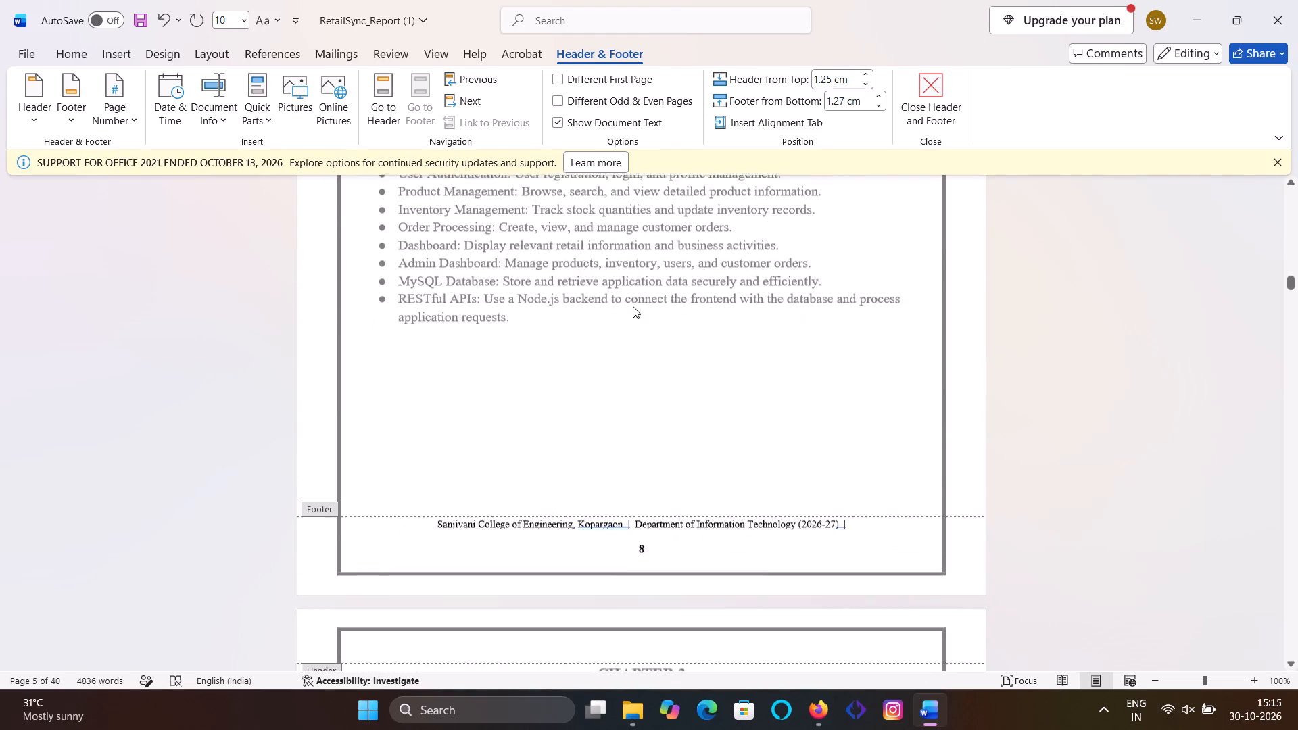
scroll(633, 306, down, 20)
scroll(633, 306, down, 14)
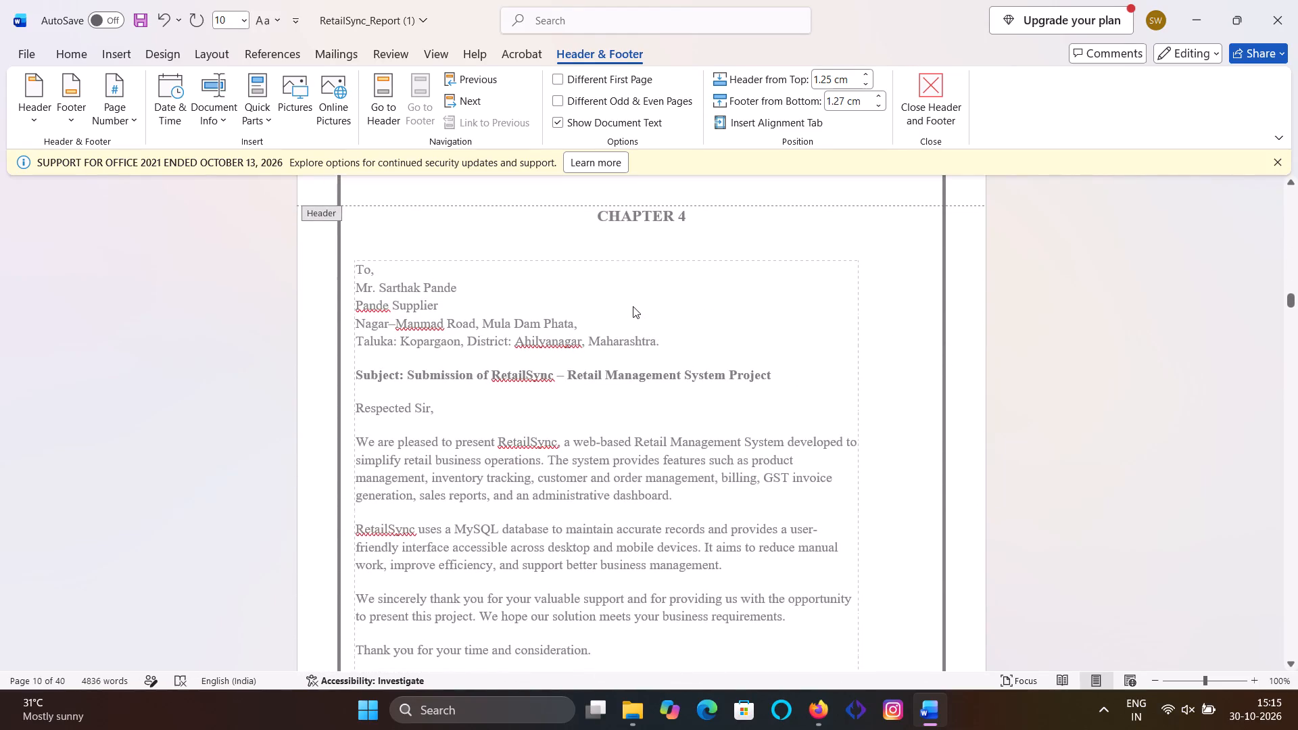
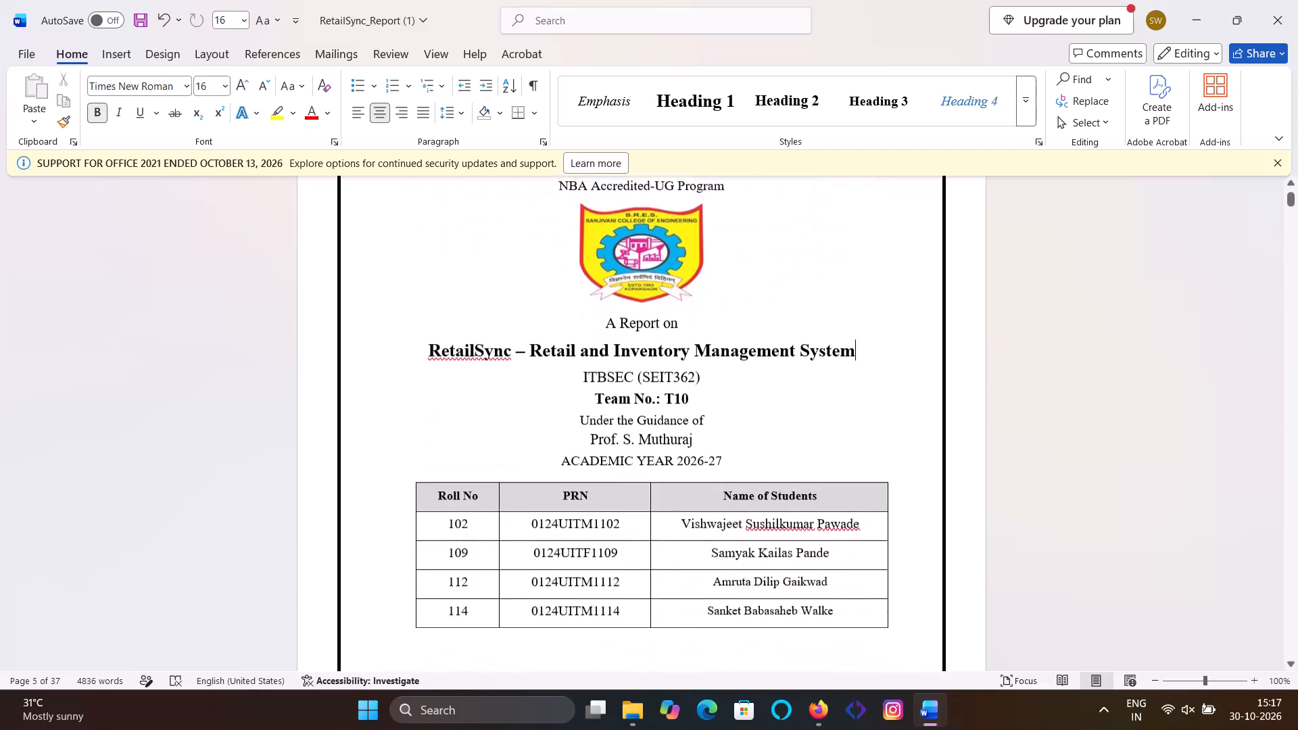
Review the layout and footer page numbers of the front pages, from the title page and certificate through the acknowledgement, index and abstract.
scroll(1051, 508, down, 7)
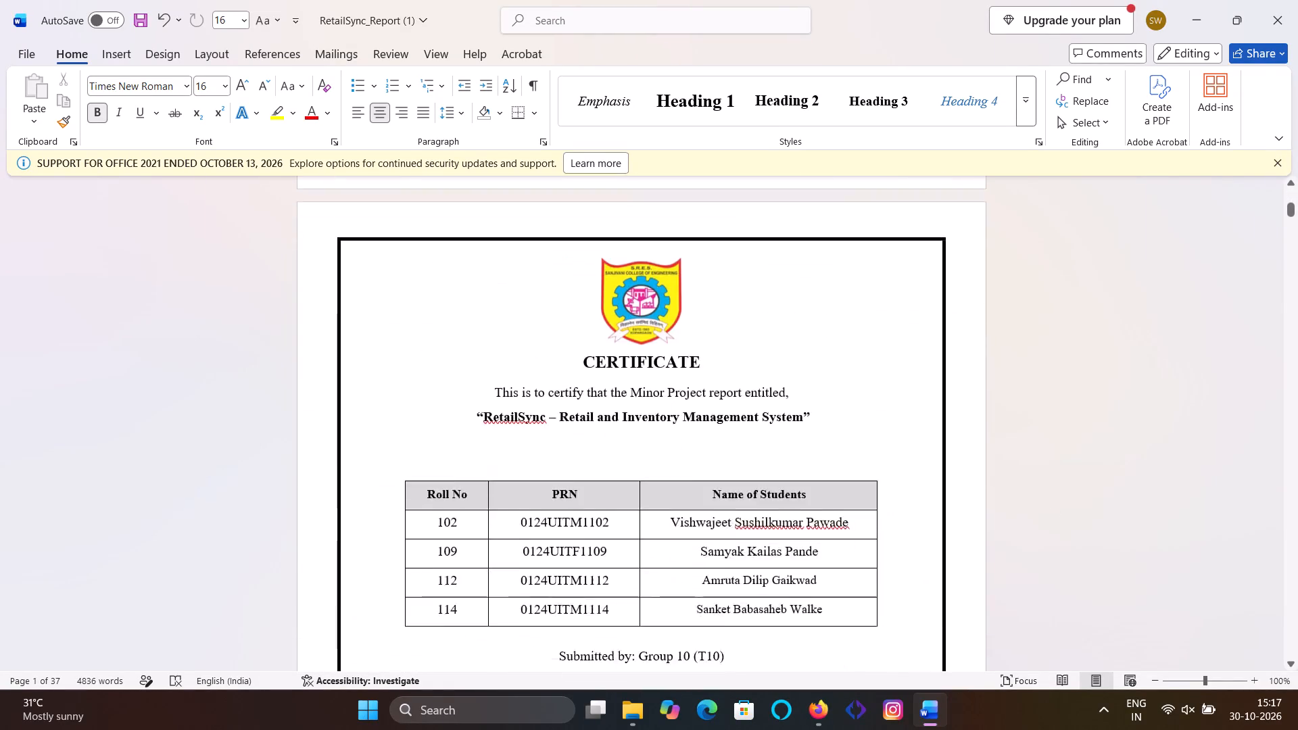
scroll(1051, 508, down, 3)
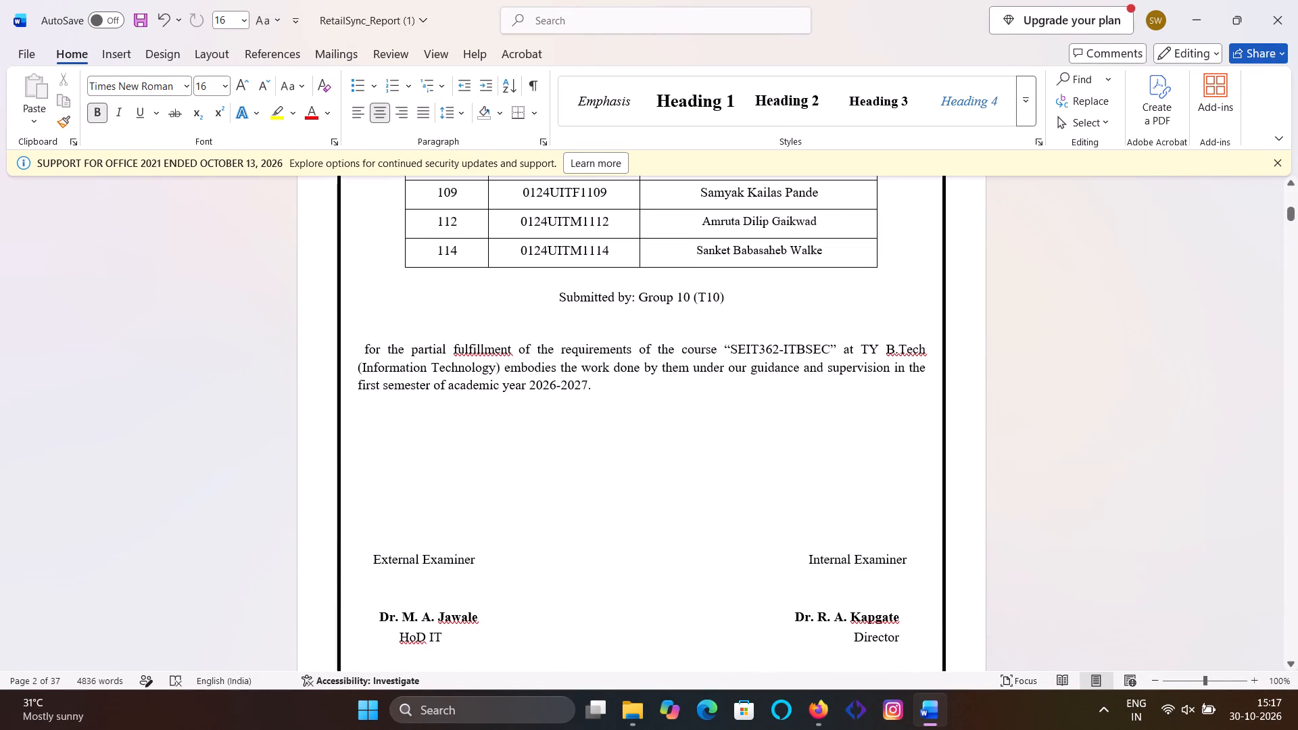
scroll(1051, 508, up, 8)
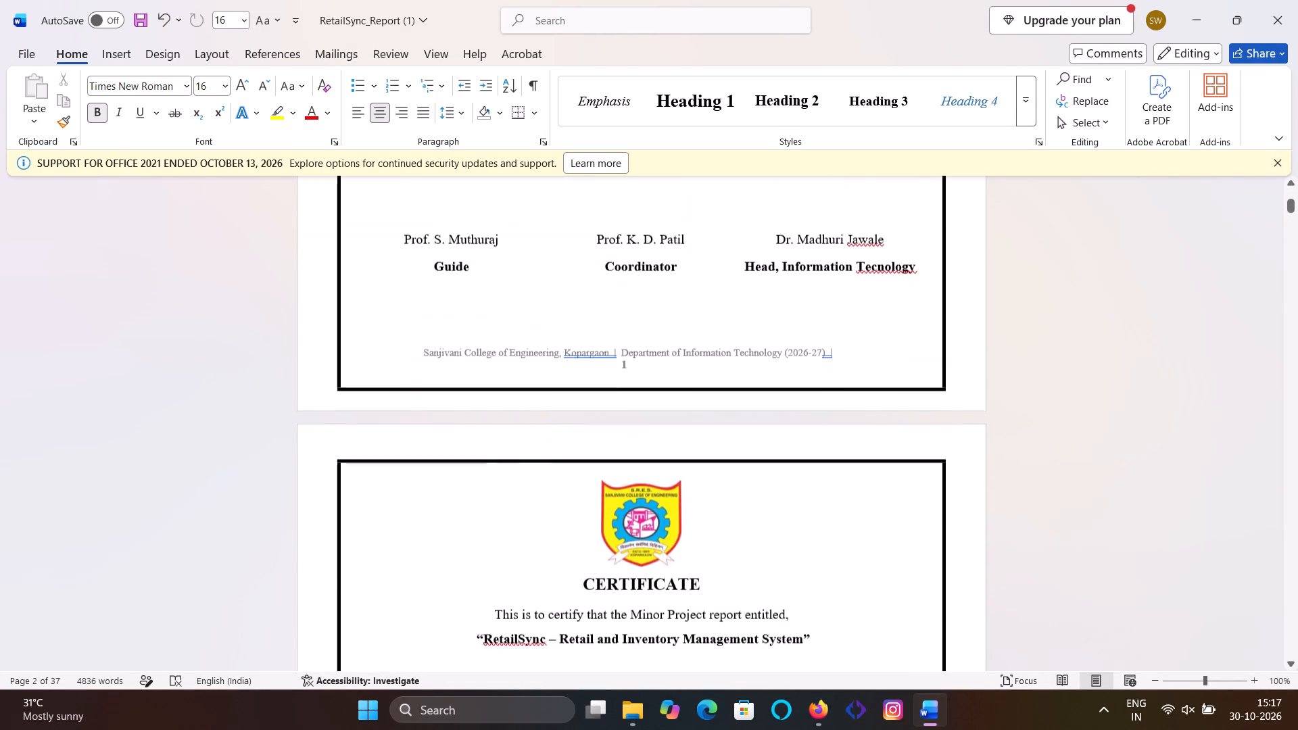
scroll(1051, 508, up, 3)
scroll(1051, 508, down, 12)
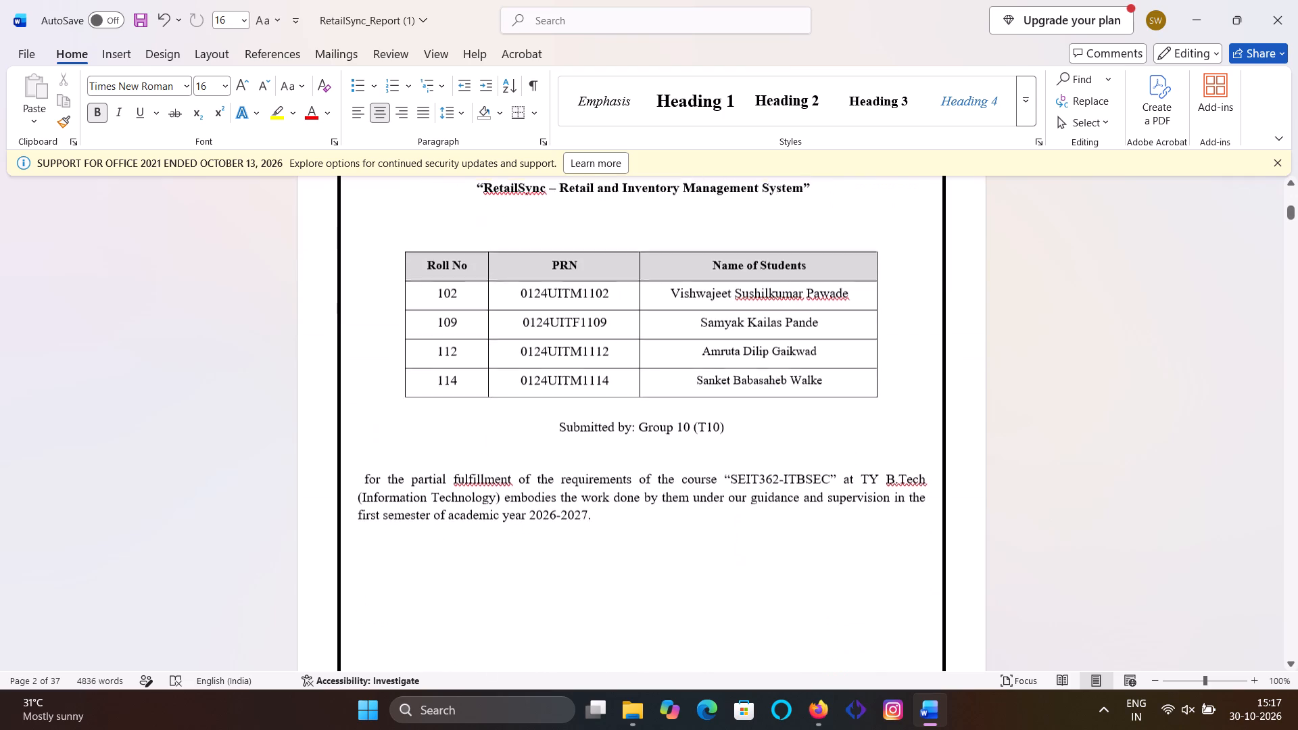
scroll(1051, 508, down, 20)
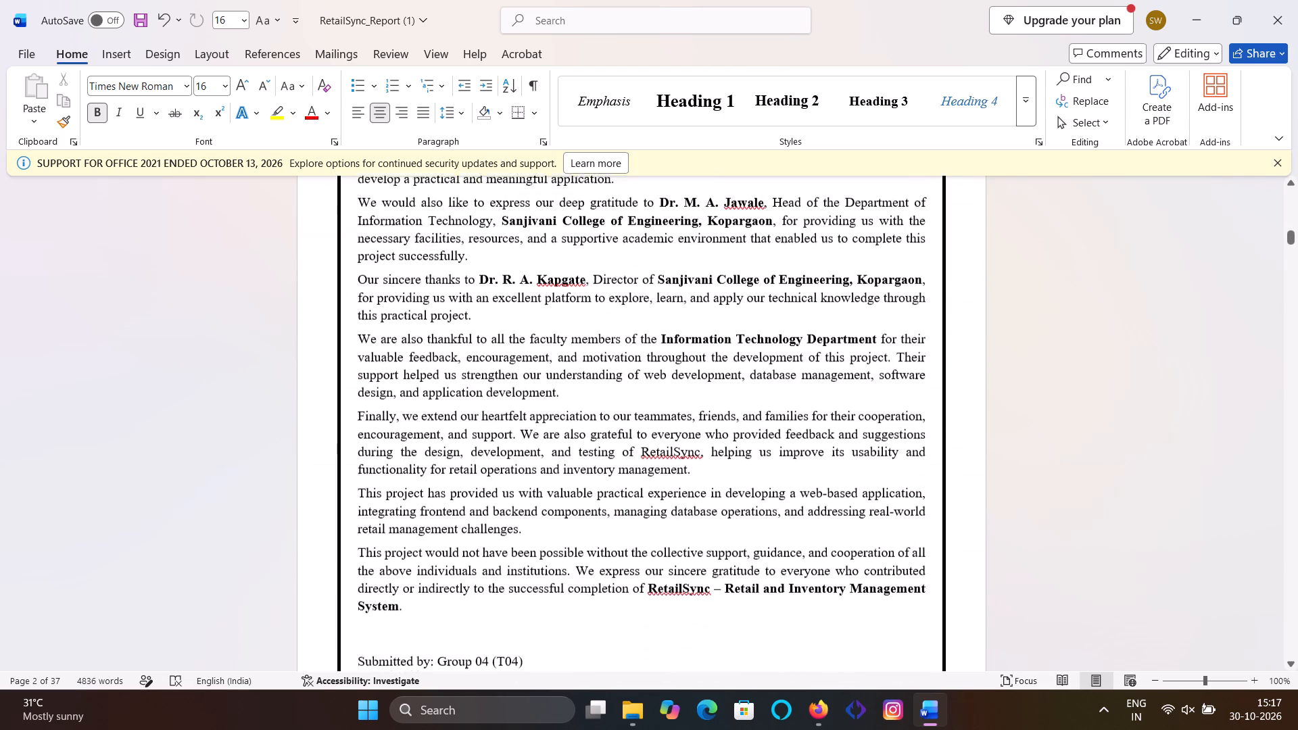
scroll(1051, 508, down, 14)
scroll(1051, 508, up, 1)
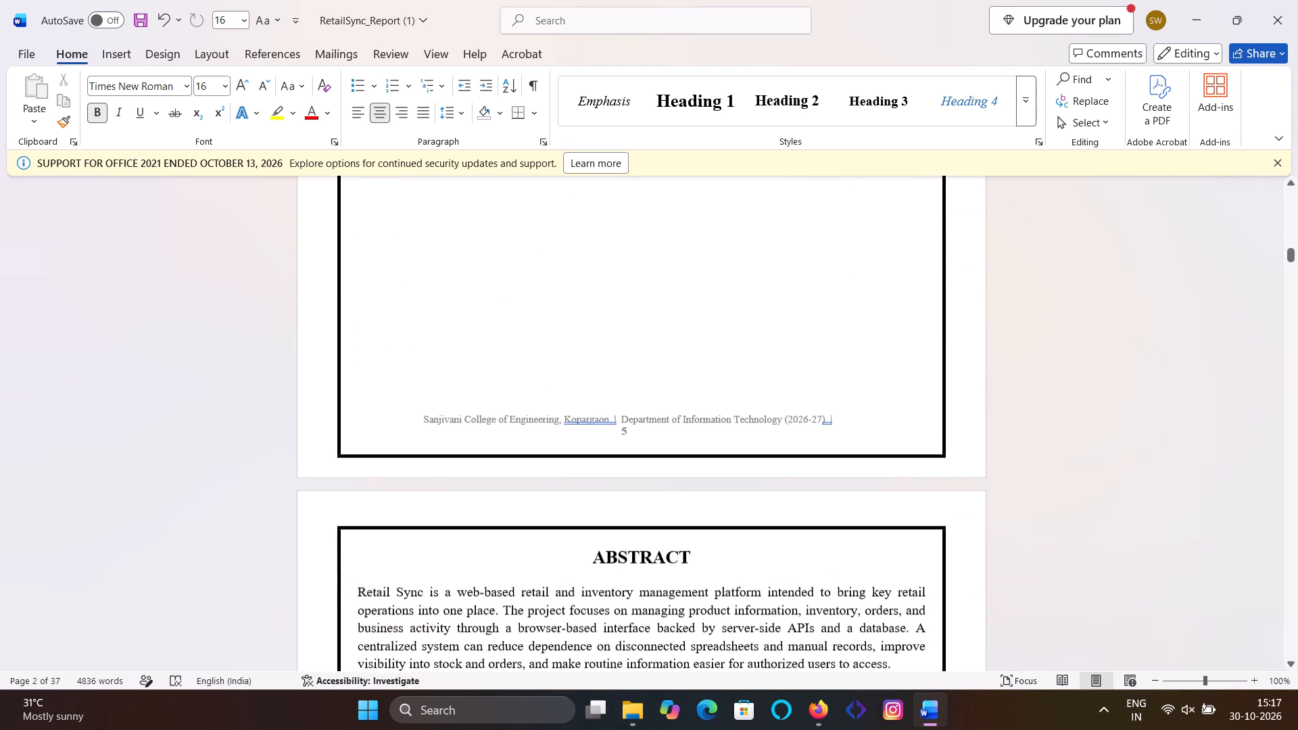
scroll(1051, 508, up, 4)
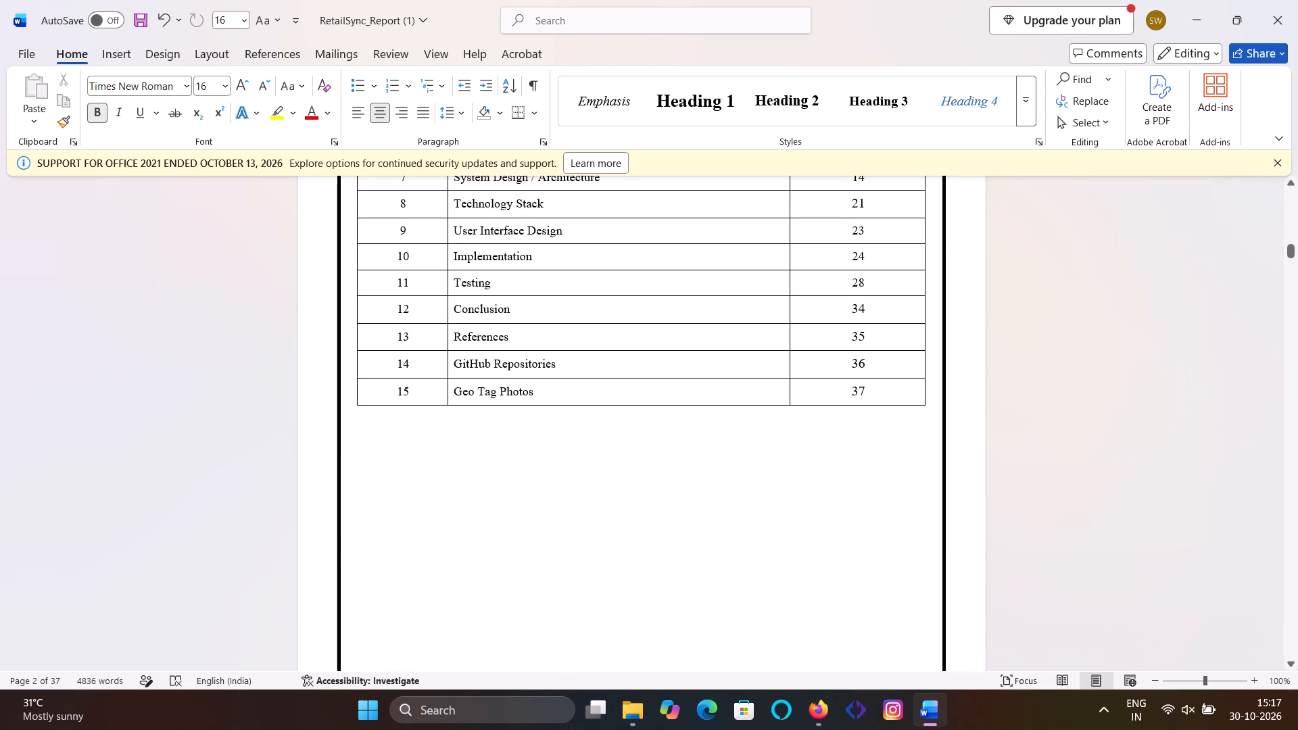
scroll(1051, 508, down, 10)
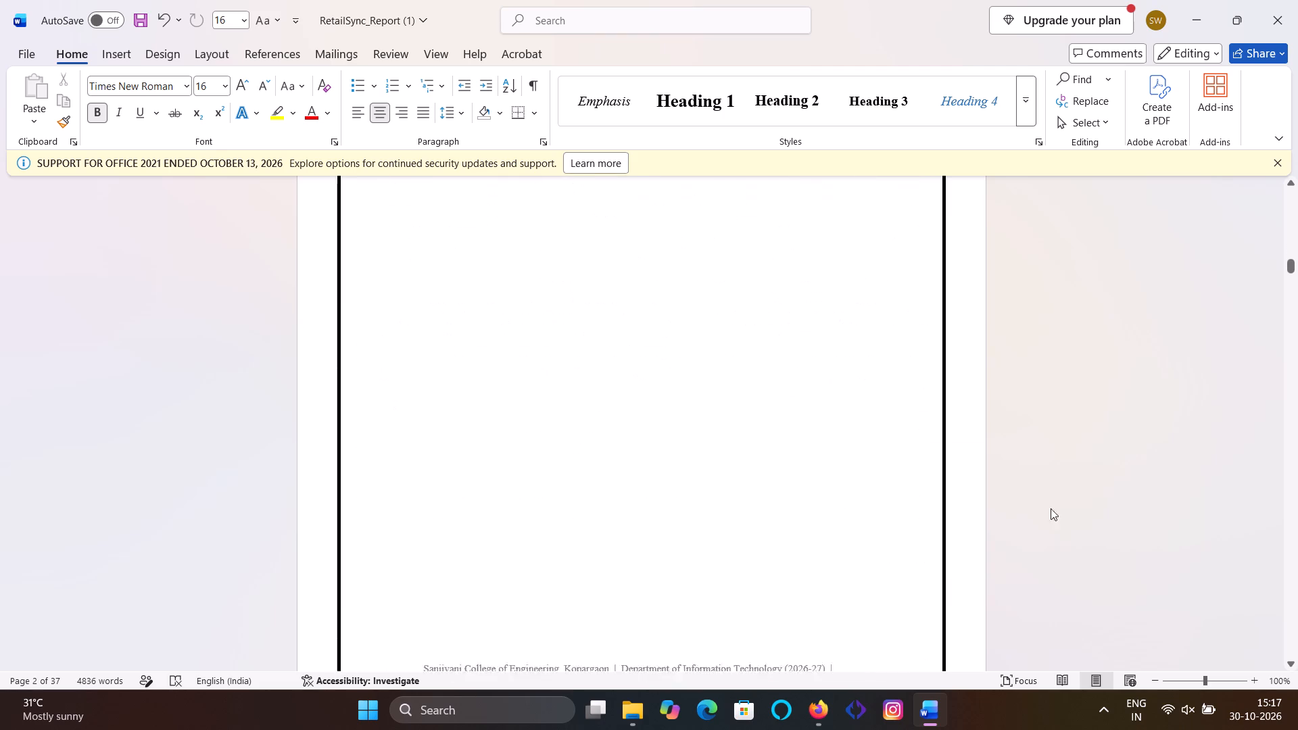
scroll(1051, 508, up, 5)
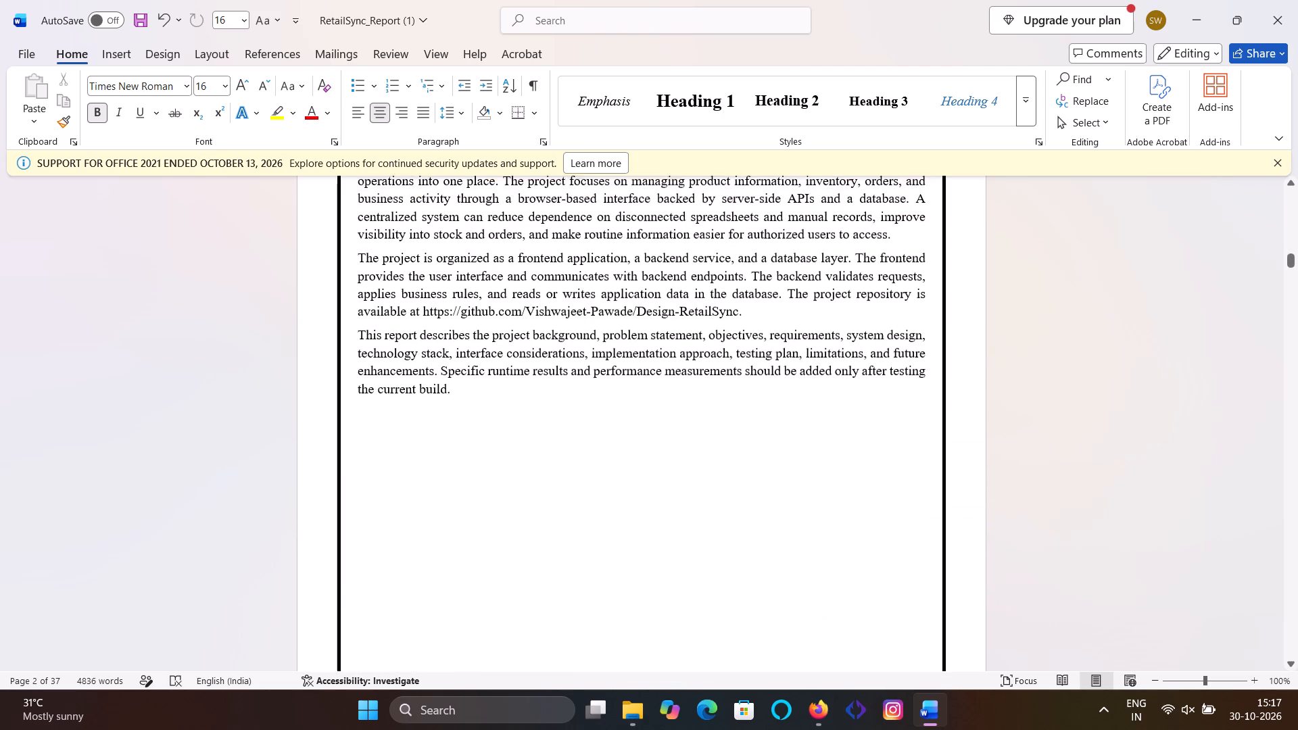
scroll(1051, 508, up, 1)
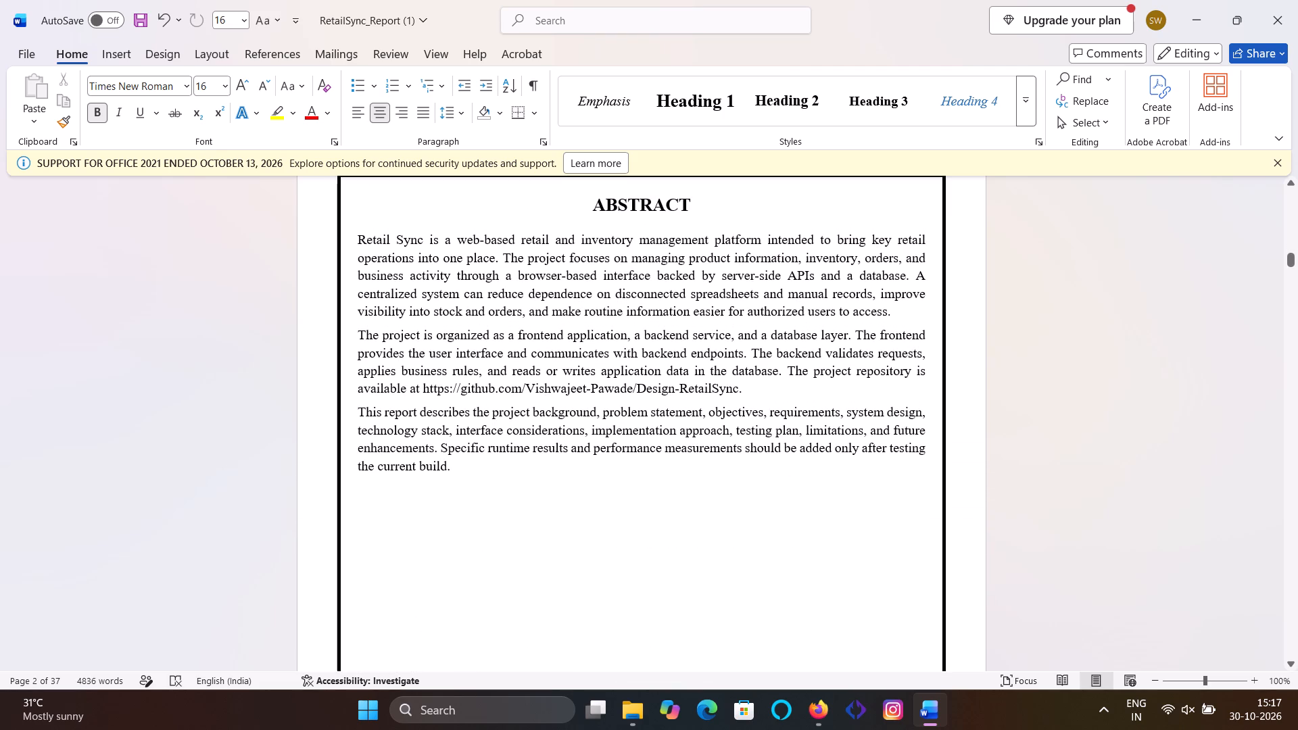
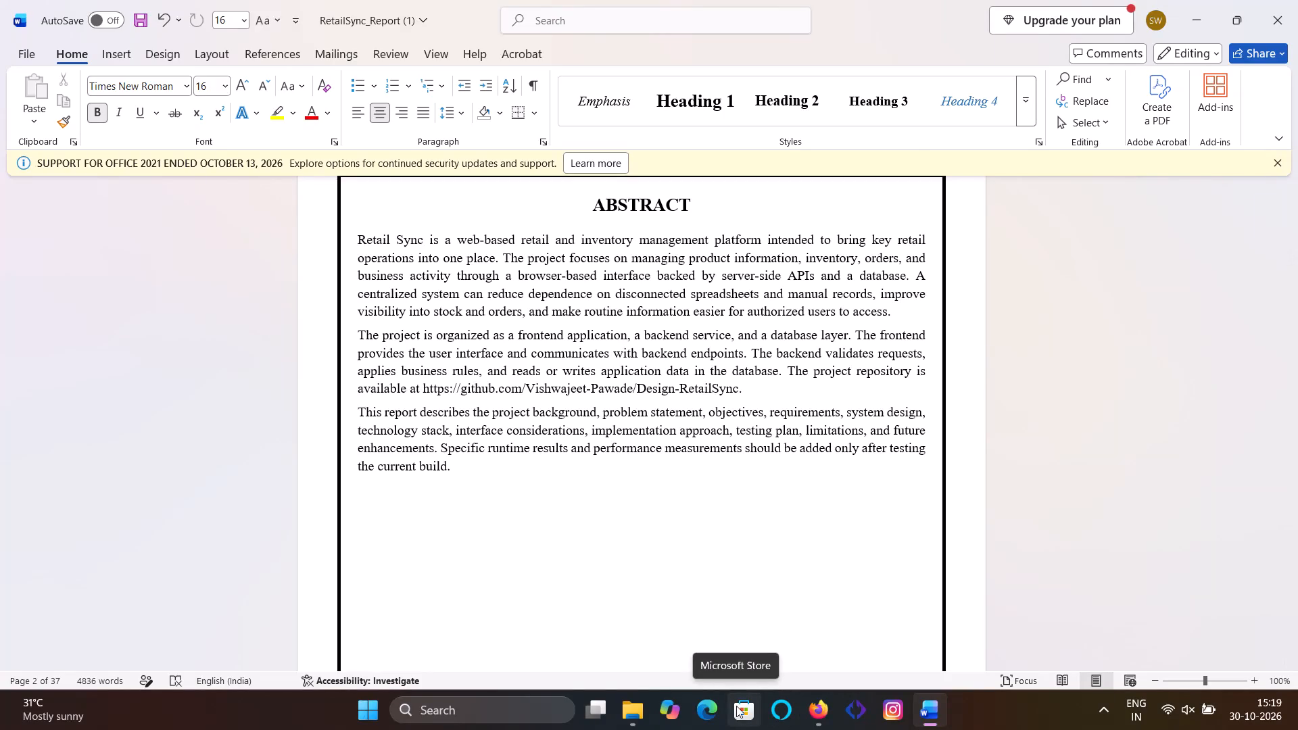
Check the line spacing applied to the abstract's body paragraphs.
scroll(736, 706, down, 2)
drag(475, 454, 356, 247)
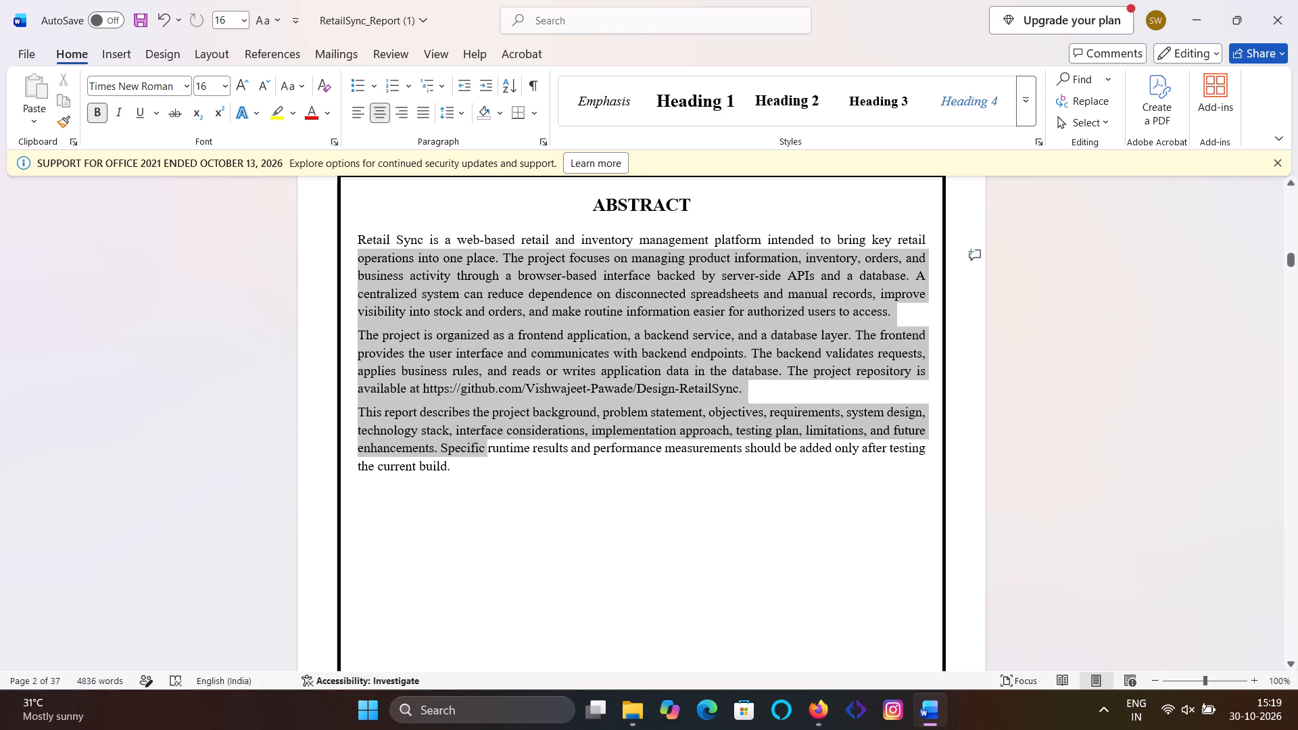
drag(356, 247, 356, 235)
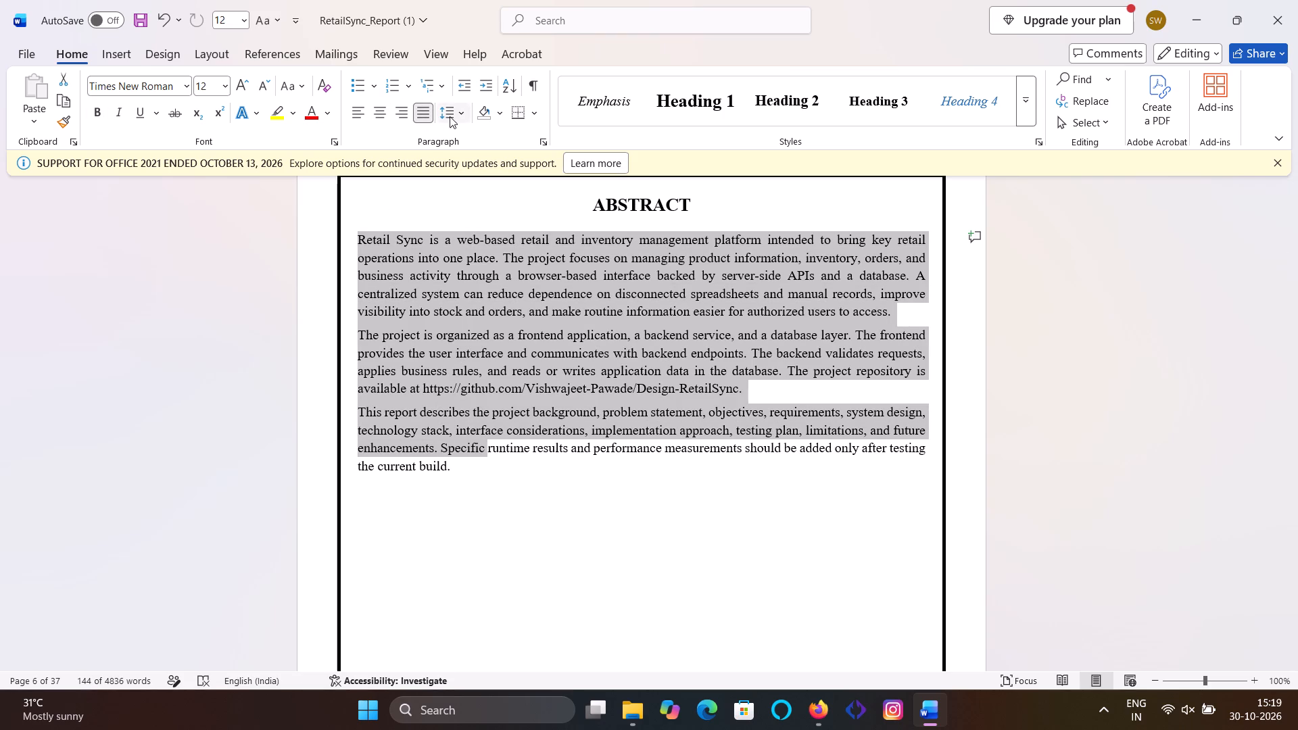
click(456, 115)
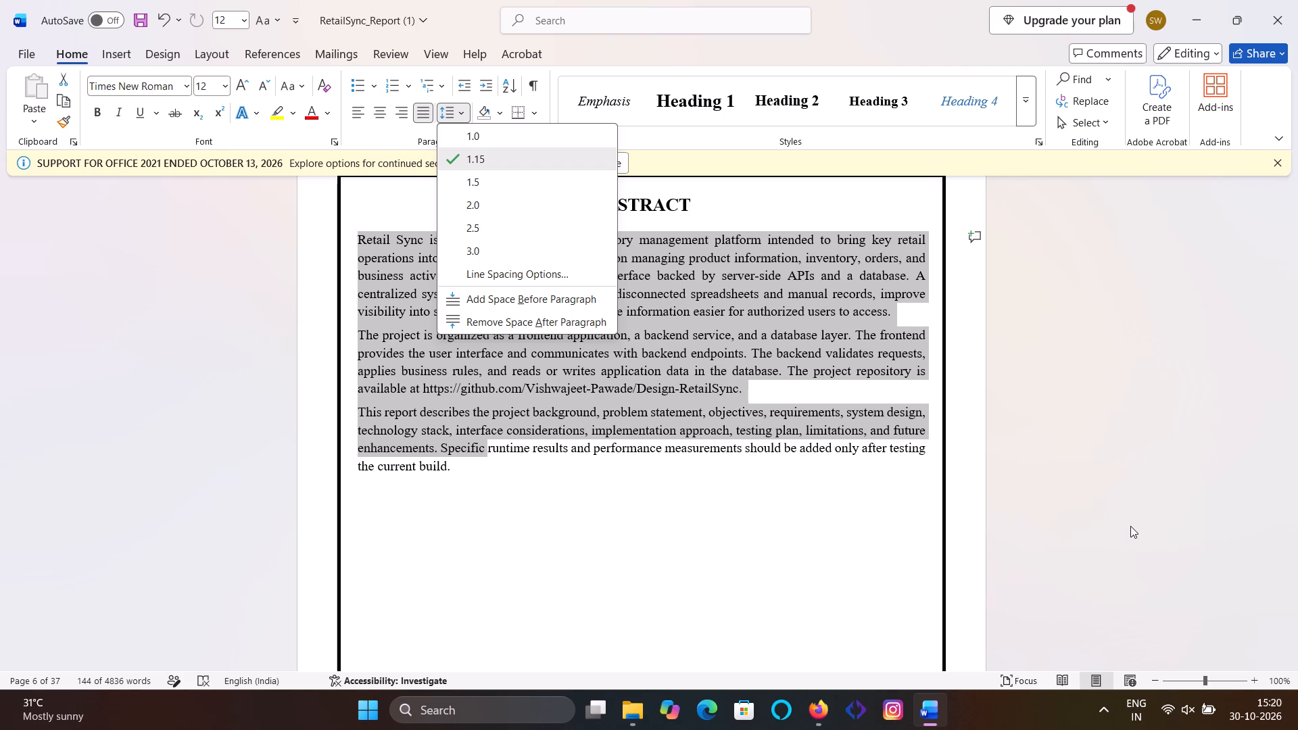
click(1161, 452)
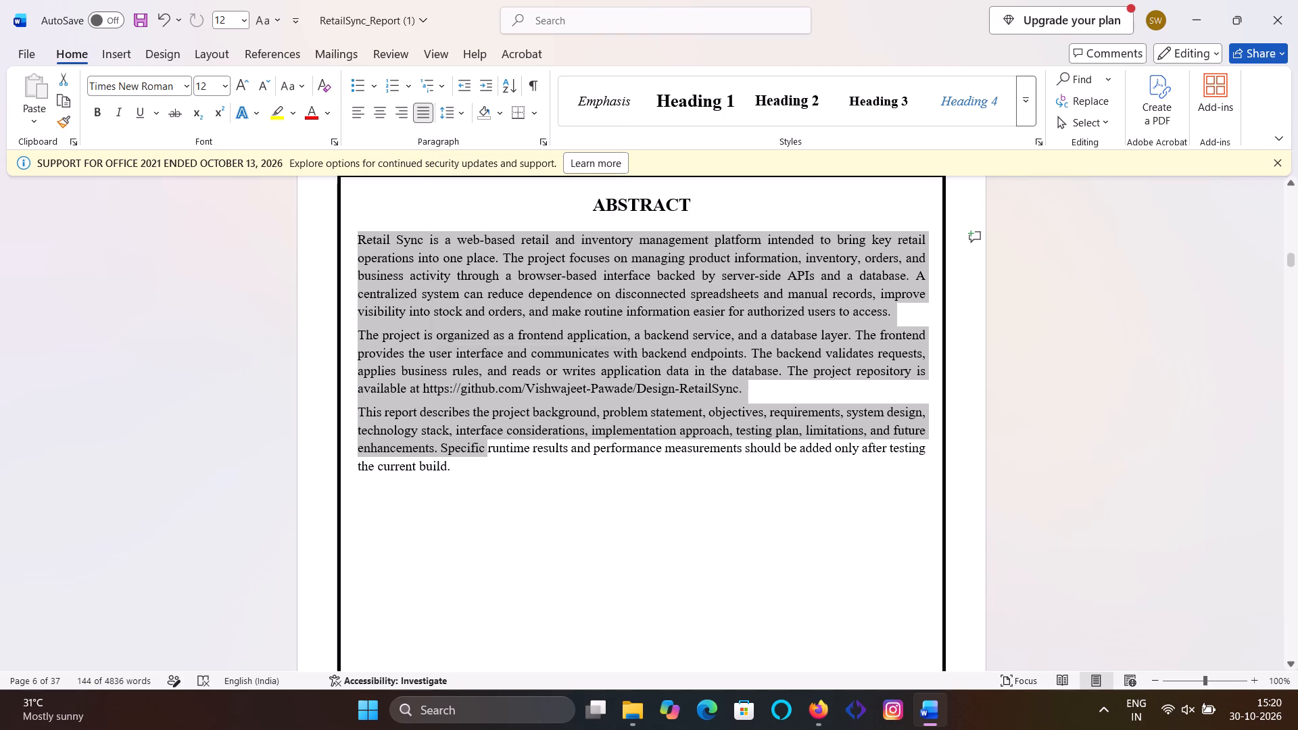
scroll(1161, 452, down, 2)
click(398, 297)
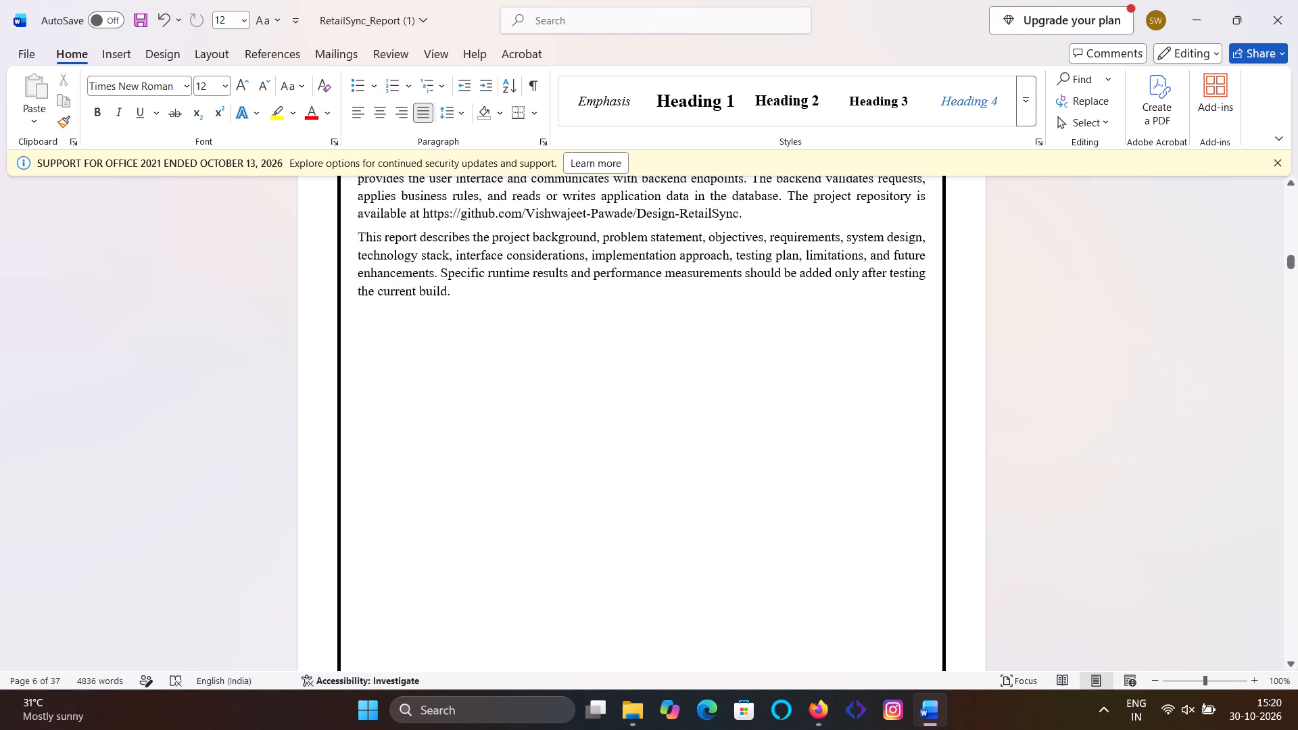
Review the front pages from the index back to the title page, and forward through the declaration and acknowledgement.
scroll(398, 297, down, 1)
scroll(398, 297, up, 12)
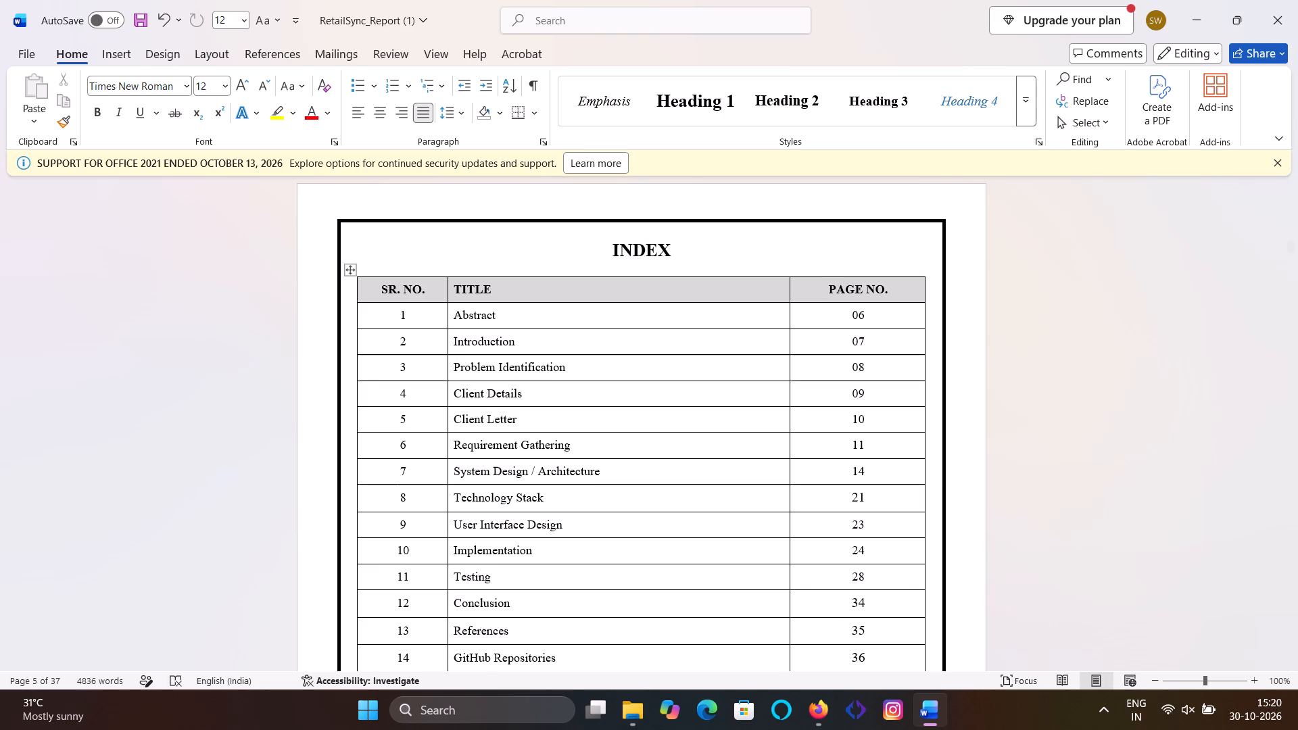
scroll(398, 297, up, 16)
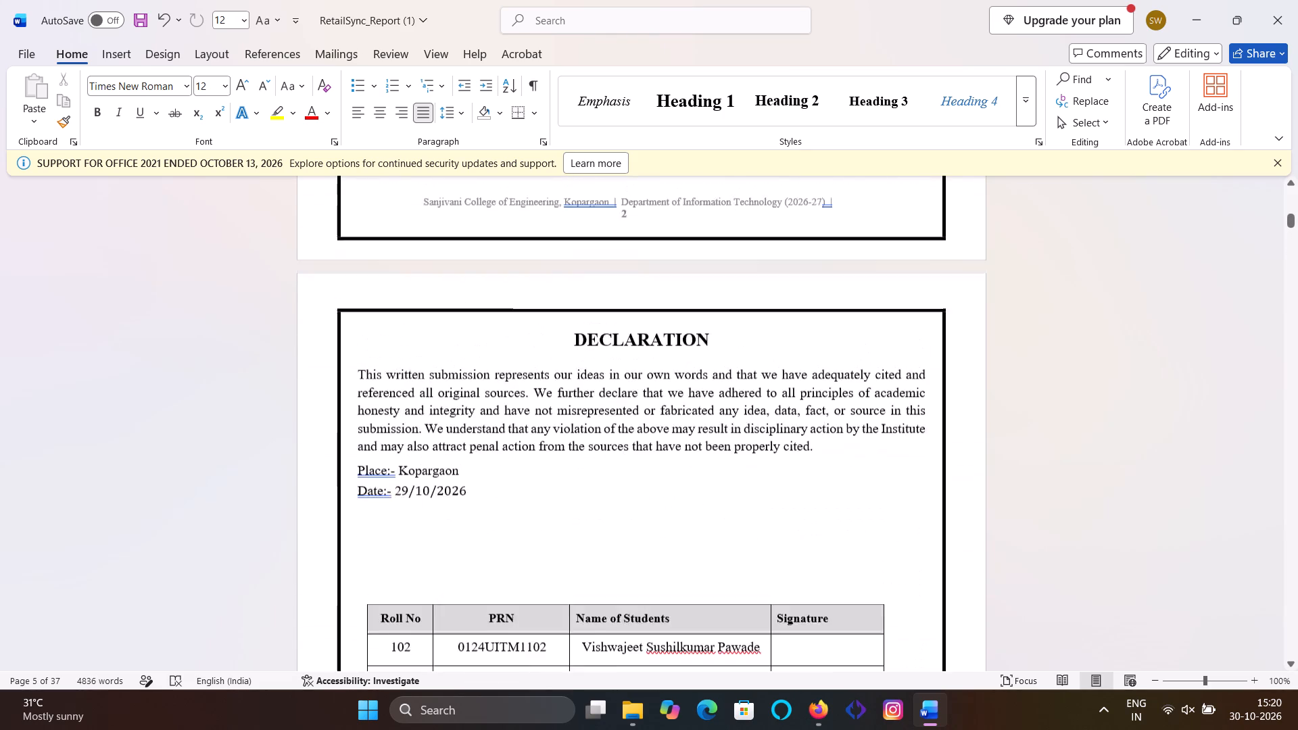
scroll(398, 297, up, 5)
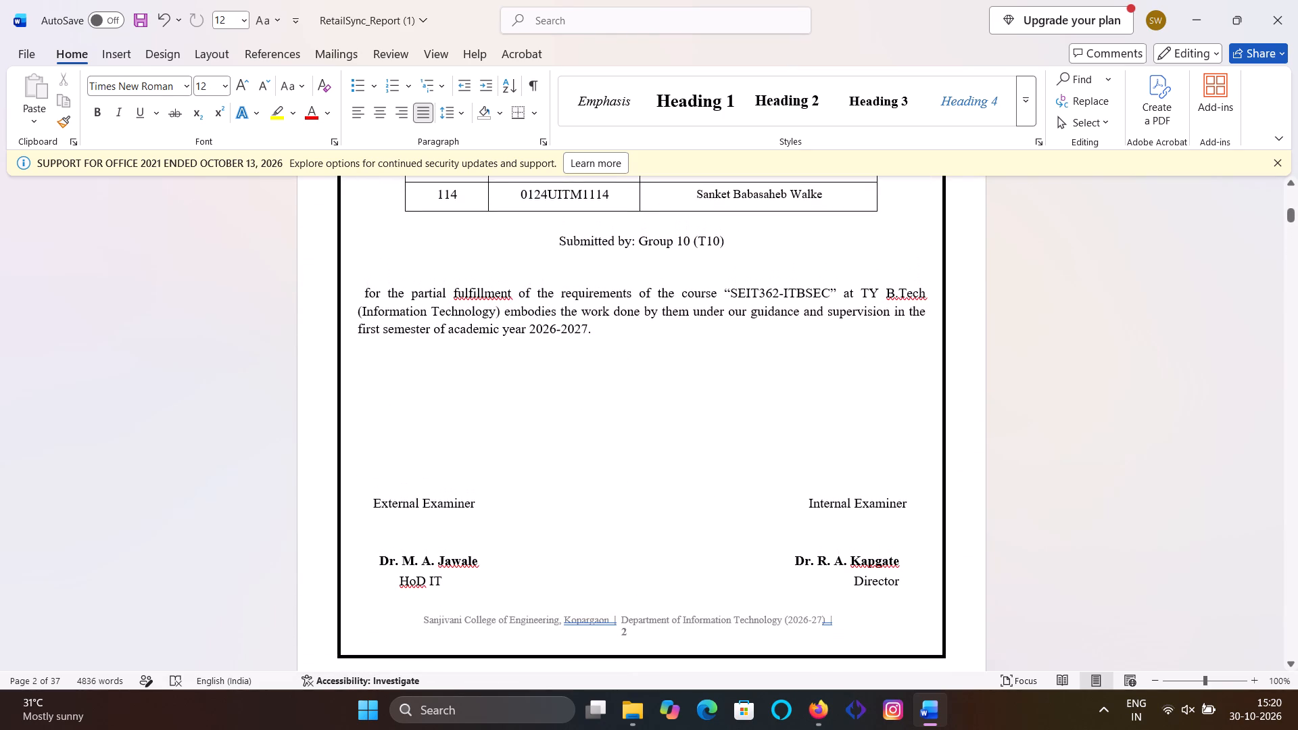
scroll(398, 297, up, 5)
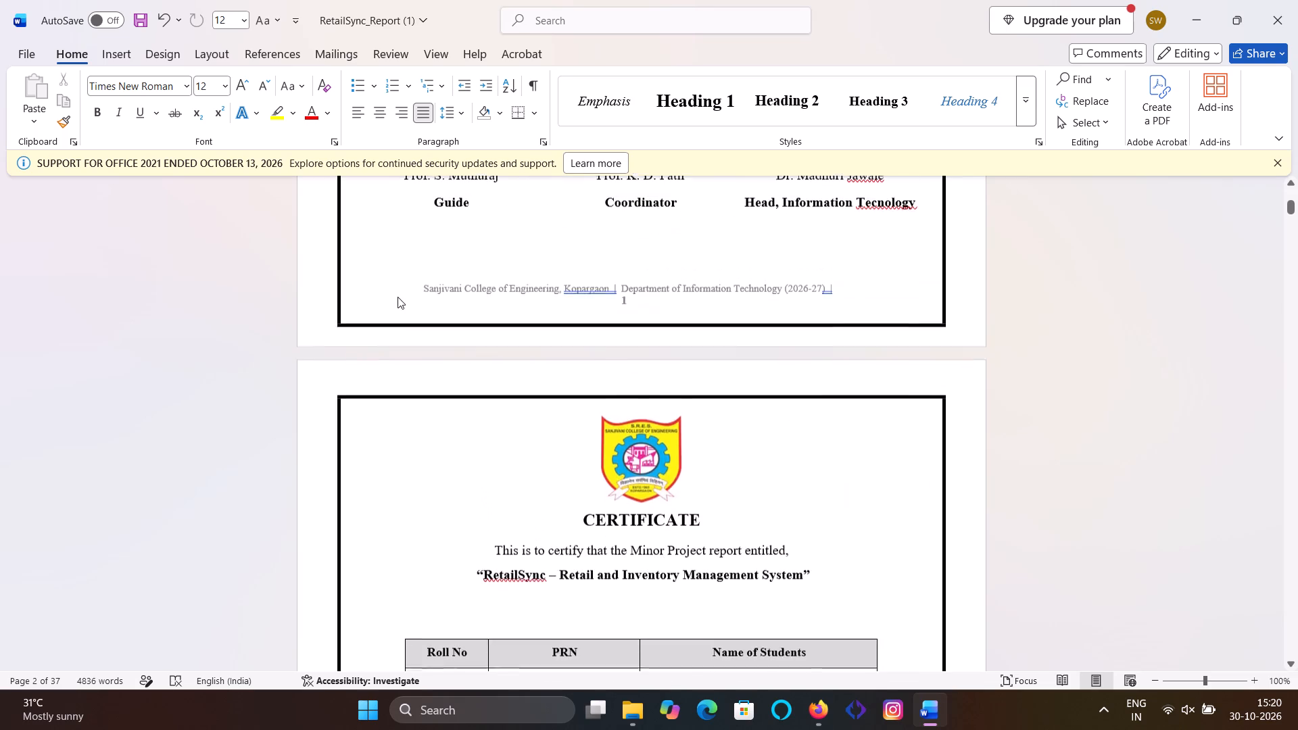
scroll(398, 297, up, 4)
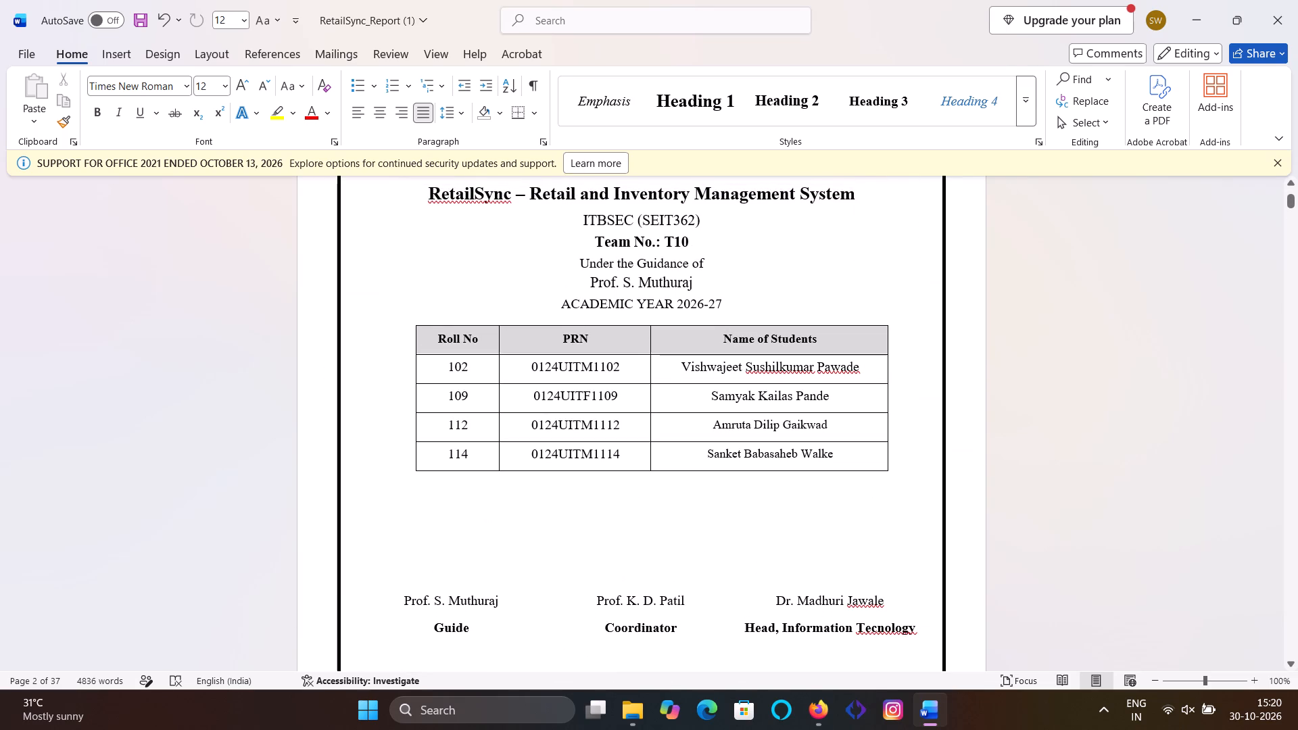
click(1111, 714)
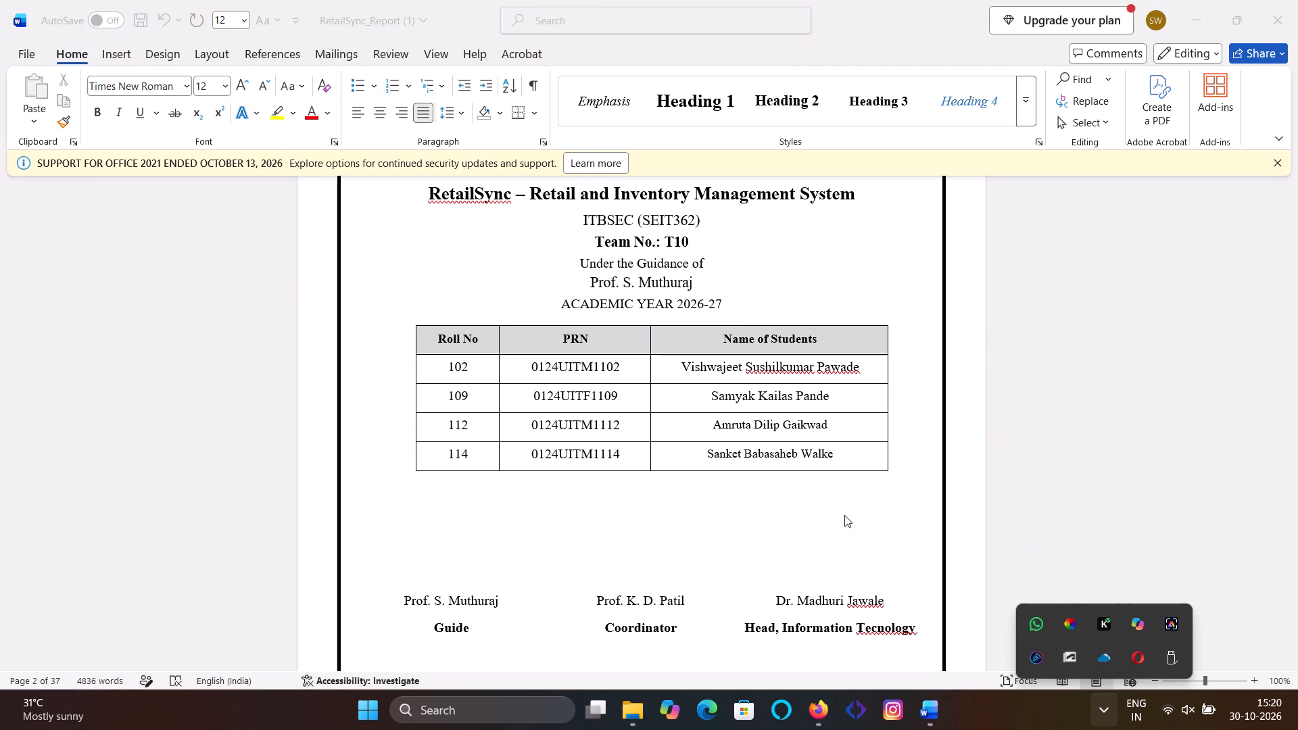
click(844, 515)
scroll(844, 515, down, 15)
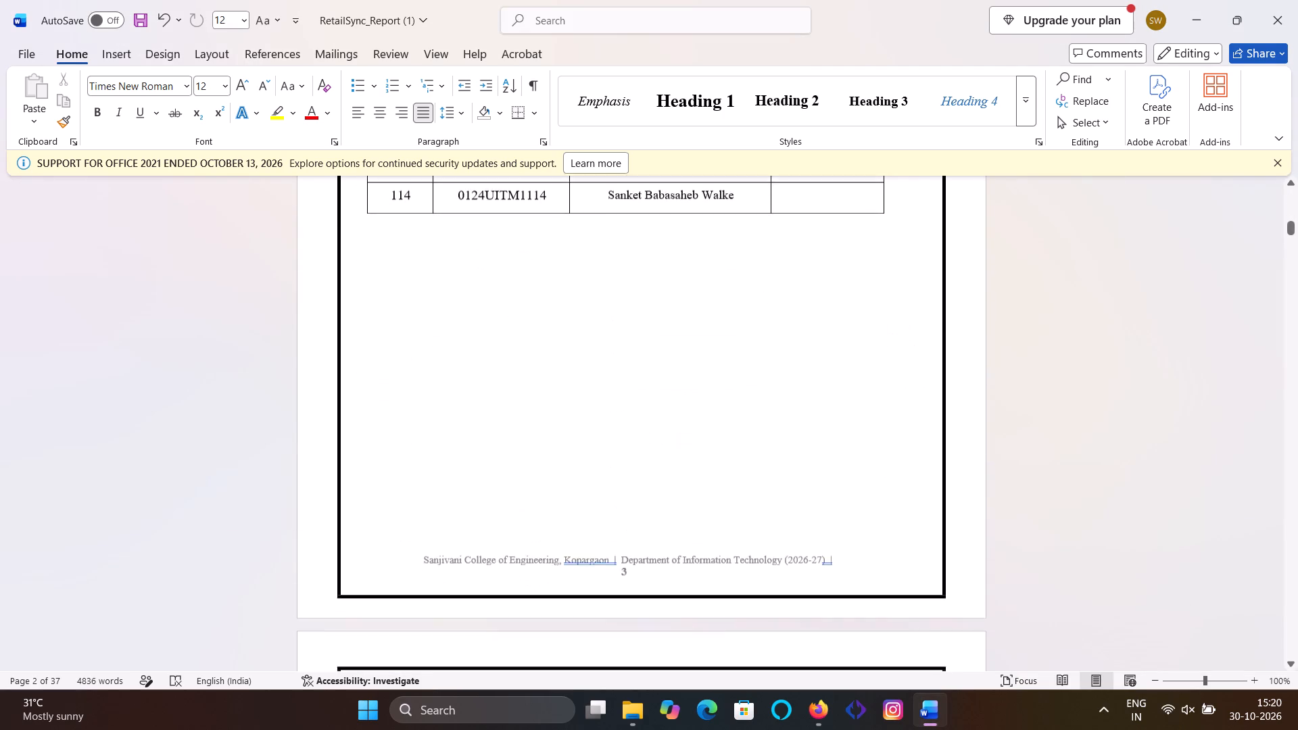
scroll(844, 515, down, 7)
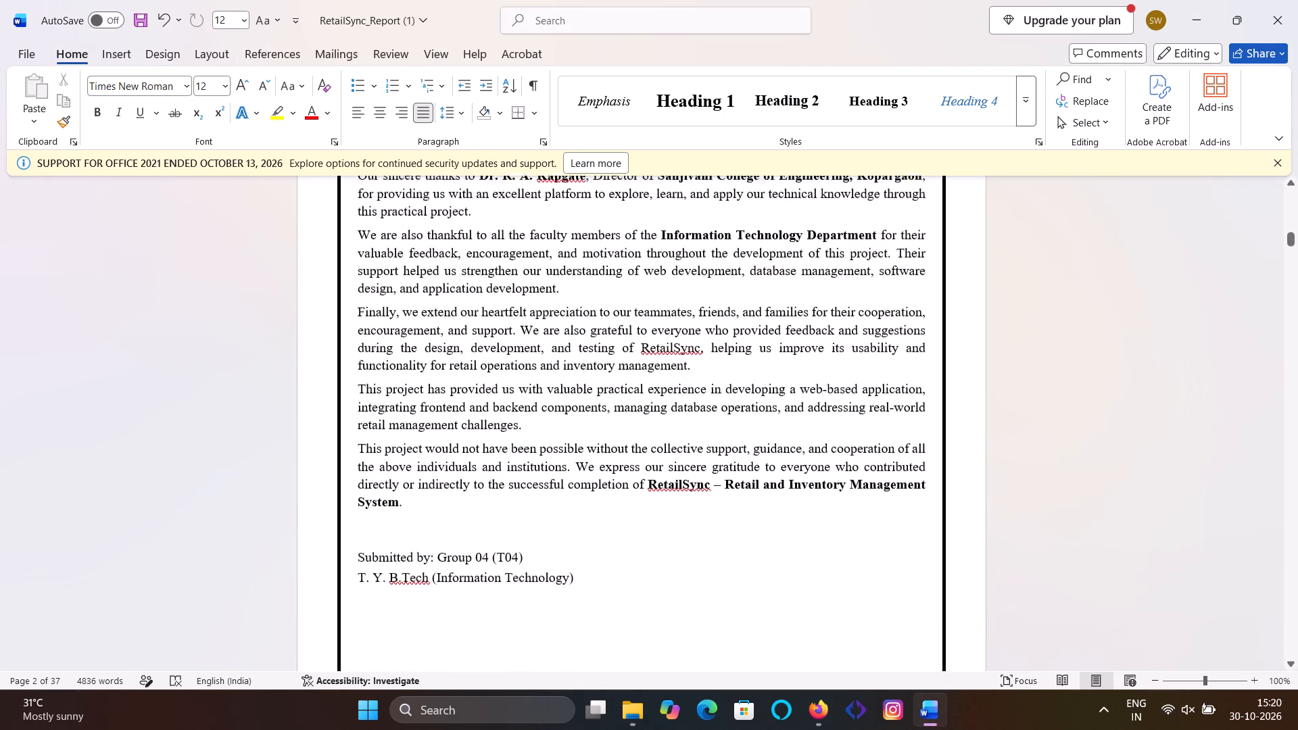
scroll(844, 515, down, 6)
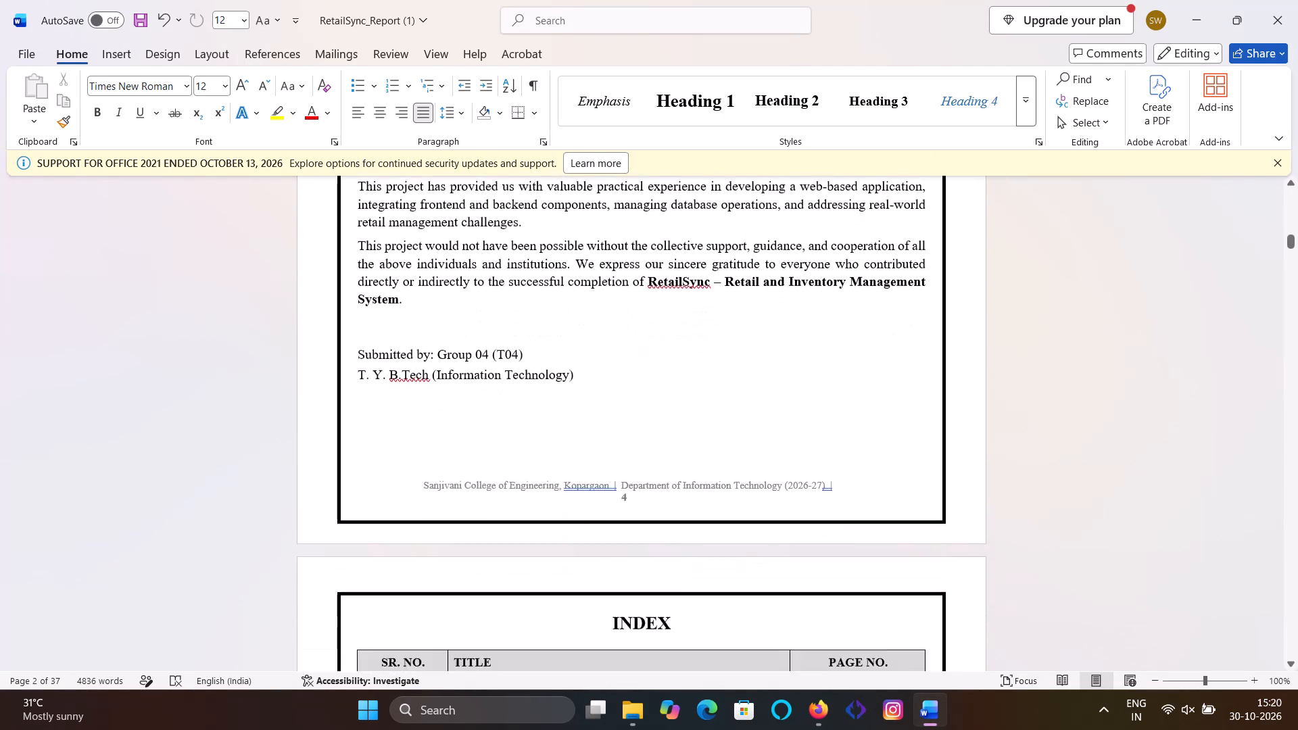
scroll(844, 515, down, 3)
Change the acknowledgement's "Submitted by" line to read Group 10 (T10).
scroll(844, 515, up, 2)
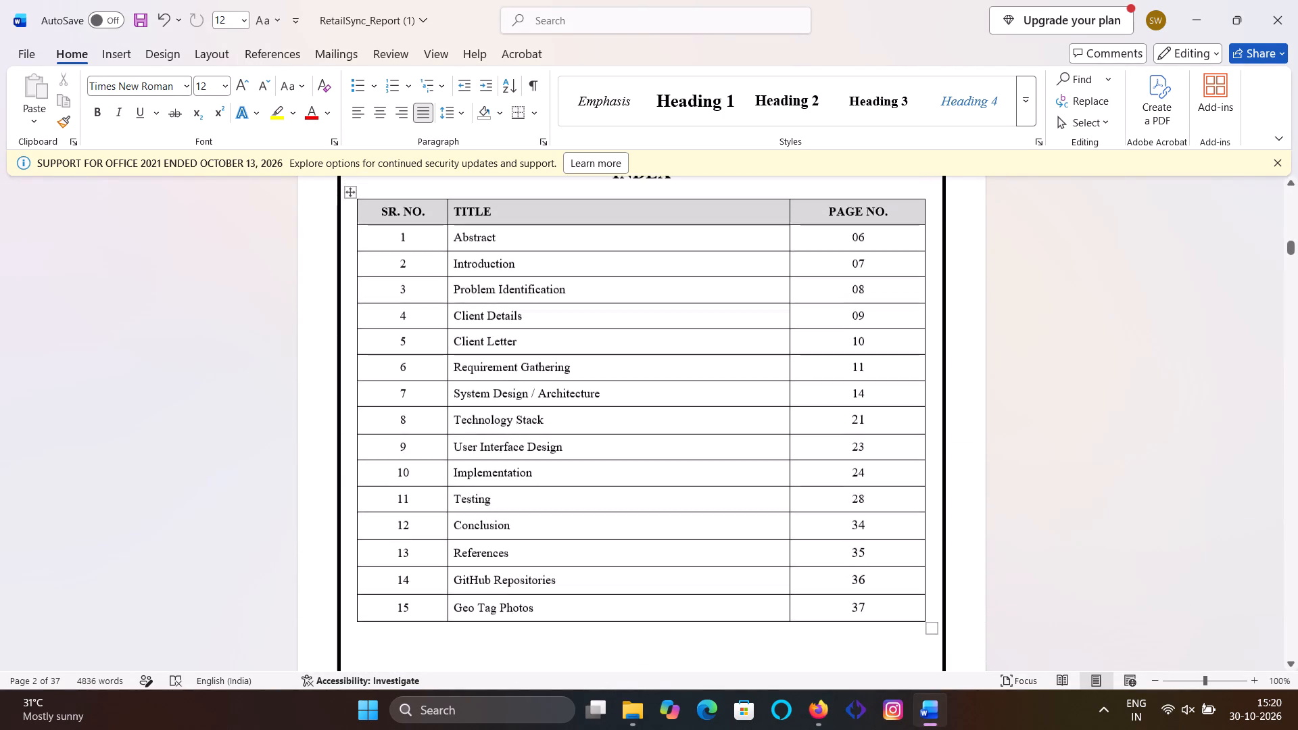
scroll(844, 515, up, 5)
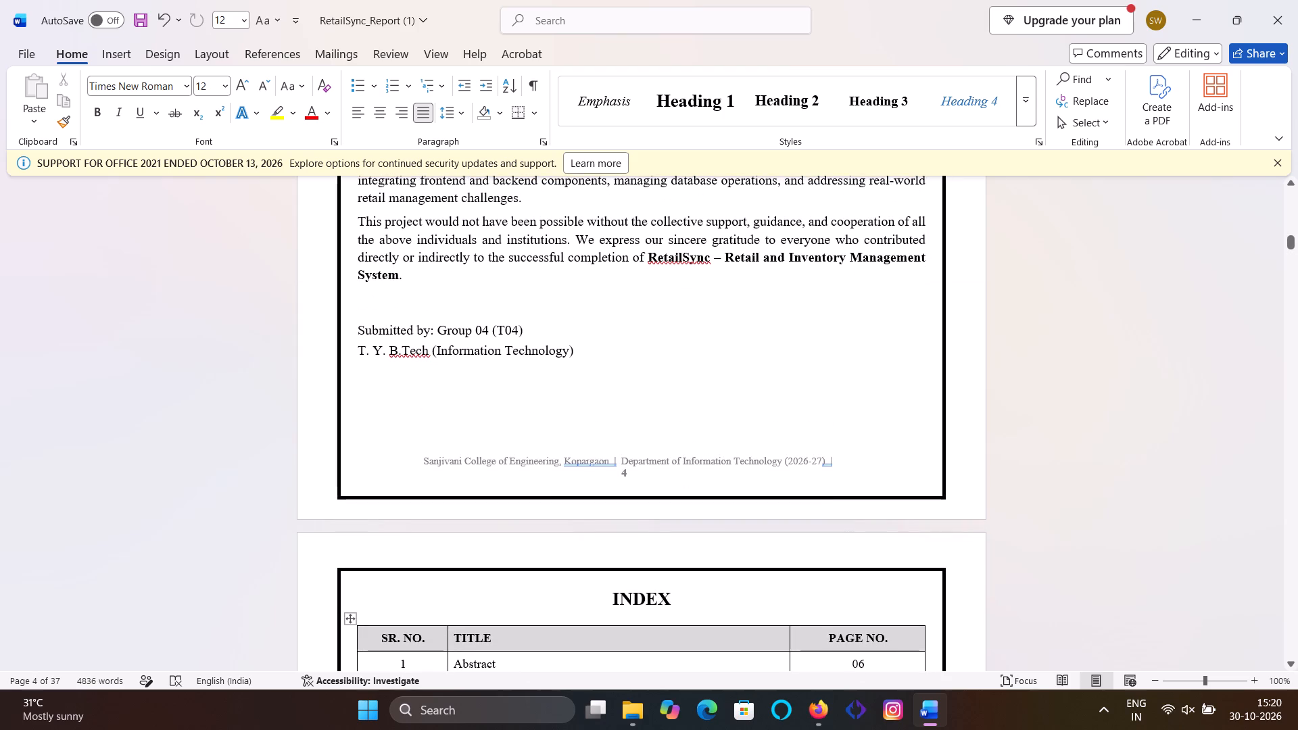
click(522, 332)
click(522, 332)
key(Left)
key(BackSpace)
key(BackSpace)
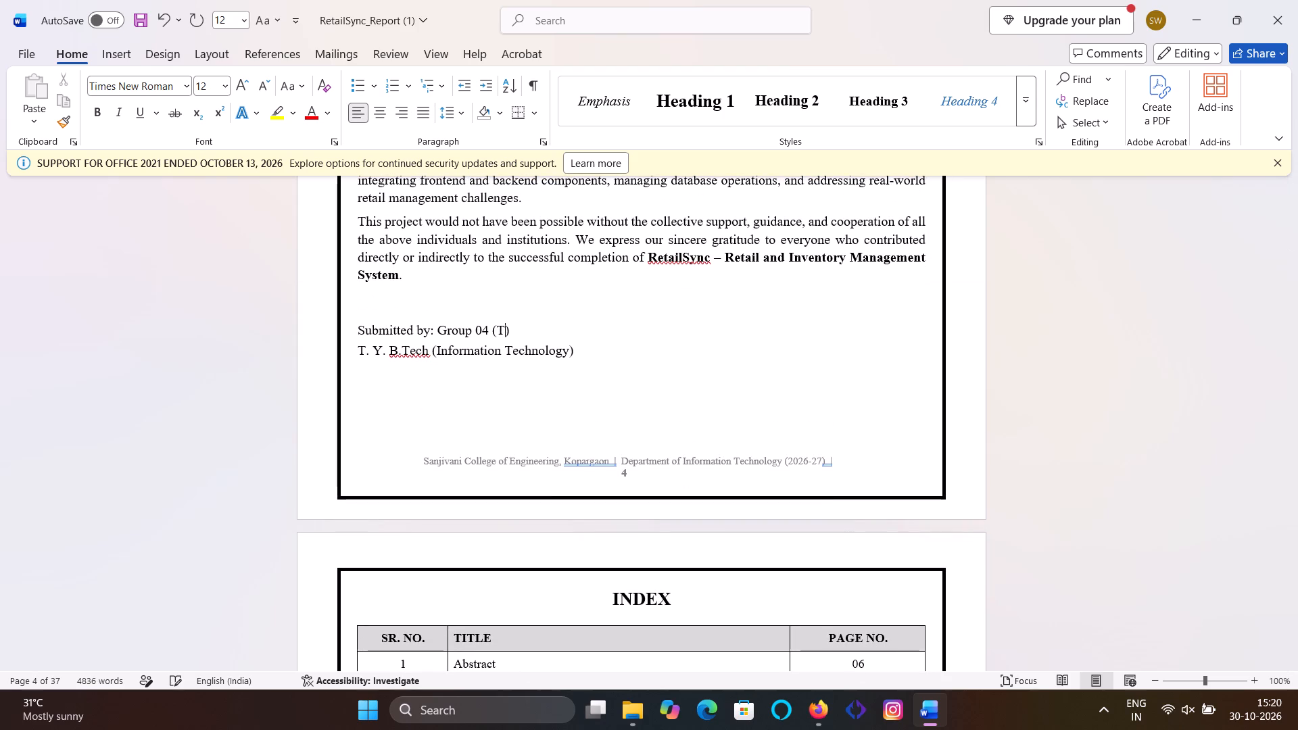
text(10)
key(Left)
key(Left)
key(Left)
key(Left)
key(Left)
key(BackSpace)
key(BackSpace)
text(10)
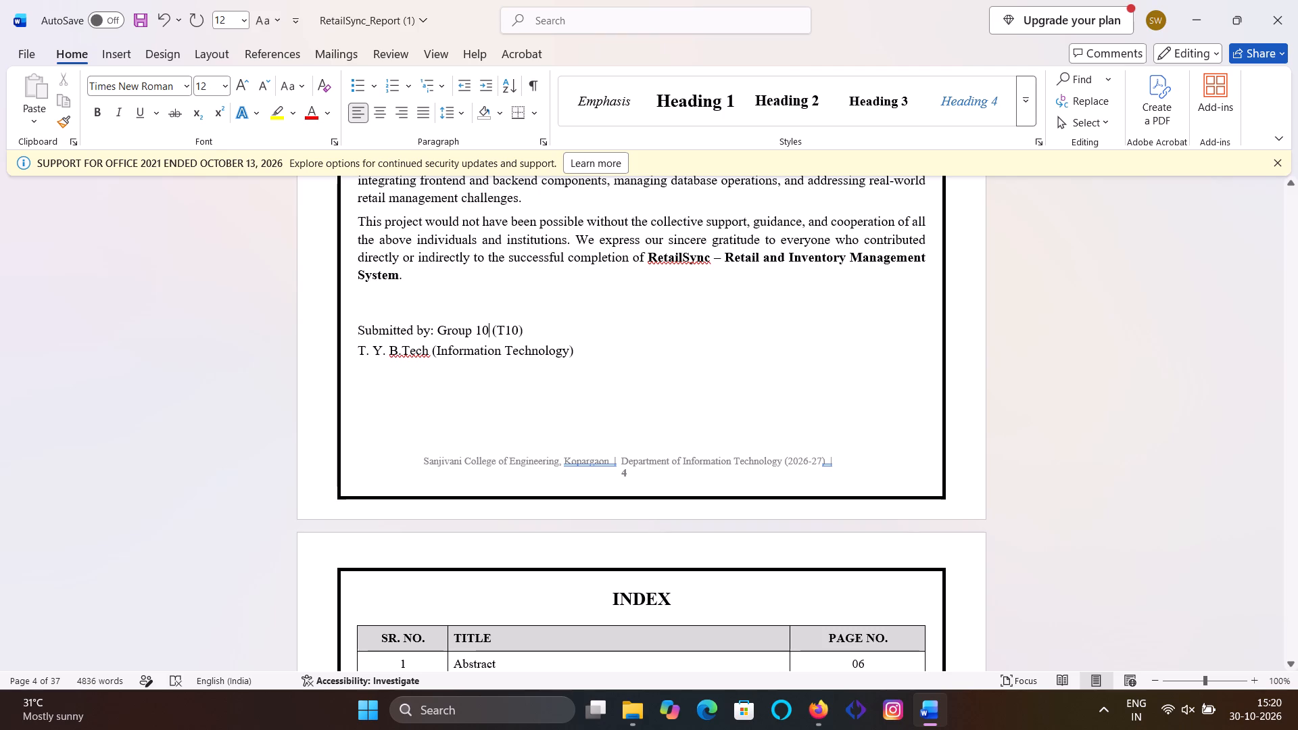
Review the declaration, acknowledgement, index, abstract, Chapter 1 and client letter pages for content and layout.
scroll(1111, 388, down, 3)
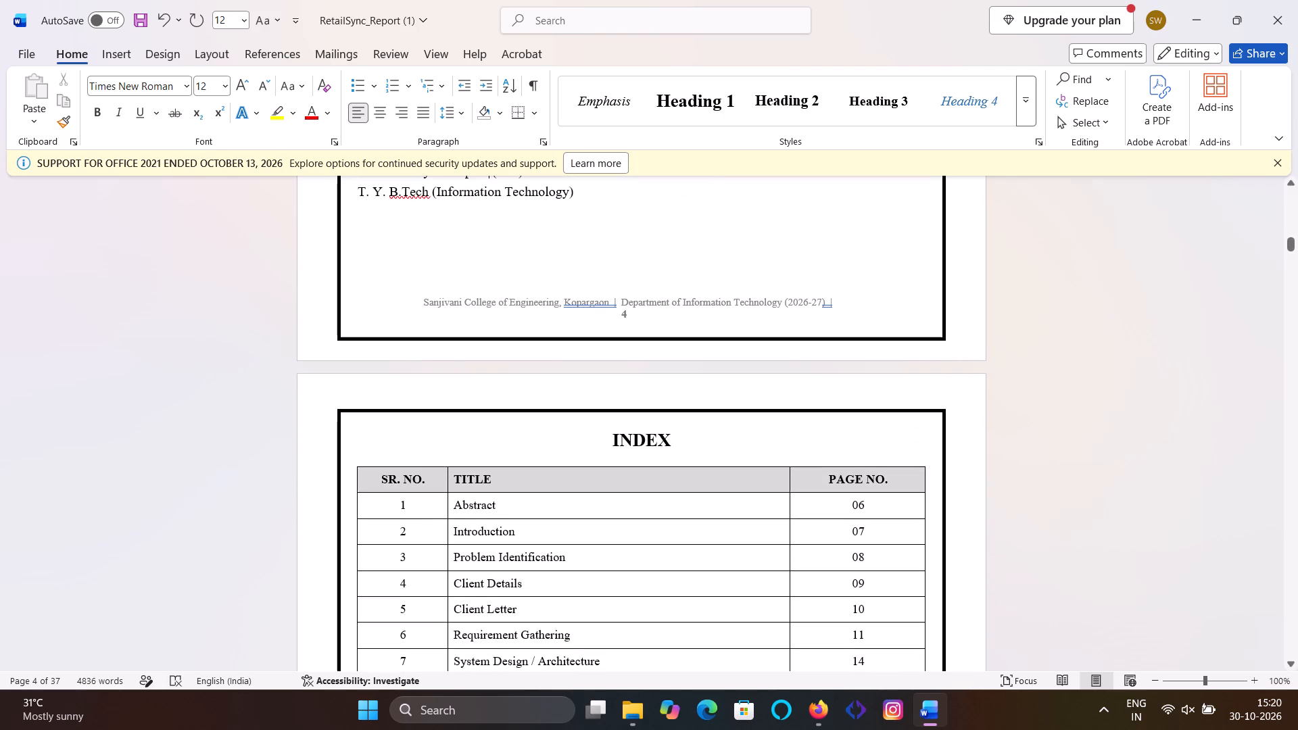
scroll(1111, 388, down, 1)
scroll(1111, 388, up, 8)
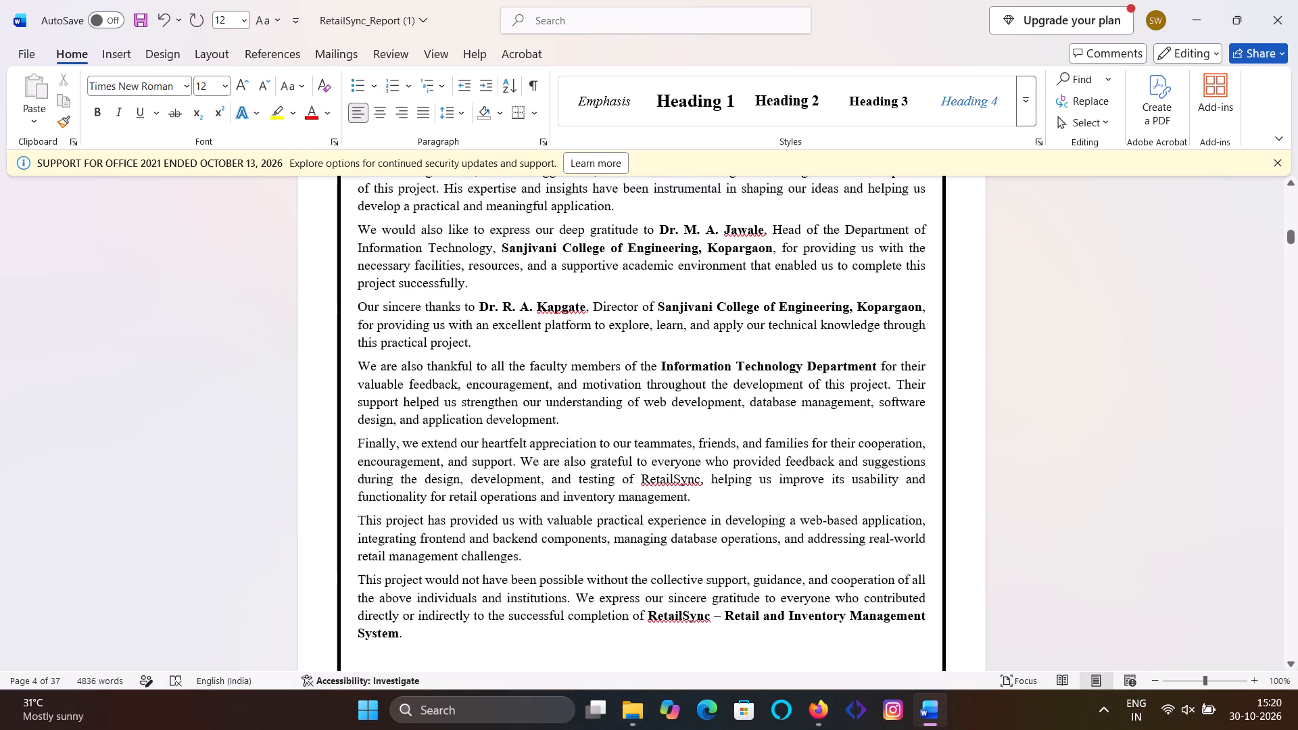
scroll(1111, 388, up, 10)
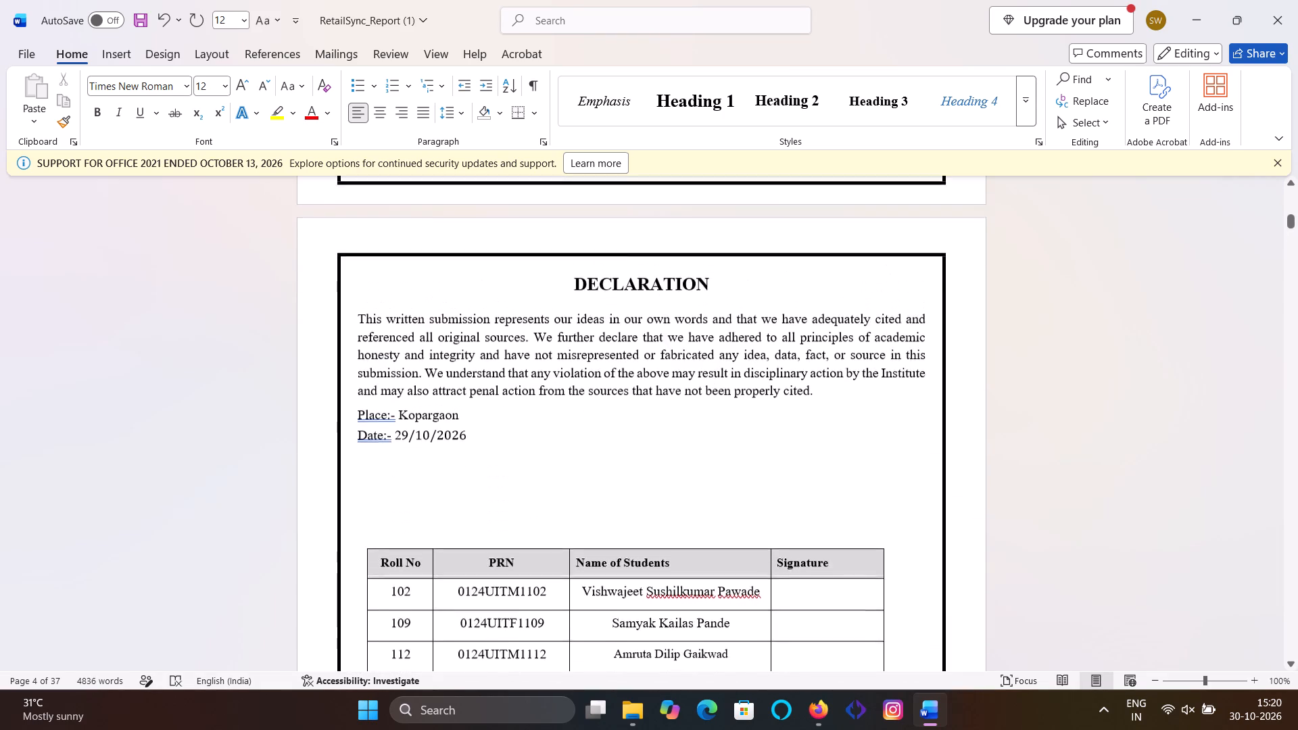
scroll(1111, 388, up, 2)
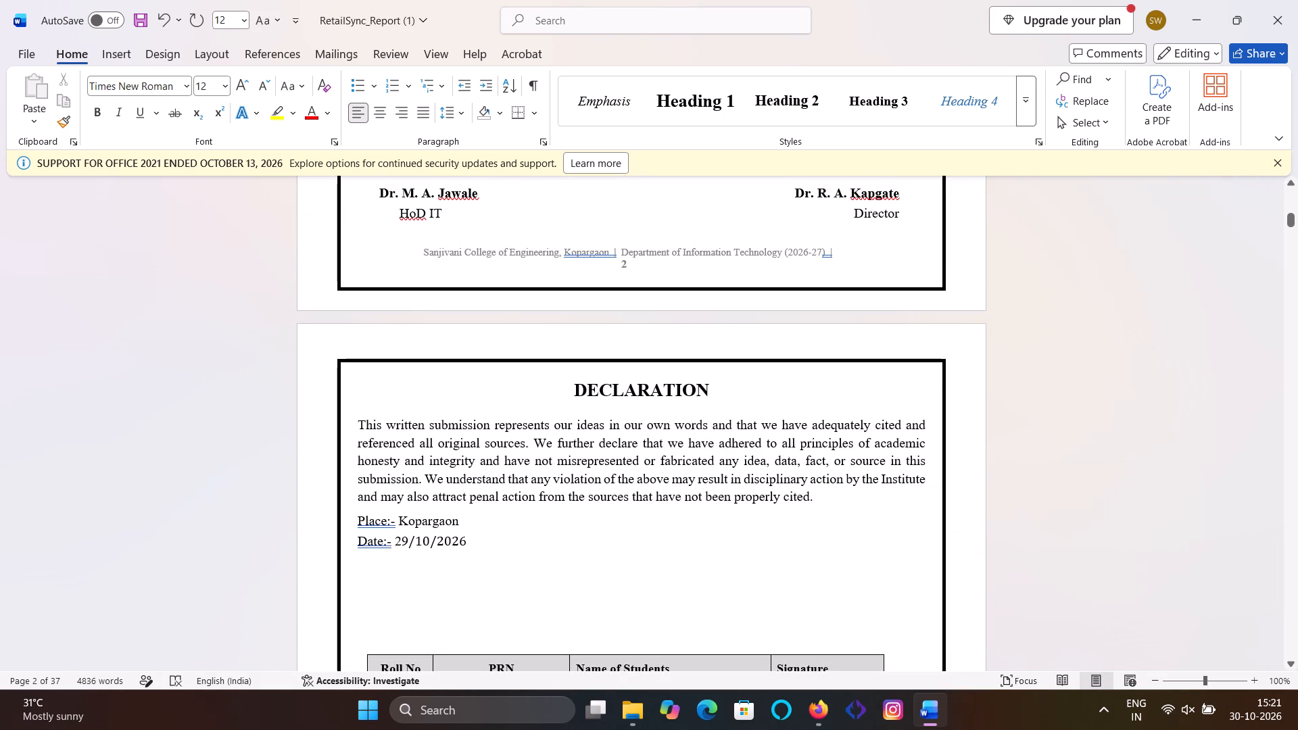
scroll(1111, 388, down, 8)
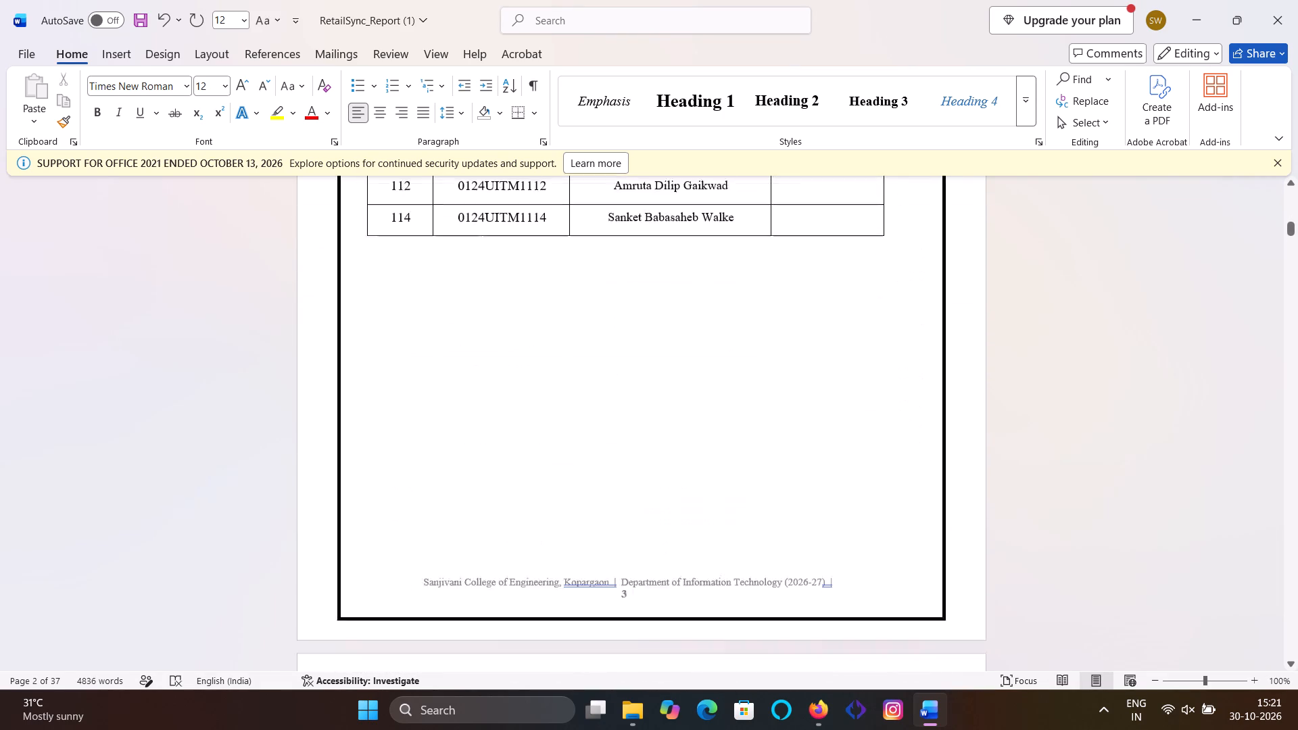
scroll(1111, 388, down, 10)
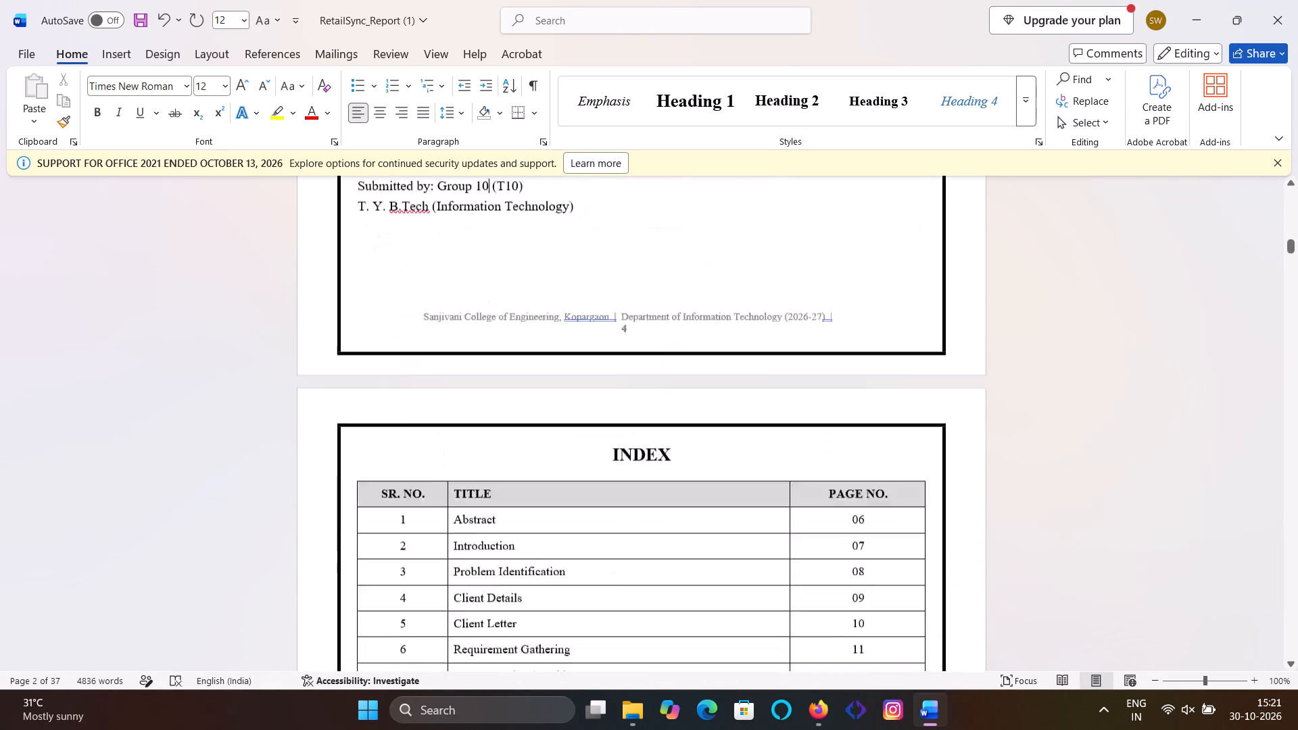
scroll(1111, 388, down, 13)
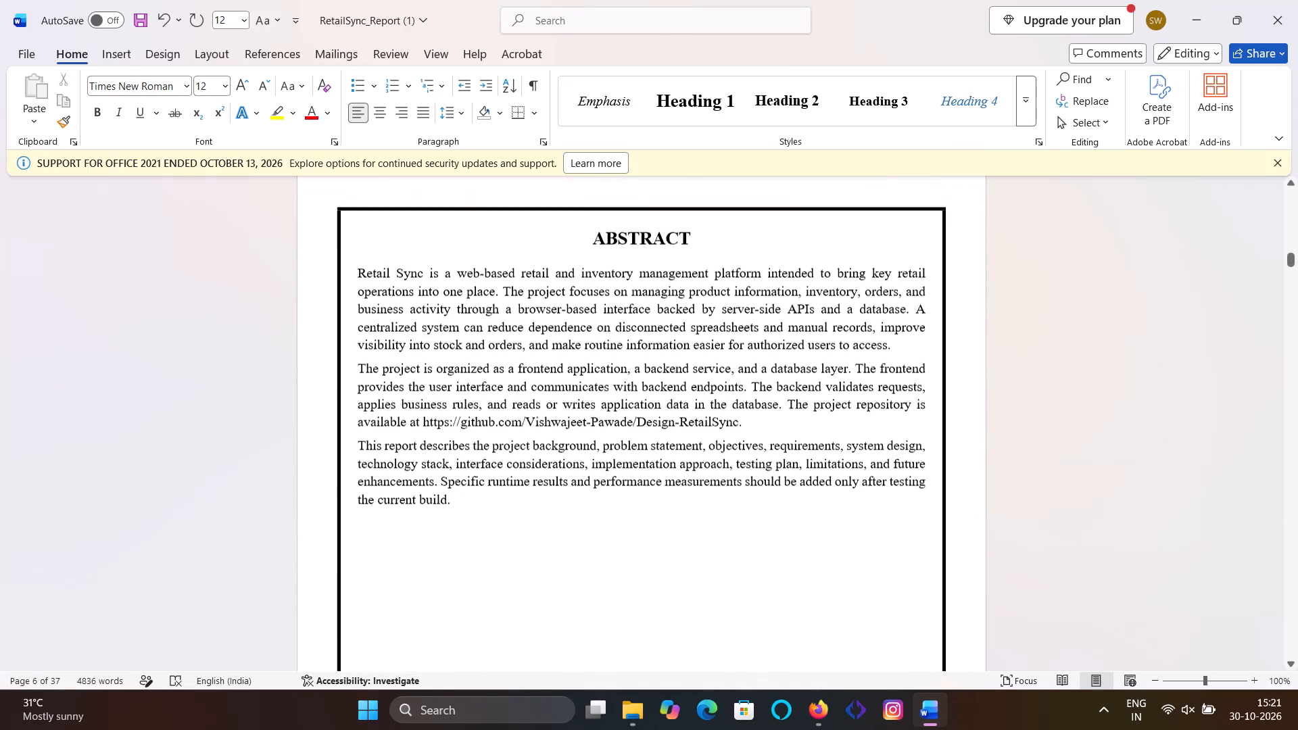
scroll(1111, 388, down, 5)
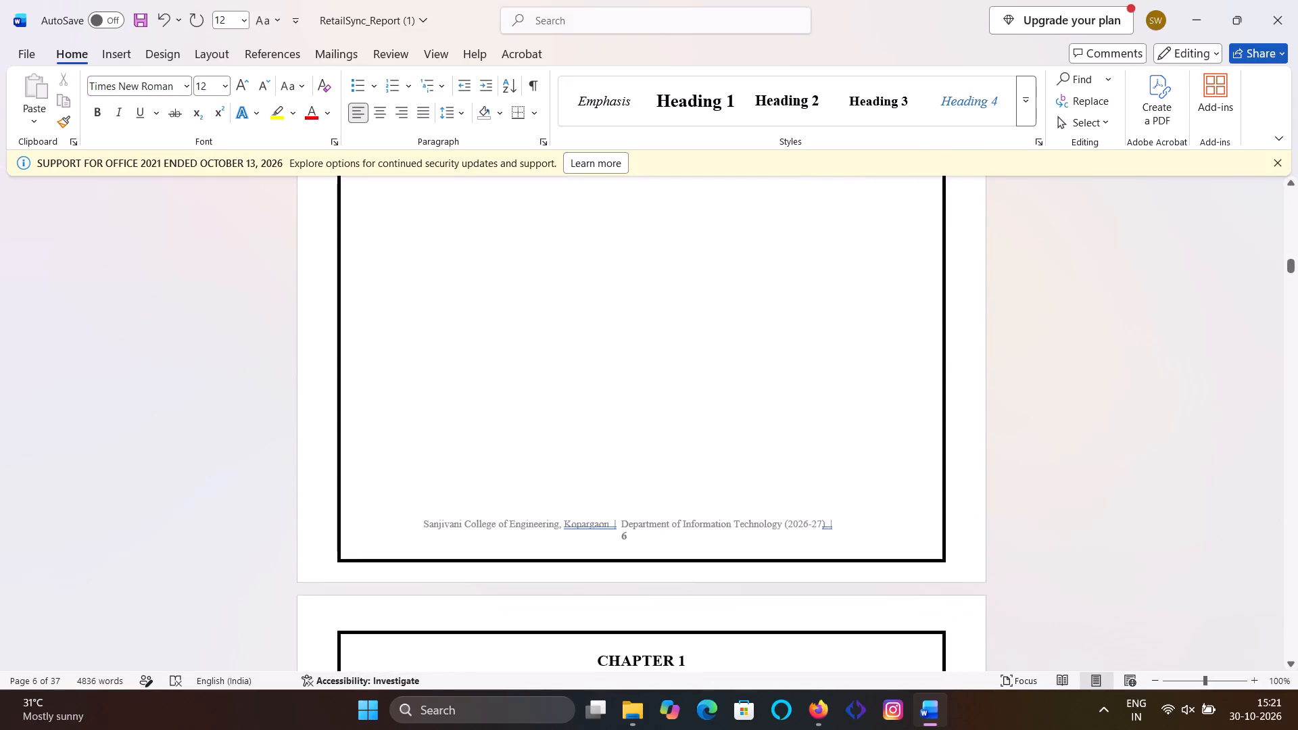
scroll(1111, 388, down, 7)
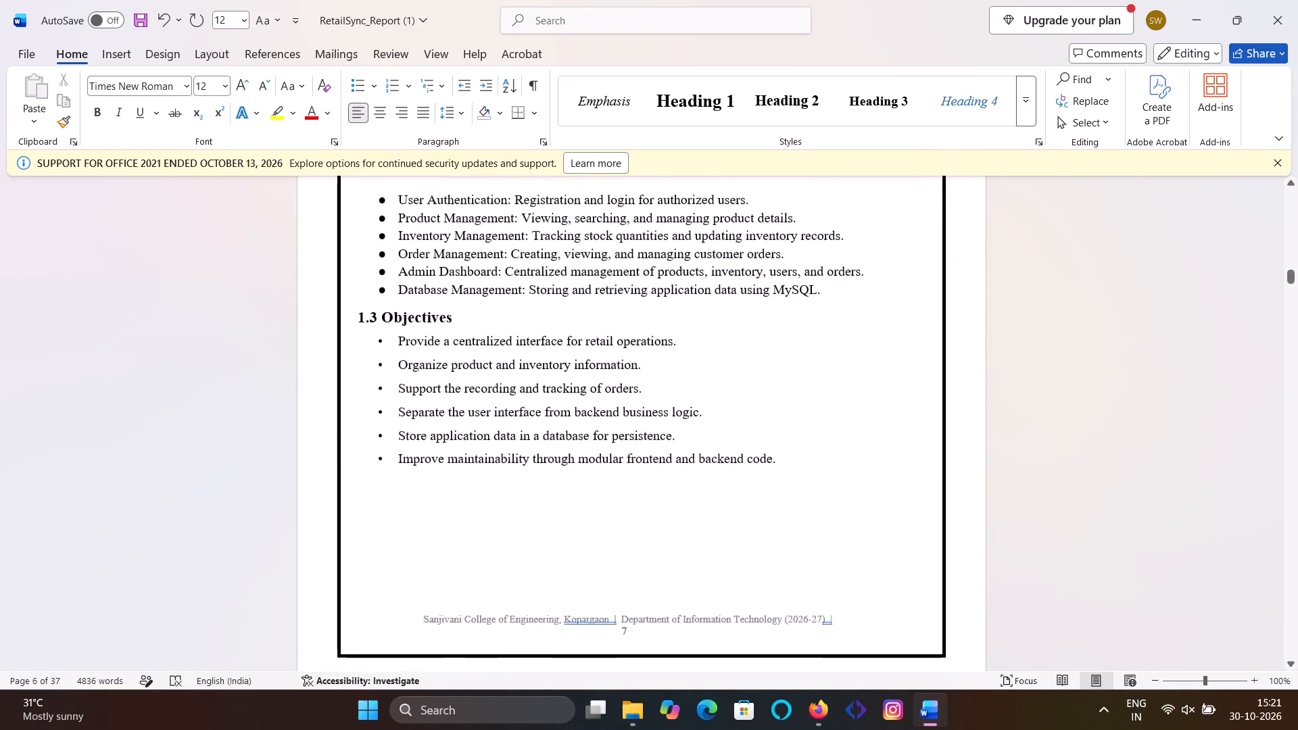
scroll(1111, 388, down, 3)
scroll(1111, 388, down, 20)
scroll(1111, 388, down, 4)
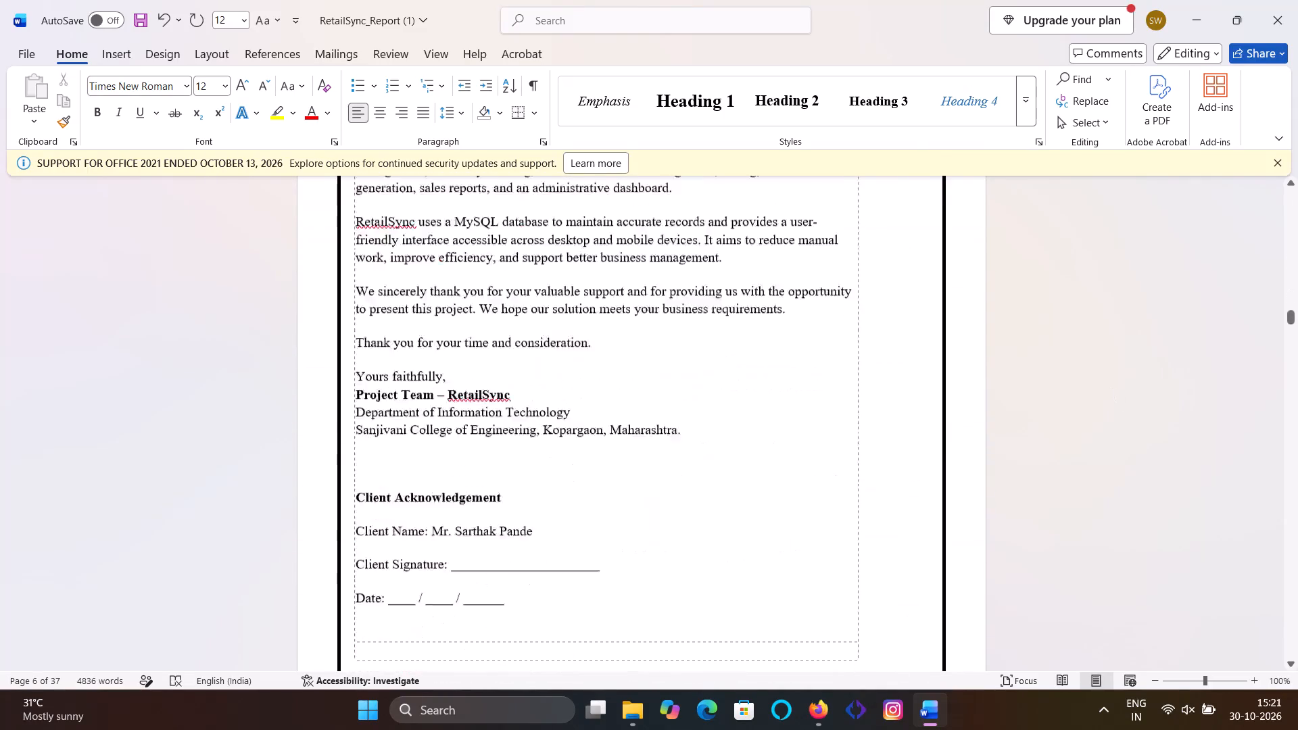
scroll(1111, 388, down, 1)
scroll(1111, 388, up, 20)
scroll(1111, 388, up, 20)
scroll(1111, 388, up, 2)
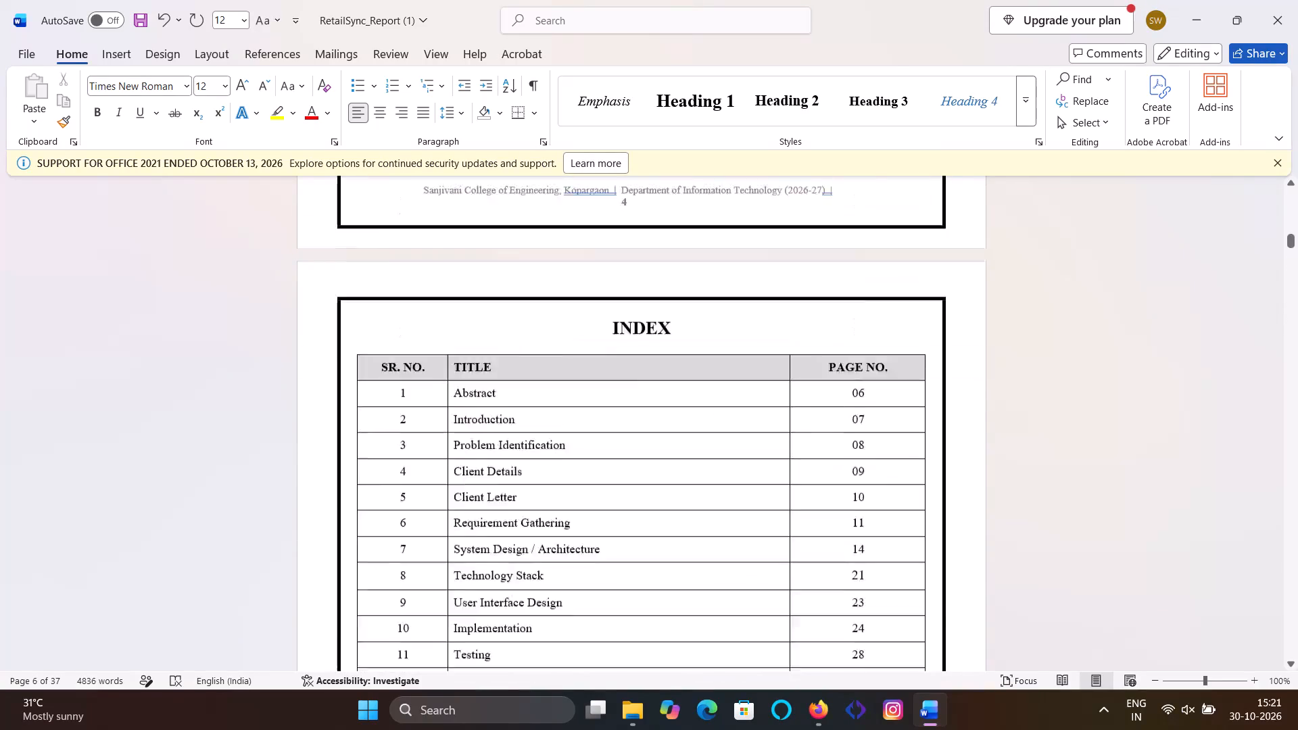
scroll(1111, 388, up, 20)
scroll(1111, 388, up, 1)
Save the RetailSync report and close the document.
key(ctrl+s)
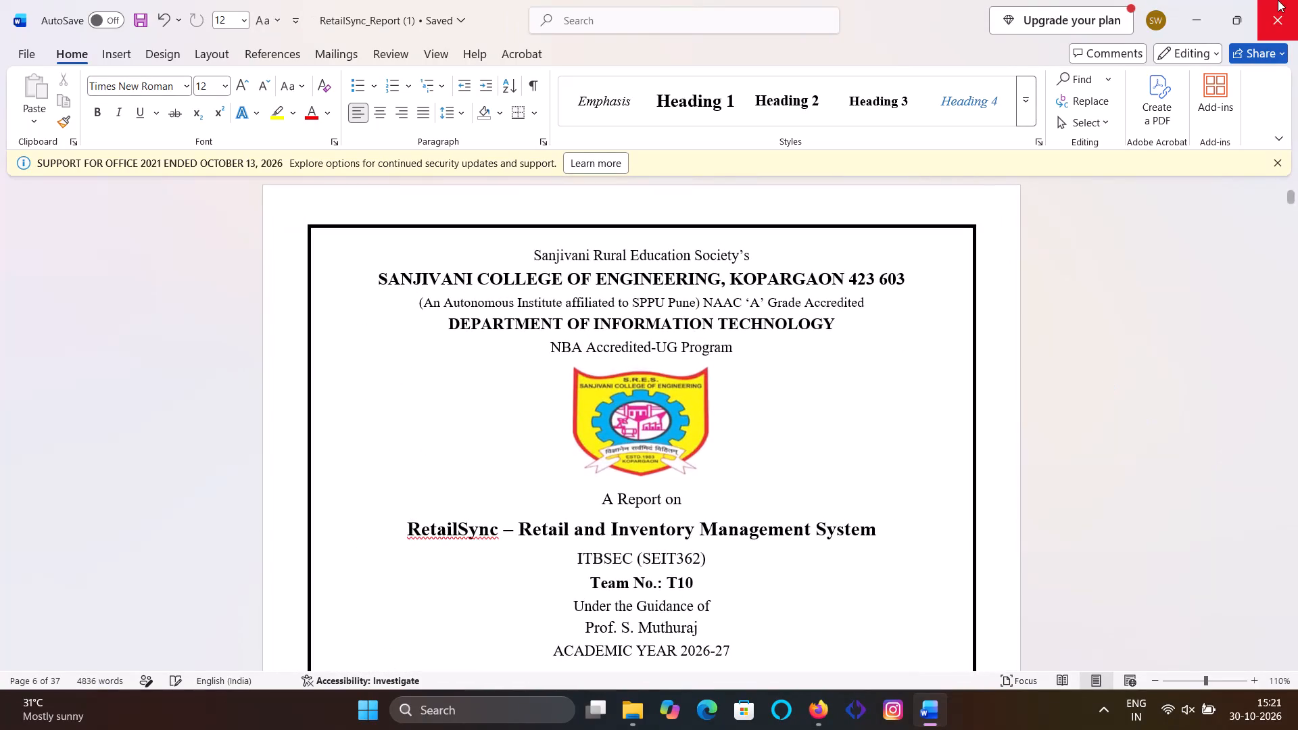
click(1272, 0)
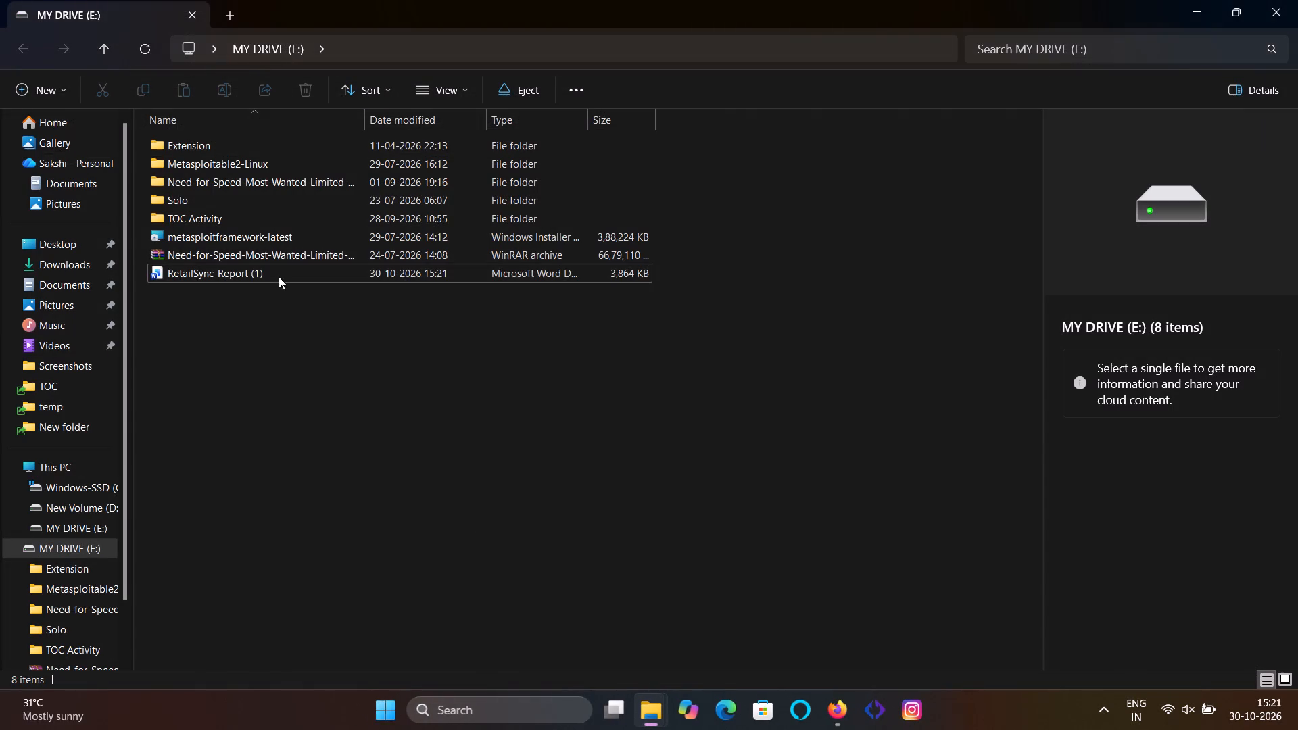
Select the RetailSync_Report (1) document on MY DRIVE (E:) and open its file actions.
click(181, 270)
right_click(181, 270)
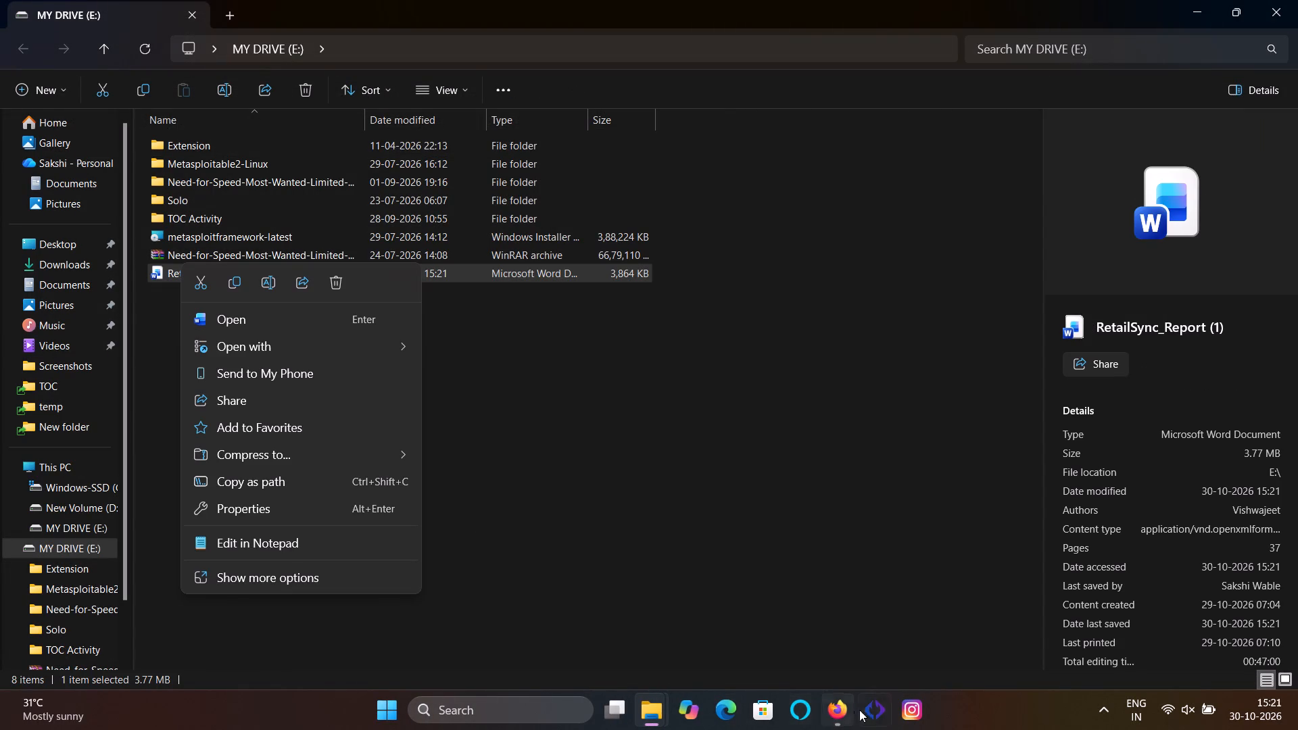
Switch to Firefox, and open Microsoft Edge instead.
click(840, 704)
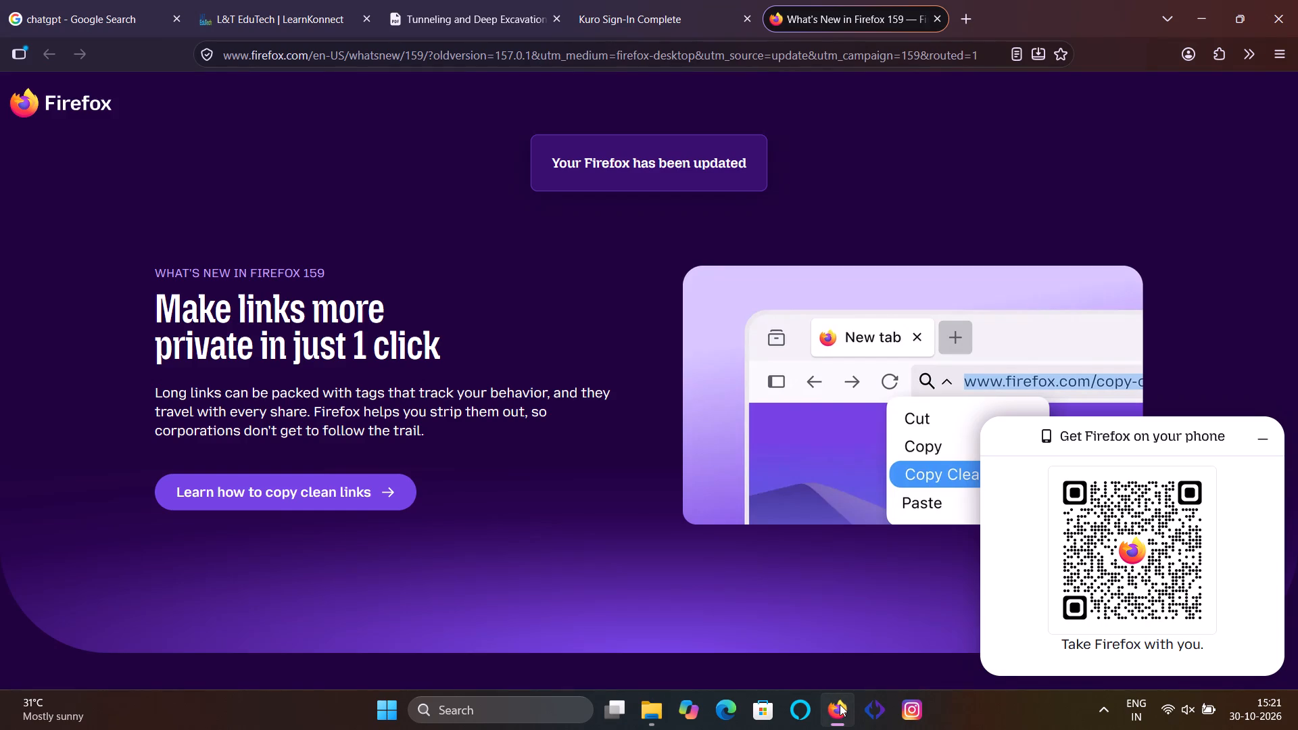
click(727, 699)
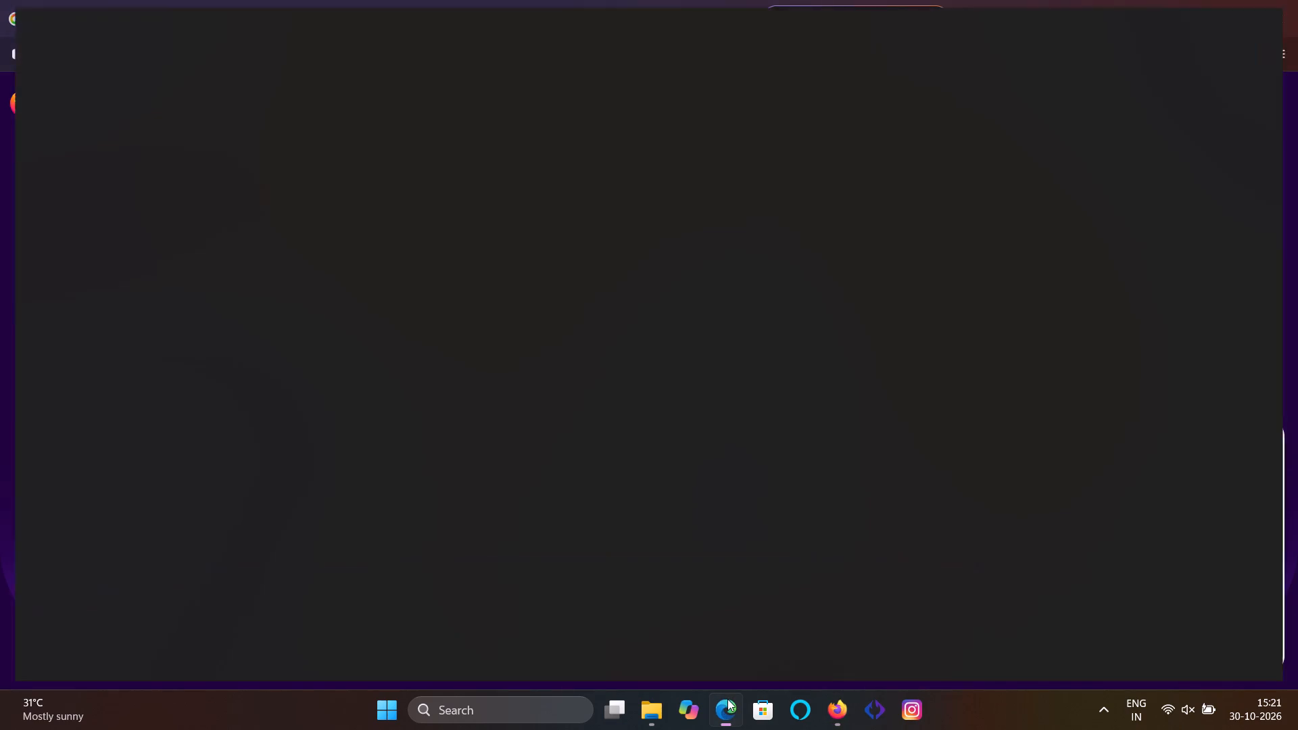
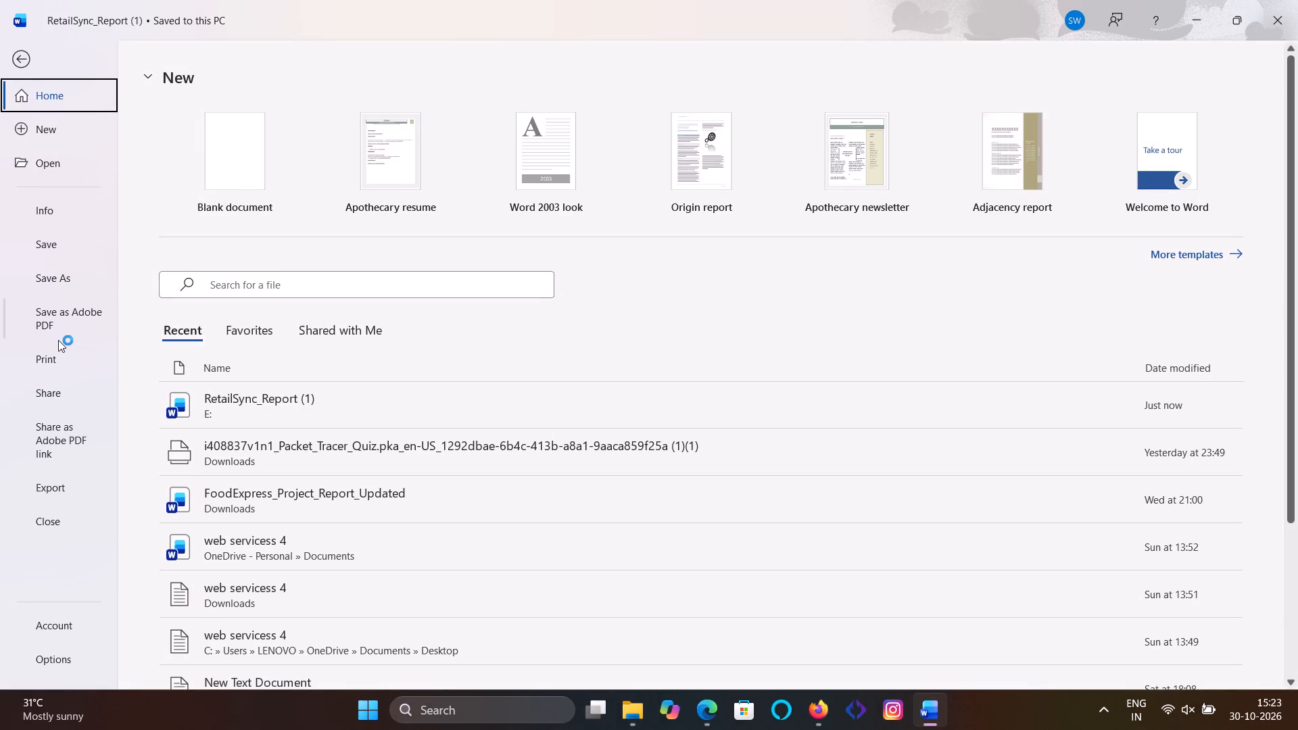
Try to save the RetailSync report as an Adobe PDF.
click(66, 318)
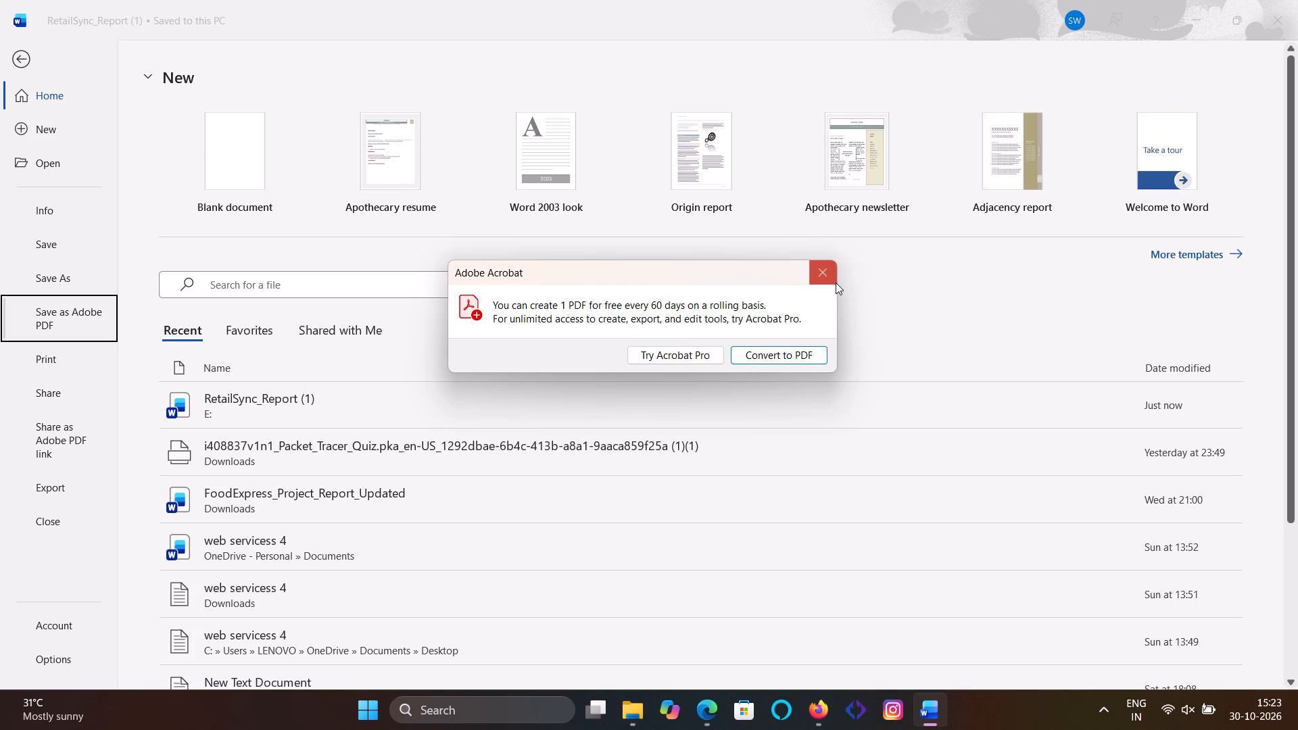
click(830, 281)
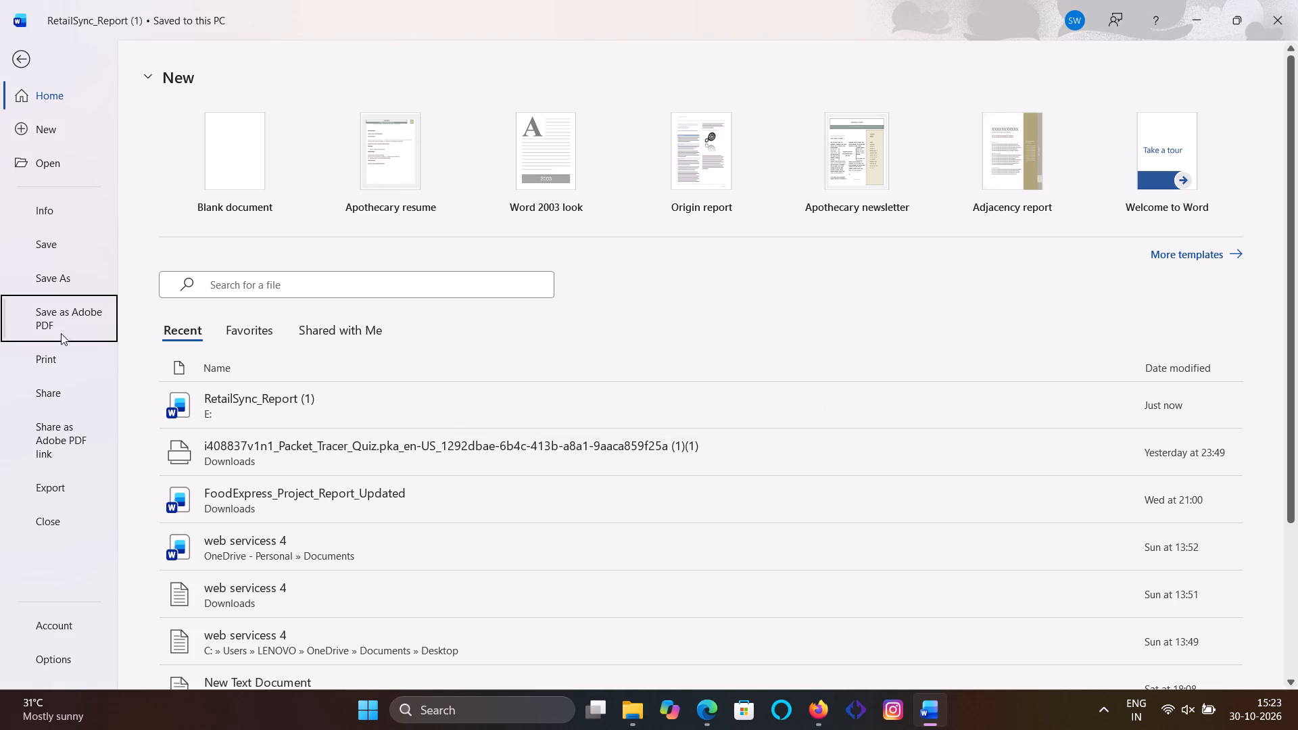
Check the RetailSync report's print preview through to the last page and print all pages with Microsoft Print to PDF.
click(57, 357)
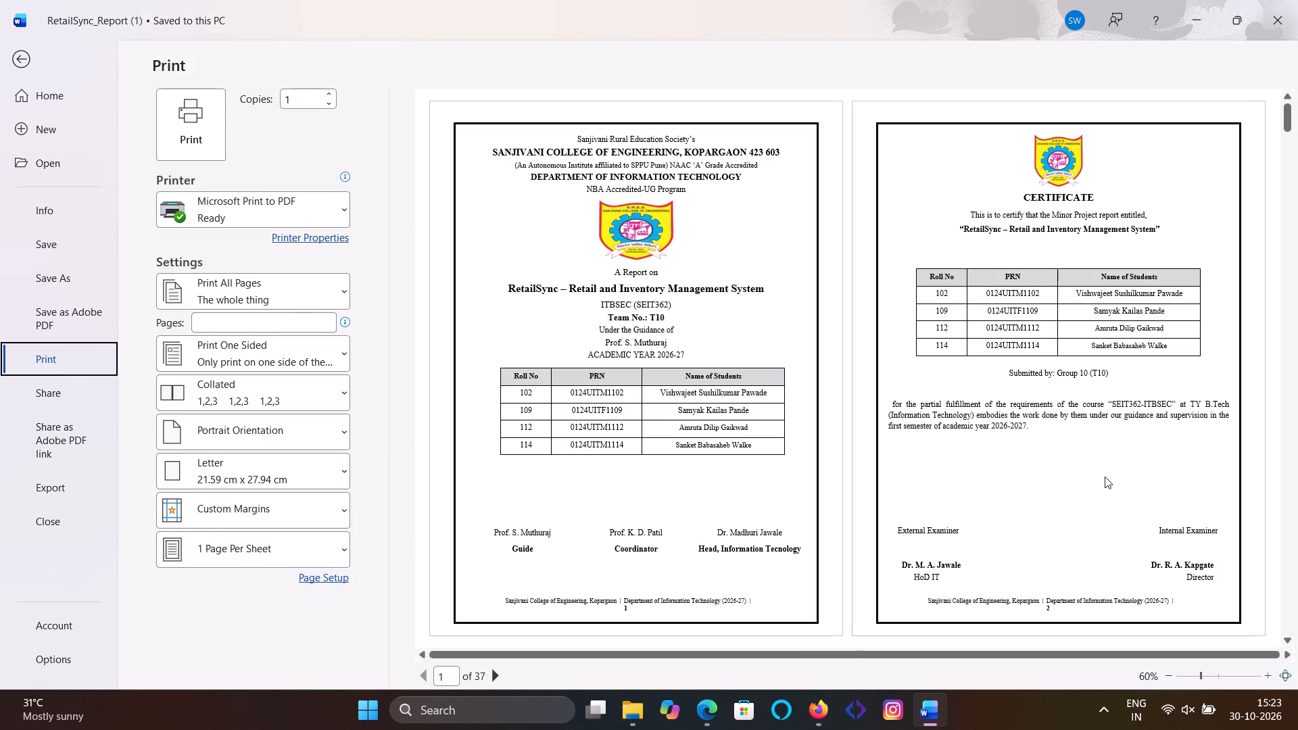
scroll(1105, 477, down, 2)
scroll(1055, 556, down, 3)
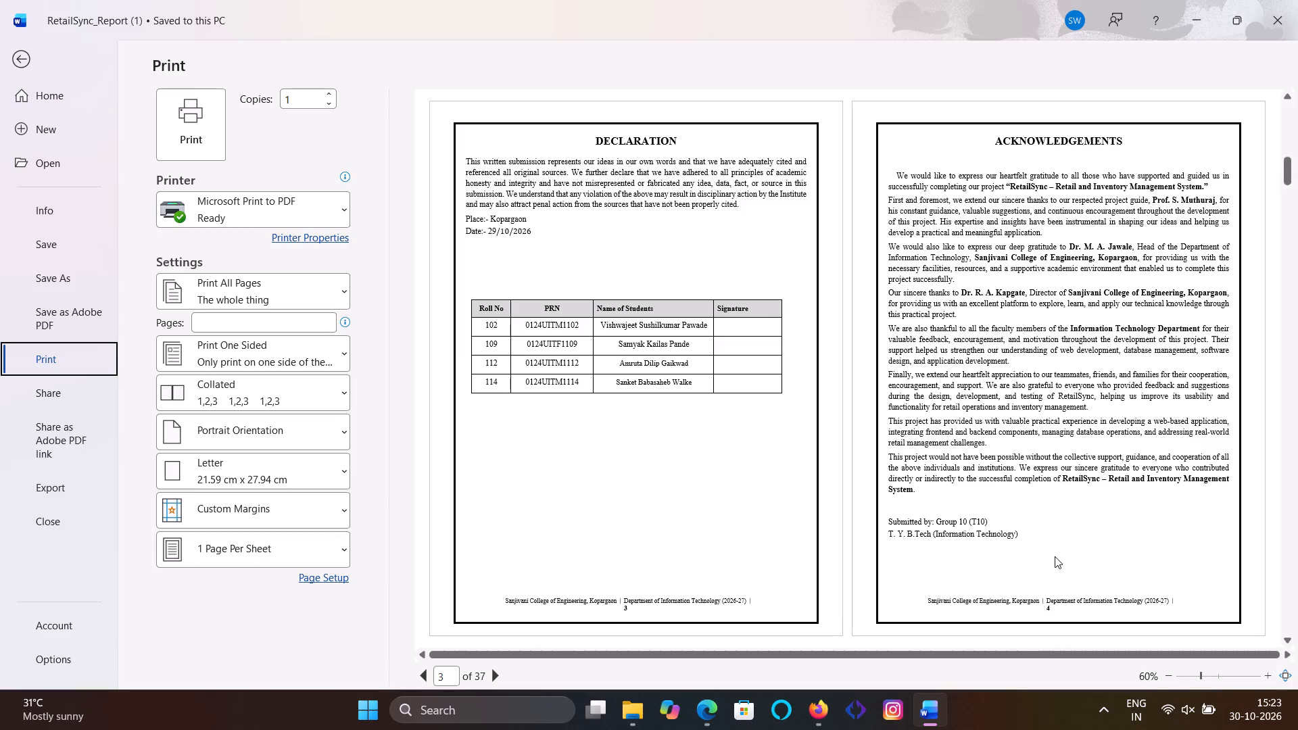
scroll(1055, 556, down, 5)
scroll(1055, 556, down, 20)
scroll(1055, 556, down, 14)
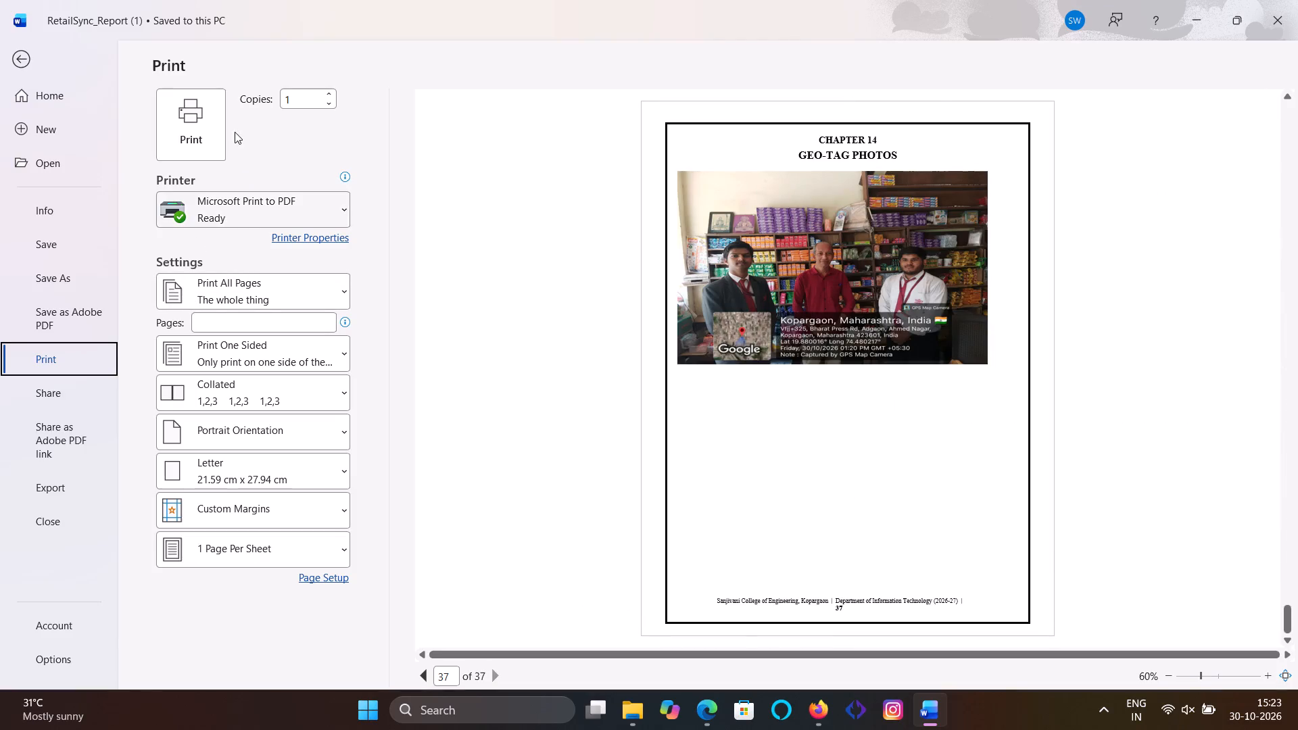
click(181, 133)
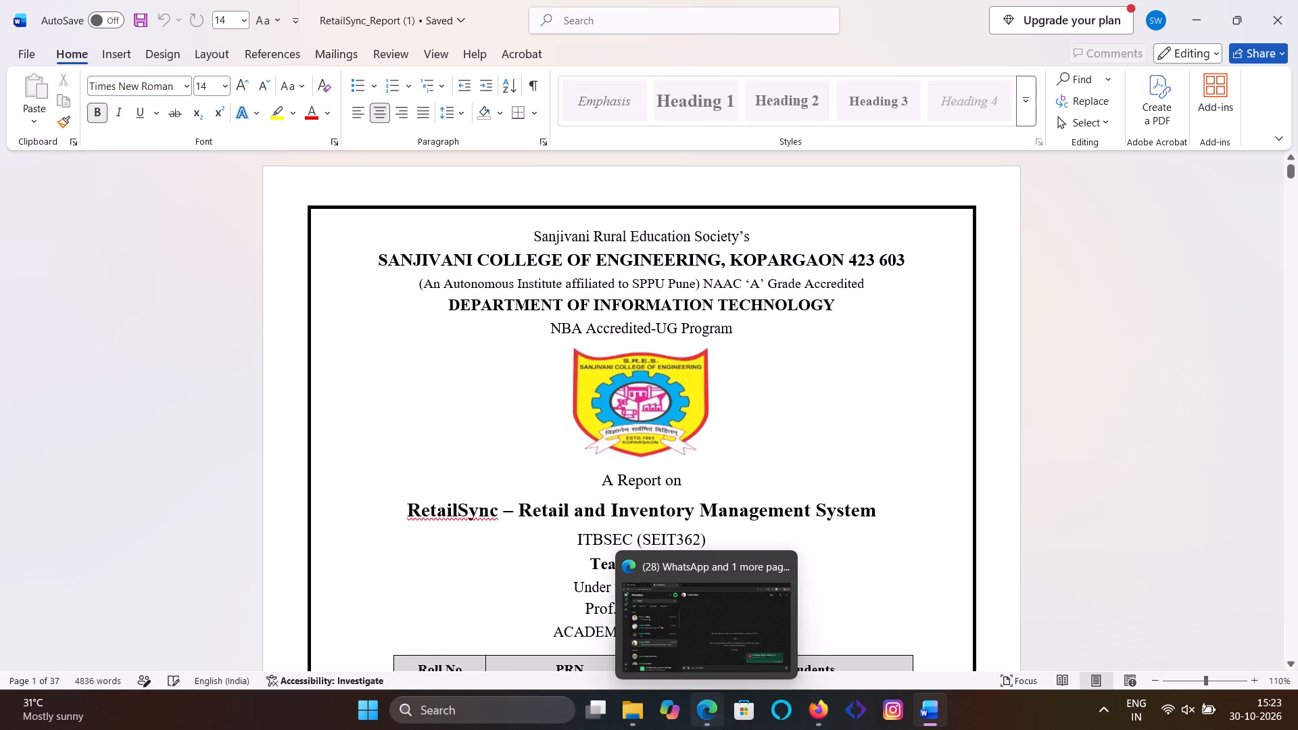